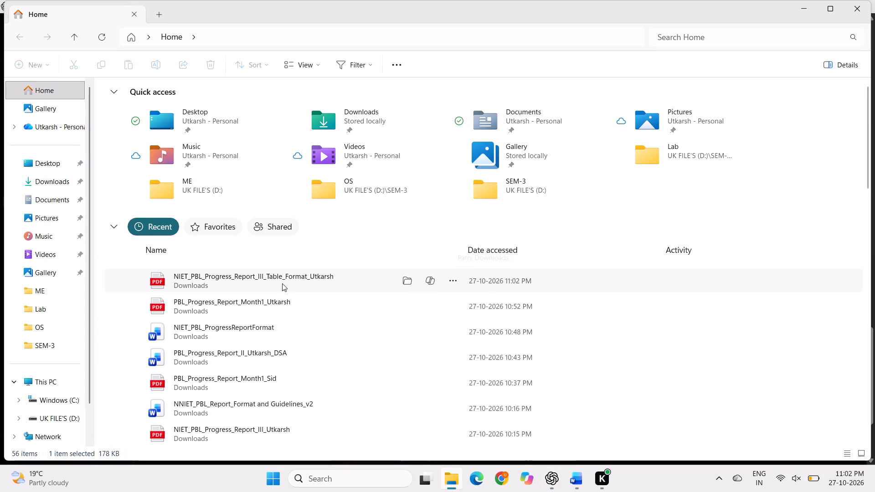
double_click(282, 283)
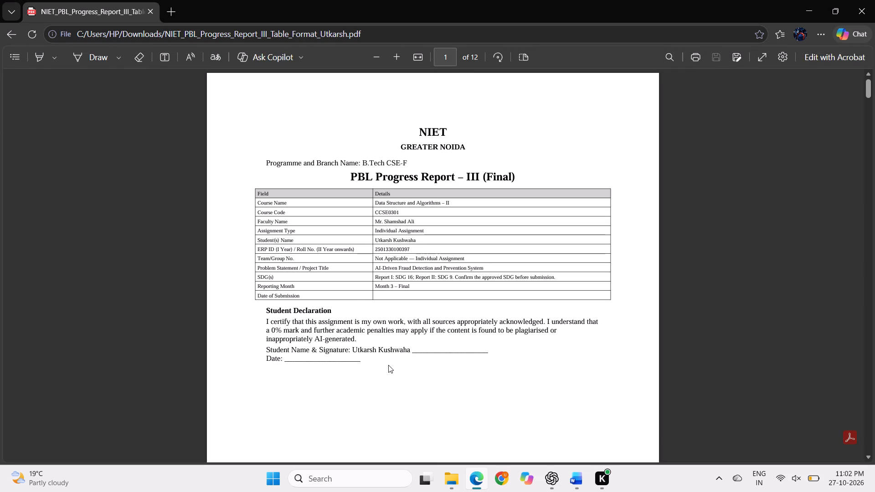
scroll(388, 365, "down", 5)
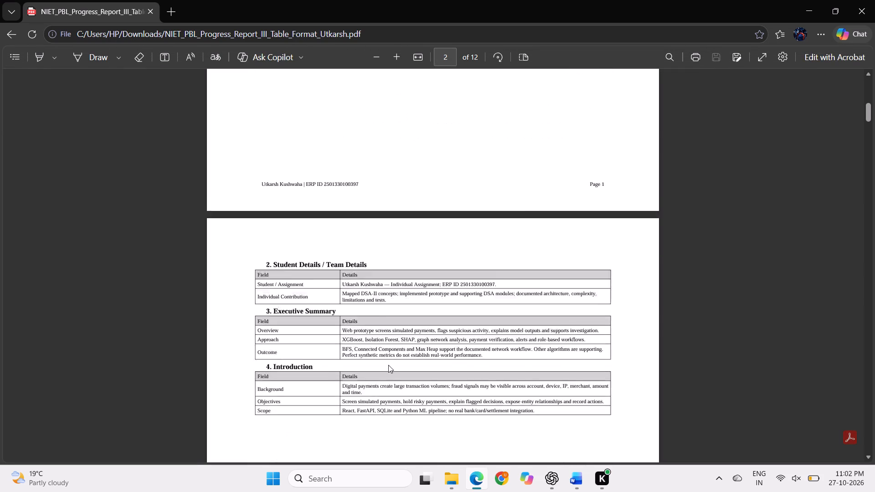
scroll(388, 365, "down", 1)
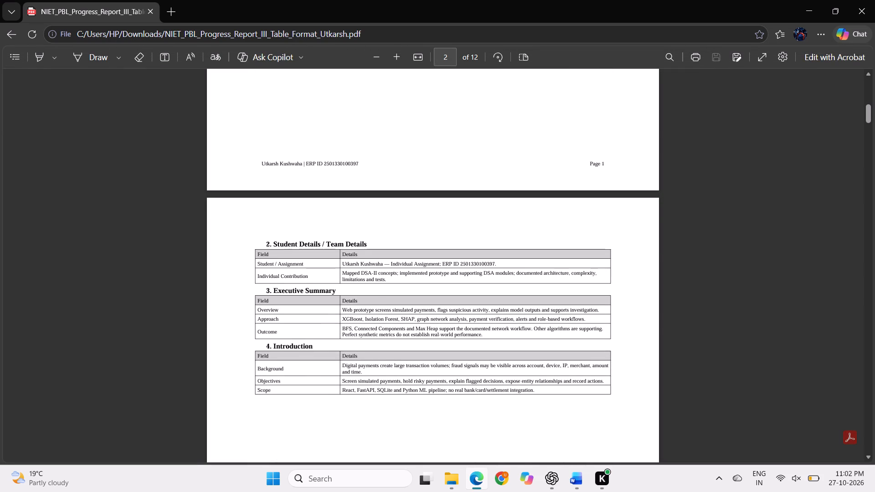
scroll(351, 275, "down", 5)
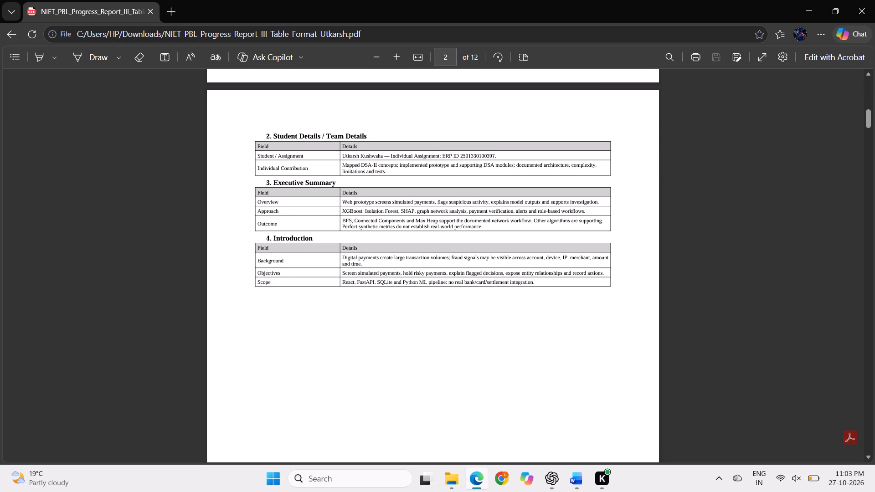
scroll(351, 275, "down", 4)
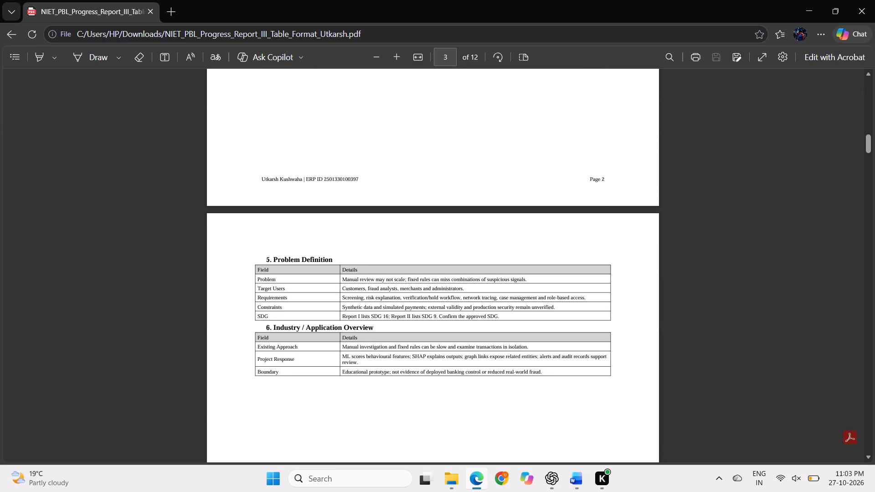
scroll(351, 275, "down", 3)
scroll(351, 275, "up", 1)
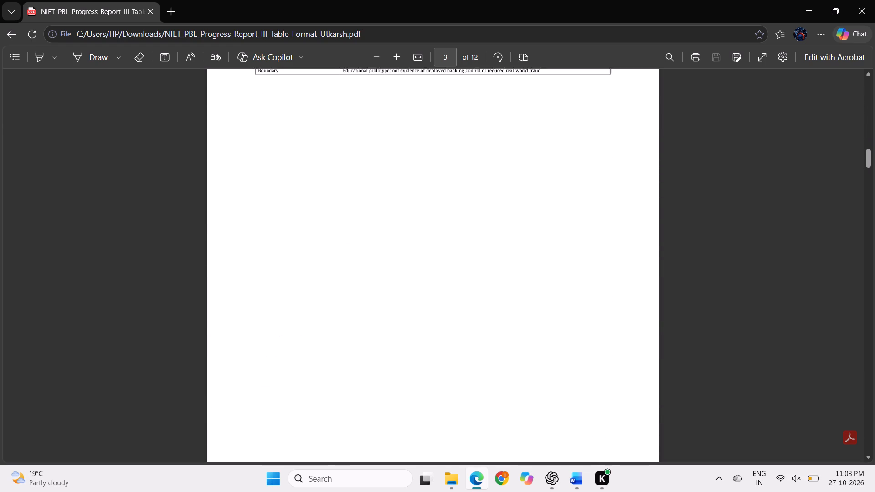
scroll(351, 275, "up", 1)
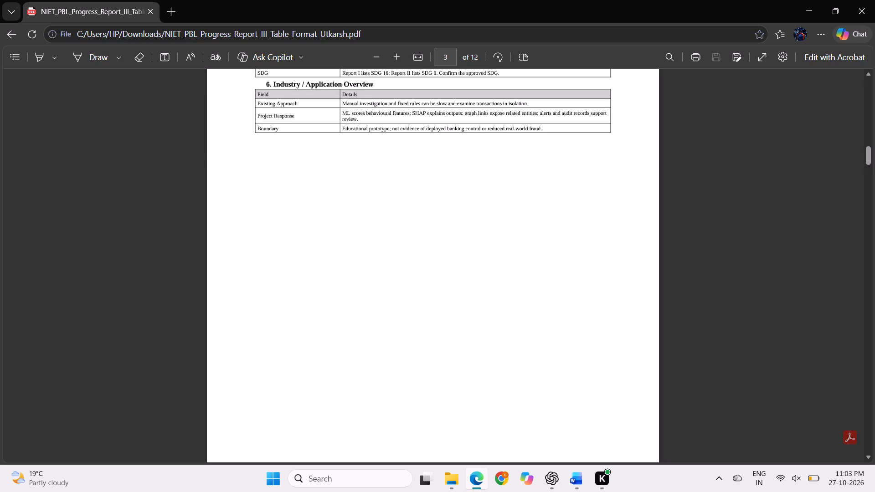
scroll(351, 275, "up", 2)
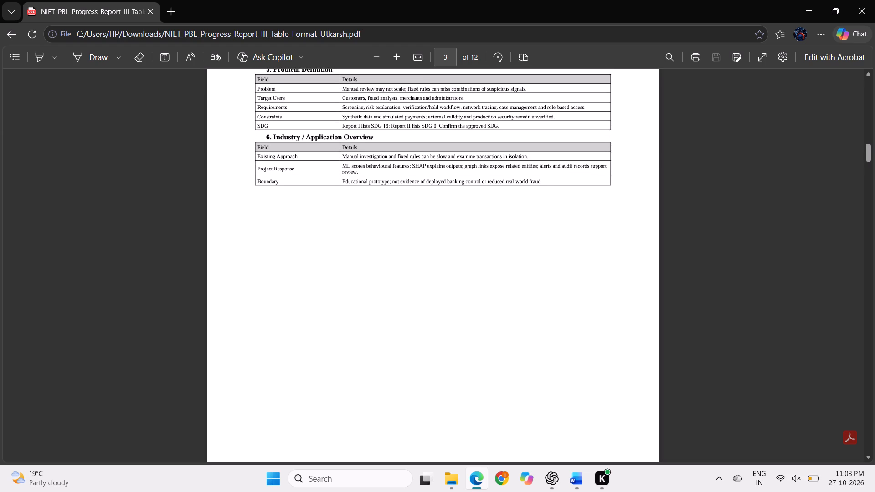
scroll(351, 275, "up", 1)
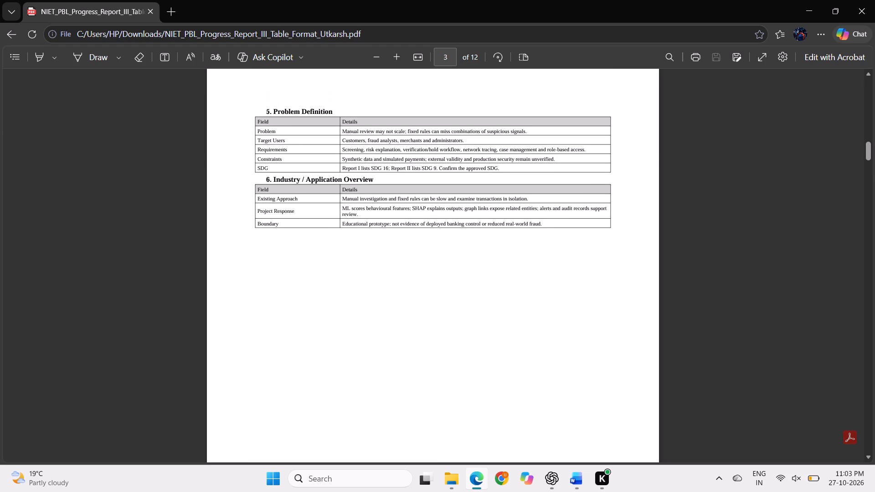
scroll(351, 275, "up", 1)
scroll(351, 275, "down", 1)
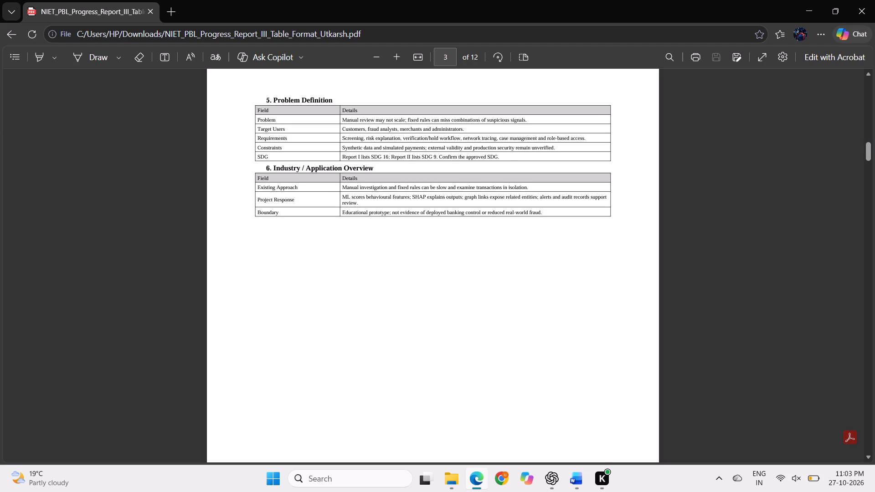
scroll(351, 275, "down", 3)
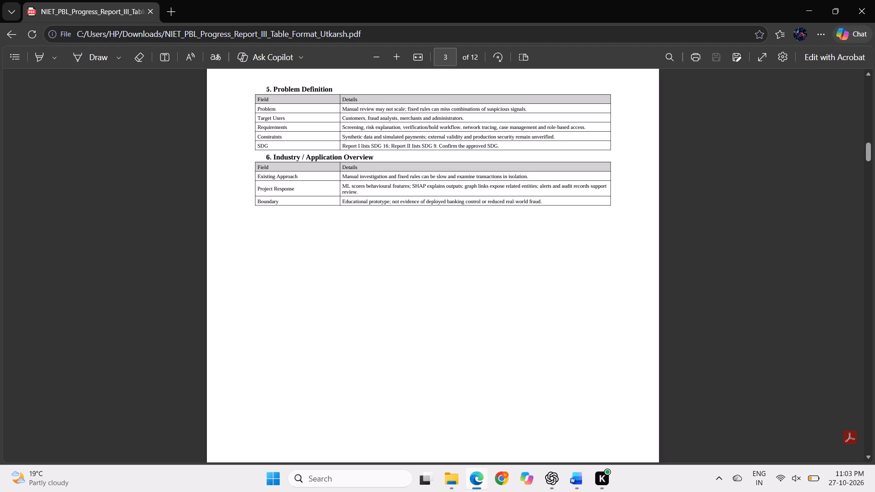
scroll(351, 275, "down", 2)
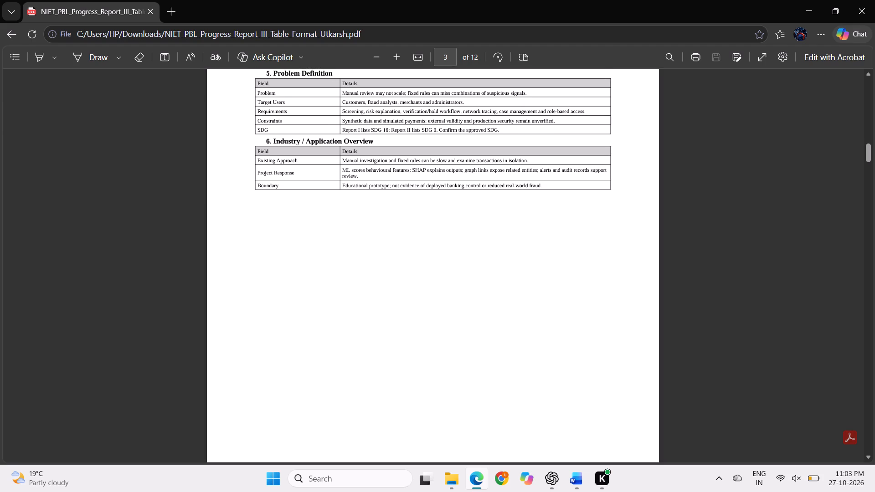
scroll(469, 186, "up", 4)
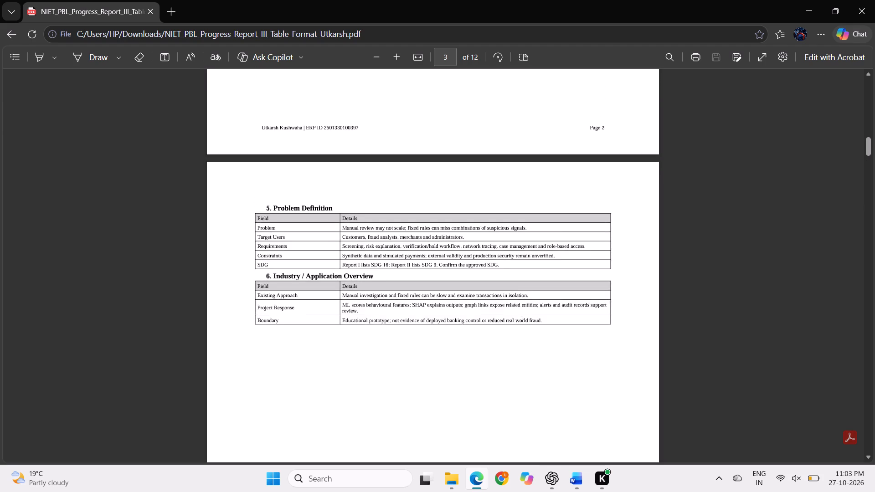
scroll(469, 186, "up", 7)
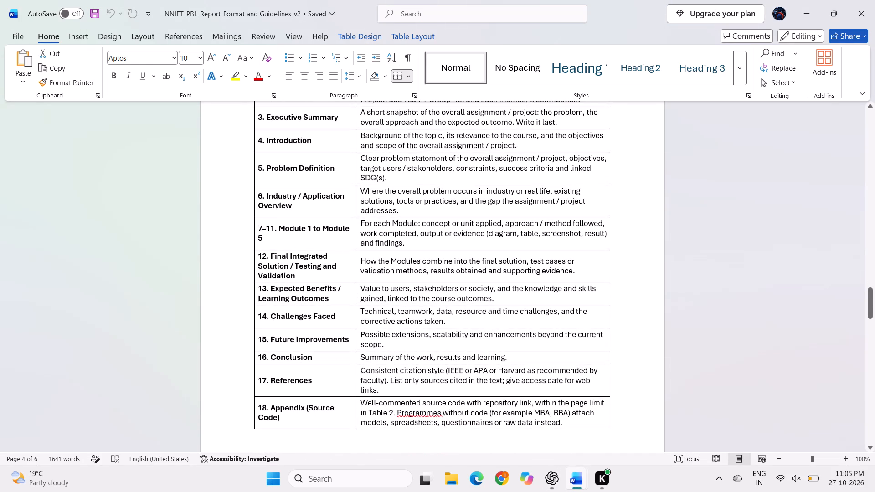
left_click(630, 405)
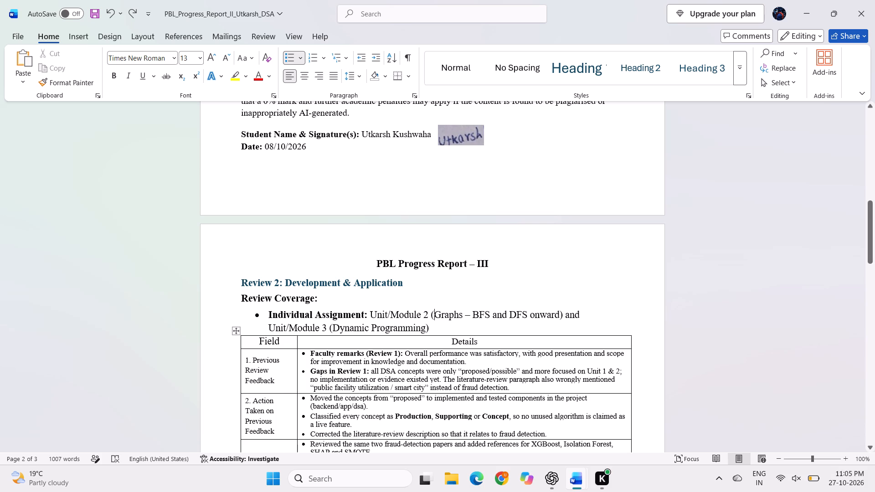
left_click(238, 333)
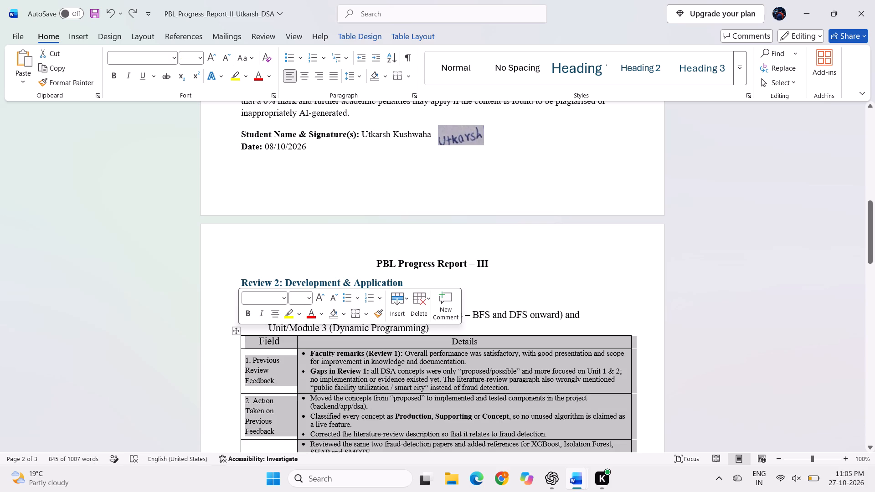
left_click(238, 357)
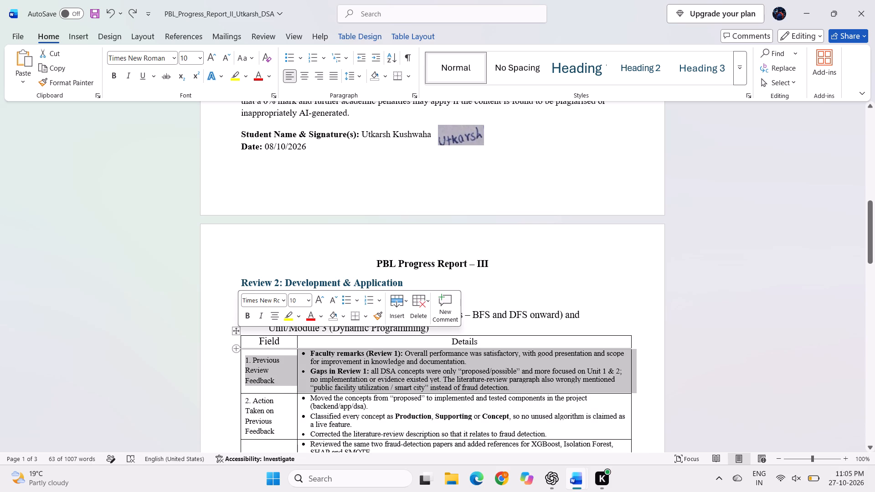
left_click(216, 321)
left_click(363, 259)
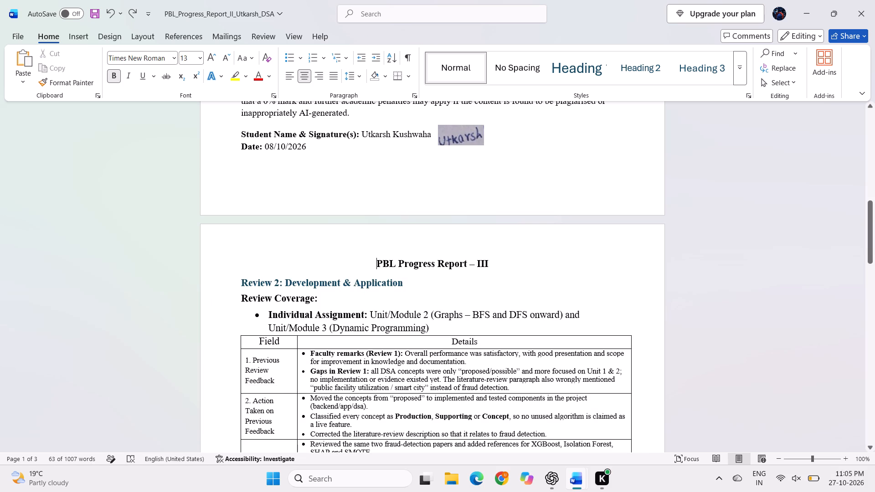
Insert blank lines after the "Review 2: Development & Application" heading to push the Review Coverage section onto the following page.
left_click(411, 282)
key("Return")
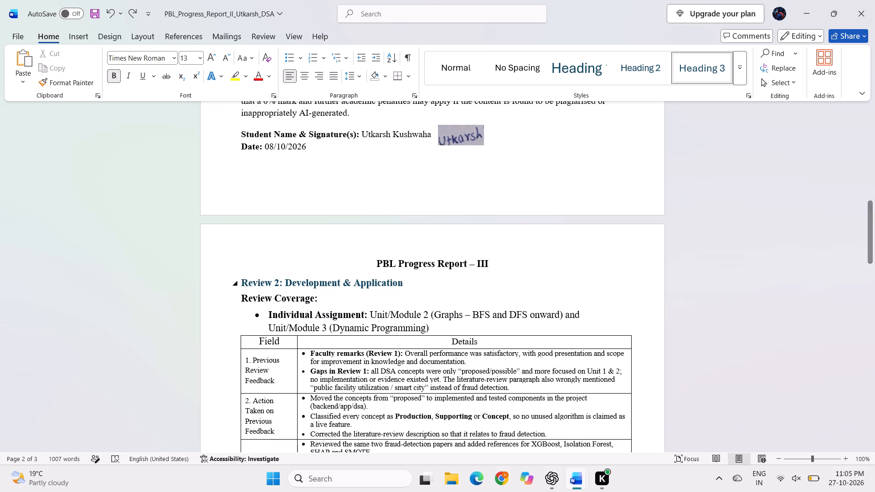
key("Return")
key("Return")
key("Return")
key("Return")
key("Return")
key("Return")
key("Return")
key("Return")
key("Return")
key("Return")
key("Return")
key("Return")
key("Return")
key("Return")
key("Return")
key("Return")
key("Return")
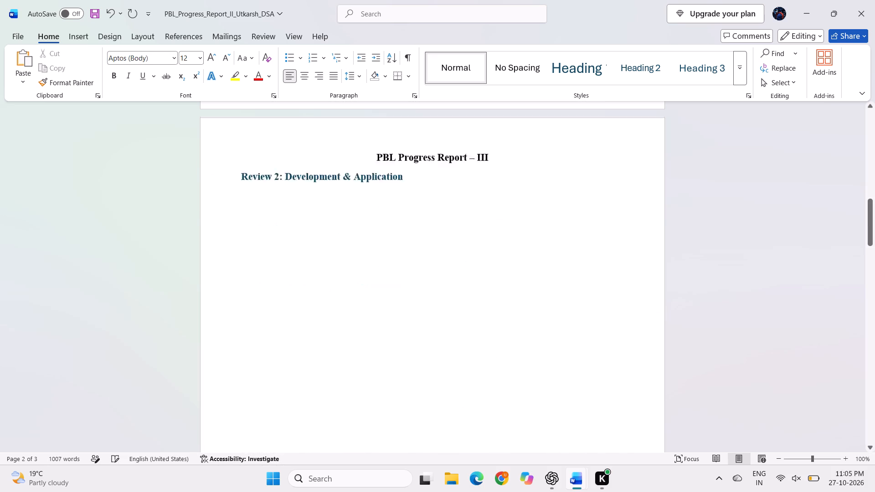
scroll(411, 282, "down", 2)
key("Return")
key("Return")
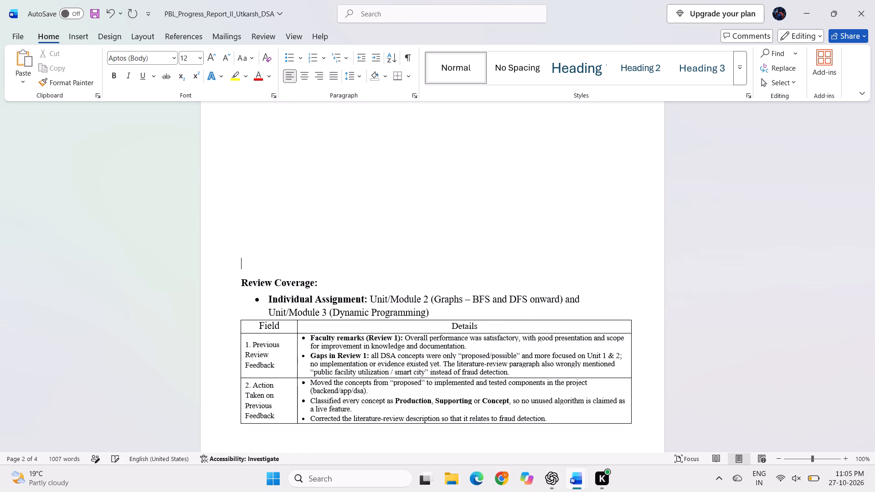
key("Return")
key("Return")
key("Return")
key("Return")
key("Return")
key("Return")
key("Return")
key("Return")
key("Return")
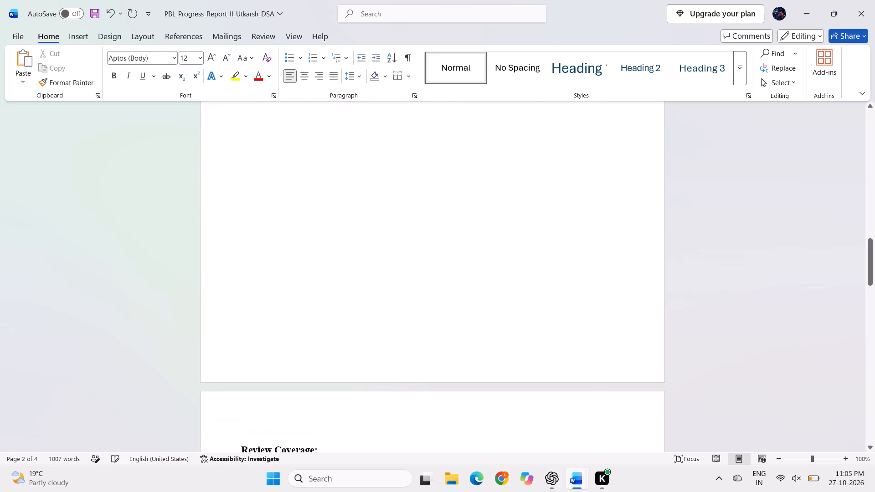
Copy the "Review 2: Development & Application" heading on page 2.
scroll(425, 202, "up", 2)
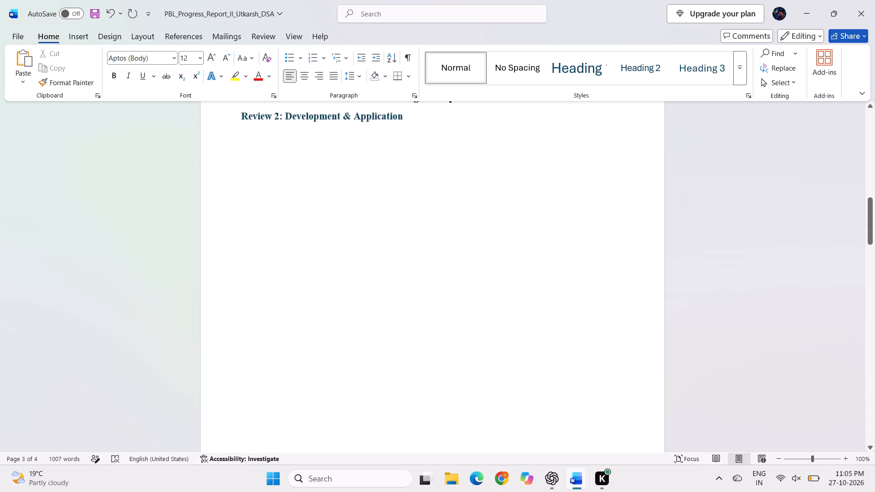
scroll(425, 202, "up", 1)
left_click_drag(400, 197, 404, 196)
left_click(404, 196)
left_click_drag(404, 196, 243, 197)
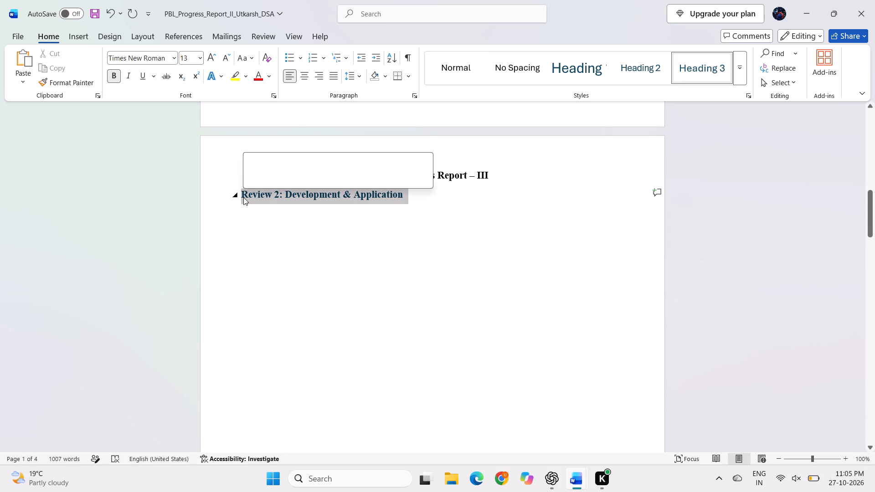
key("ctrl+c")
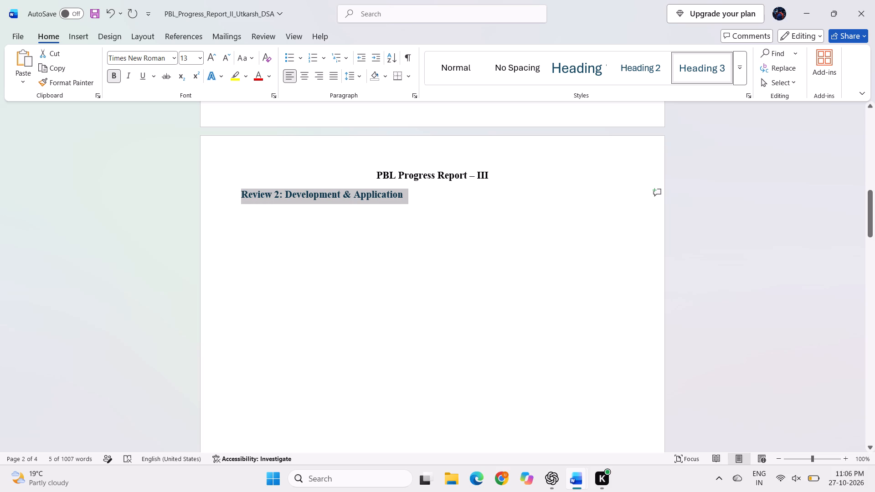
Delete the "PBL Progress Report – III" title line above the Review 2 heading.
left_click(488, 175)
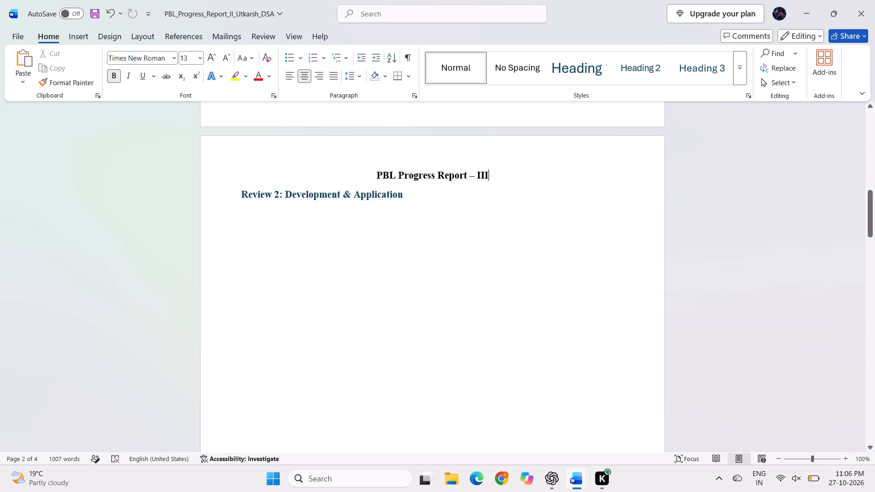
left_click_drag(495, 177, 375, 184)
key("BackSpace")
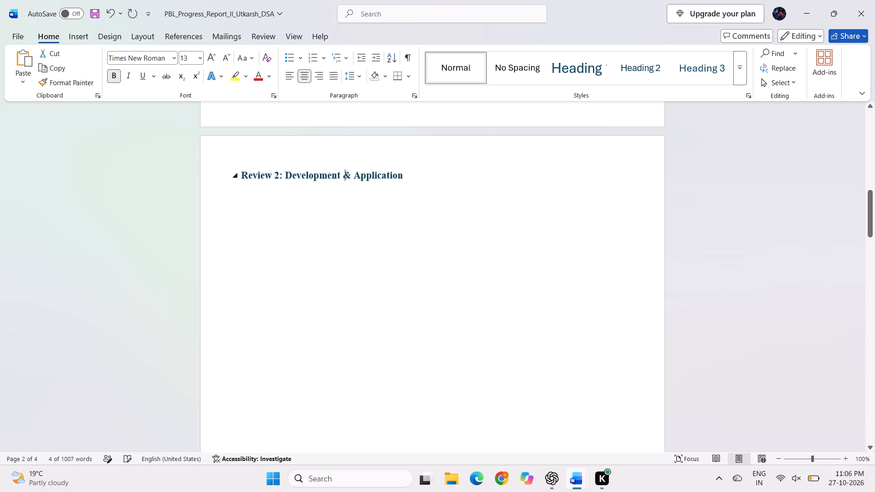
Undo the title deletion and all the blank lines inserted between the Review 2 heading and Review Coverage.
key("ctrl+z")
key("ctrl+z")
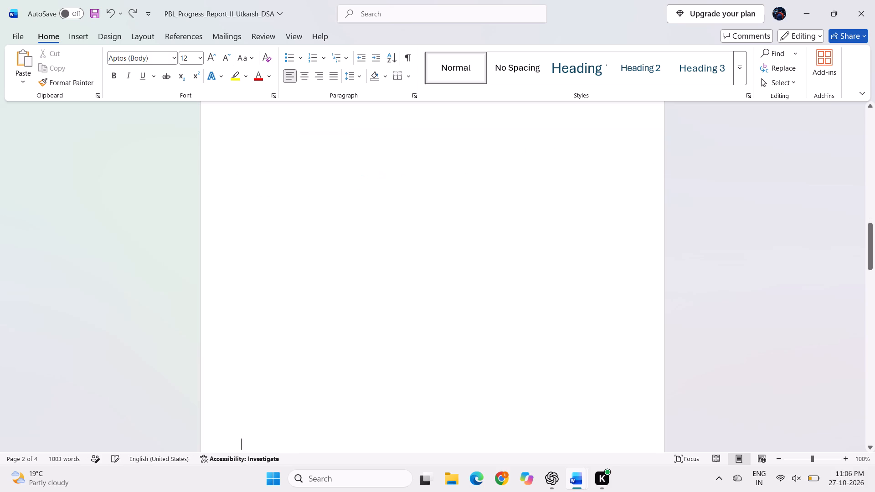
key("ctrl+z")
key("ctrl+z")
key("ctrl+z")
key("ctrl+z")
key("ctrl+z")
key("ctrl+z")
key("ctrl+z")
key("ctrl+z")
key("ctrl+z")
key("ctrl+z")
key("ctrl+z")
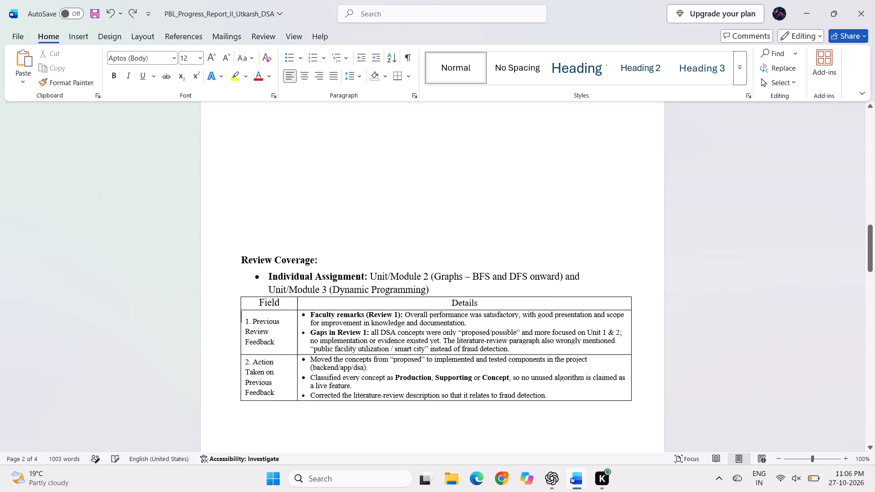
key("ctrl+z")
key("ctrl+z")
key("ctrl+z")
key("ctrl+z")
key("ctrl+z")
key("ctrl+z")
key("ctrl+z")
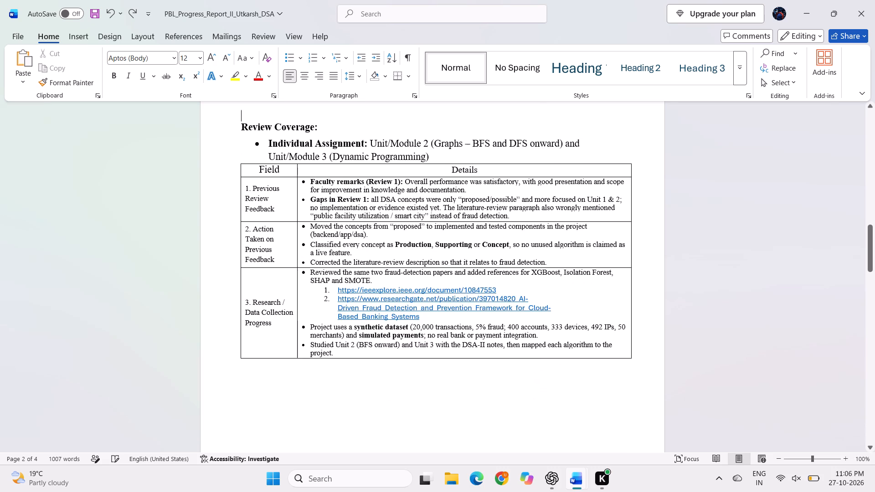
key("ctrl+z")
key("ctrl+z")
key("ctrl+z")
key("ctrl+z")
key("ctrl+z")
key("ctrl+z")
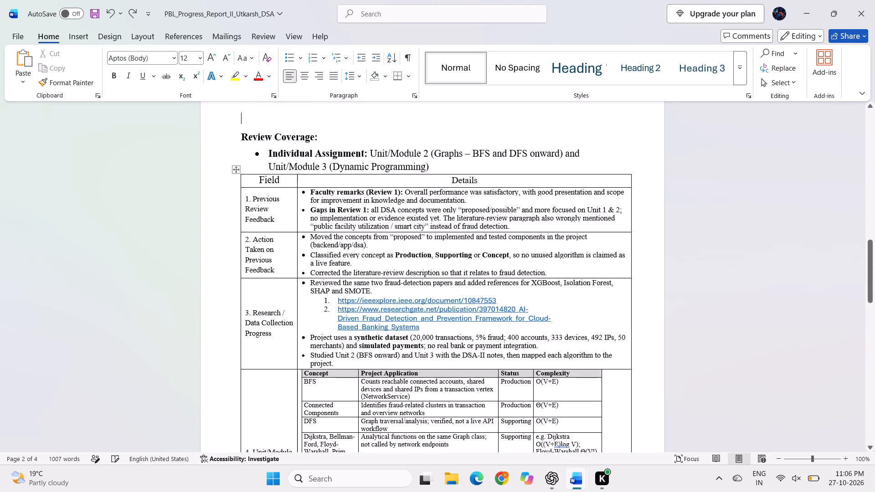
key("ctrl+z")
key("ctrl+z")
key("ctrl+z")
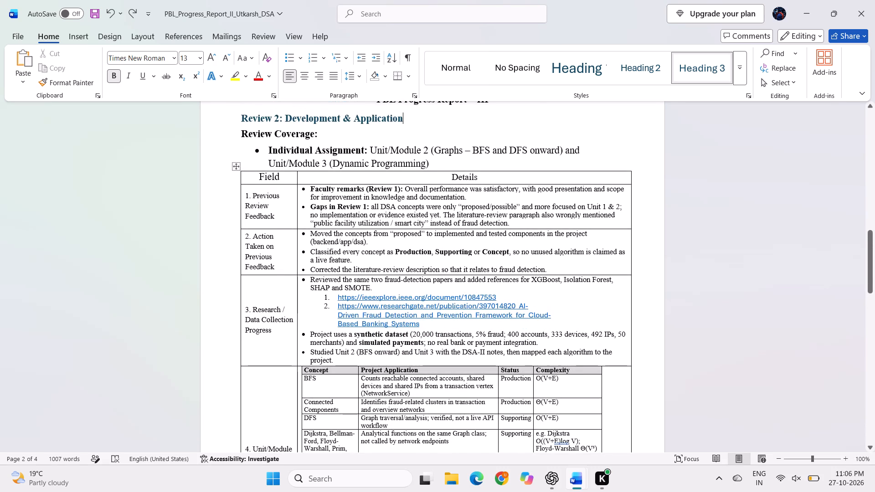
Delete the "PBL Progress Report – III" title line at the top of page 2.
scroll(383, 202, "up", 1)
left_click_drag(492, 179, 478, 181)
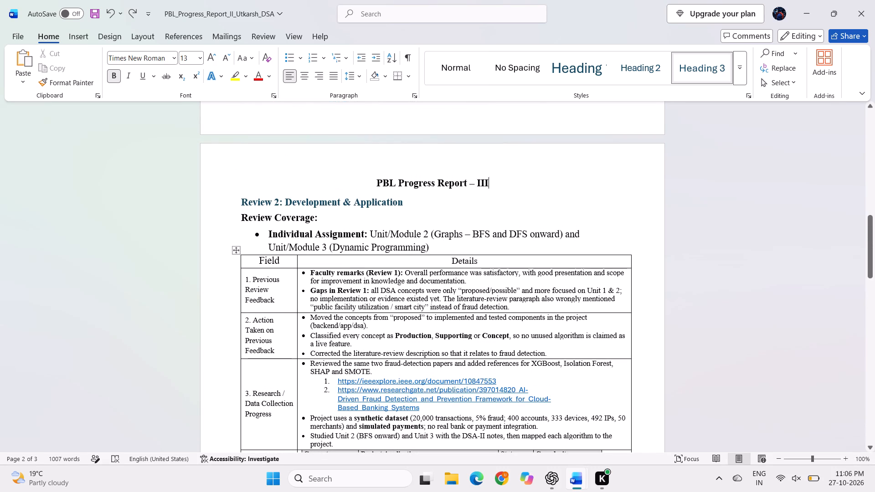
left_click_drag(478, 181, 371, 190)
key("BackSpace")
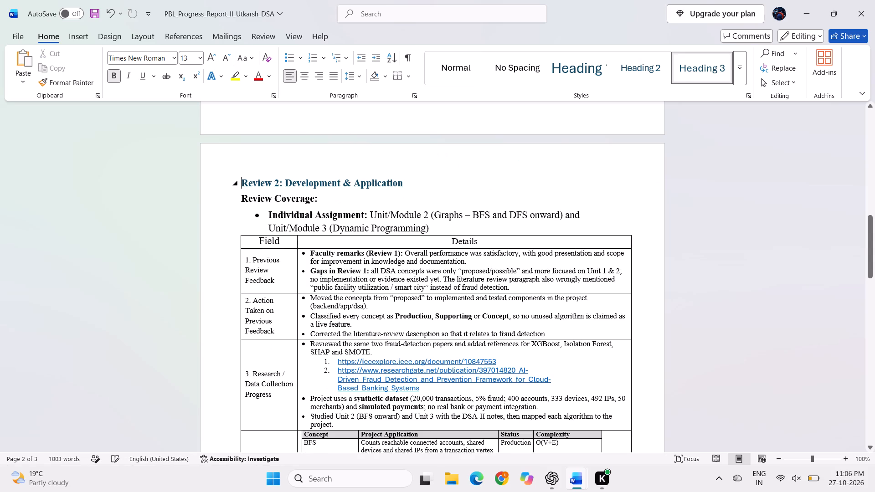
Duplicate the "Review 2: Development & Application" heading onto a new page after the Faculty Evaluation bullet, adding blank lines before it.
scroll(371, 190, "up", 1)
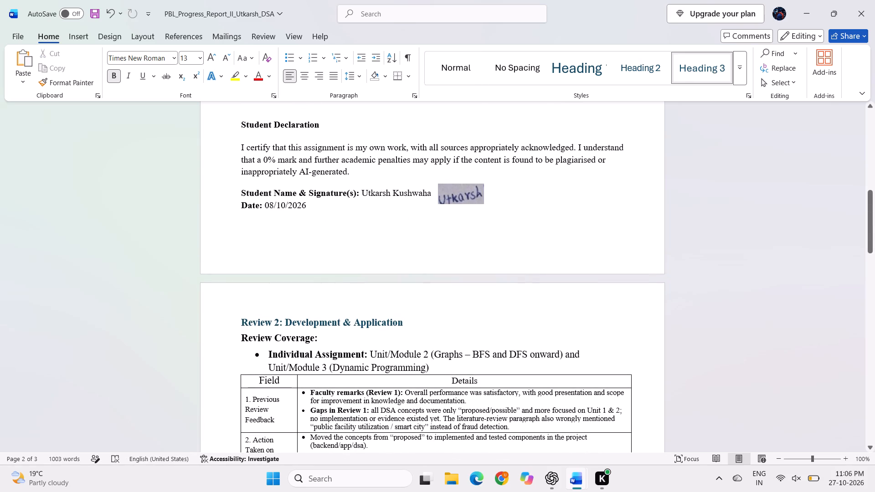
scroll(413, 299, "down", 1)
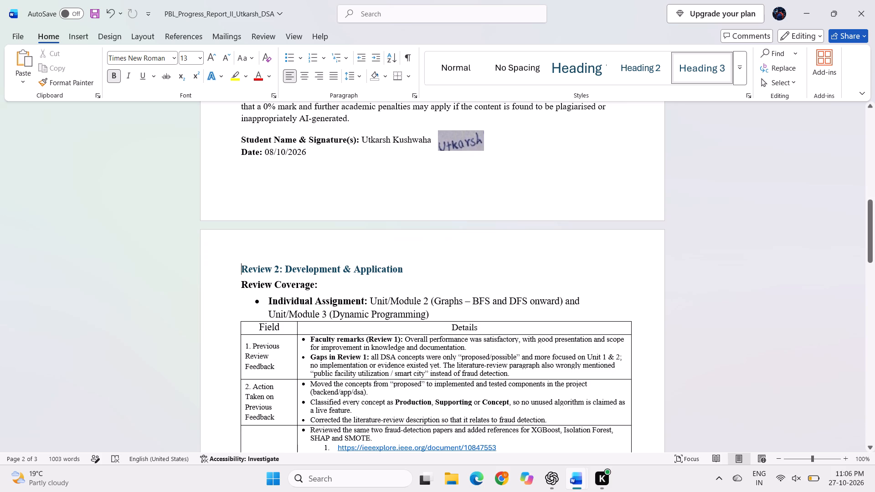
left_click_drag(407, 270, 407, 270)
left_click_drag(407, 270, 252, 271)
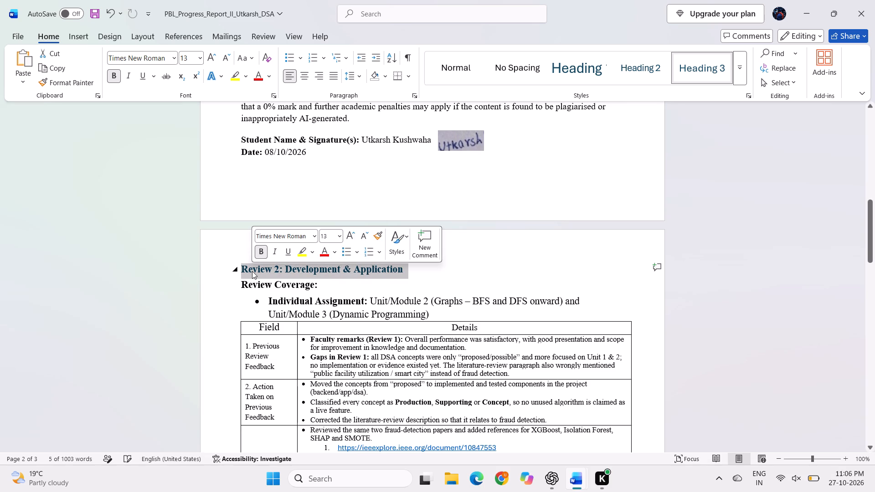
key("ctrl+c")
left_click(391, 270)
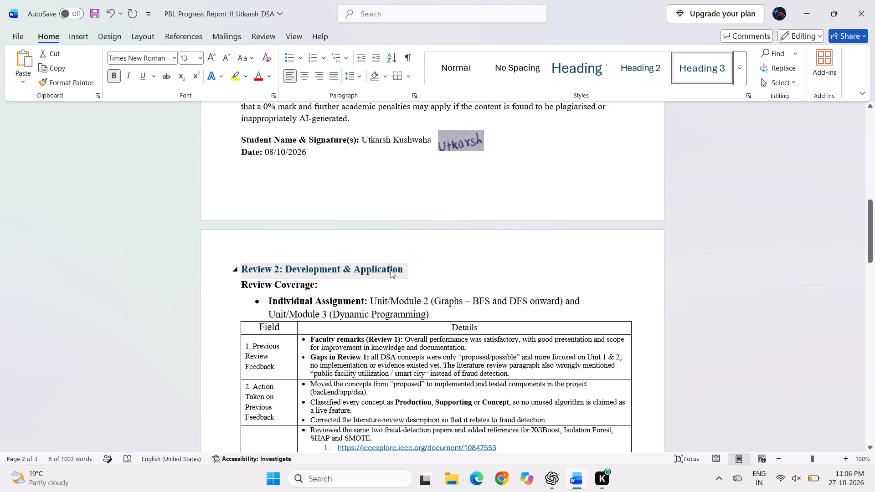
scroll(375, 285, "down", 20)
scroll(375, 285, "down", 3)
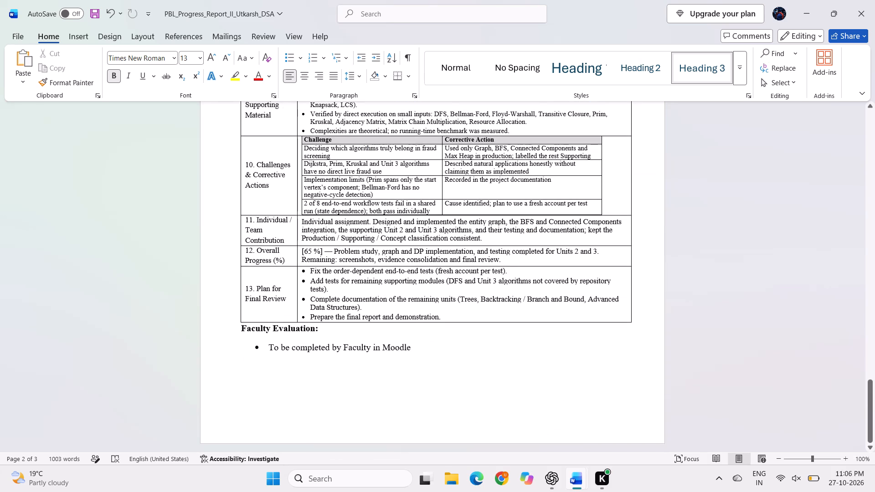
left_click(437, 351)
key("Return")
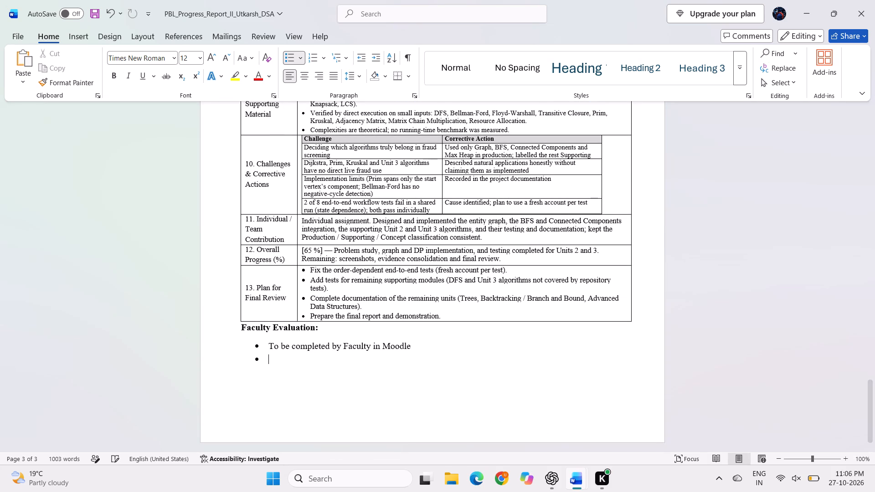
key("Return")
key("Return")
key("Return")
key("Return")
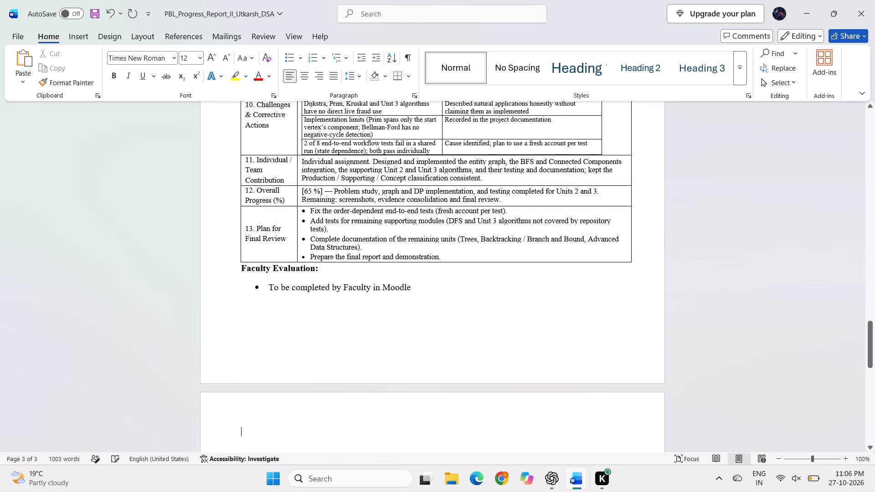
key("ctrl+v")
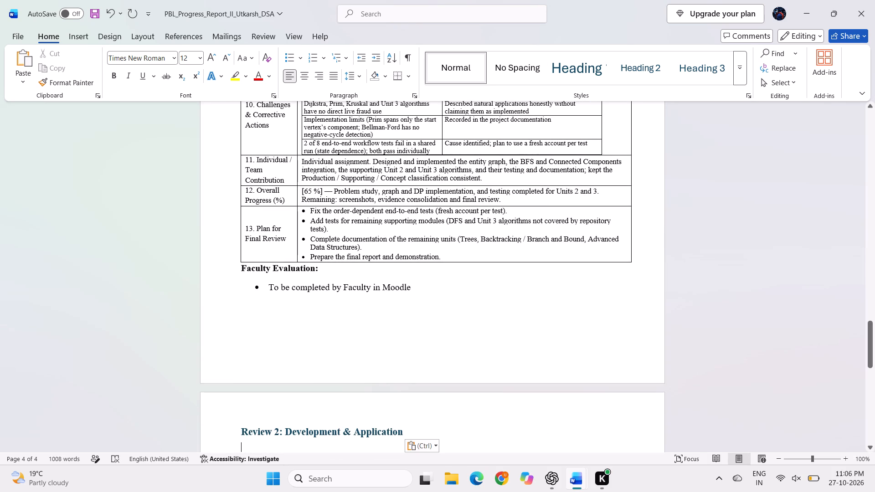
Change the duplicated heading on page 4 to "Review 3: Final Review & Evaluation", reusing the previously copied title text.
left_click(280, 433)
key("BackSpace")
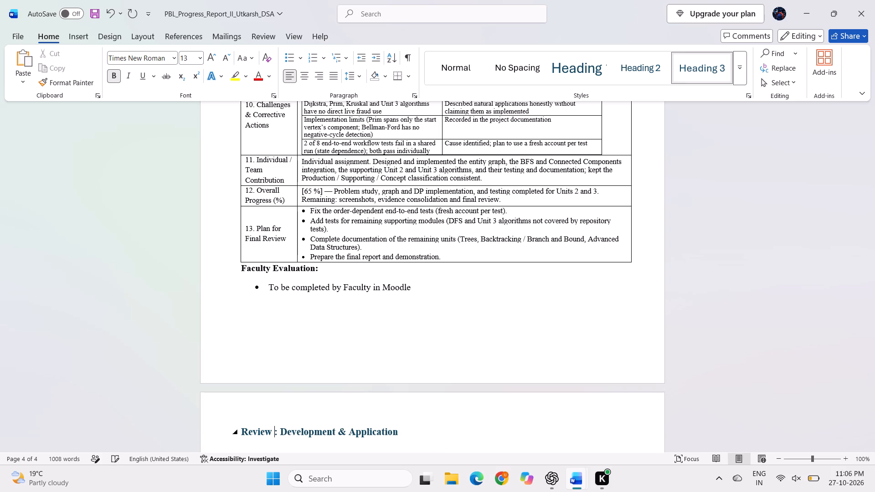
key("3")
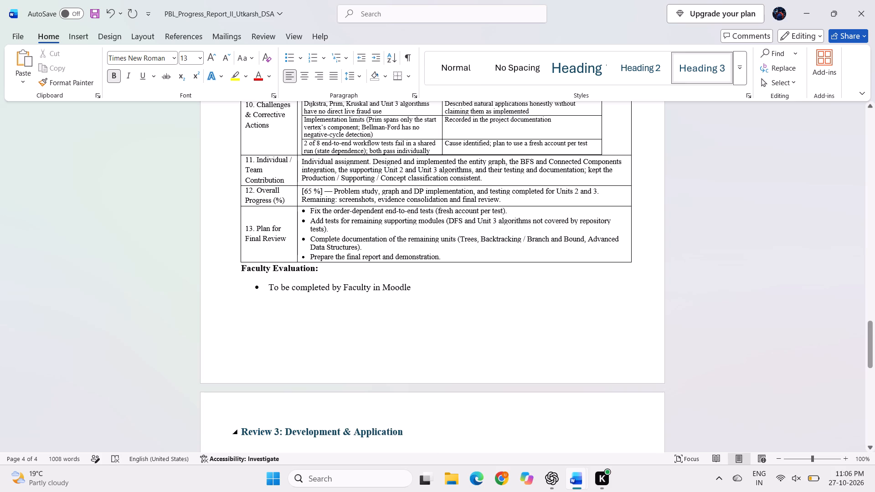
key("Right")
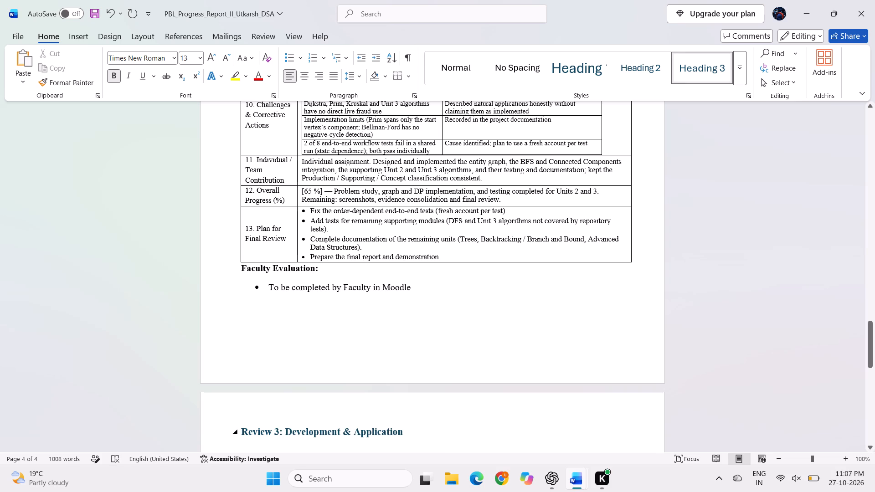
left_click_drag(404, 432, 286, 429)
key("super+v")
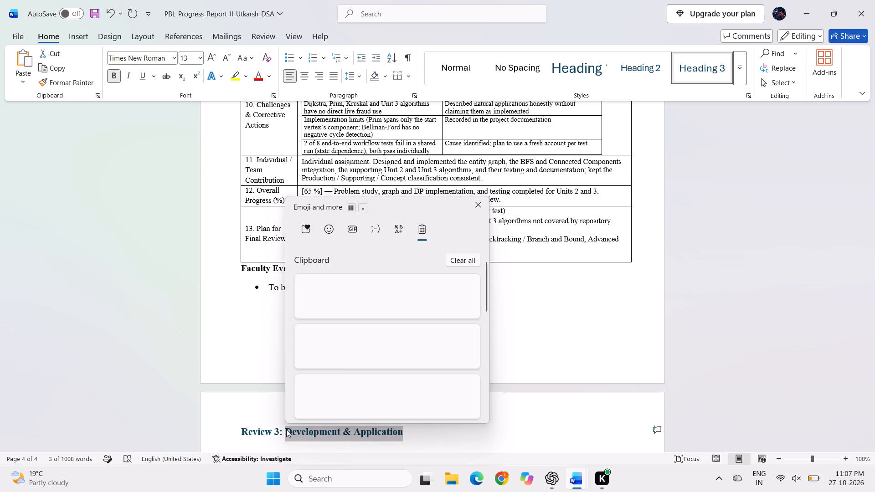
scroll(345, 334, "down", 3)
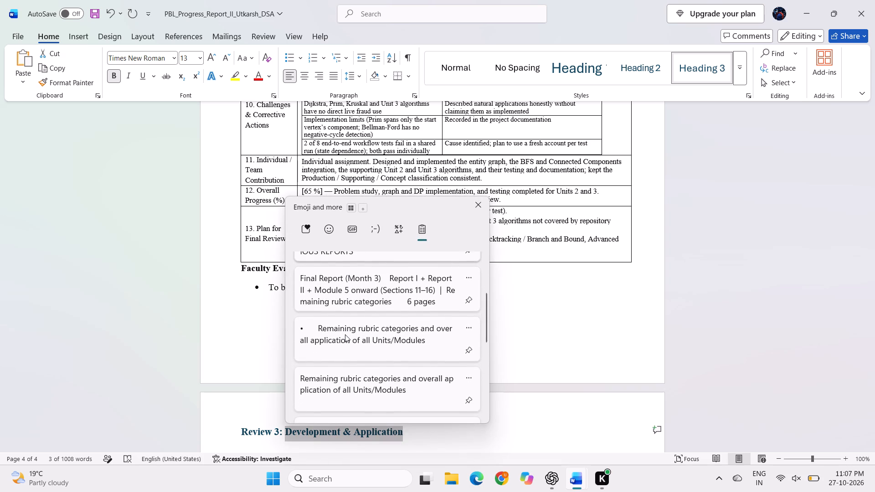
scroll(345, 334, "down", 2)
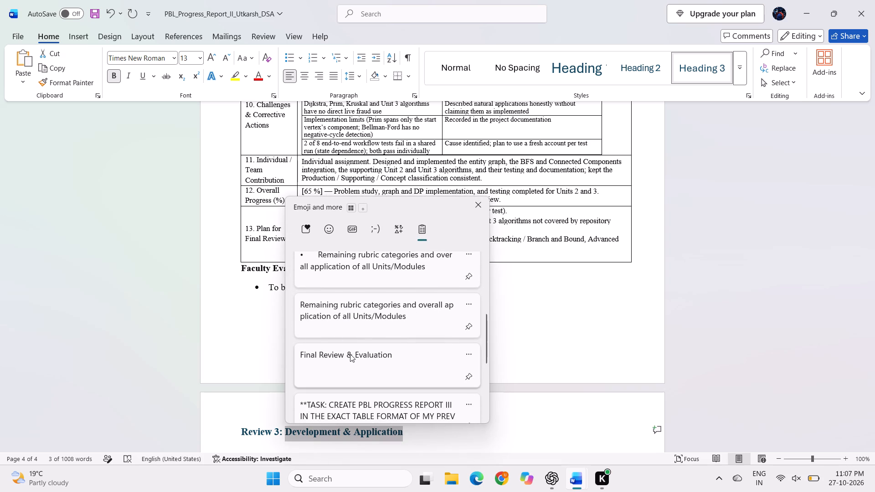
left_click(350, 354)
key("ctrl+v")
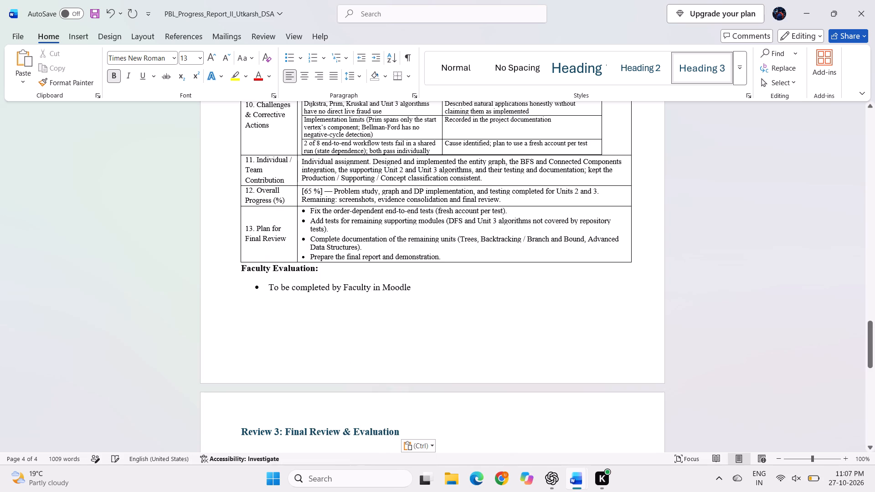
Copy the "Review Coverage:" label from the Review 2 section onto a new line below the Review 3 heading.
scroll(404, 422, "down", 1)
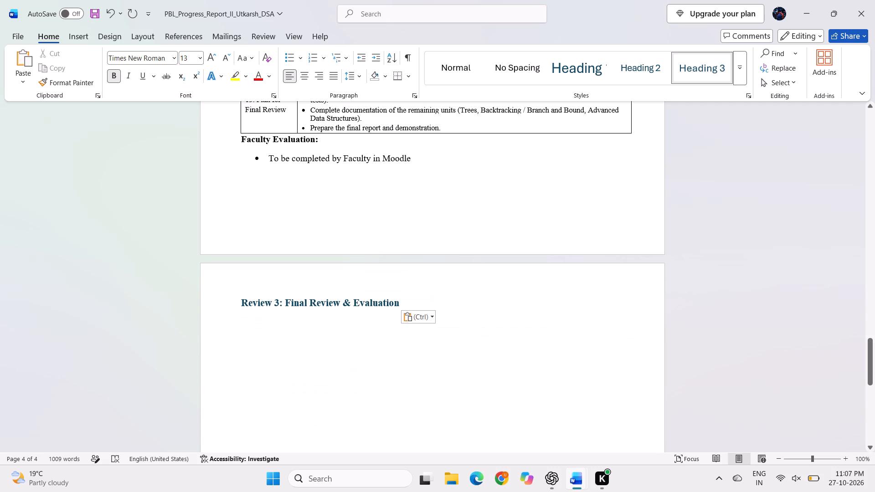
key("Return")
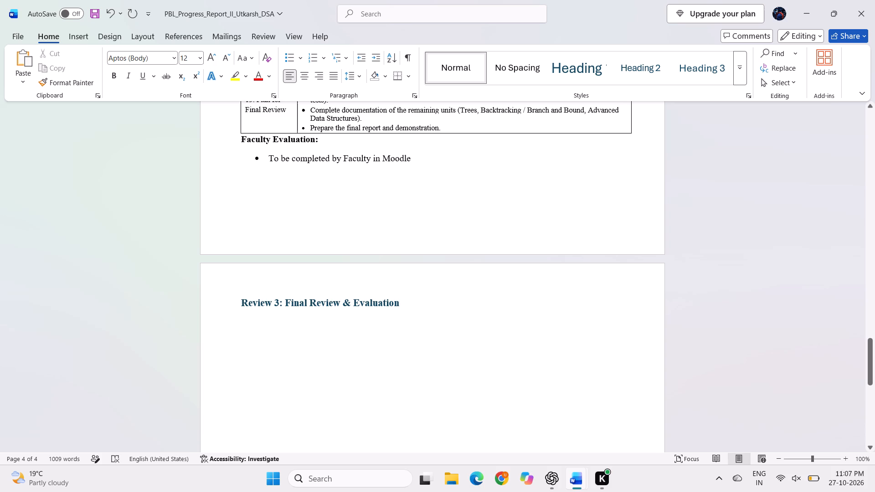
scroll(366, 292, "up", 5)
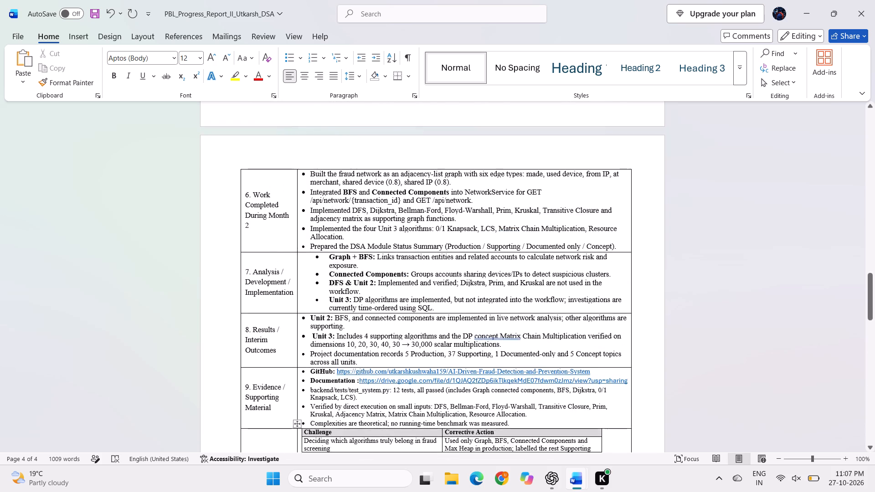
scroll(366, 292, "up", 2)
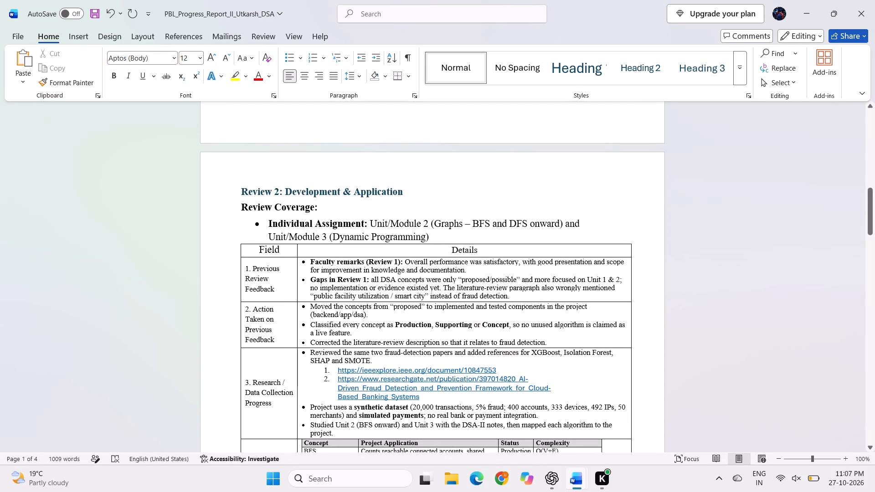
left_click_drag(319, 208, 240, 203)
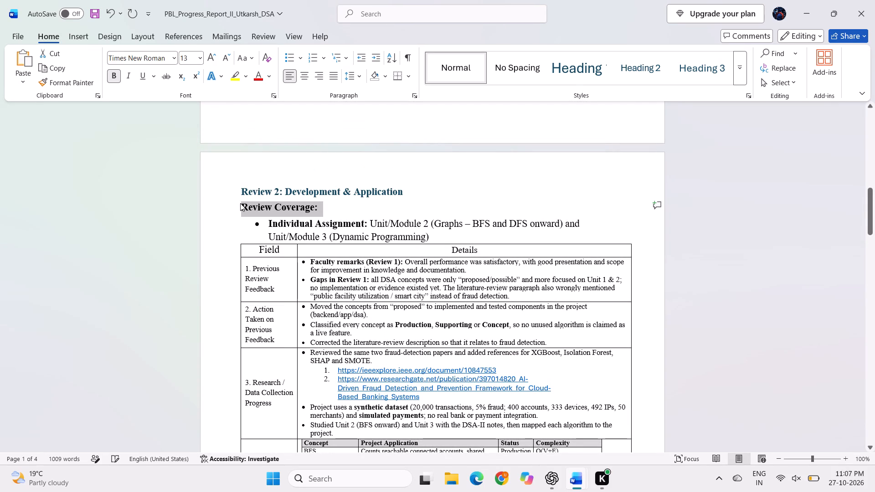
key("ctrl+c")
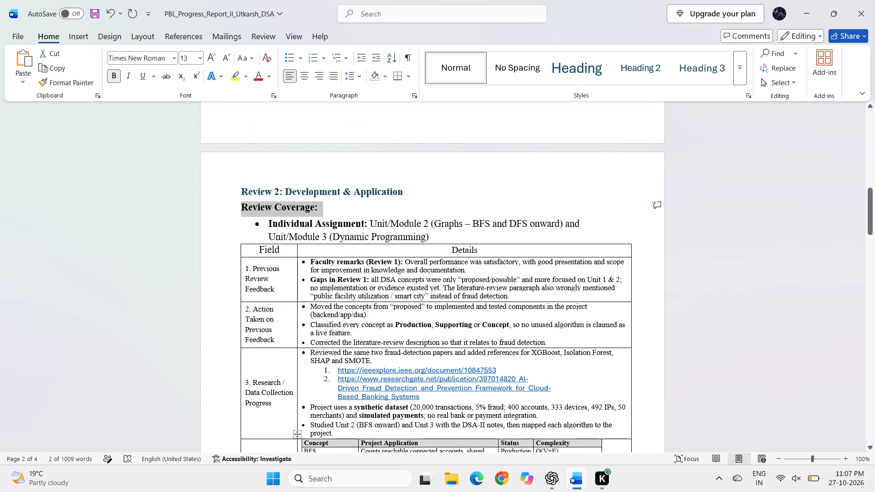
scroll(487, 414, "down", 7)
scroll(389, 215, "up", 4)
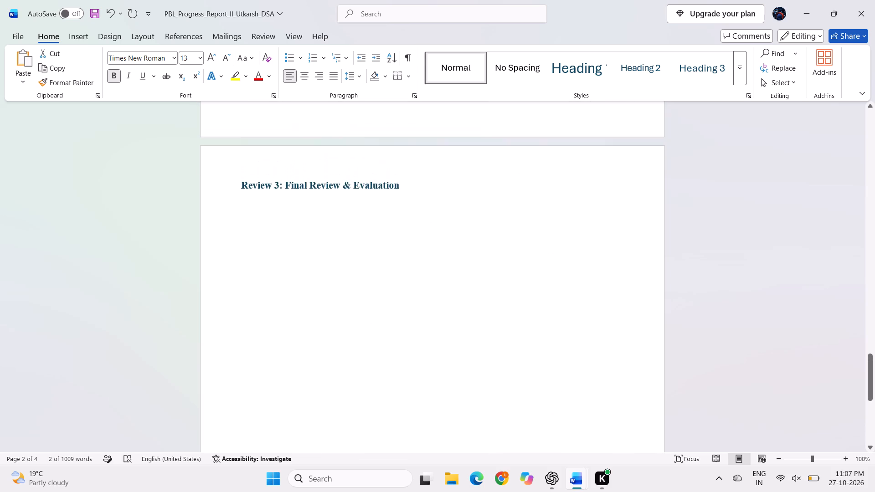
left_click(296, 216)
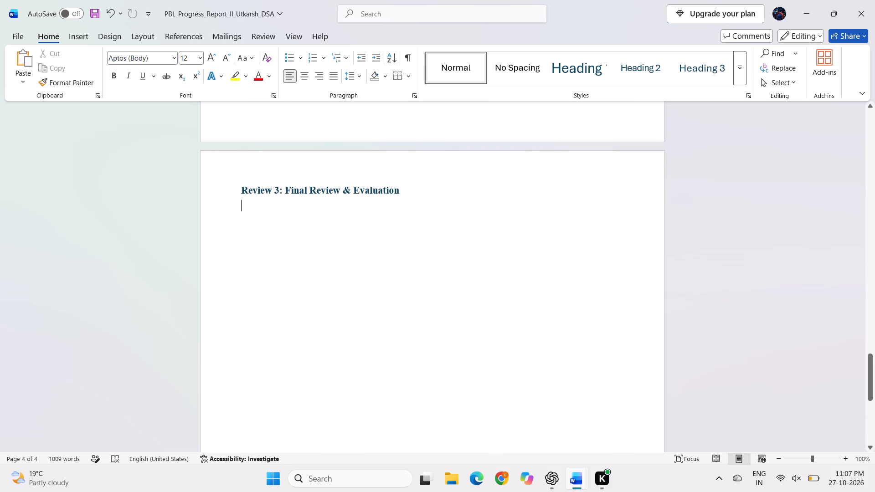
key("ctrl+v")
Add a space before and after the colon in the Review 3 section's "Review Coverage" label.
left_click(329, 207)
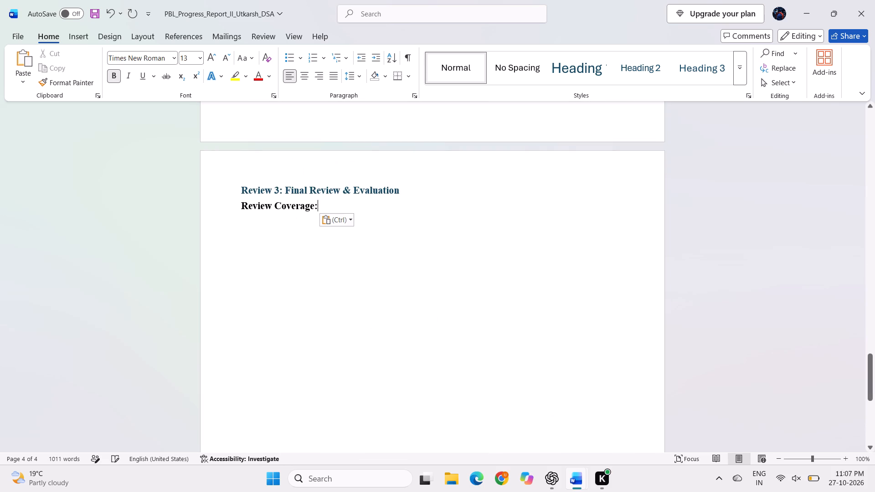
key("Left")
key("space")
key("Right")
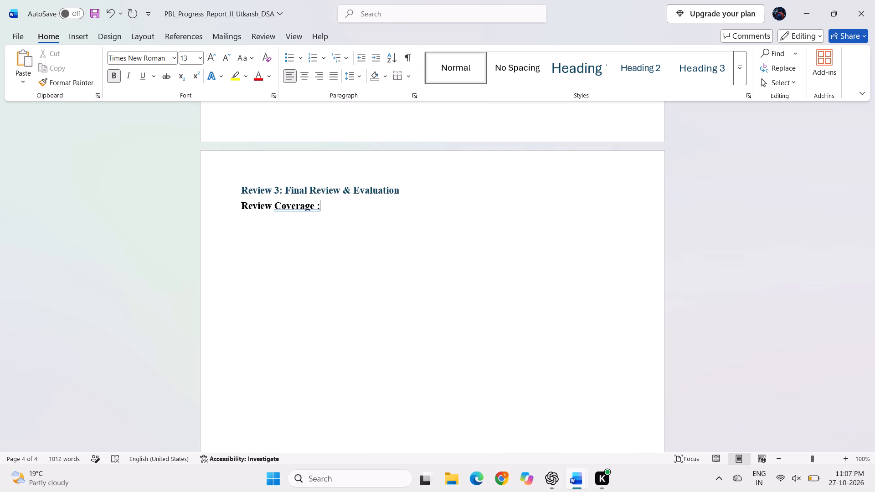
key("Return")
key("BackSpace")
key("space")
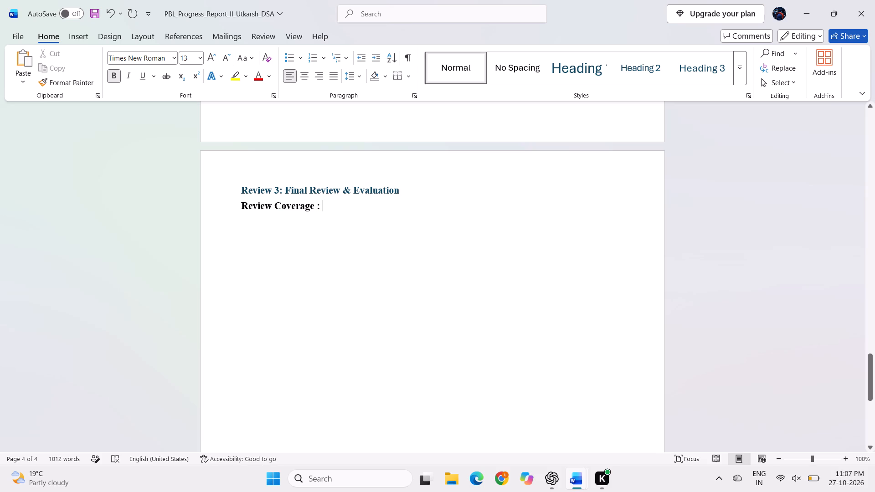
Switch to the NNIET PBL report format document and cut the "Section" and "Content expected" header texts from Table 3.
scroll(357, 225, "down", 1)
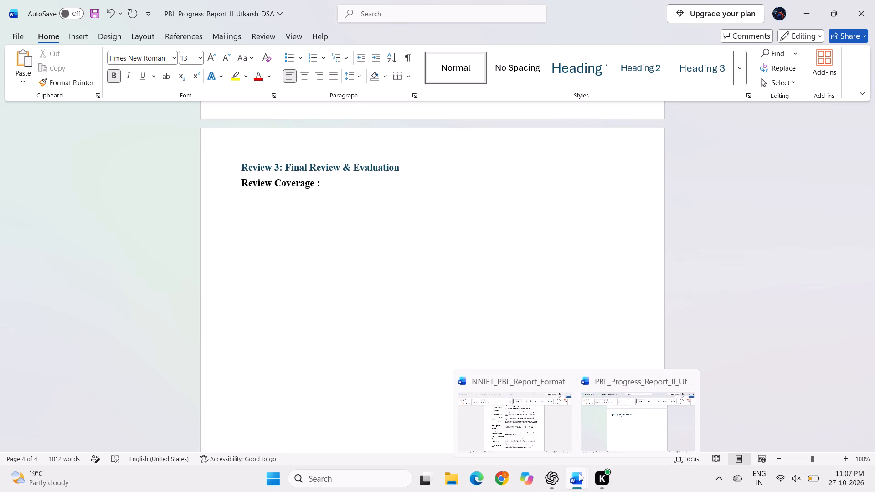
left_click(548, 441)
scroll(420, 371, "up", 3)
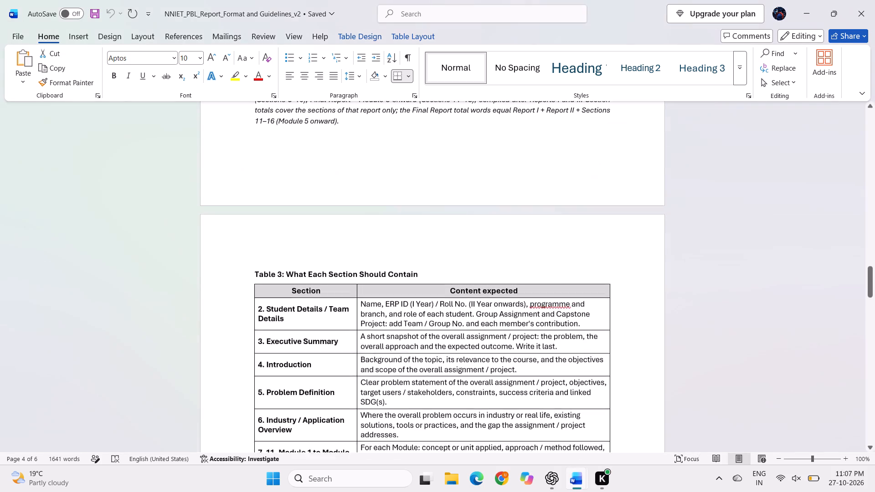
scroll(420, 371, "down", 1)
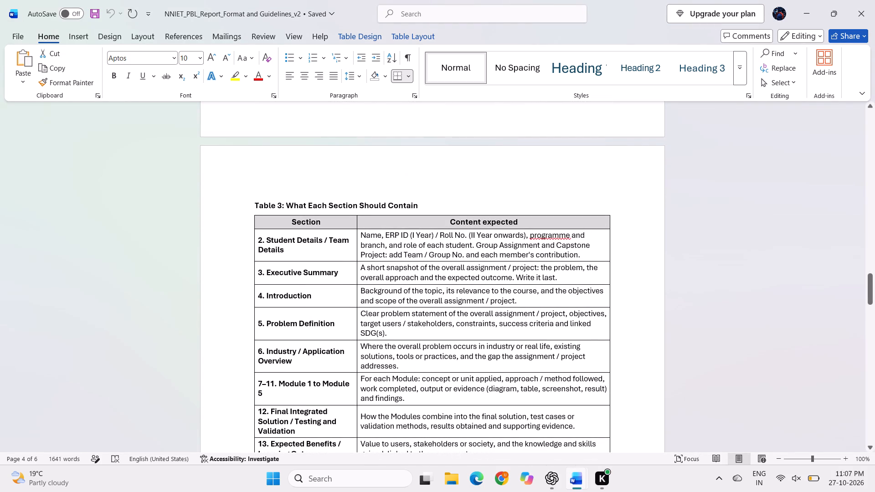
left_click(257, 220)
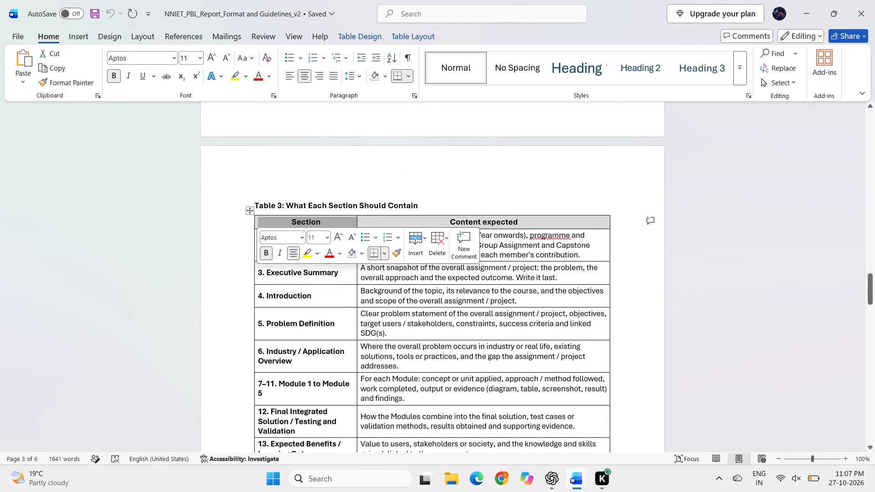
key("shift+Right")
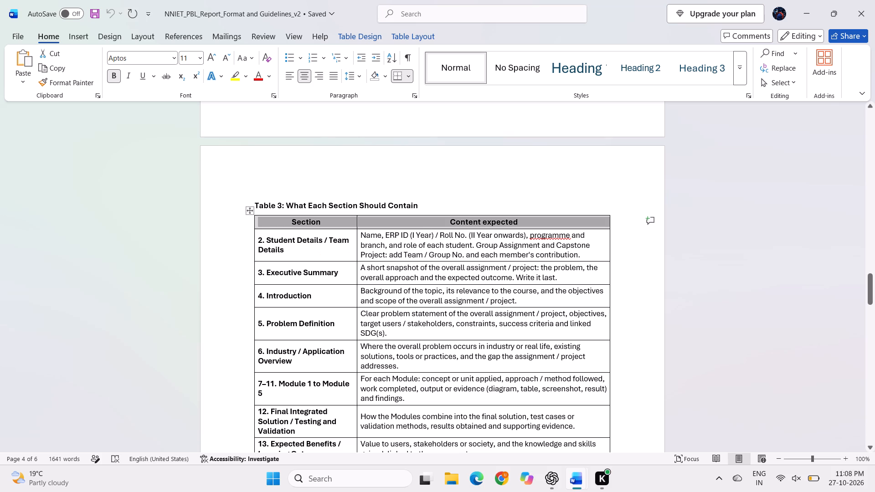
key("ctrl+x")
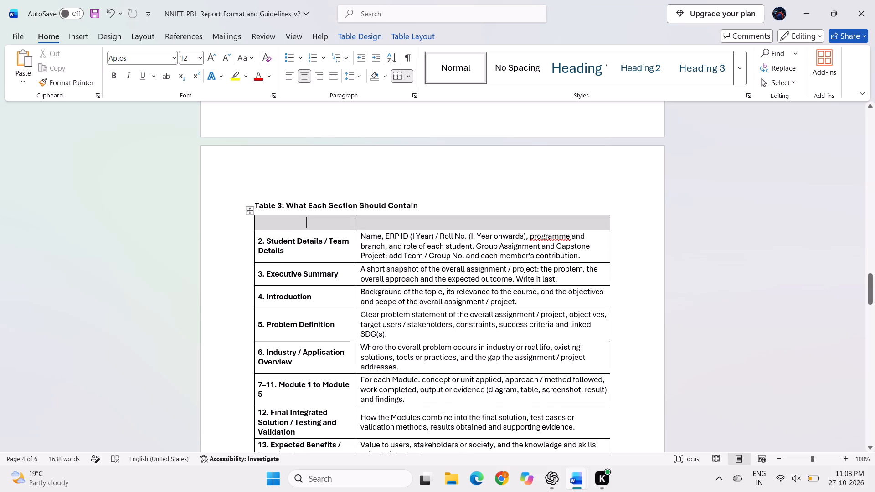
Copy the whole Table 3 and paste it below the "Review Coverage" label in the PBL Progress Report II document.
left_click(251, 212)
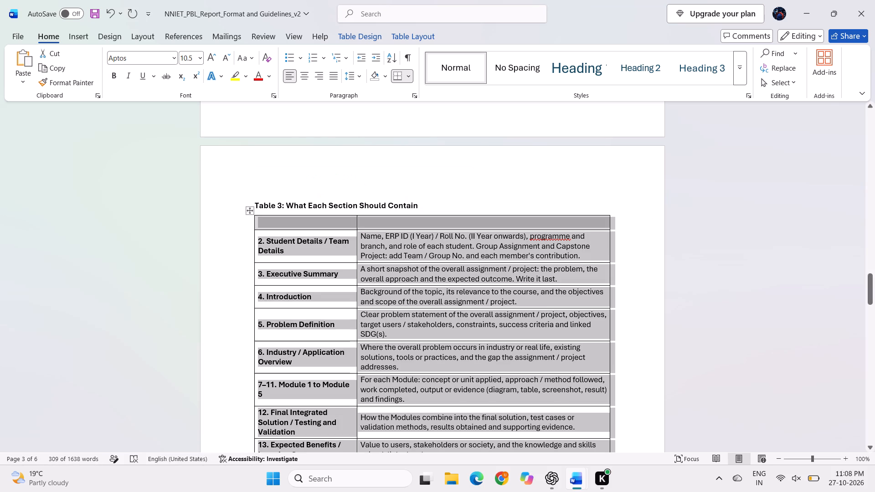
key("ctrl+c")
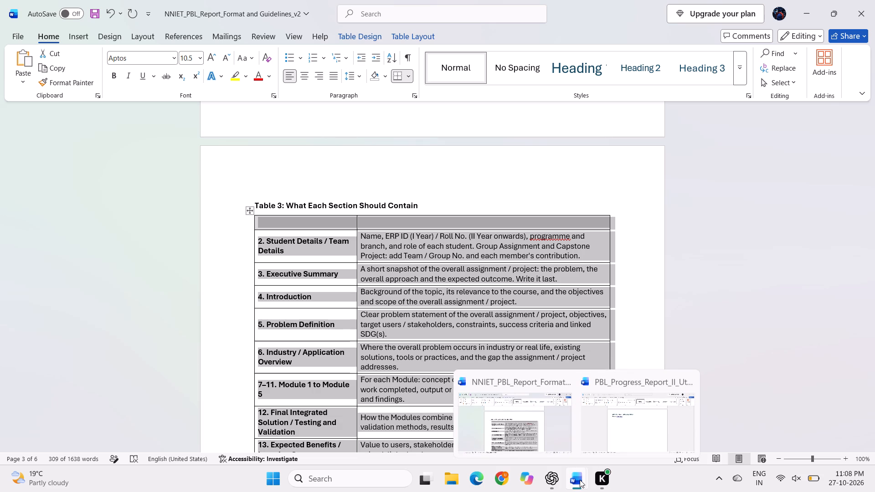
left_click(631, 432)
key("Return")
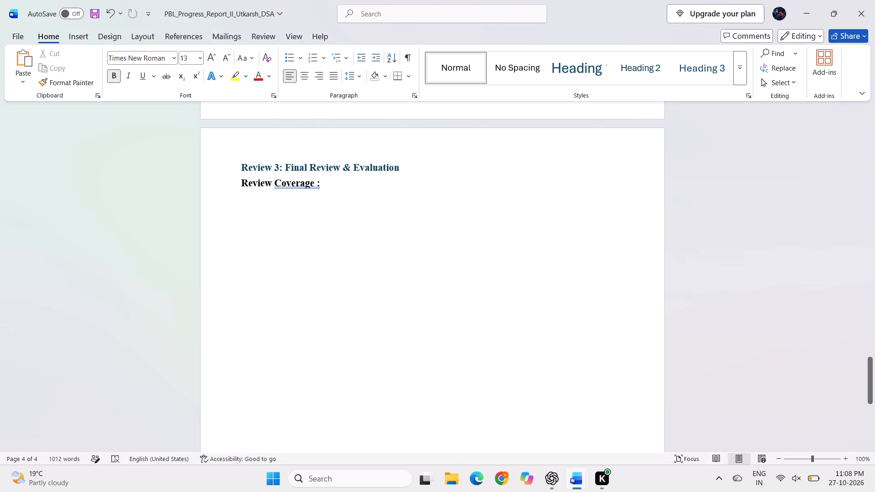
key("Return")
key("ctrl+v")
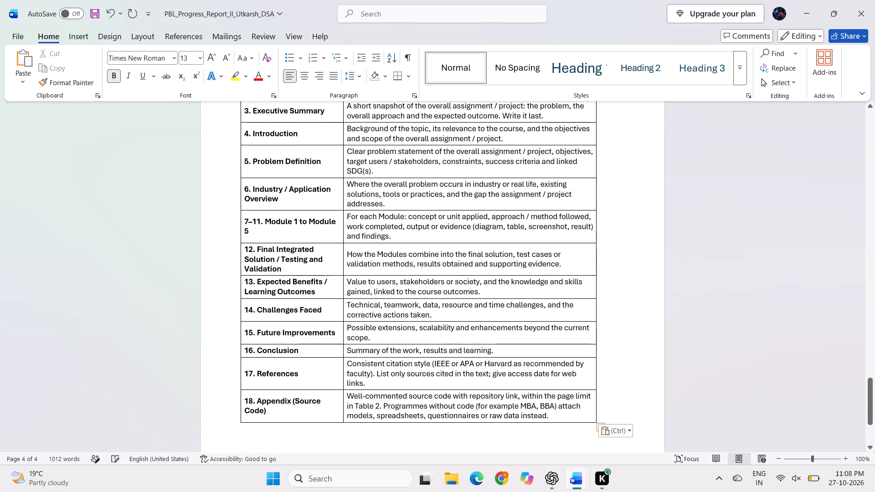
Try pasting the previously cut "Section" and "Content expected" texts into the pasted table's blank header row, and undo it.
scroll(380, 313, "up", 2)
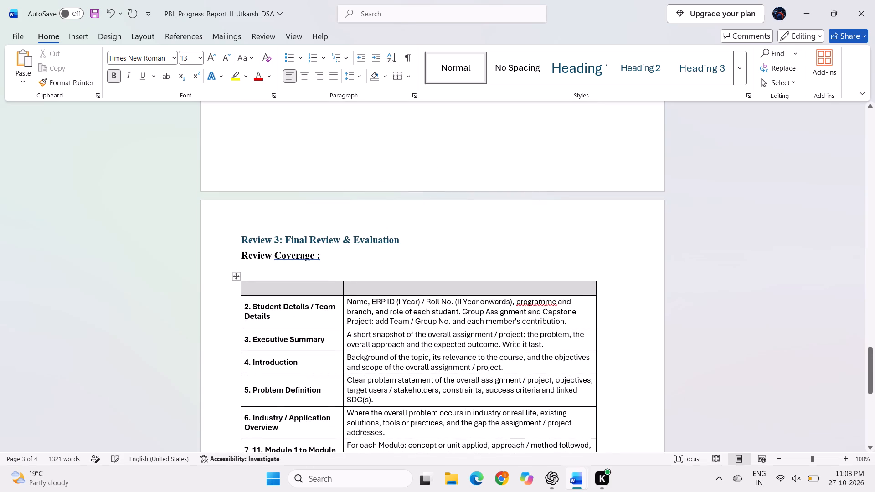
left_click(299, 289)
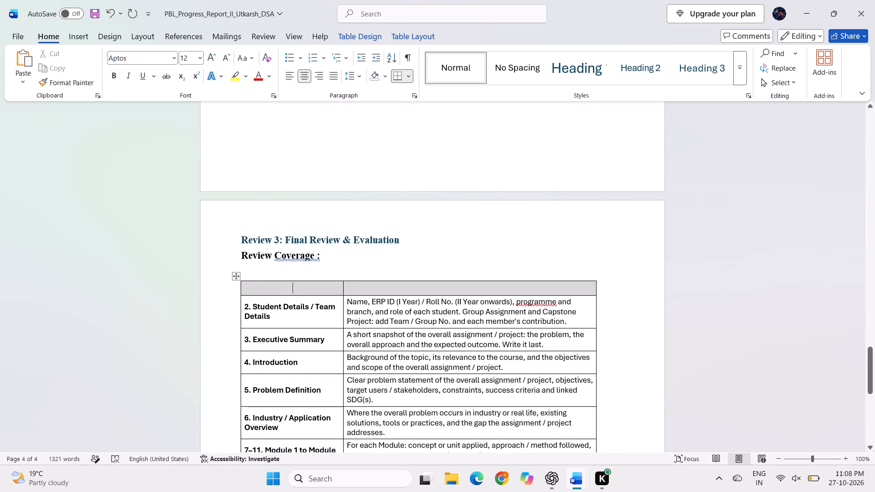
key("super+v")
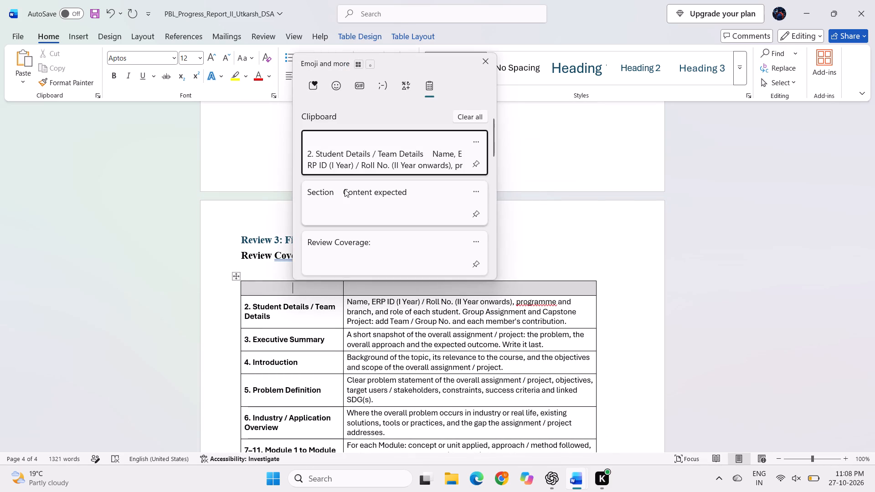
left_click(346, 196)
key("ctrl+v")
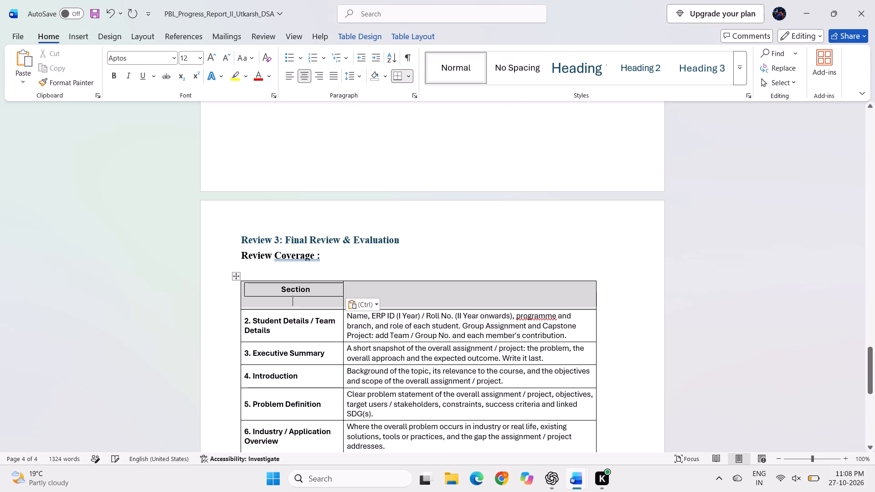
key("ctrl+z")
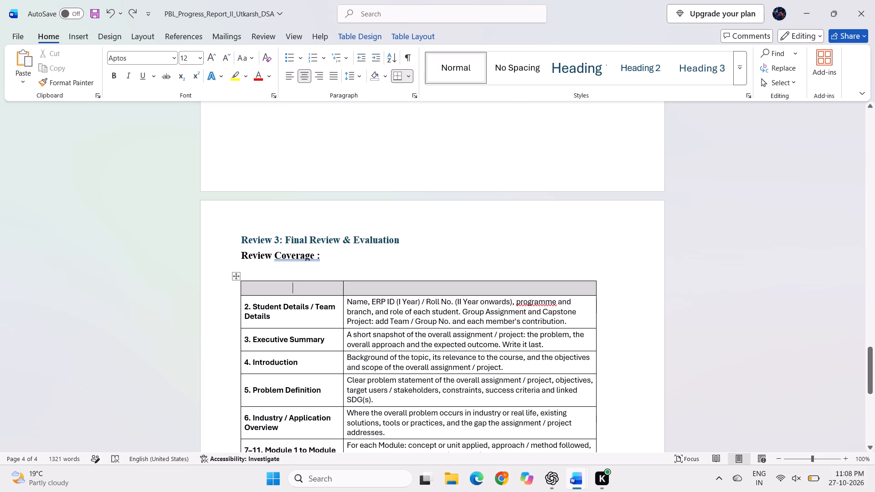
Enter "Field" in bold in the first header cell of the Review 3 table, matching the Review 2 table's header.
scroll(296, 292, "up", 4)
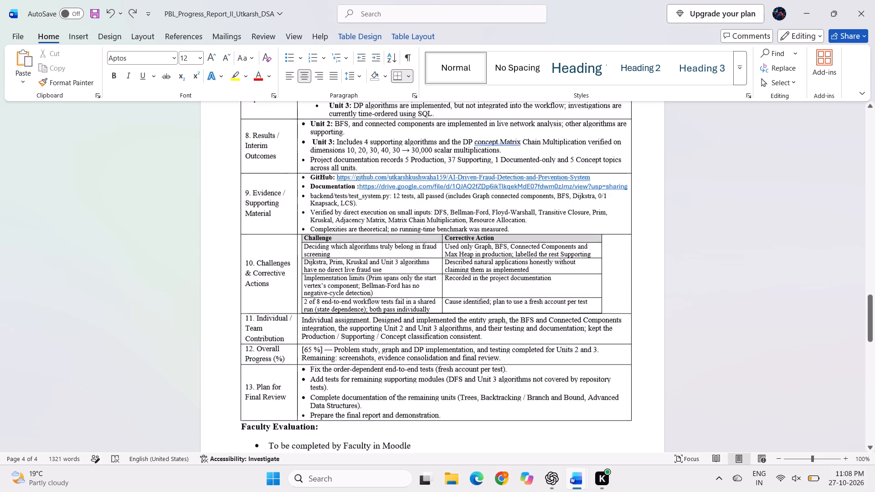
scroll(296, 292, "up", 4)
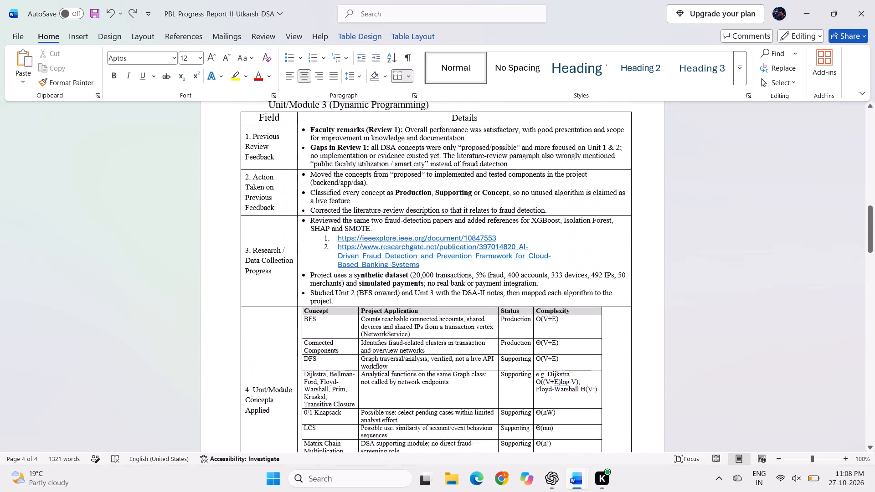
scroll(296, 292, "down", 4)
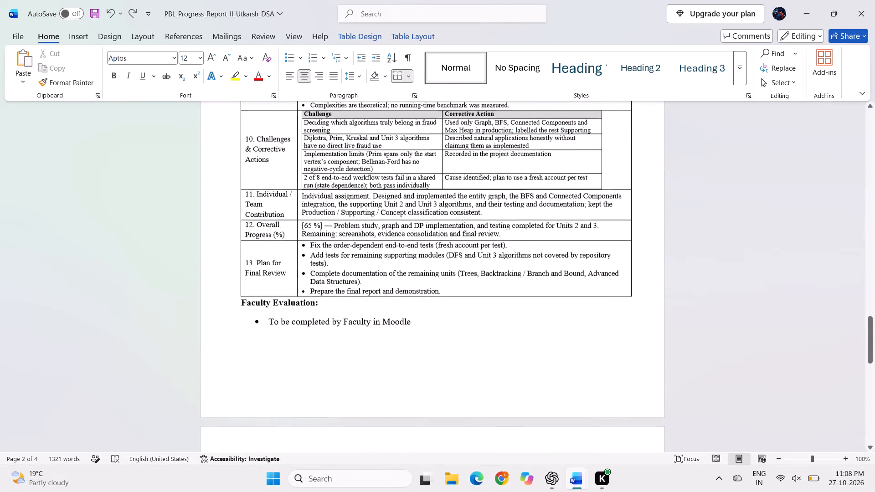
scroll(296, 292, "down", 3)
type("Filed")
key("space")
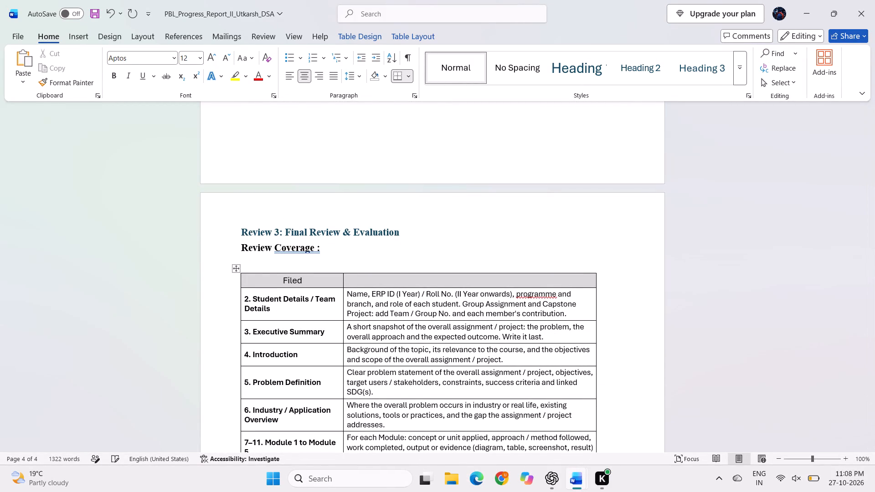
key("BackSpace")
key("BackSpace")
key("BackSpace")
key("BackSpace")
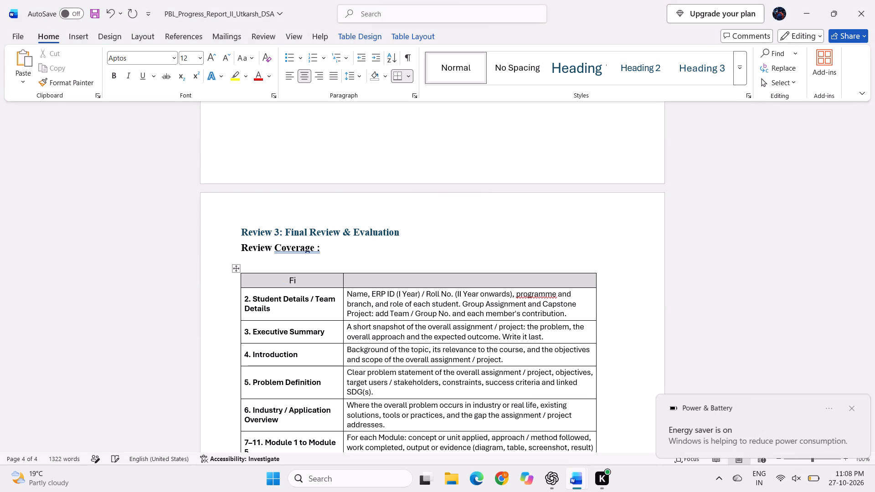
key("e")
type("ld")
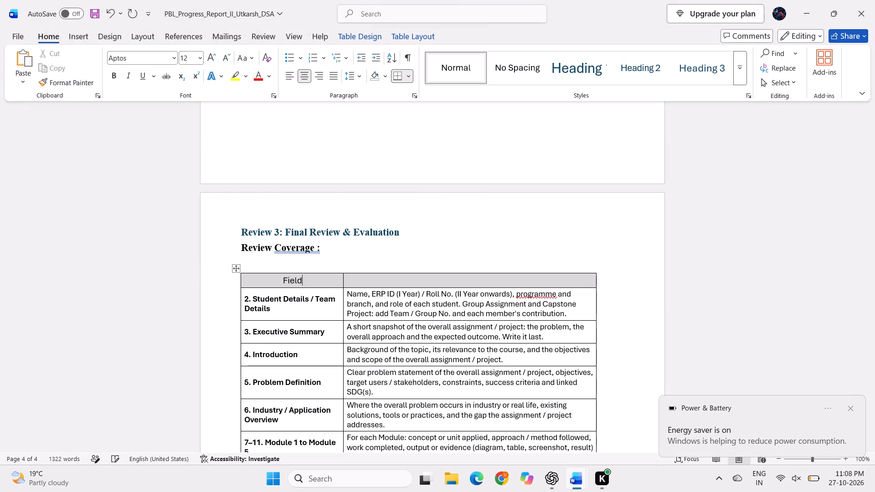
left_click_drag(305, 282, 292, 282)
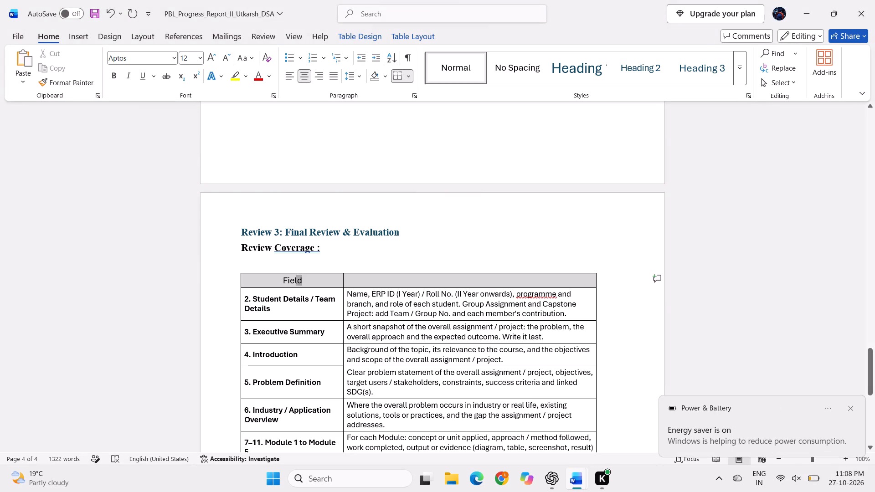
left_click_drag(292, 282, 283, 282)
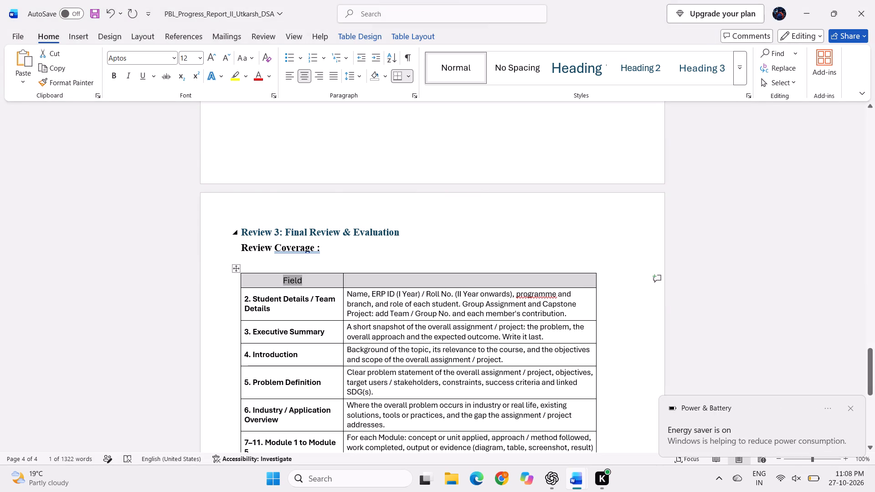
left_click(117, 70)
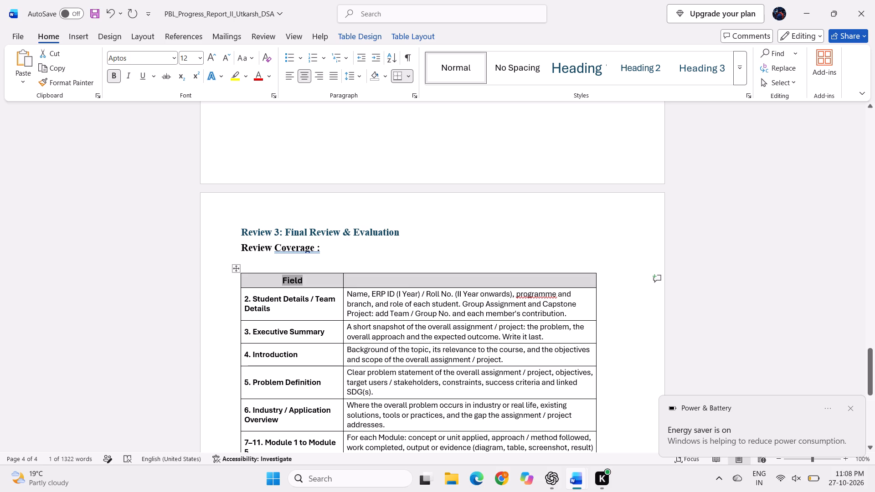
Enter "Details" in bold in the second header cell of the Review 3 table.
left_click(374, 282)
scroll(416, 279, "up", 2)
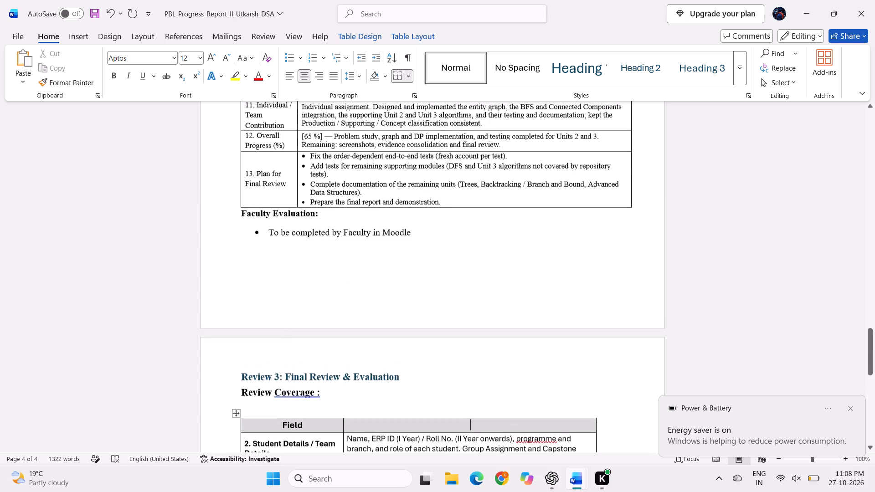
scroll(416, 279, "up", 3)
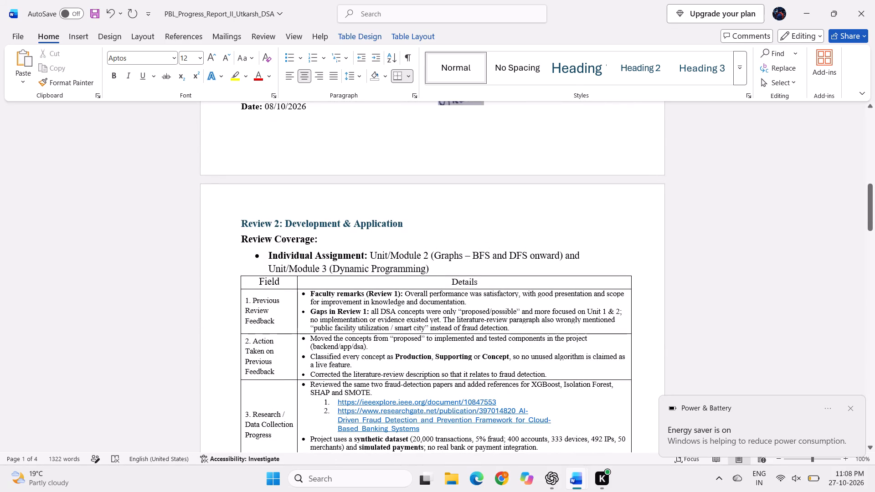
scroll(451, 282, "down", 9)
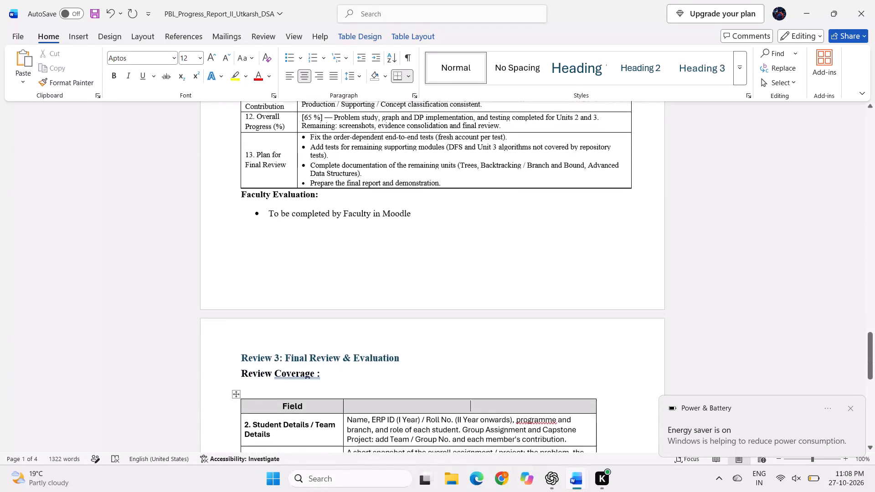
scroll(451, 282, "down", 1)
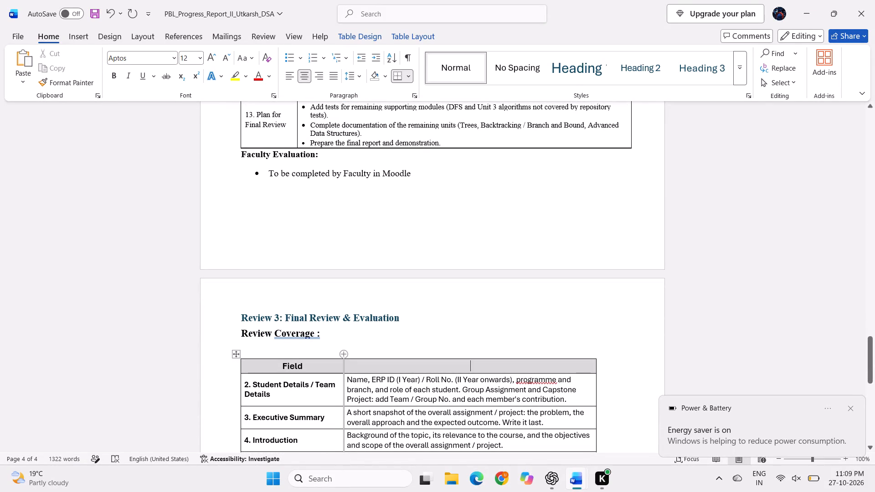
type("Details")
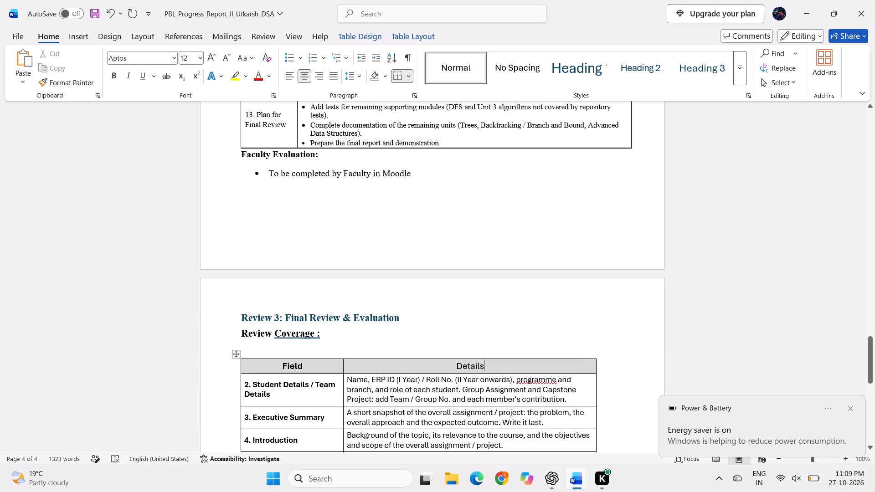
left_click_drag(491, 366, 457, 367)
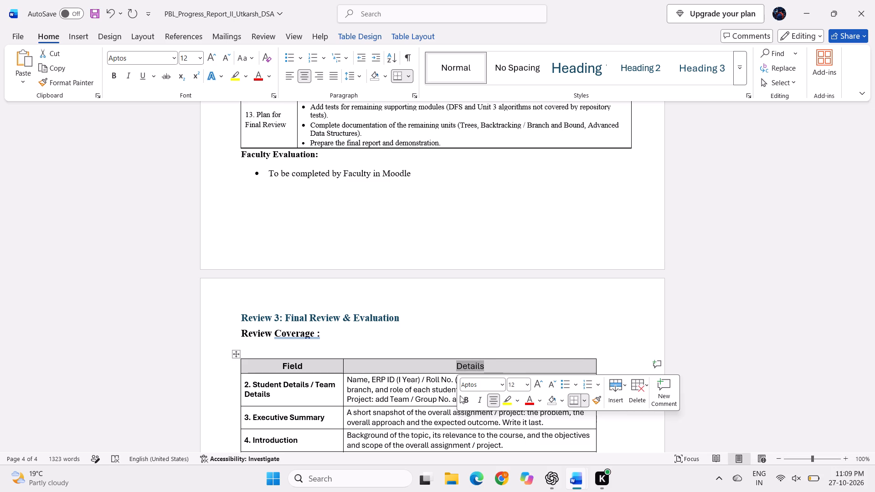
left_click(461, 399)
Set the font of the "Details" and "Field" header texts to Times New Roman.
left_click(501, 385)
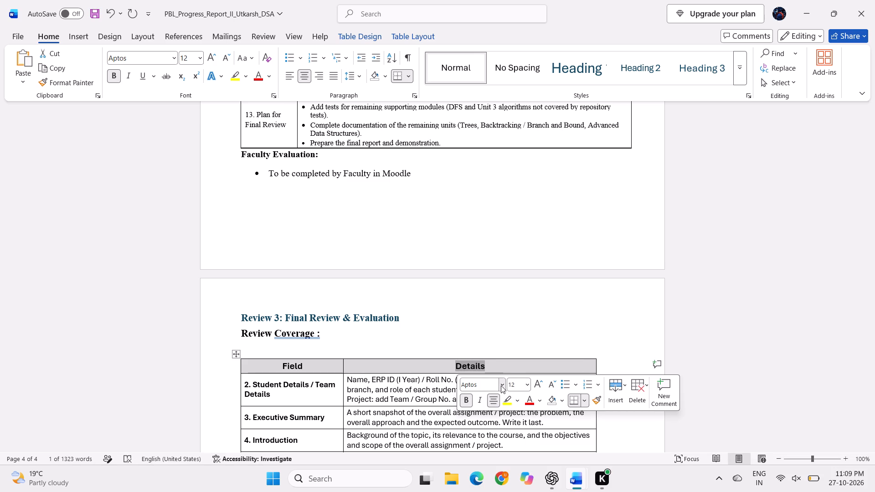
left_click(510, 112)
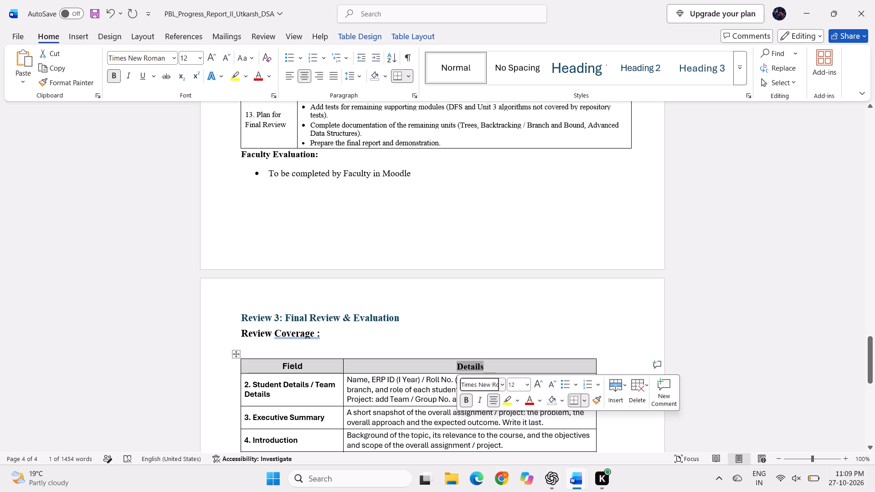
left_click_drag(308, 365, 280, 367)
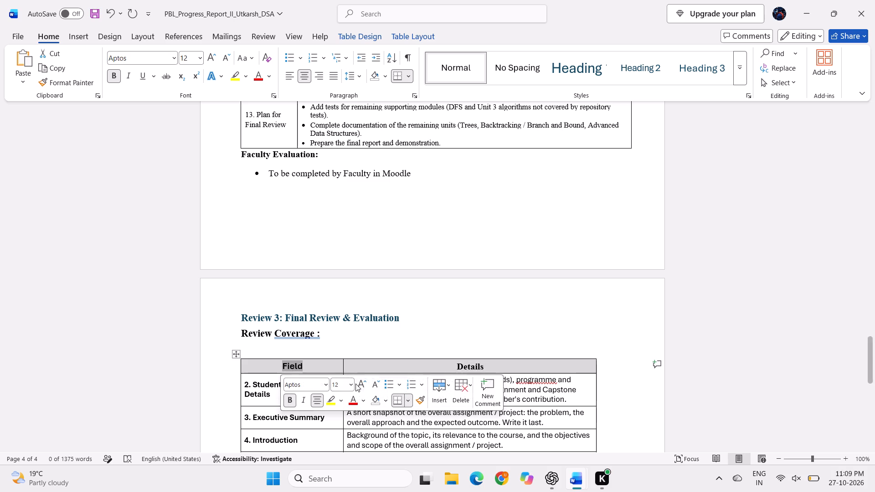
left_click(324, 380)
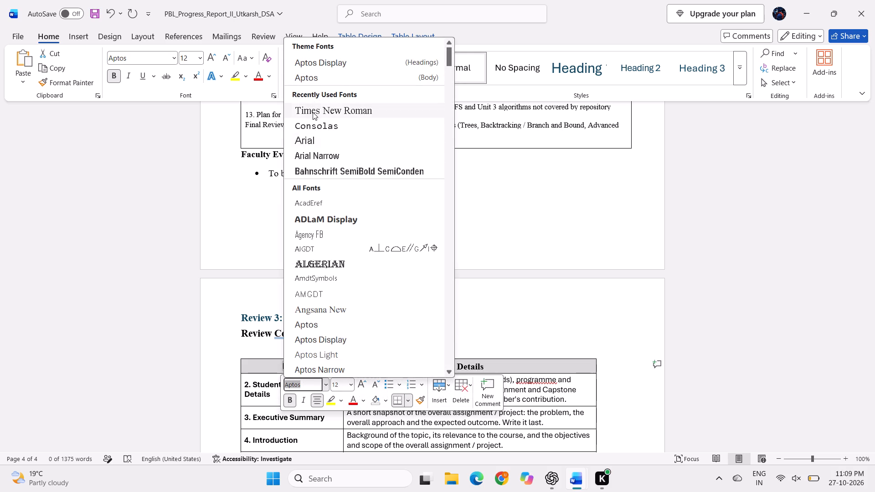
left_click(314, 109)
left_click(414, 338)
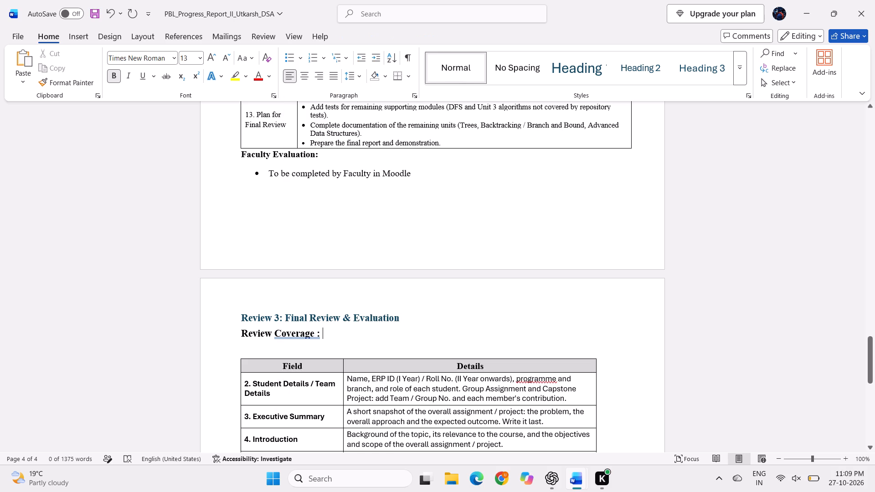
Open the NIET_PBL_ProgressReportFormat document from recent files and copy the "Individual / Group Assignment" coverage bullet in its Review 3 section.
scroll(414, 338, "down", 1)
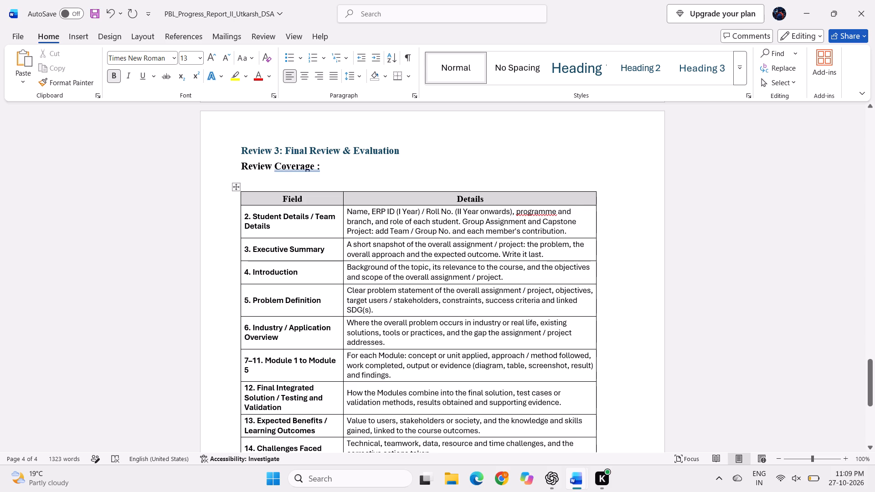
left_click(453, 468)
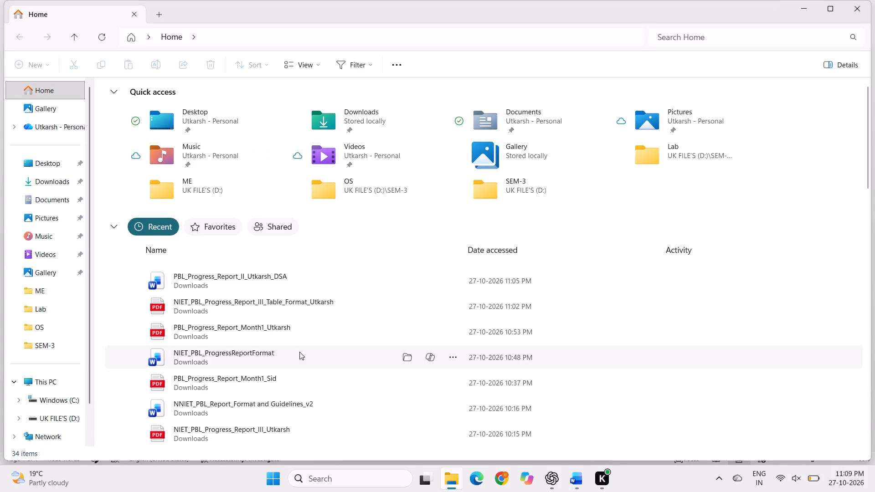
double_click(310, 350)
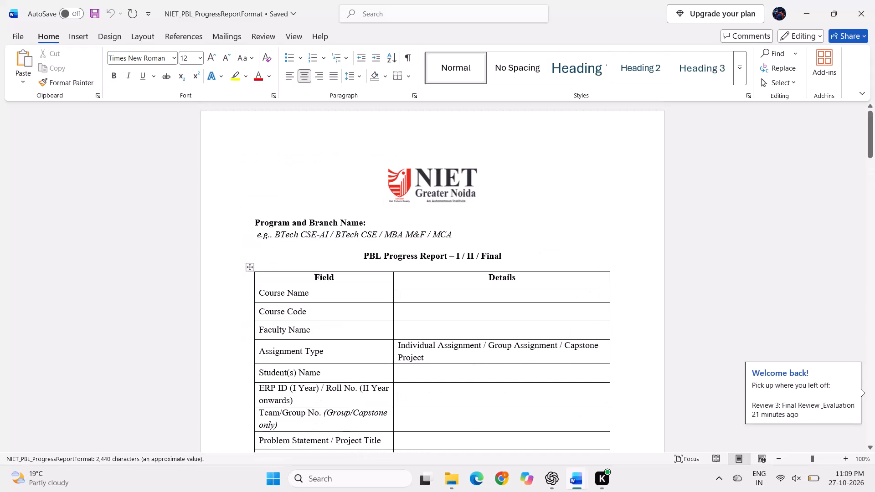
scroll(386, 320, "down", 20)
scroll(386, 320, "down", 7)
scroll(386, 320, "up", 3)
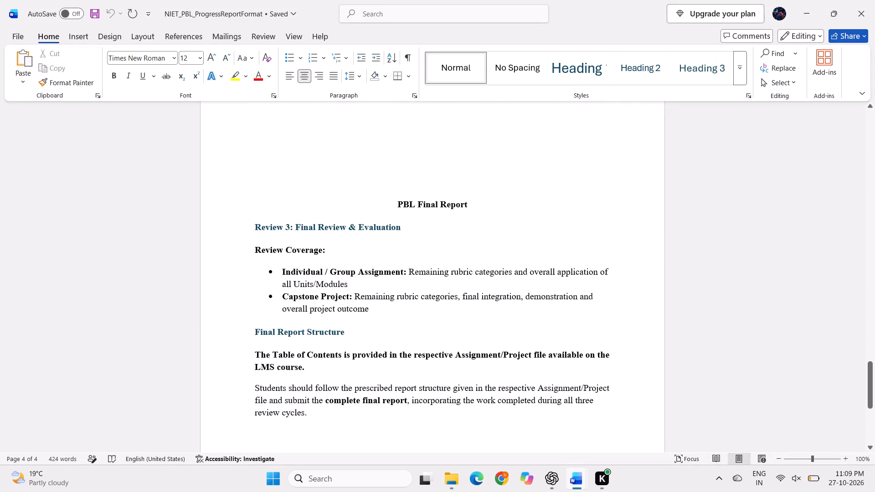
left_click_drag(282, 270, 345, 285)
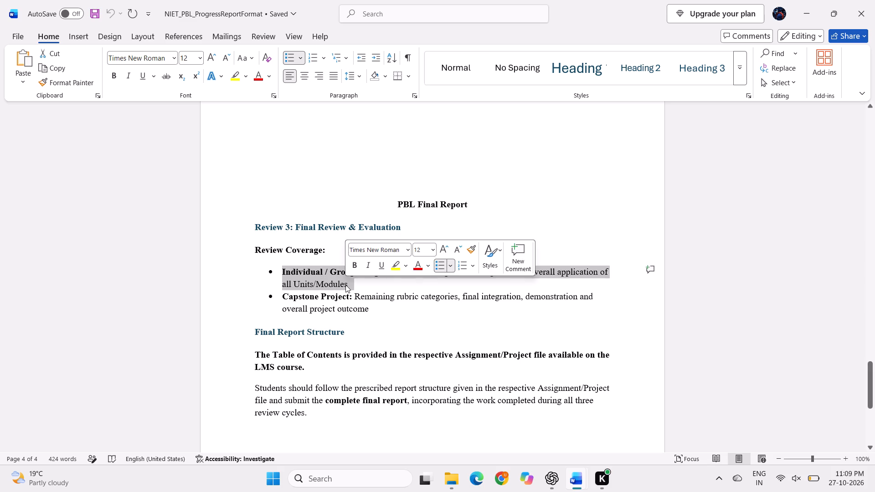
key("ctrl+c")
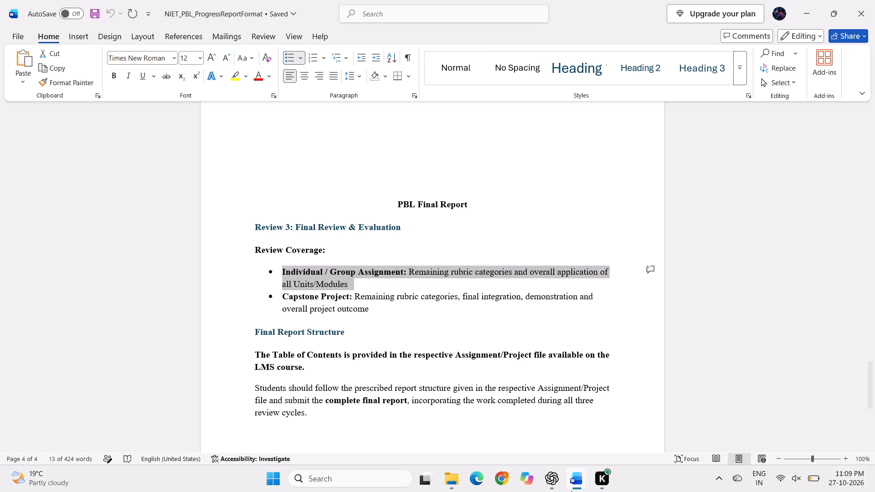
Switch to the Report II document and paste the copied assignment coverage bullet on a new line under "Review Coverage :".
left_click(463, 429)
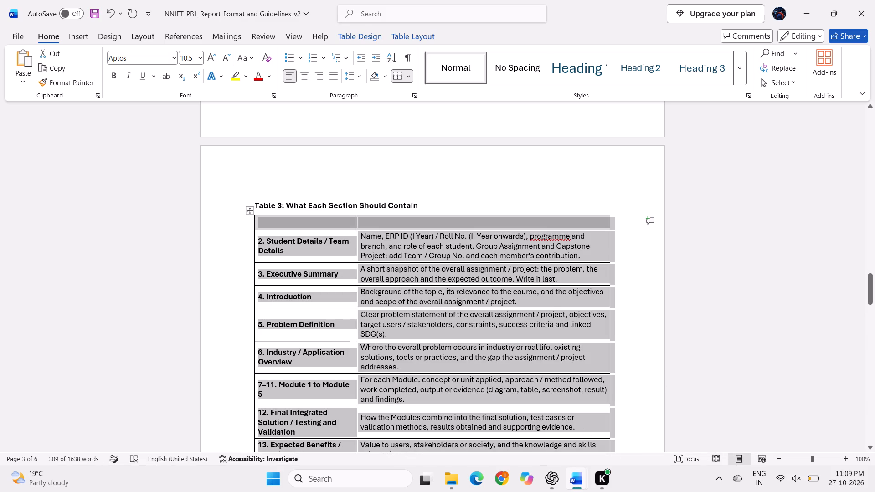
left_click(587, 442)
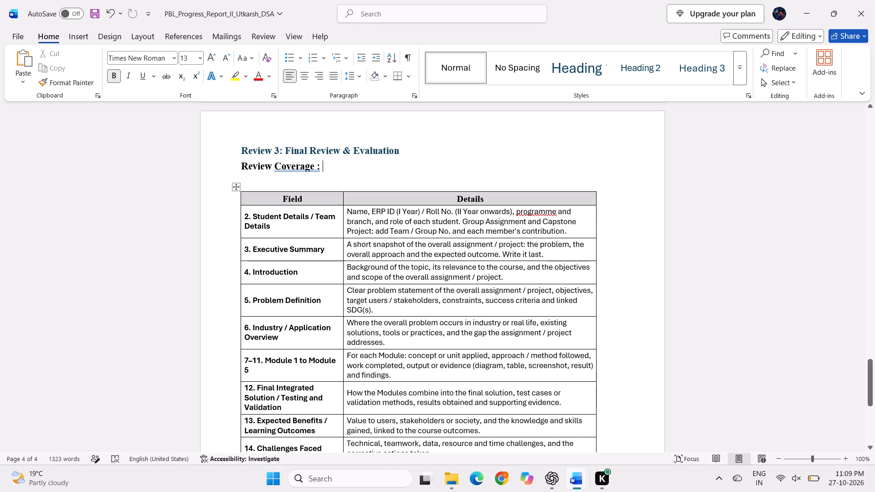
key("Return")
key("ctrl+v")
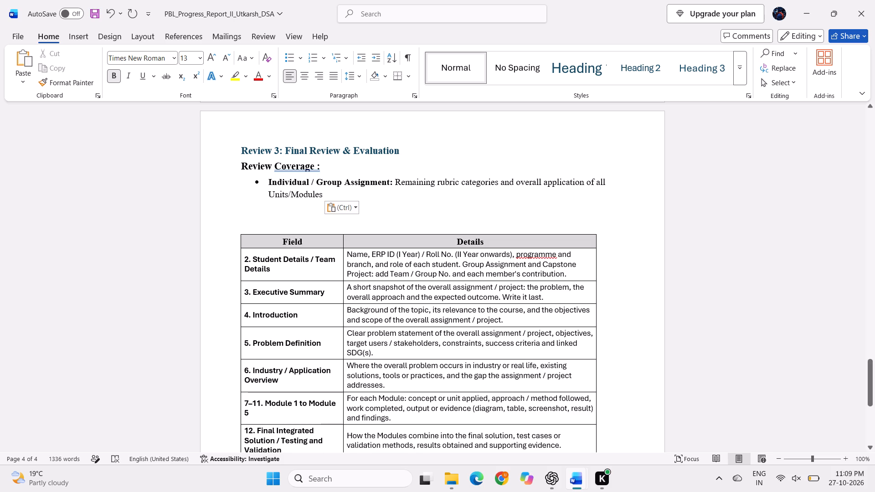
Shorten the pasted bullet's bold label to "Individual :" by deleting the group assignment wording.
left_click_drag(391, 181, 313, 182)
key("BackSpace")
key("BackSpace")
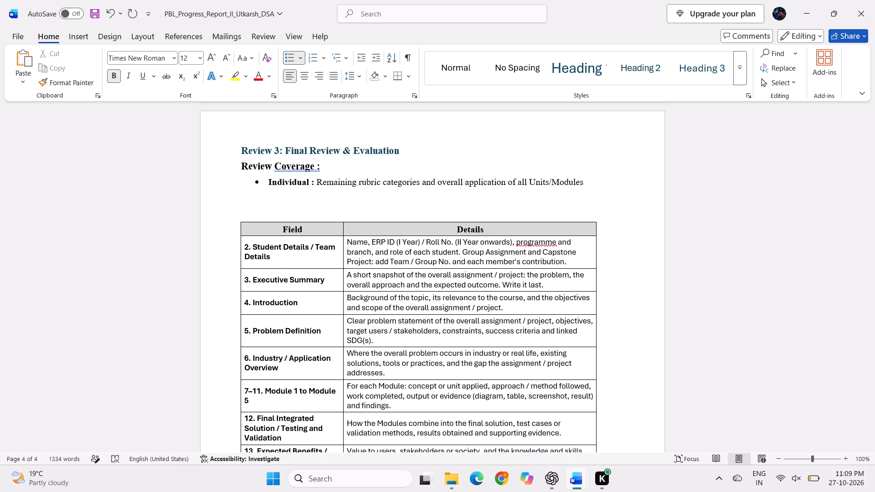
Remove the extra blank line between the "Individual :" coverage bullet and the Review 3 table.
left_click(402, 200)
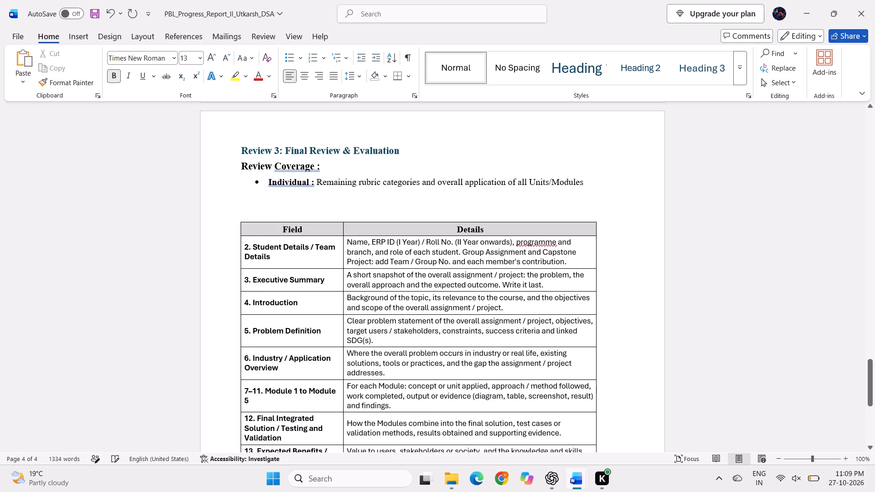
key("BackSpace")
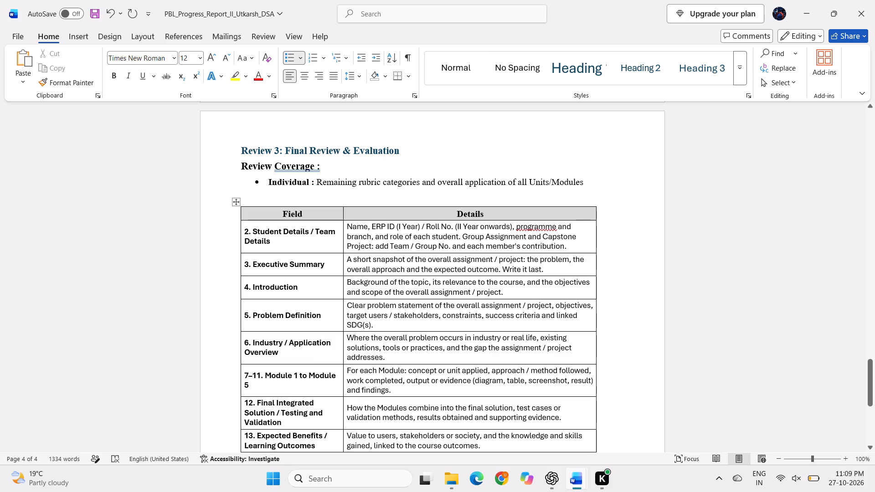
Switch to the NNIET_PBL_Report_Format and Guidelines_v2 document and undo the deletion of Table 3's header text.
left_click(463, 436)
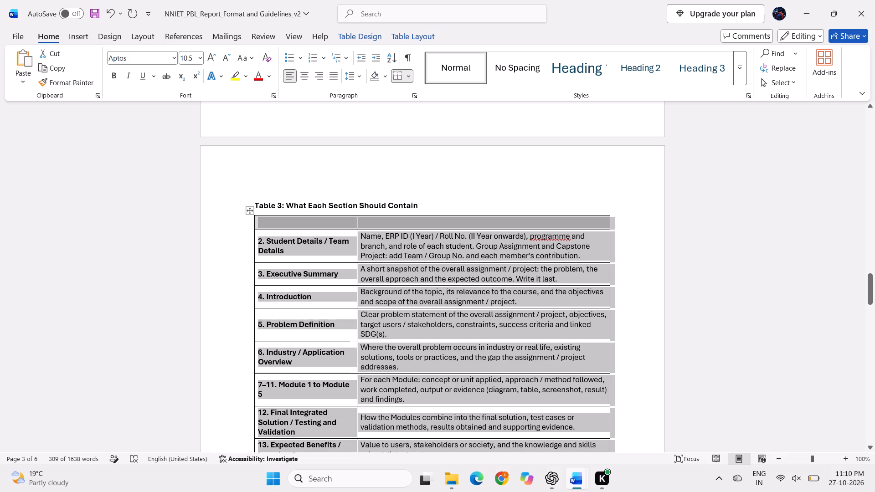
left_click(412, 175)
key("ctrl+z")
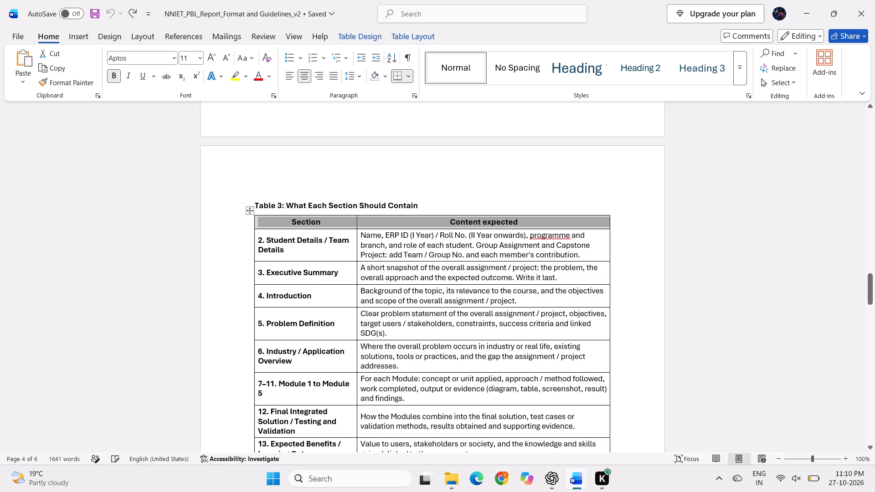
Examine the per-section word limit table for the three reports and the section content descriptions in Table 3.
scroll(366, 180, "up", 2)
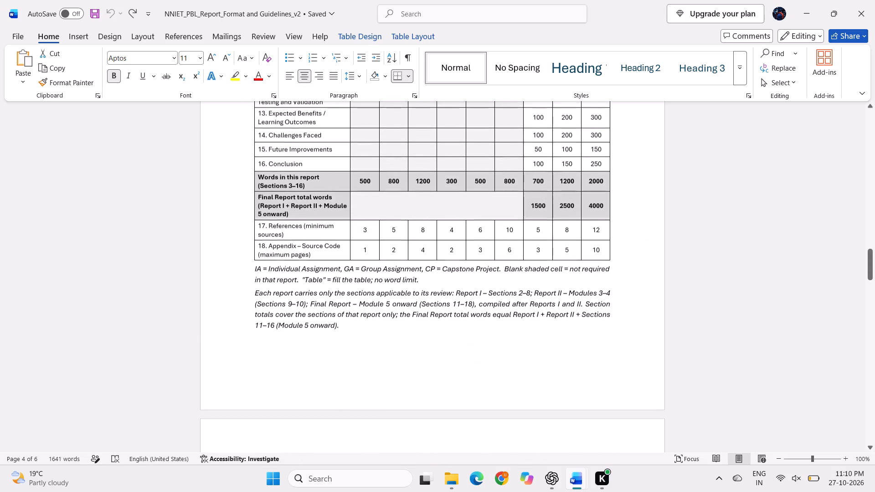
scroll(366, 180, "up", 3)
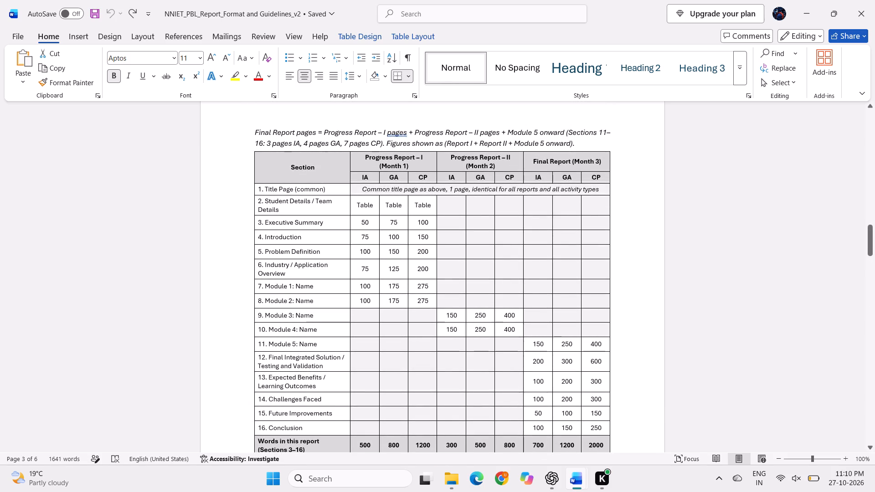
scroll(366, 180, "down", 7)
scroll(366, 180, "up", 2)
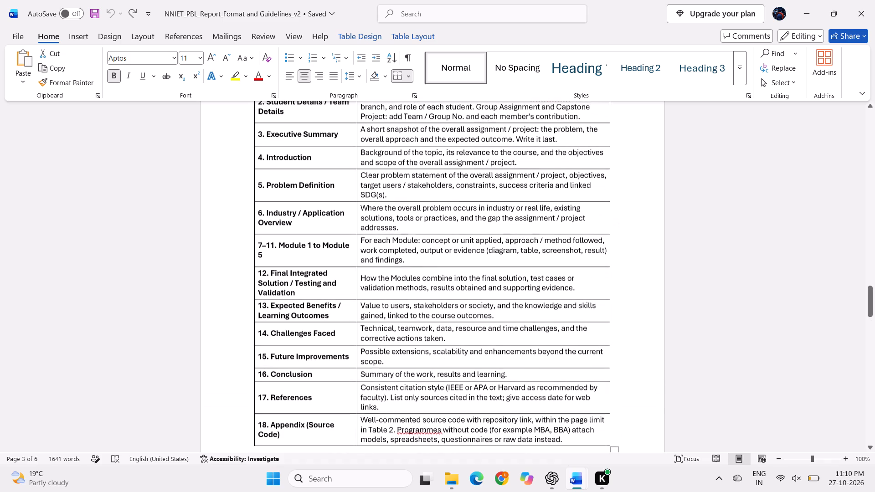
scroll(366, 180, "up", 2)
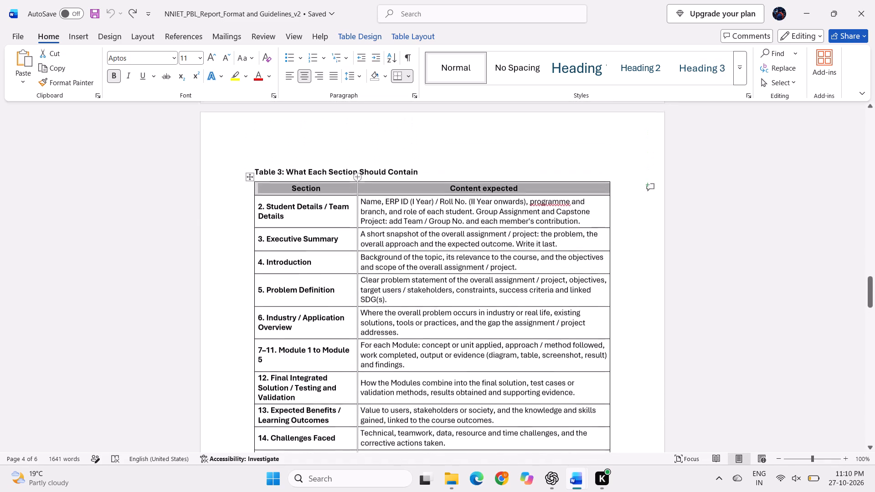
scroll(366, 180, "up", 3)
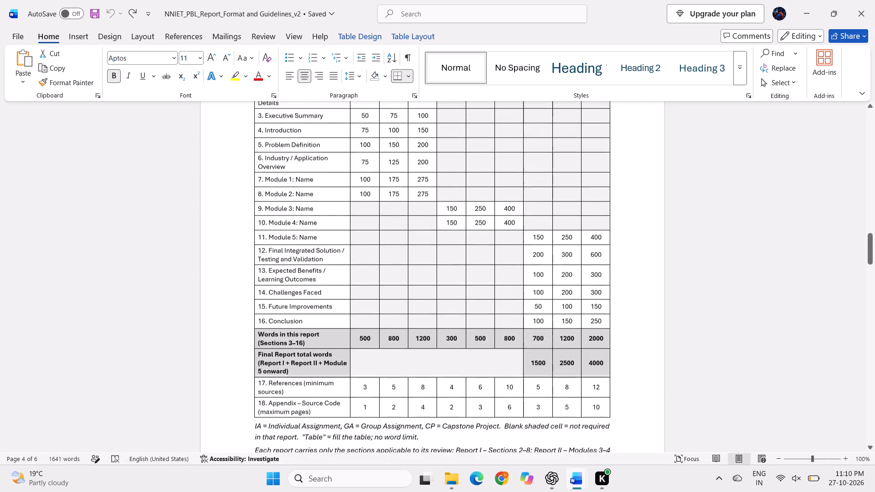
scroll(366, 180, "up", 1)
scroll(366, 180, "down", 1)
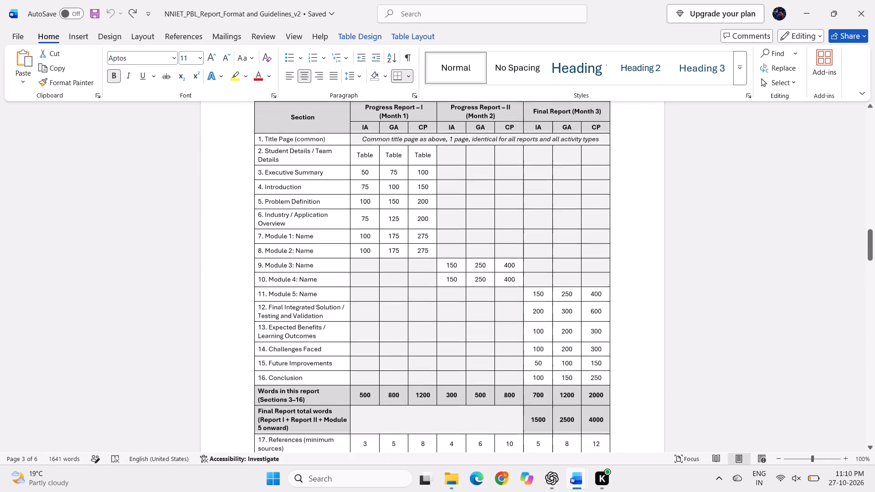
scroll(366, 180, "down", 2)
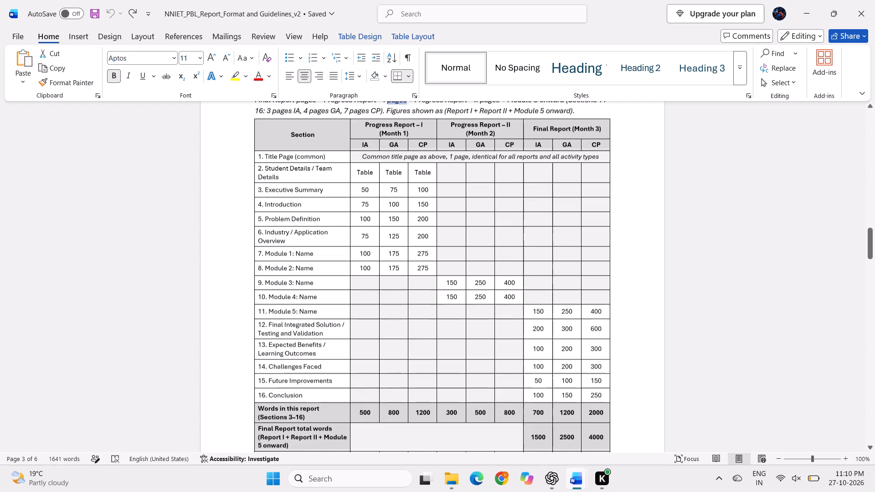
scroll(366, 180, "down", 1)
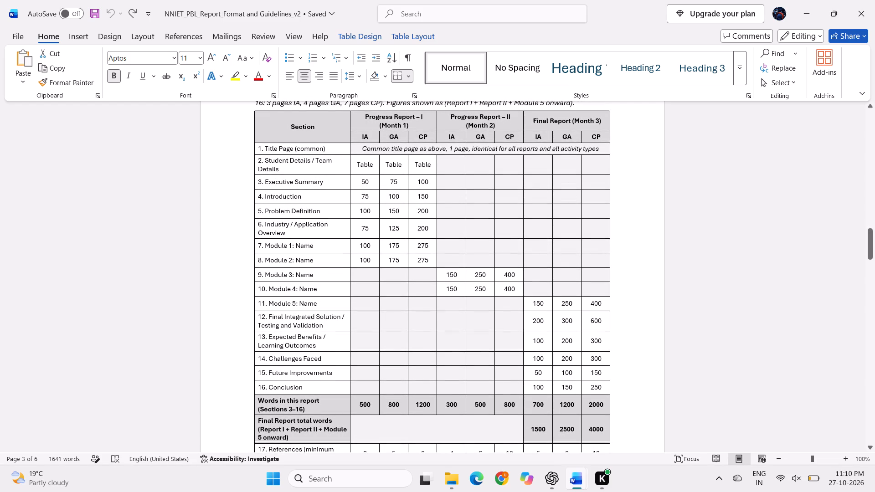
scroll(366, 180, "down", 3)
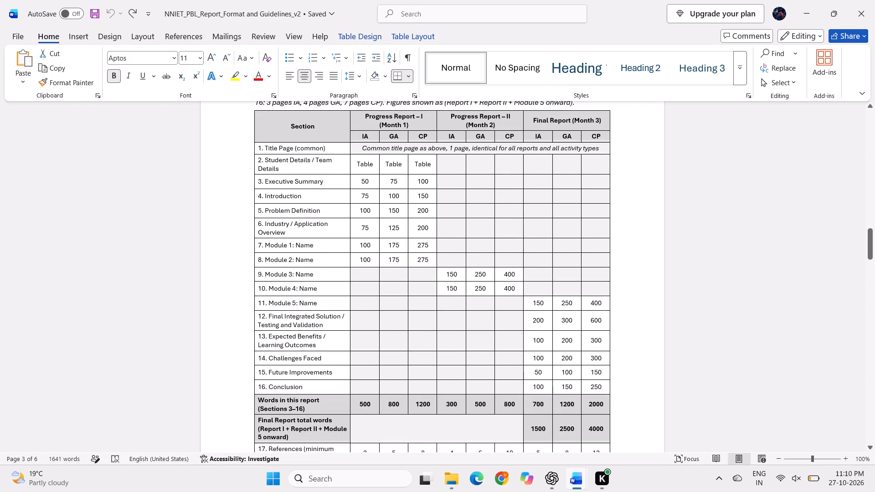
scroll(366, 180, "down", 2)
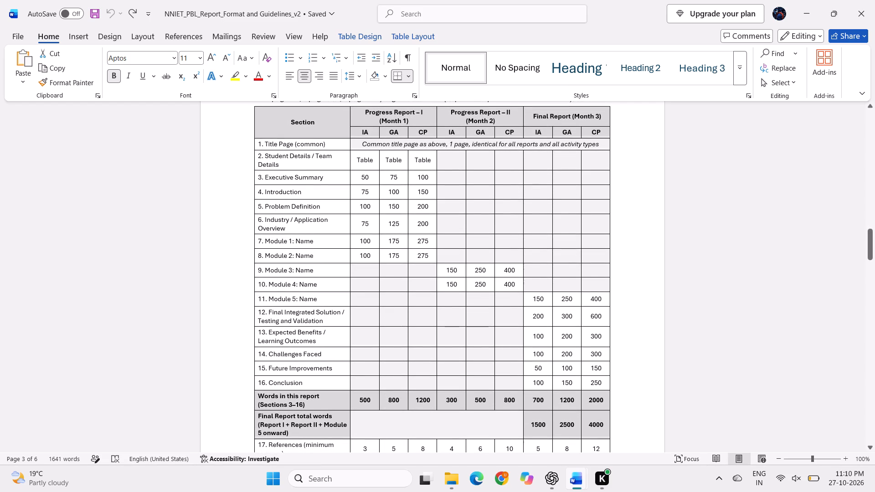
scroll(366, 180, "down", 3)
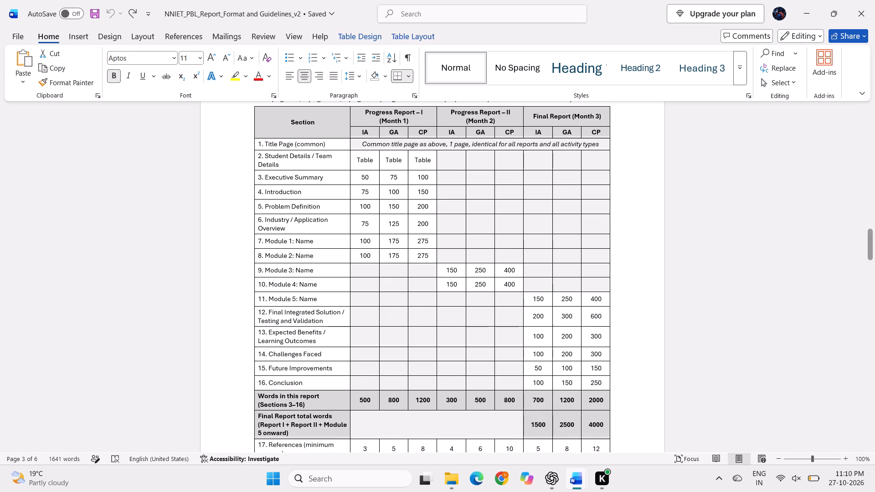
scroll(366, 180, "down", 3)
scroll(366, 180, "right", 1)
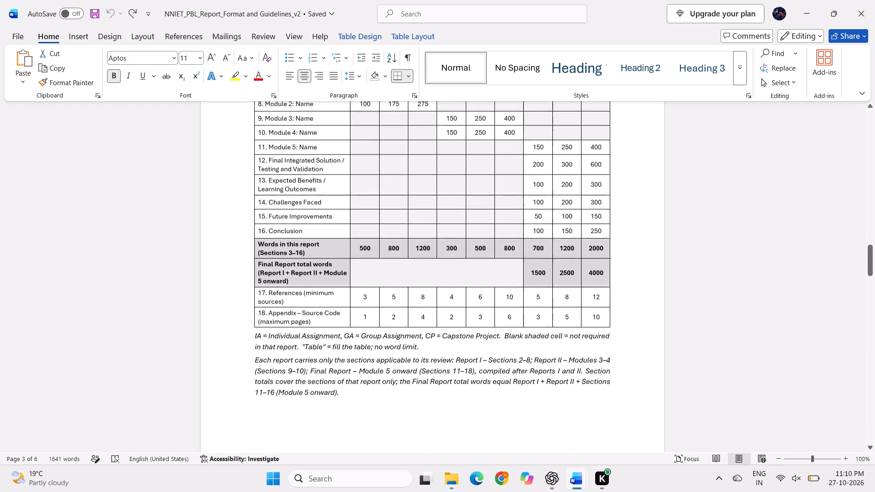
scroll(366, 180, "right", 1)
Read the formatting and submission guidelines, the note on Sections 3 to 6, and the page limits in Table 1.
scroll(366, 180, "up", 1)
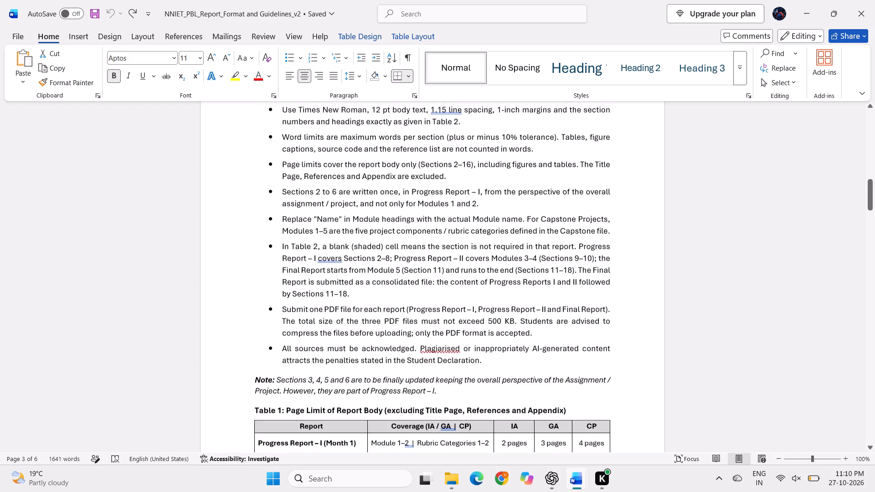
scroll(366, 180, "up", 1)
scroll(366, 180, "down", 1)
scroll(366, 180, "up", 2)
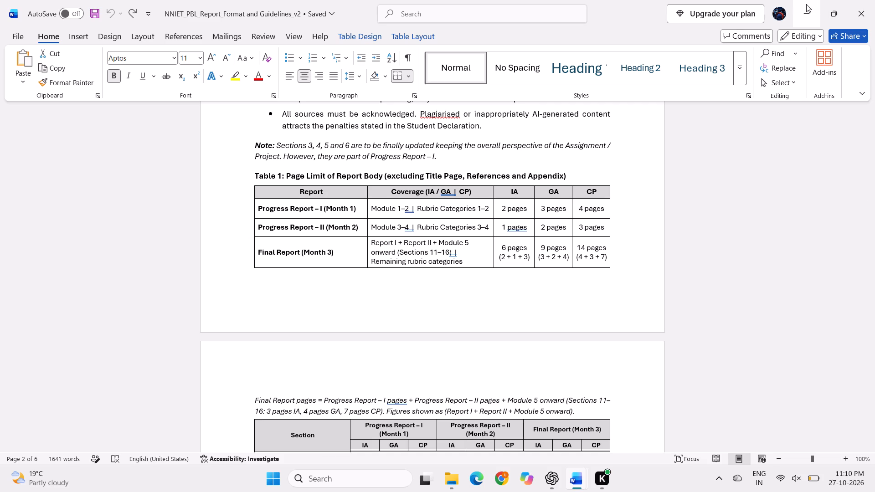
scroll(520, 327, "down", 8)
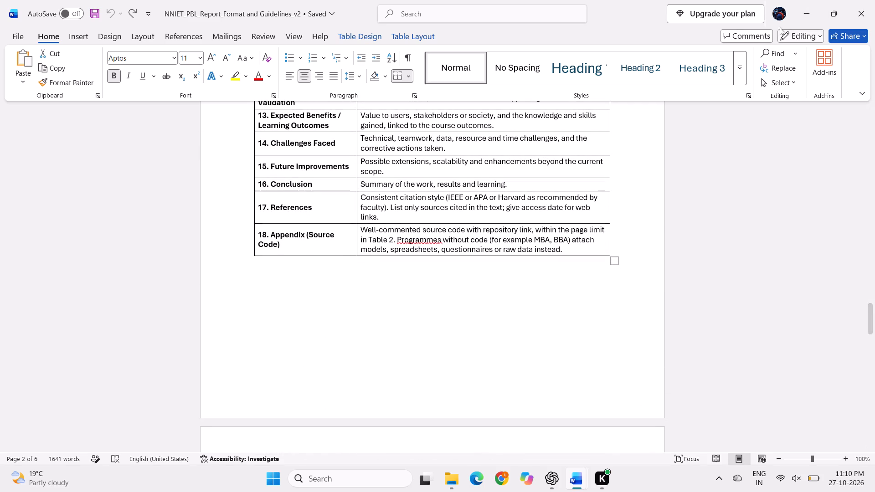
Return to the Report II document and delete the entire "2. Student Details / Team Details" row from the Review 3 table.
left_click(794, 15)
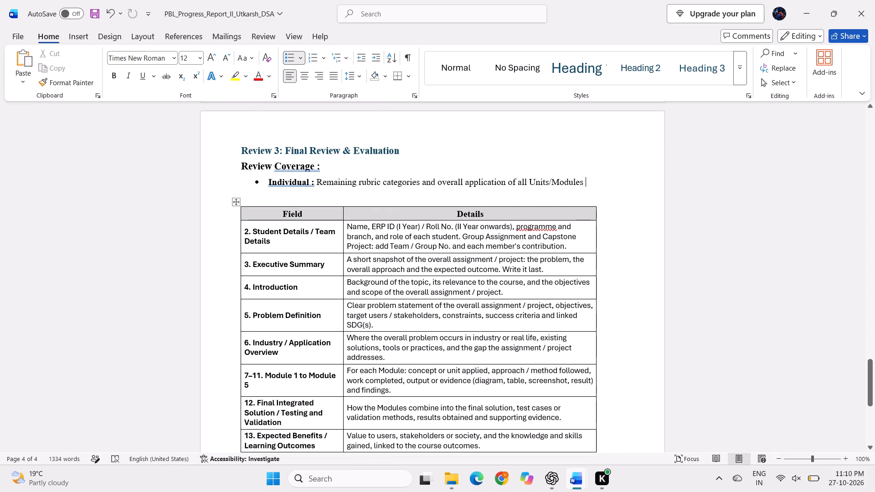
left_click_drag(574, 246, 318, 252)
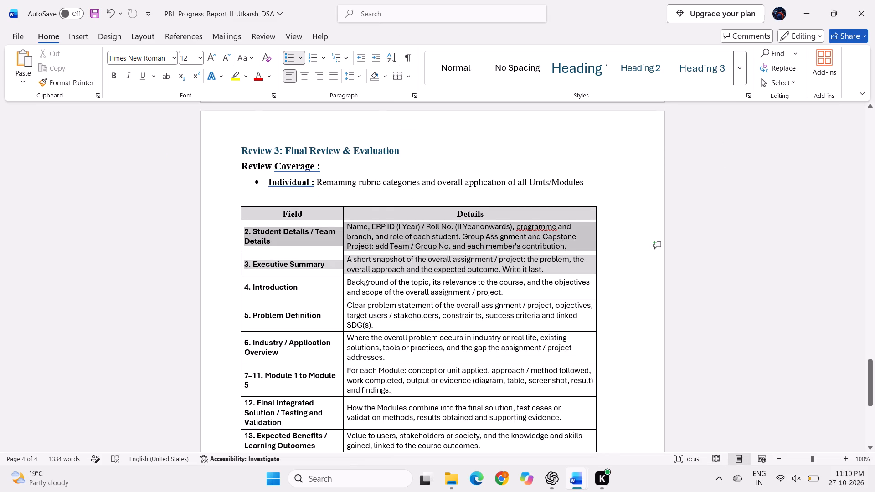
left_click_drag(318, 252, 271, 236)
key("BackSpace")
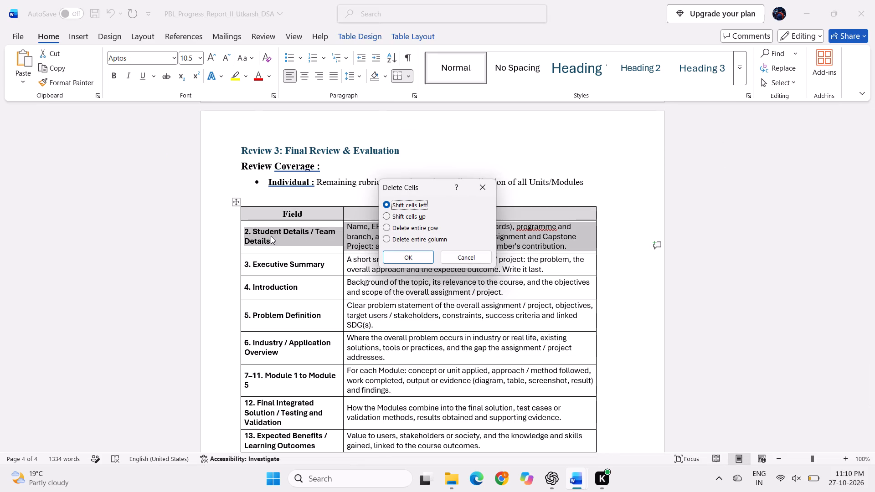
left_click(414, 230)
left_click(413, 257)
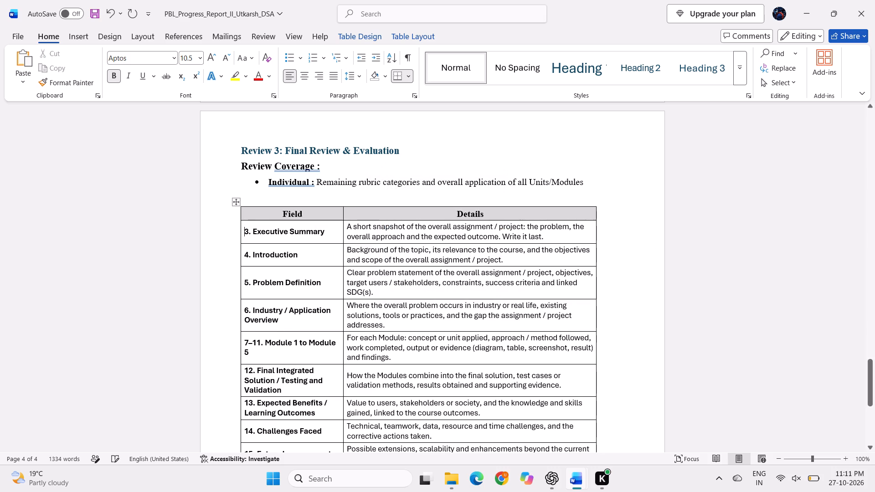
Remove the section number before "Executive Summary" in the Review 3 table's Field column.
left_click(255, 230)
key("Left")
key("BackSpace")
key("BackSpace")
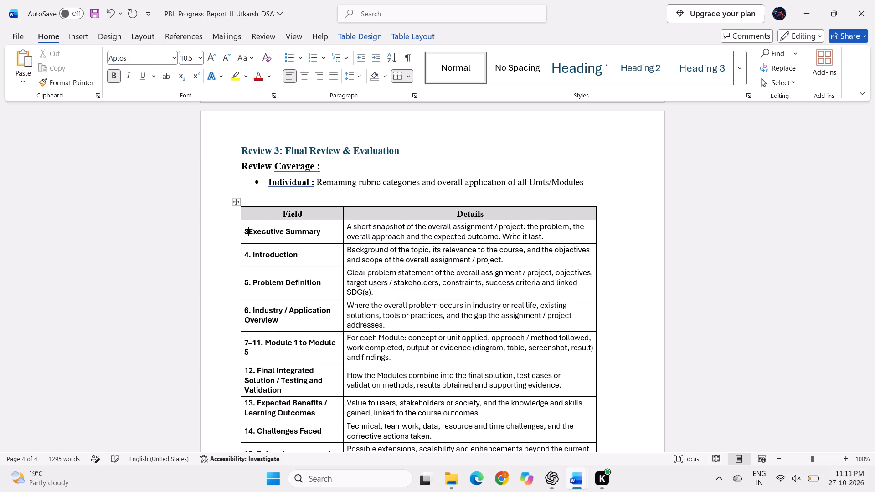
key("BackSpace")
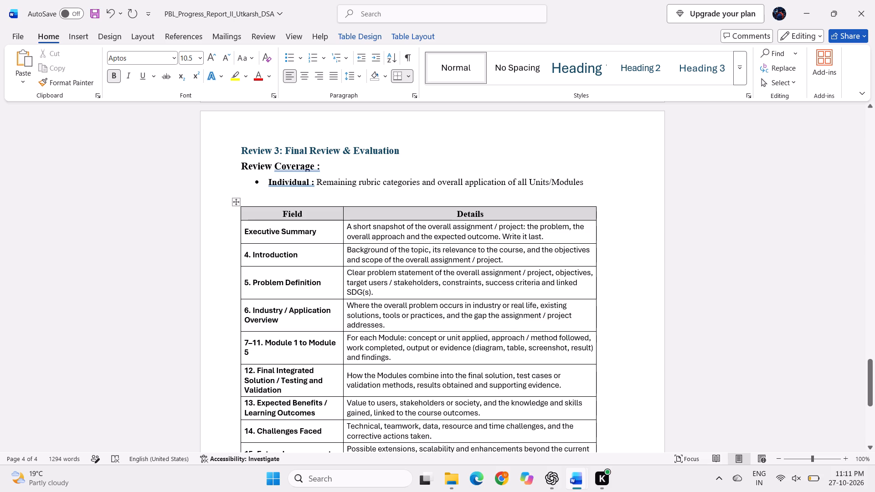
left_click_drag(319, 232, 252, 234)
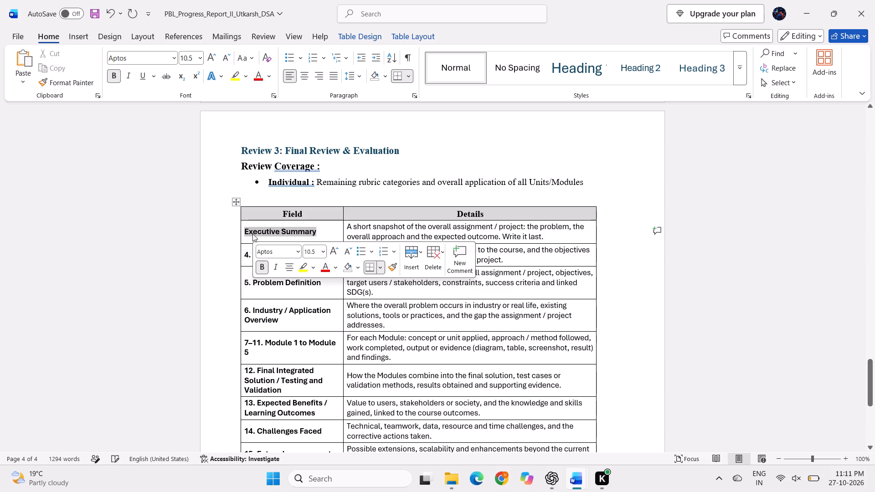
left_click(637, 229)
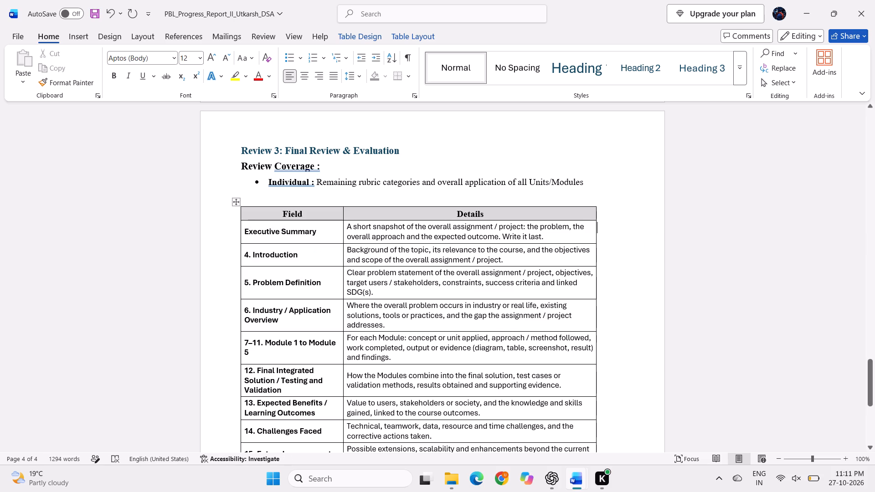
Enlarge the whole Review 3 table proportionally from its bottom corner, making it wider and its rows taller.
scroll(605, 380, "down", 4)
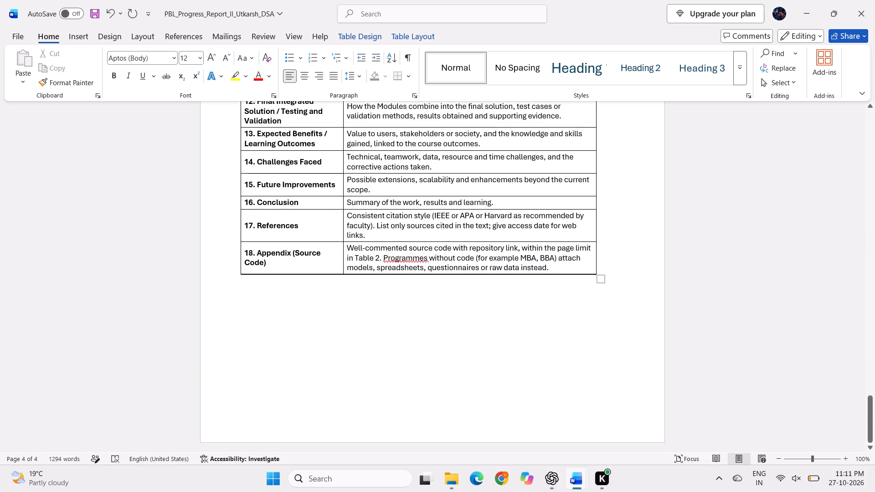
left_click_drag(599, 280, 625, 321)
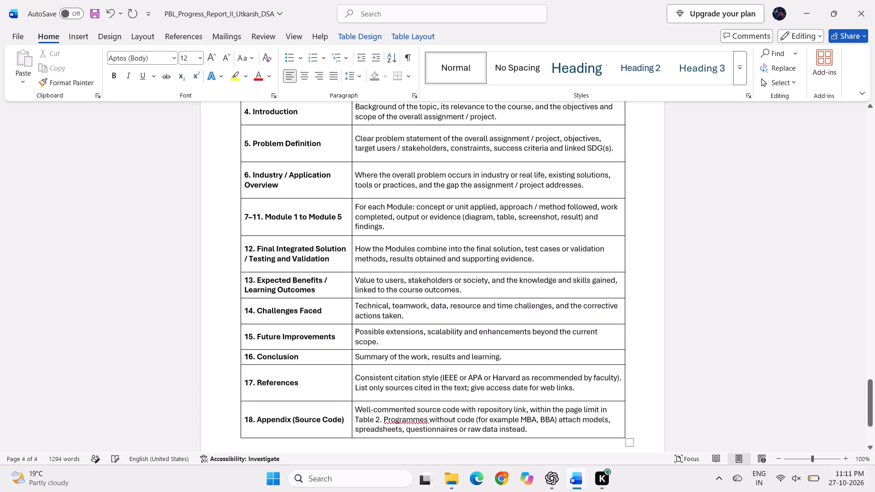
Fine-tune the Review 3 table's overall size from its bottom corner, making it slightly wider and its rows slightly taller.
scroll(633, 318, "down", 1)
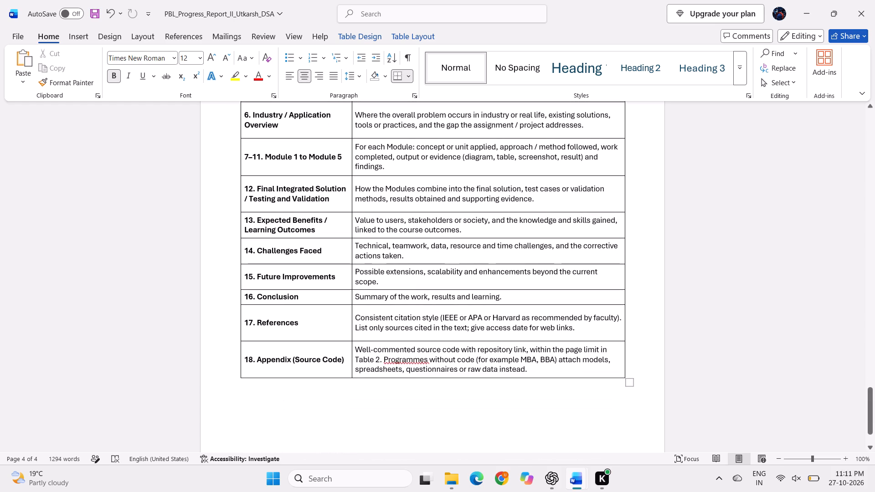
left_click_drag(633, 384, 642, 389)
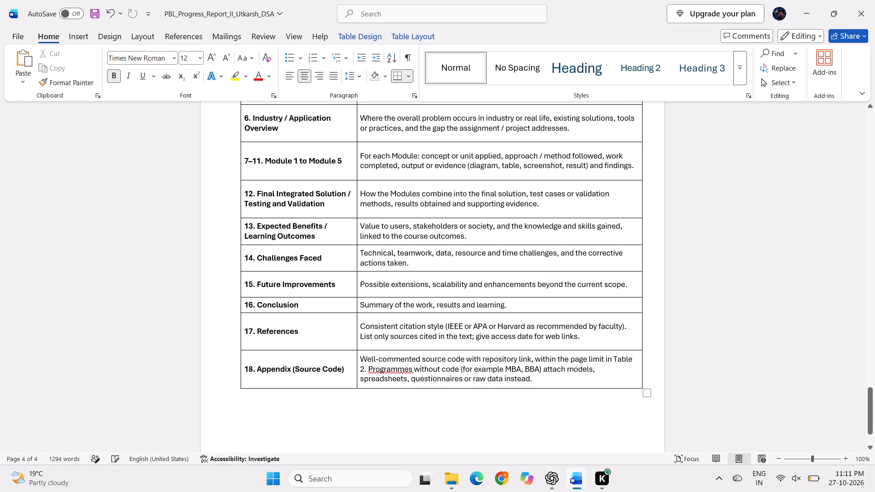
left_click_drag(648, 394, 636, 392)
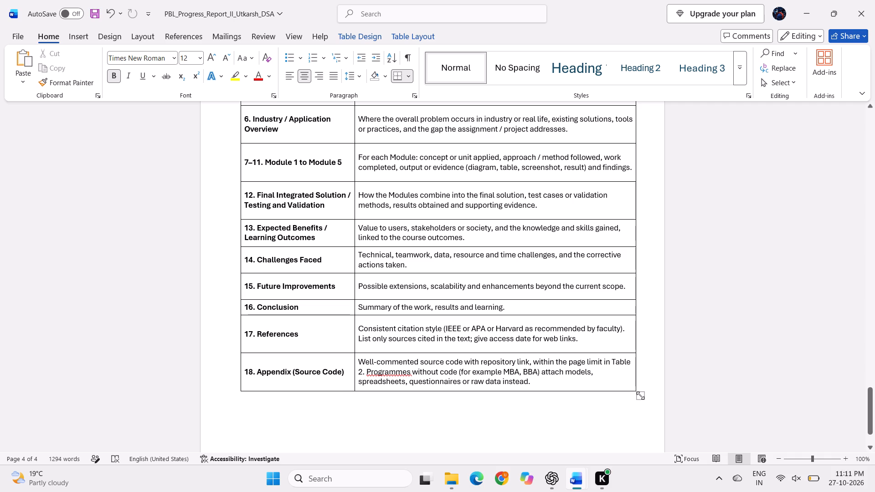
left_click_drag(640, 395, 634, 396)
left_click(687, 366)
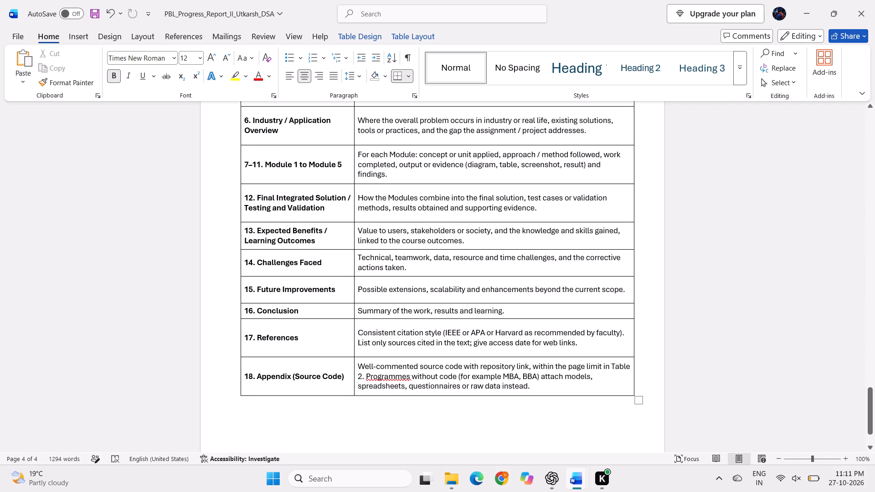
scroll(670, 348, "up", 2)
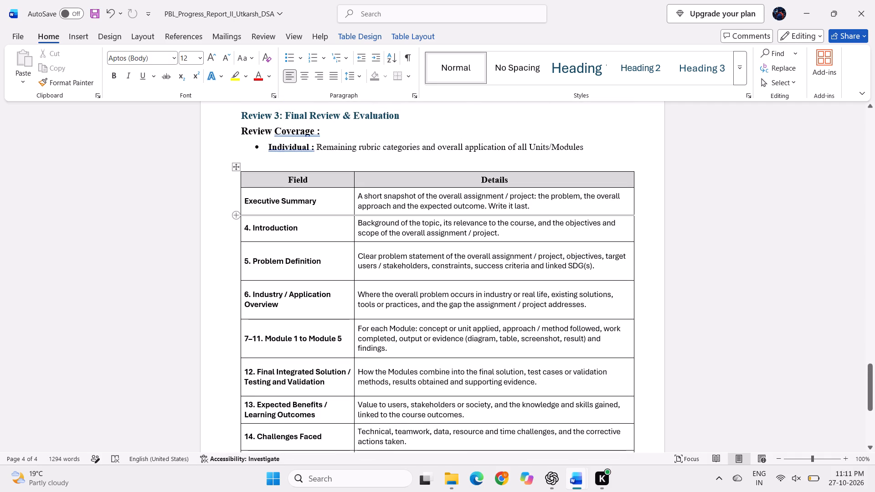
left_click(553, 479)
scroll(470, 297, "up", 2)
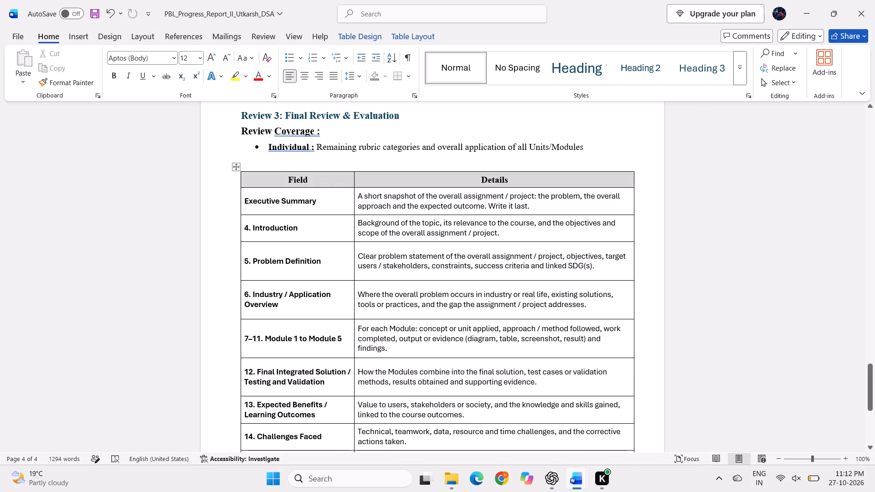
left_click_drag(359, 195, 533, 207)
key("ctrl+v")
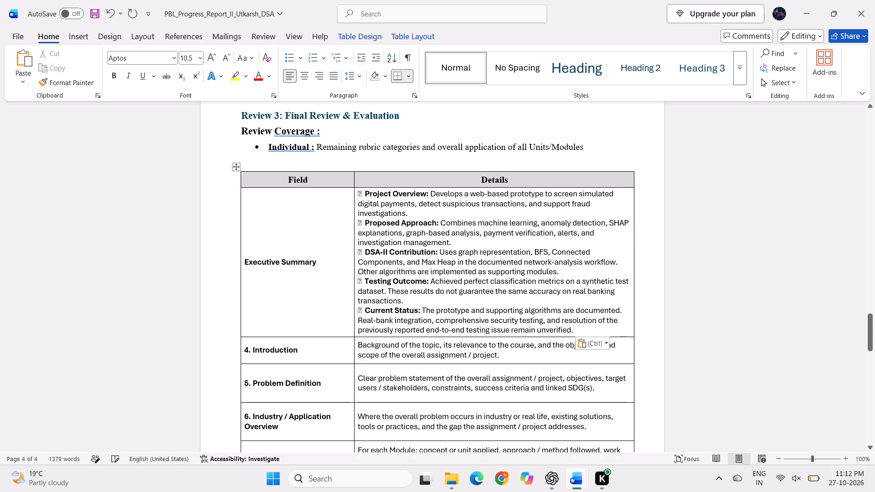
Remove the stray bullet symbol and spaces before "Current Status" in the Executive Summary details.
left_click(365, 307)
key("BackSpace")
key("BackSpace")
key("BackSpace")
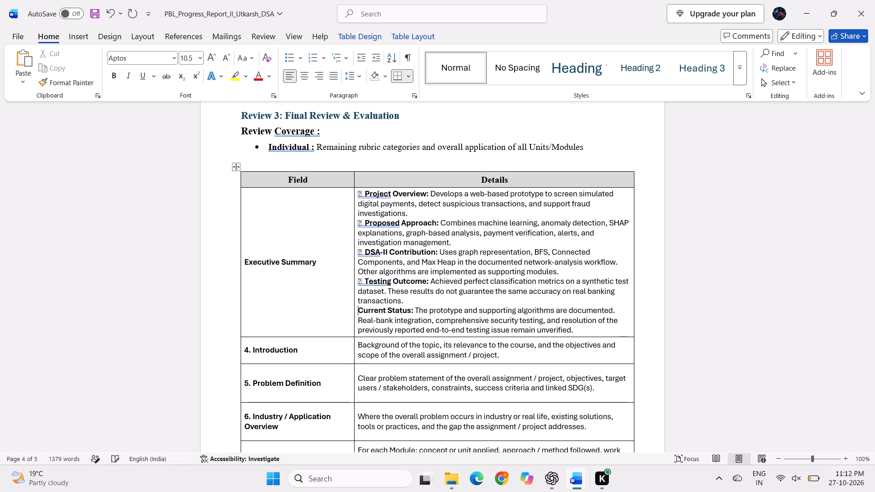
Remove the stray bullet symbol and spaces before "DSA-II Contribution" in the Executive Summary details.
left_click(364, 280, "ctrl")
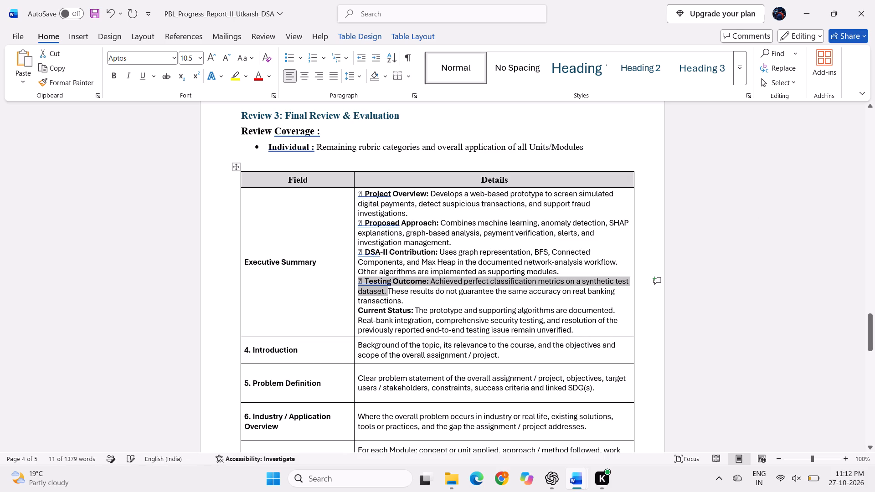
left_click(364, 280, "ctrl")
left_click(374, 289)
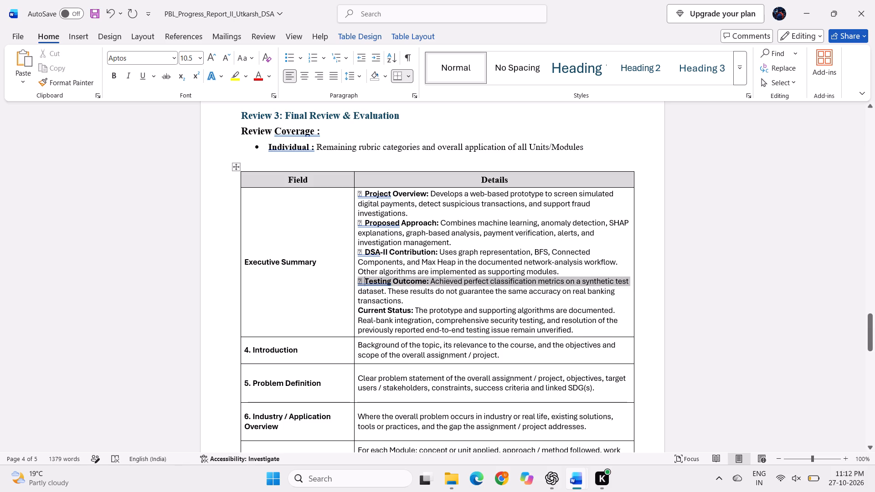
left_click(365, 282, "ctrl")
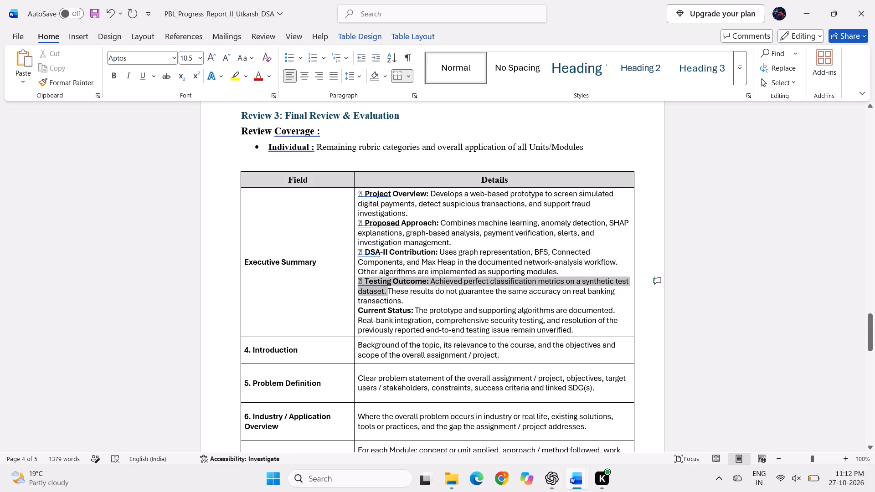
left_click(365, 282)
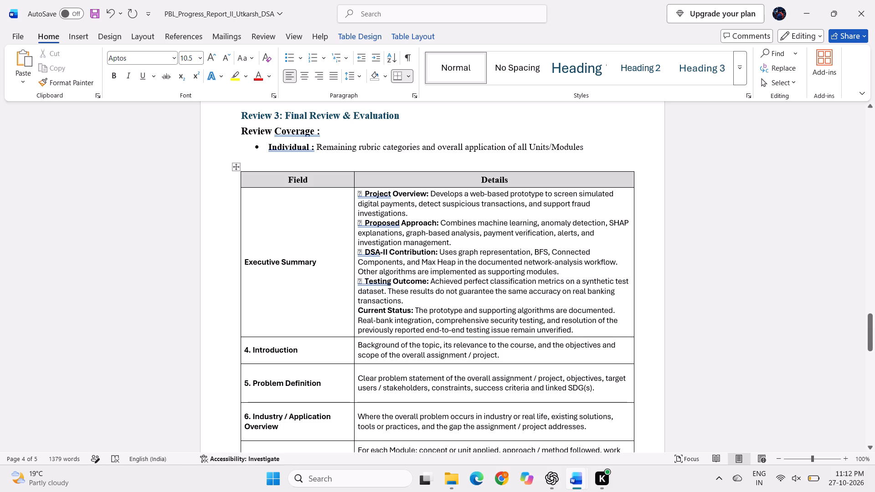
left_click(366, 251, "ctrl")
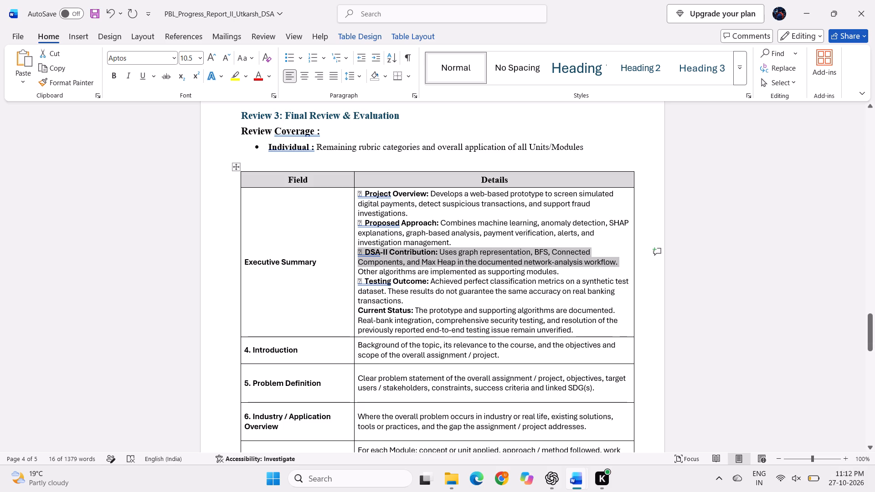
left_click(366, 251, "ctrl")
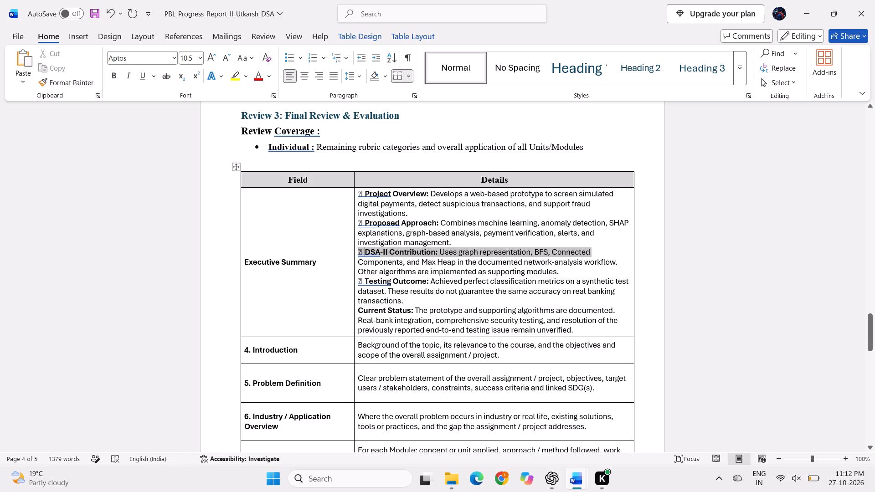
left_click(365, 281, "ctrl")
left_click(365, 281)
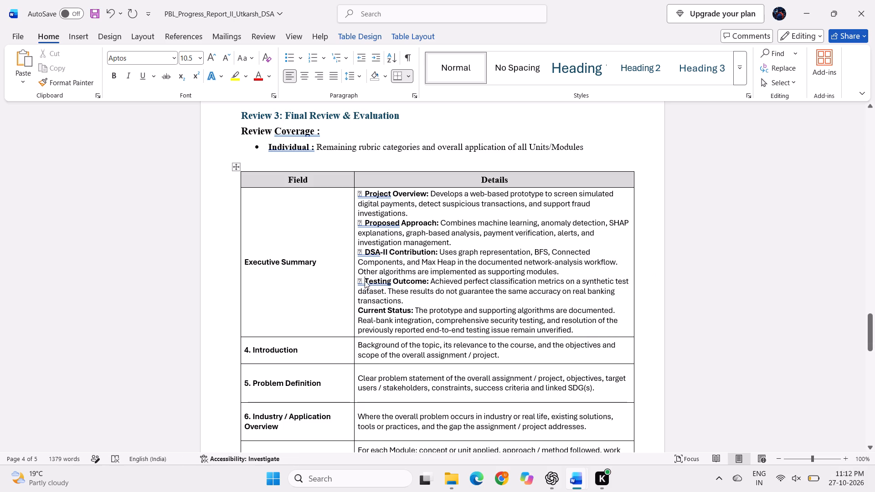
left_click(364, 252, "ctrl")
left_click(364, 252)
key("BackSpace")
key("BackSpace")
key("BackSpace")
Remove the stray bullet symbol and spaces before "Testing Outcome" in the Executive Summary details.
key("Down")
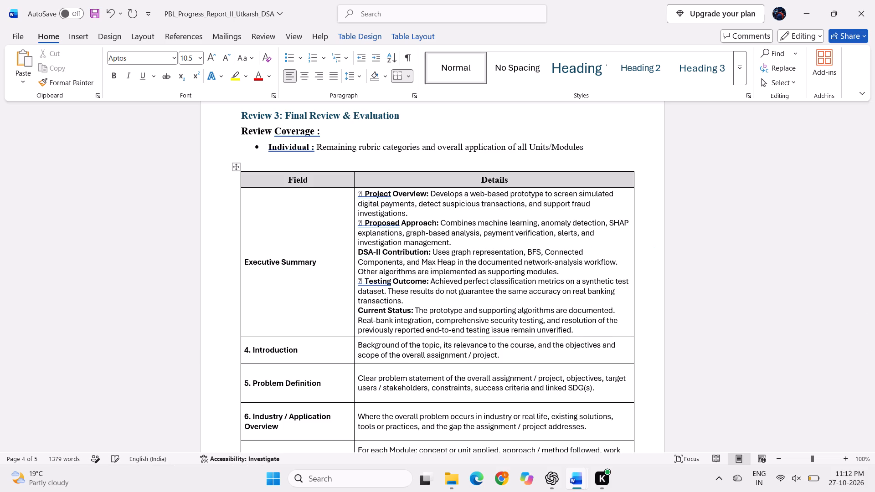
key("Down")
key("Right")
key("Down")
key("Right")
key("BackSpace")
key("BackSpace")
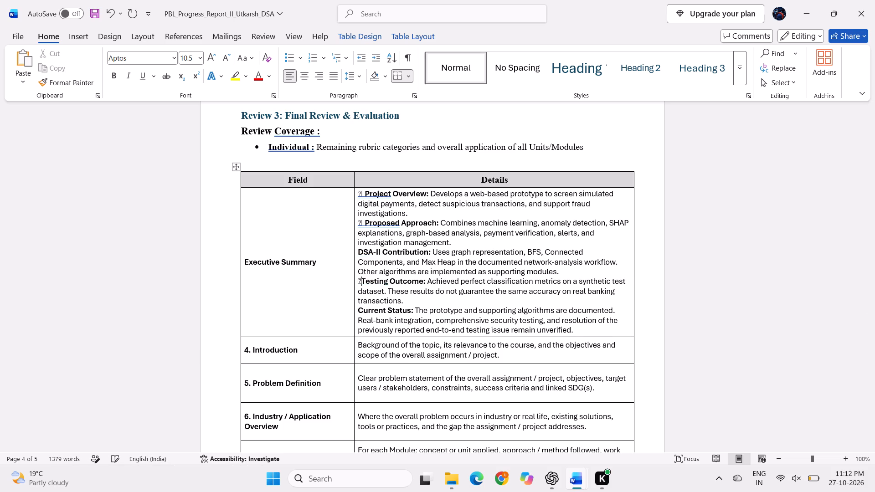
key("BackSpace")
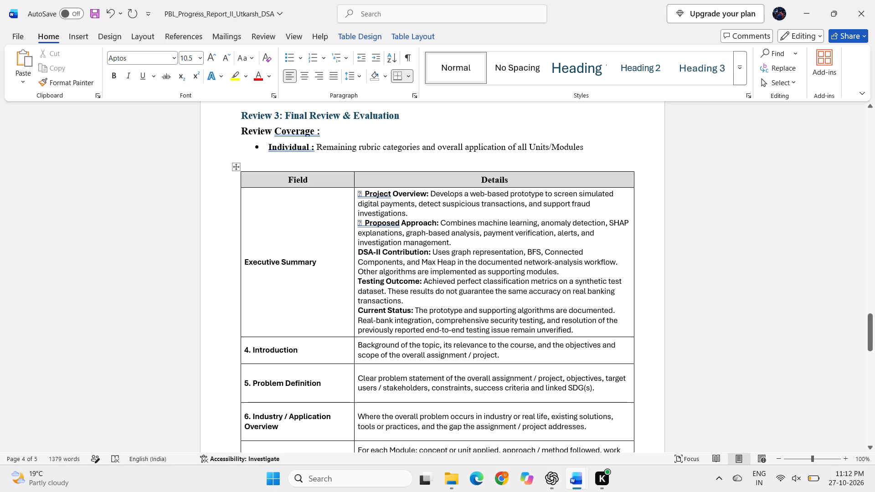
Remove the stray bullet symbols and spaces before "Proposed Approach" and "Project Overview" in the Executive Summary details.
left_click(364, 221)
key("BackSpace")
key("BackSpace")
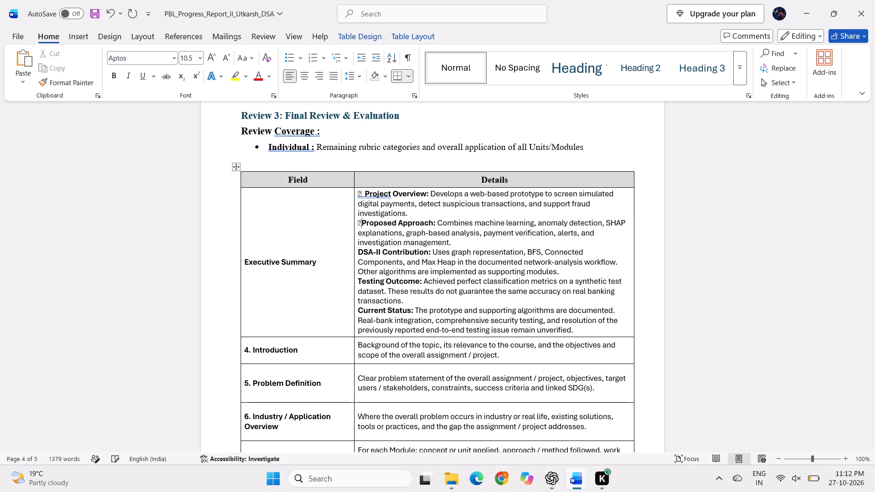
key("BackSpace")
left_click(368, 192)
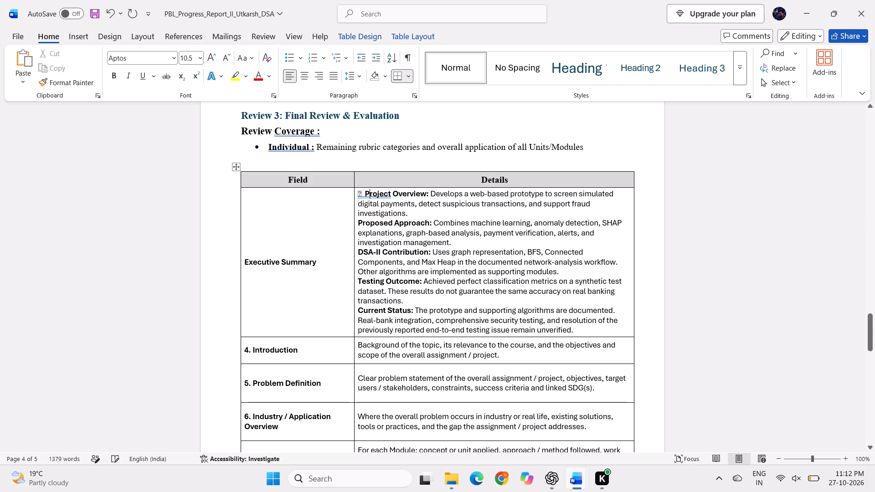
key("Left")
key("BackSpace")
key("BackSpace")
key("BackSpace")
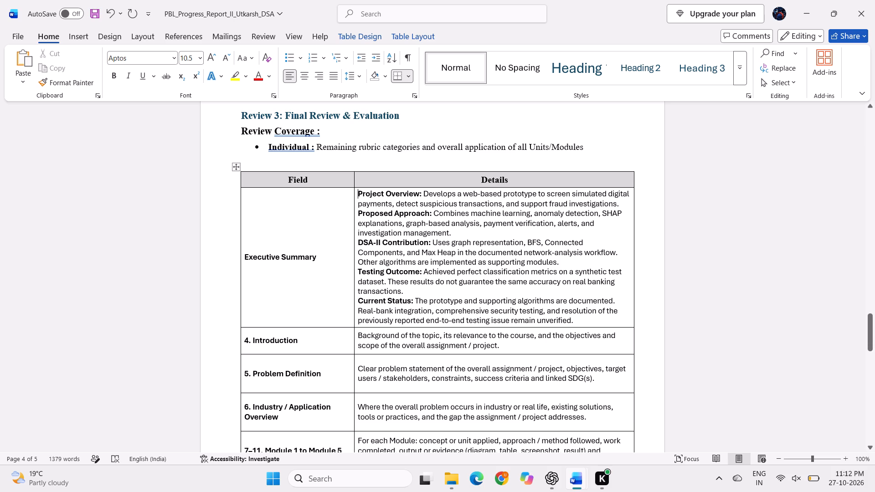
Format all the Executive Summary details text in Times New Roman at 12 pt.
left_click(622, 202)
left_click_drag(575, 321, 360, 189)
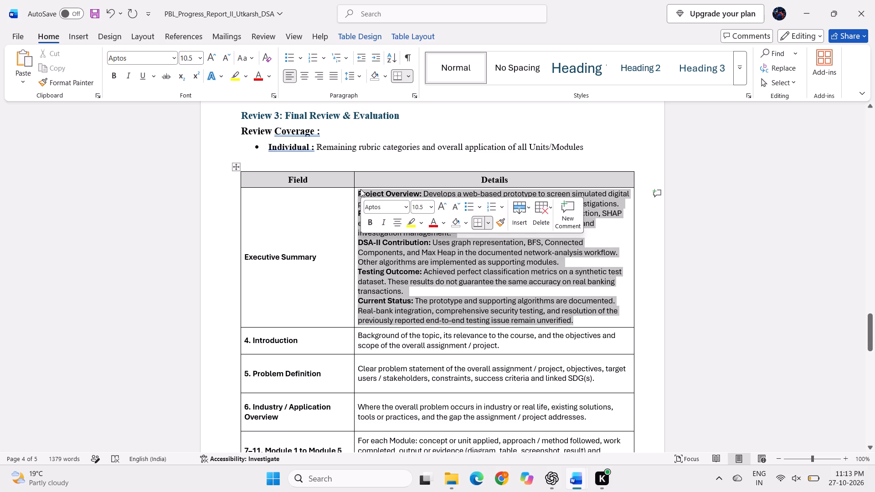
left_click(404, 208)
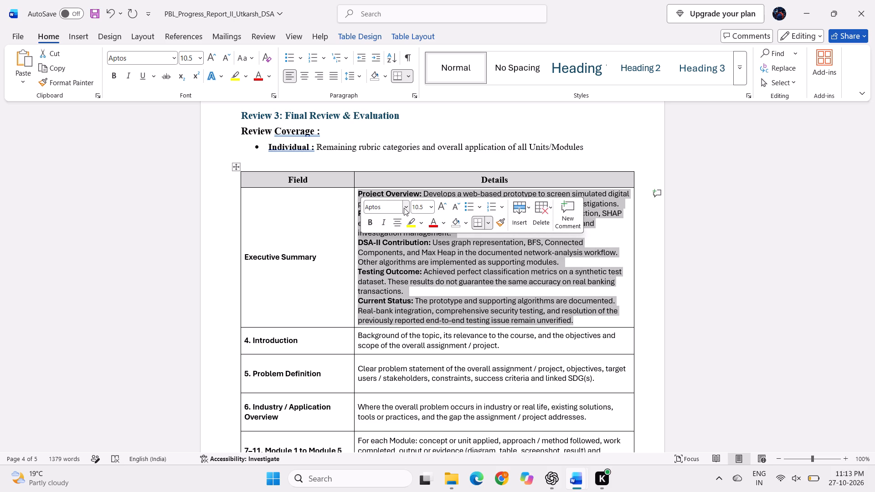
left_click(401, 242)
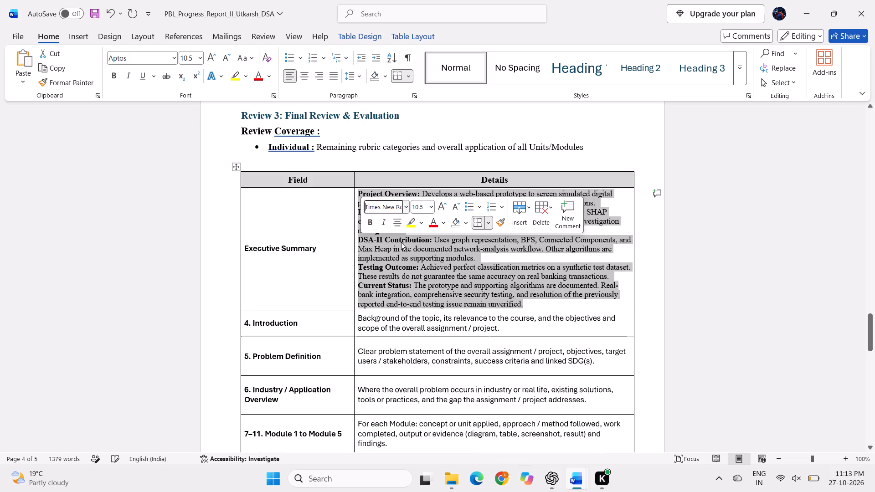
left_click(434, 207)
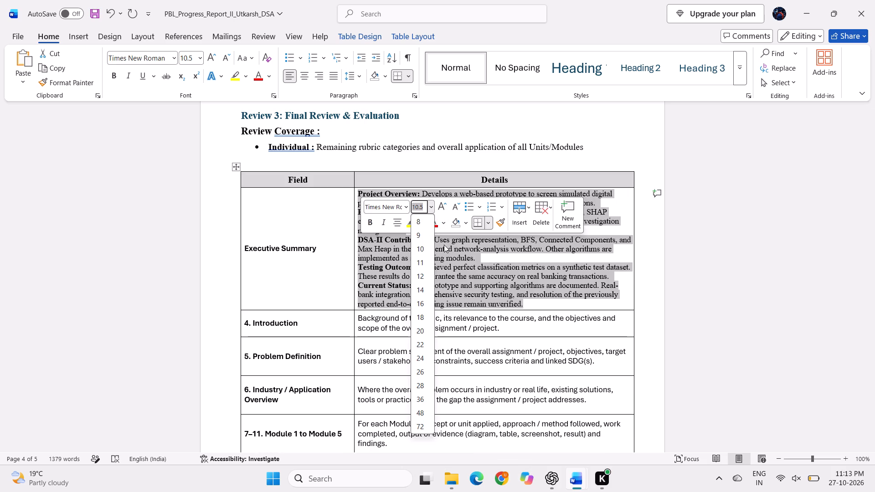
left_click(423, 276)
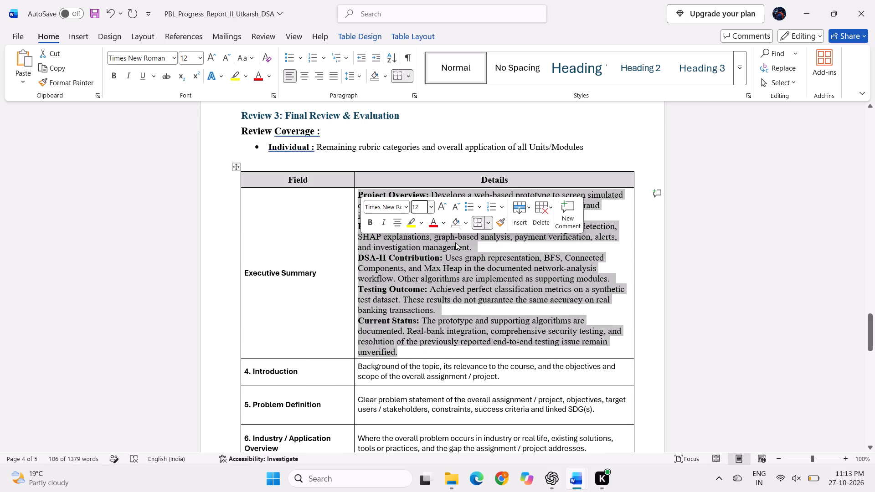
Turn the five Executive Summary detail paragraphs into a bulleted list and decrease its indent by one level.
left_click(466, 207)
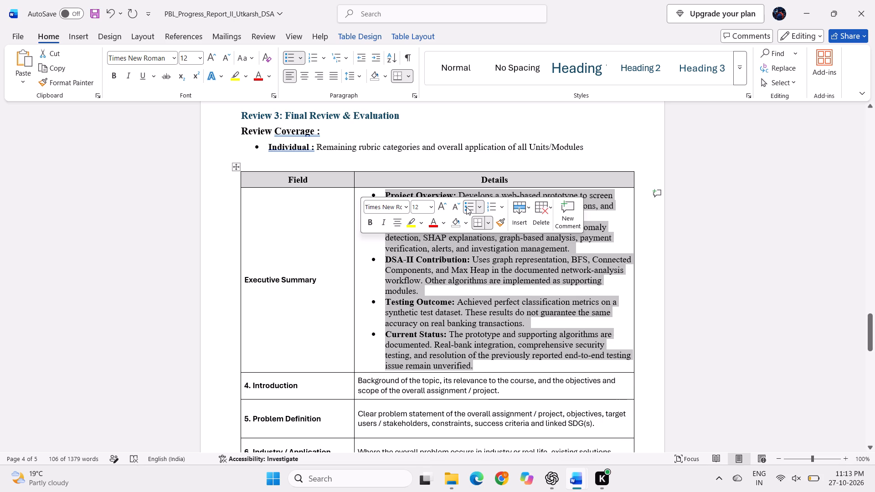
left_click(356, 56)
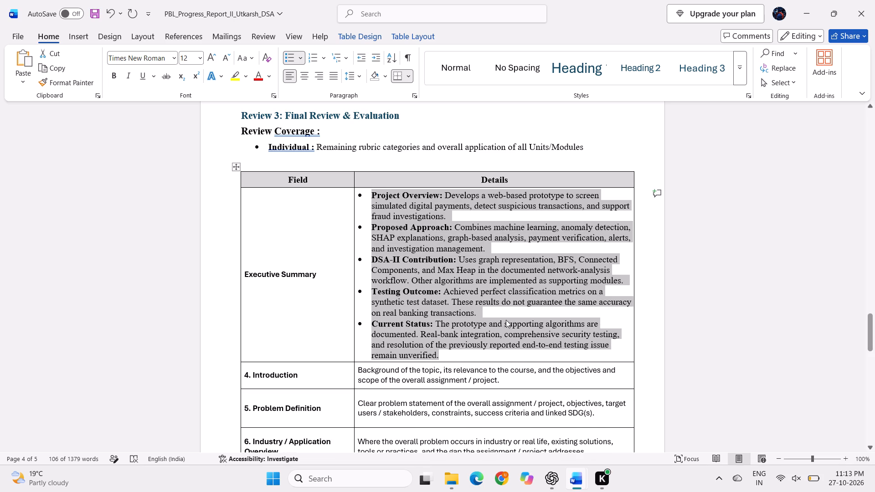
left_click(506, 315)
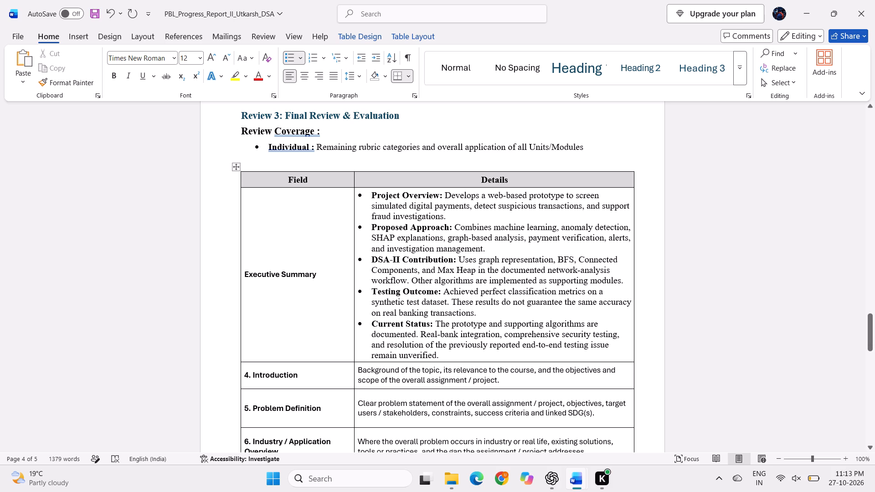
Set the "Executive Summary" label in the Field column to 14 pt and centre it in its cell.
left_click_drag(320, 274, 246, 272)
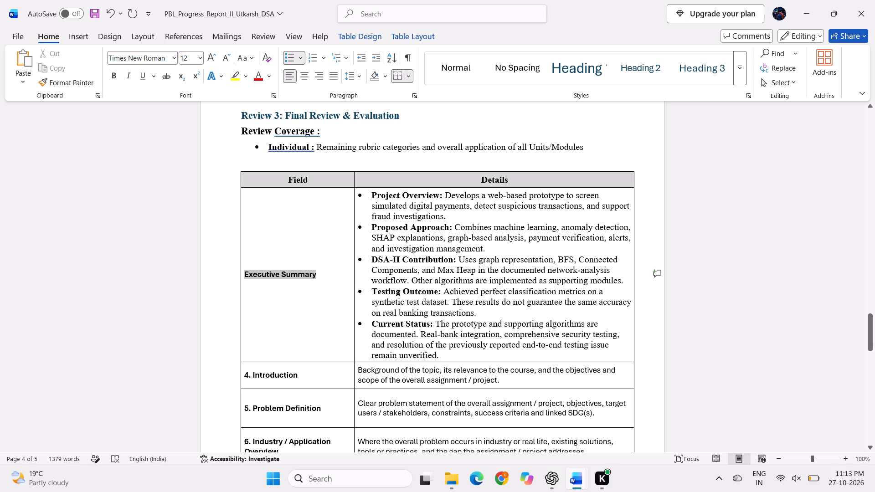
left_click_drag(246, 272, 246, 271)
left_click(316, 234)
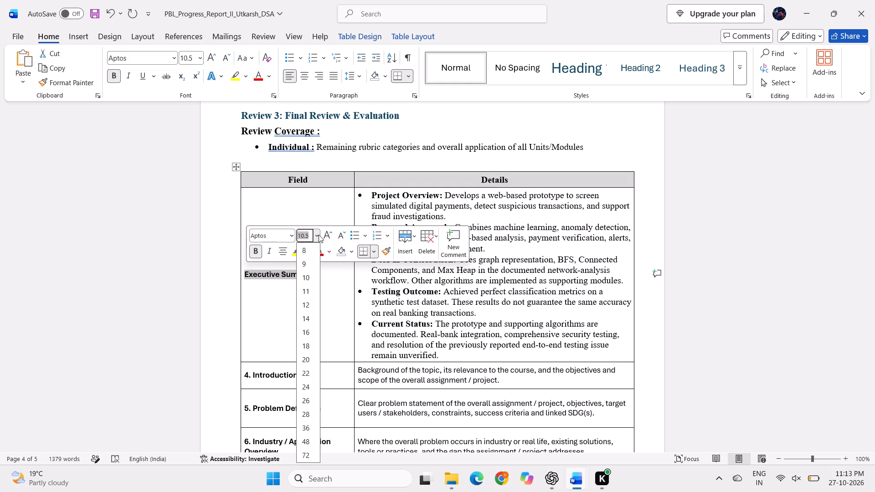
left_click(309, 314)
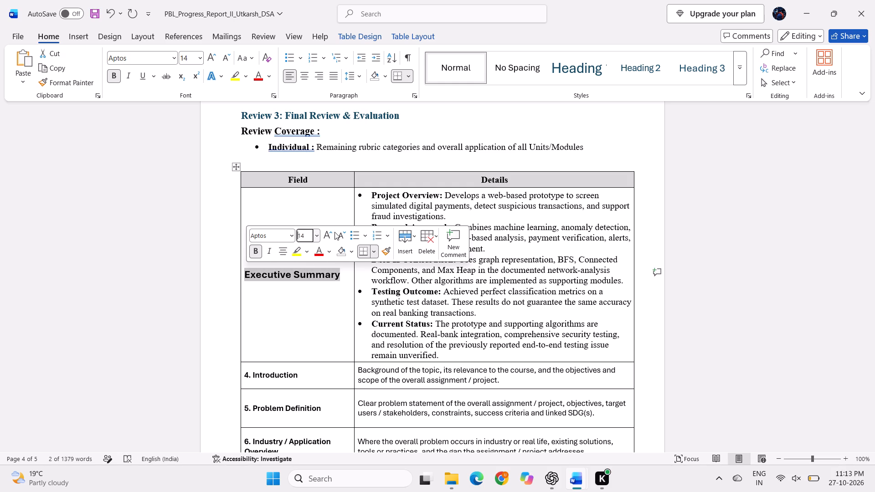
left_click(302, 72)
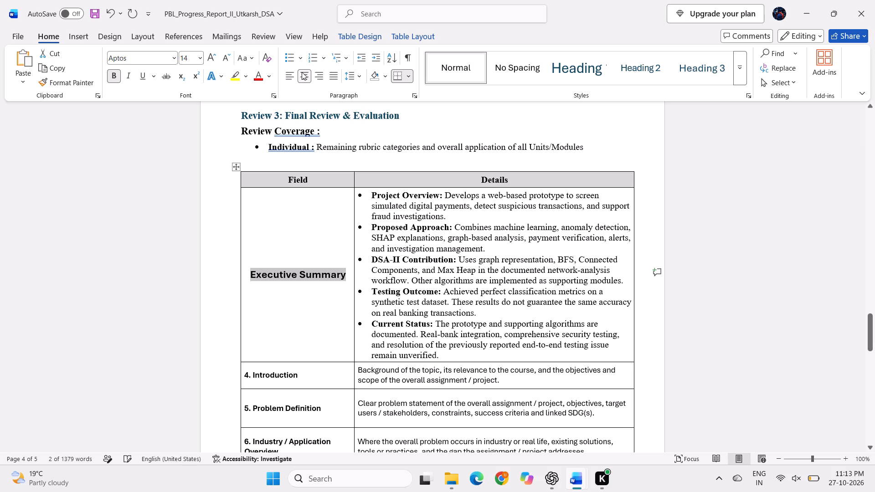
left_click(205, 239)
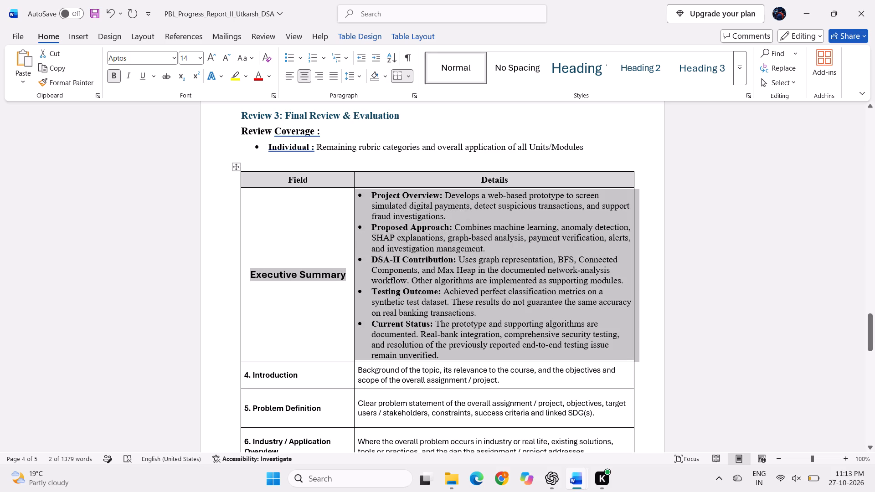
left_click(662, 374)
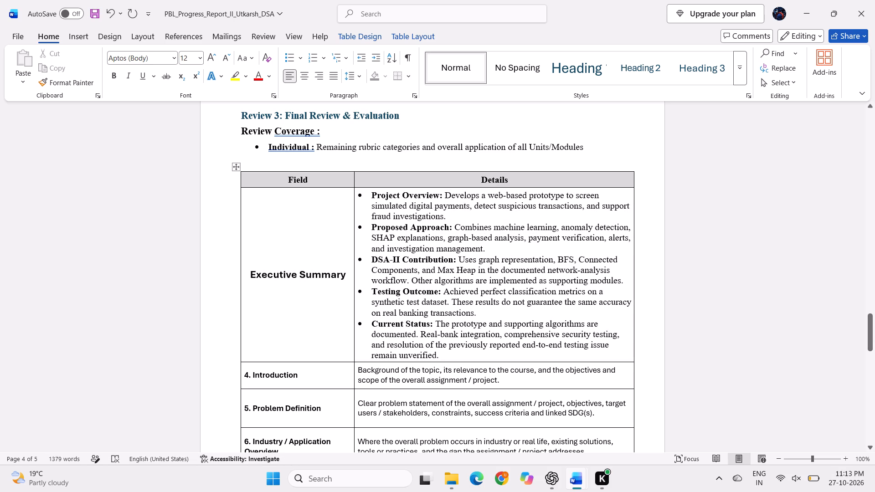
Format both columns of the table rows from "4. Introduction" through "16. Conclusion" in Times New Roman at 12 pt.
scroll(489, 342, "down", 1)
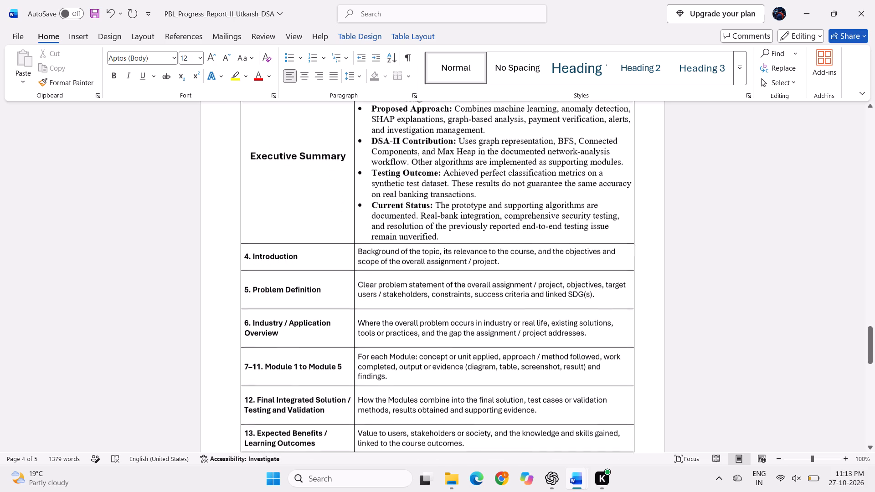
scroll(489, 342, "down", 1)
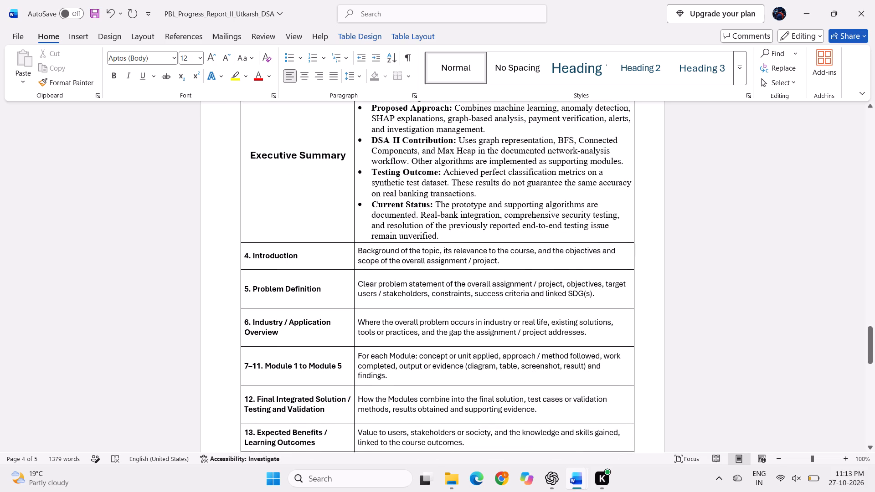
left_click_drag(244, 255, 525, 449)
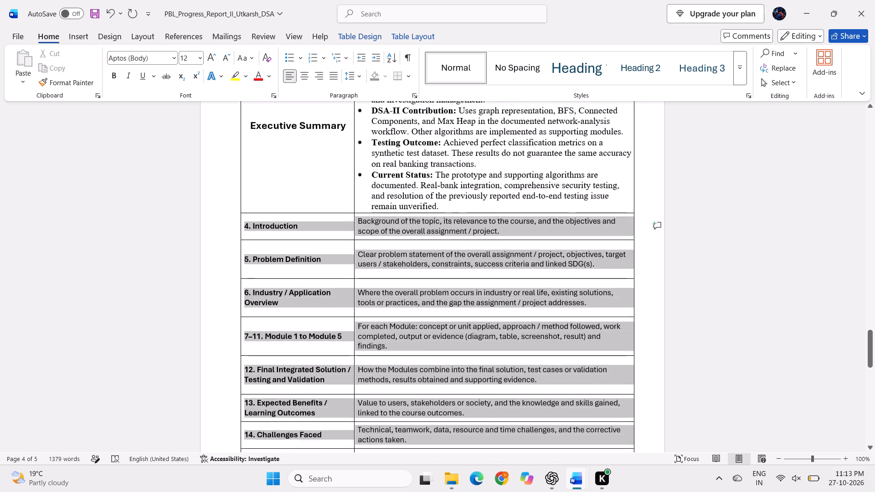
left_click_drag(525, 449, 512, 374)
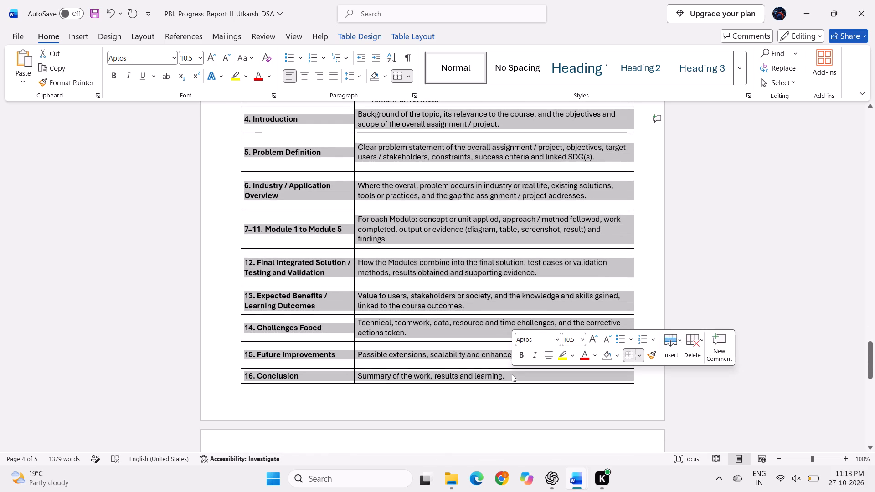
left_click(557, 342)
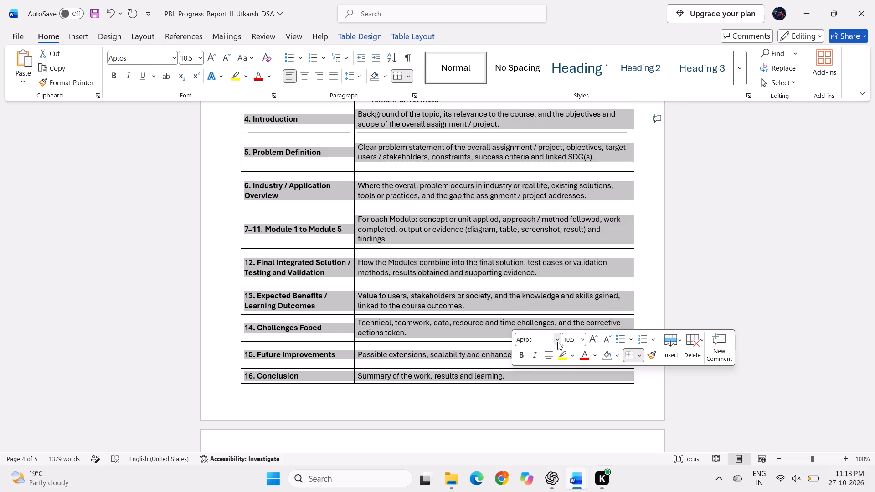
left_click(569, 72)
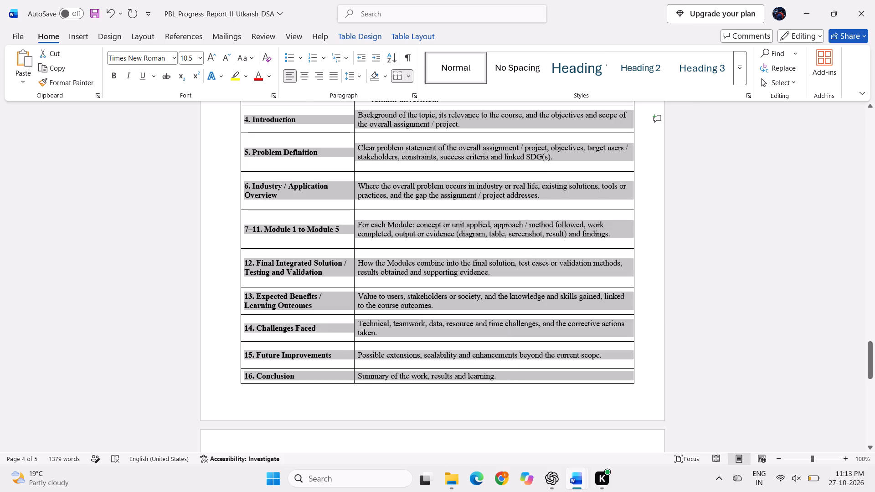
left_click(200, 54)
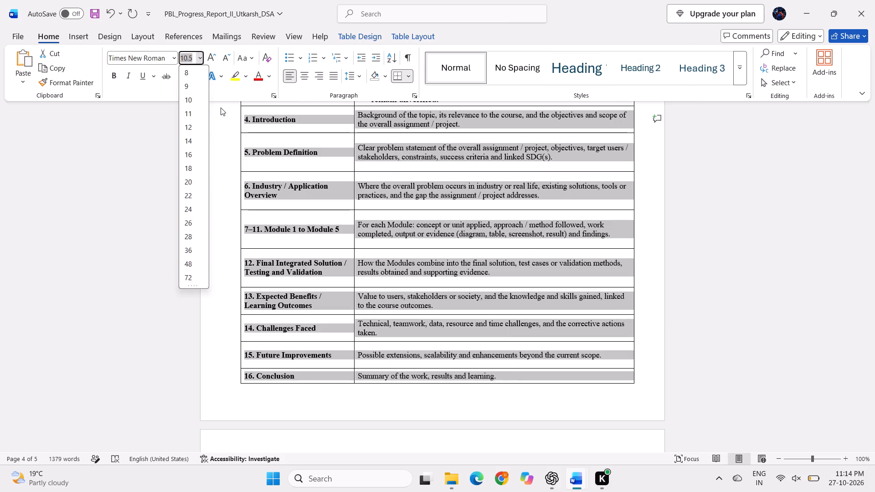
left_click(194, 128)
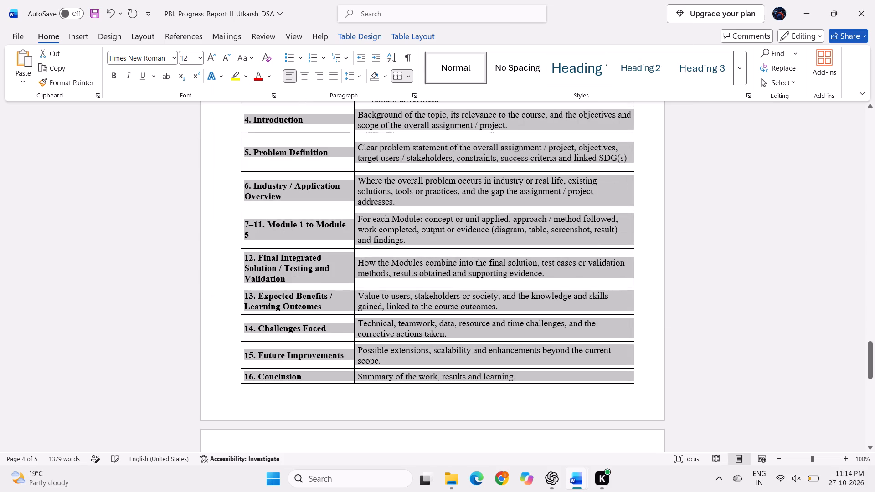
left_click(315, 248)
left_click(572, 432)
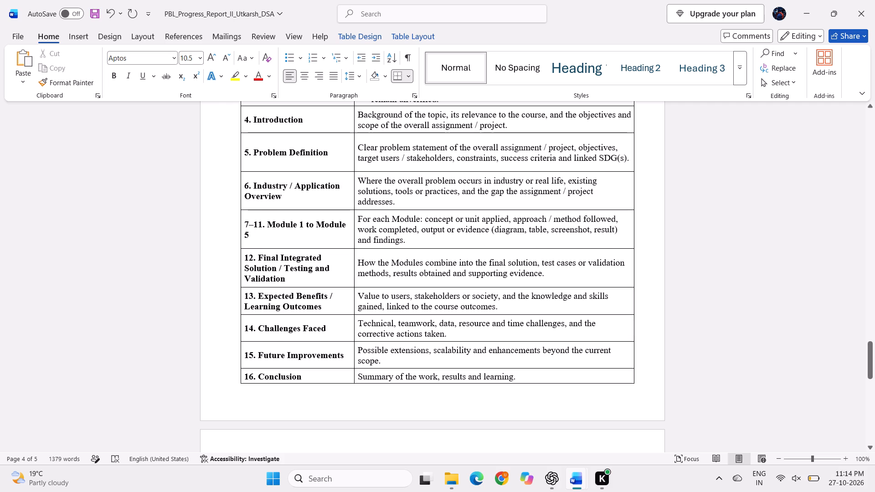
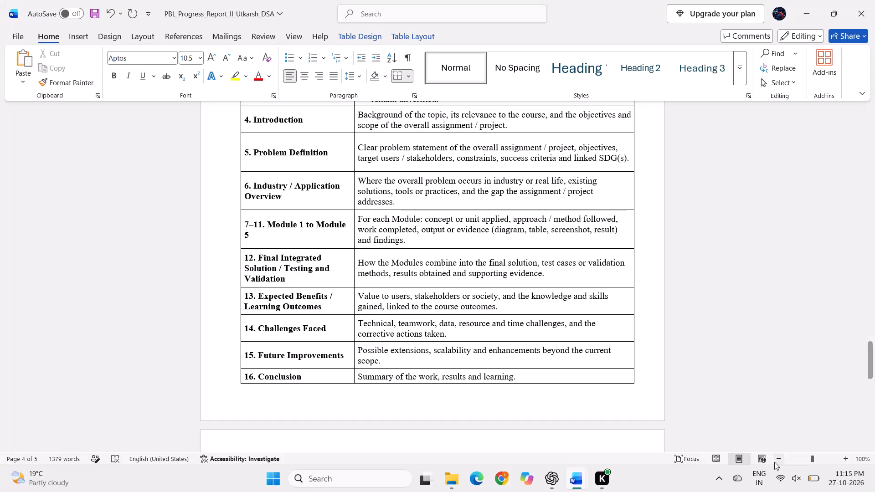
Turn off the Windows energy saver in the system quick settings and return to the report document.
left_click(816, 477)
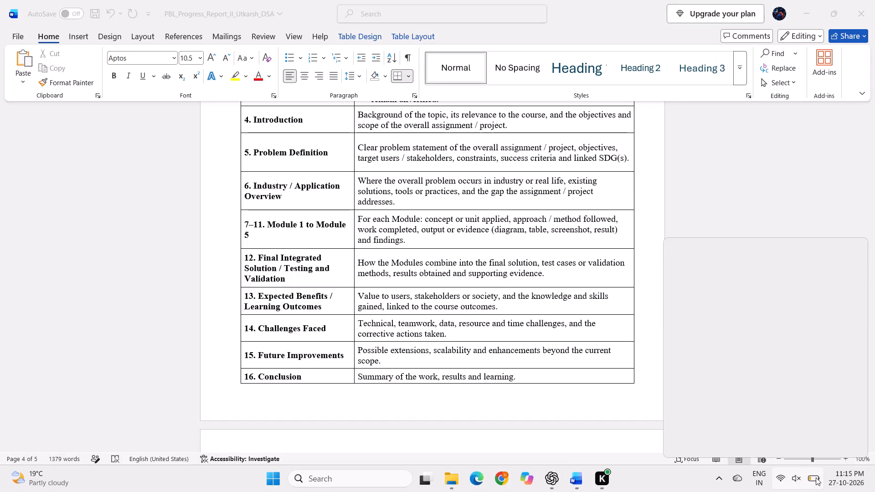
left_click(761, 322)
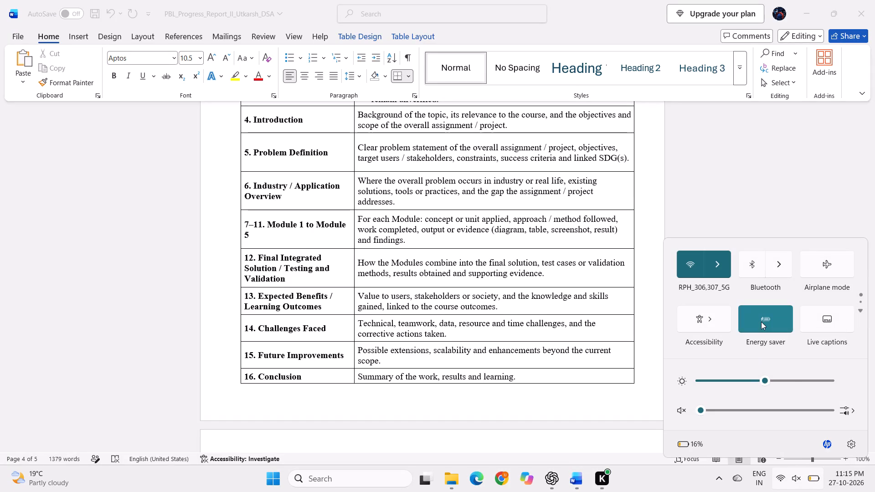
left_click(692, 145)
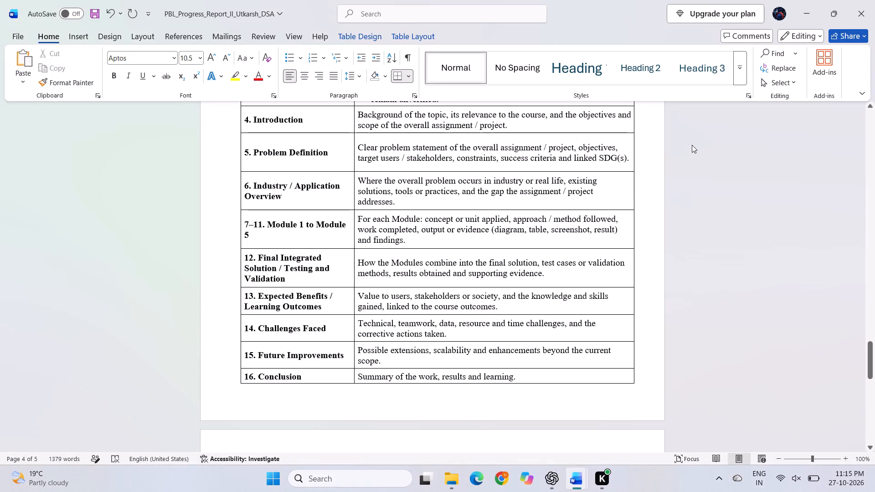
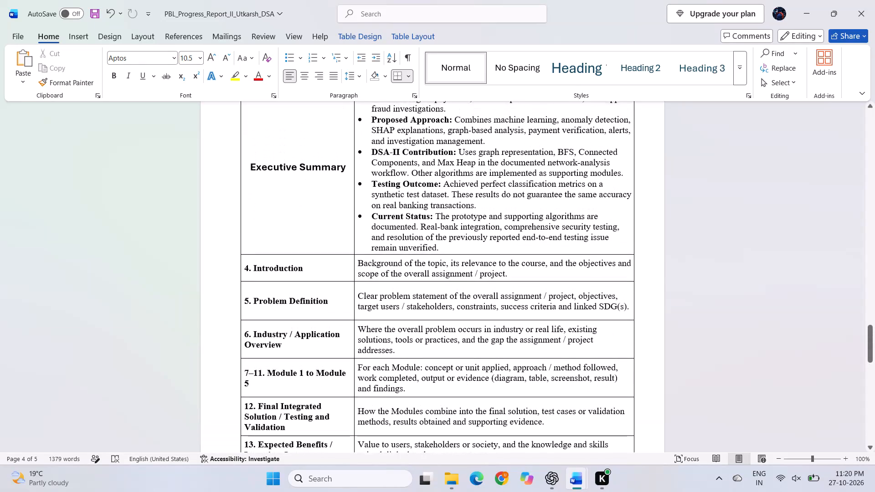
Delete the number prefix from the "4. Introduction" label in the Field column.
left_click(253, 267)
key("BackSpace")
key("BackSpace")
key("BackSpace")
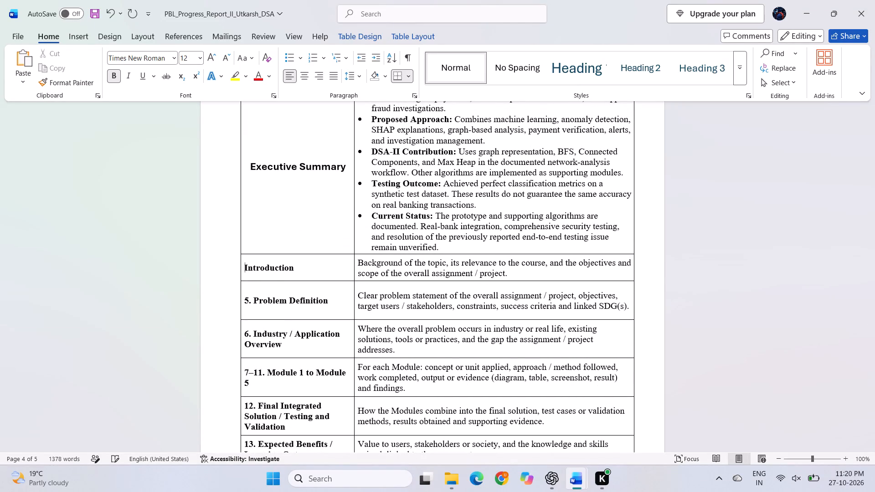
Set the "Introduction" label to 14 pt and centre it in its cell.
left_click_drag(295, 266, 265, 267)
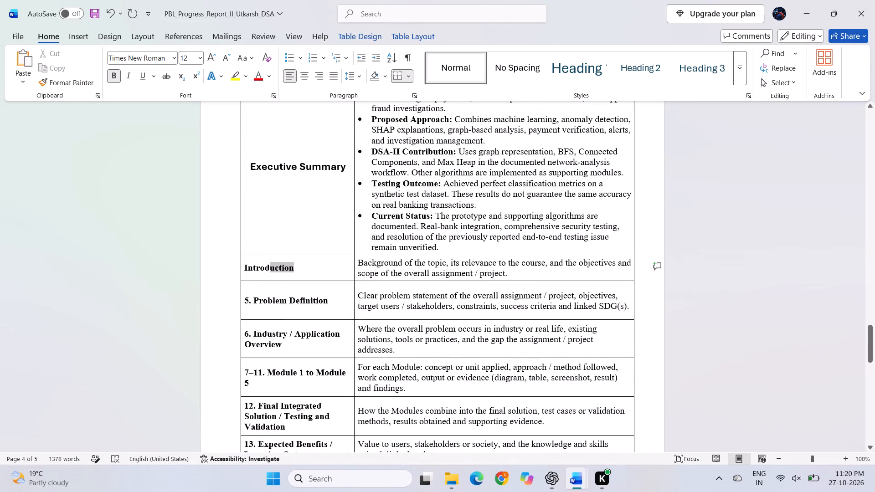
left_click_drag(265, 267, 243, 269)
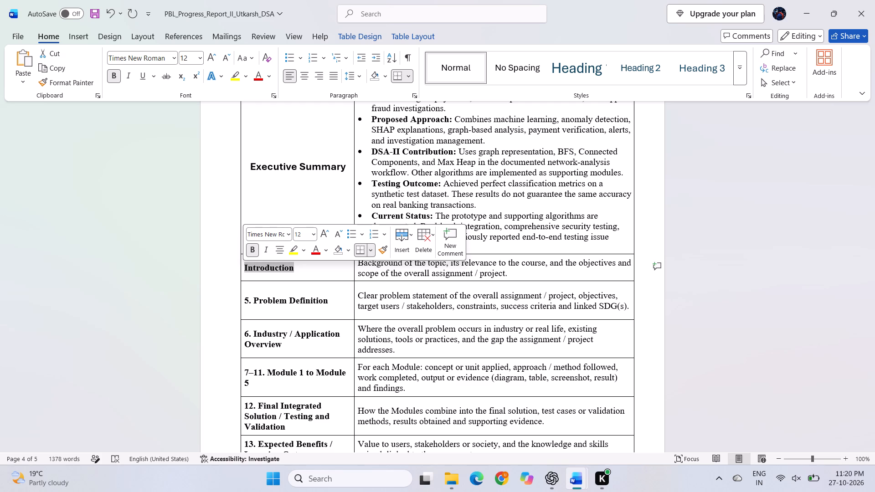
left_click(312, 233)
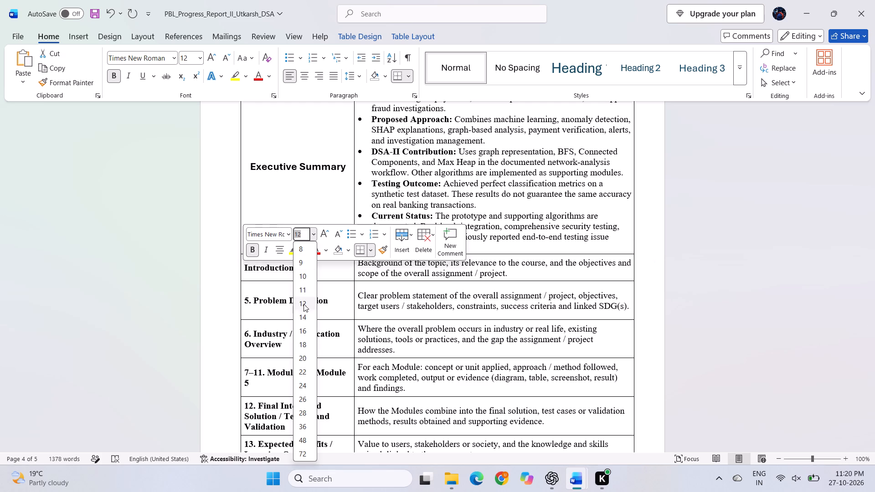
left_click(304, 315)
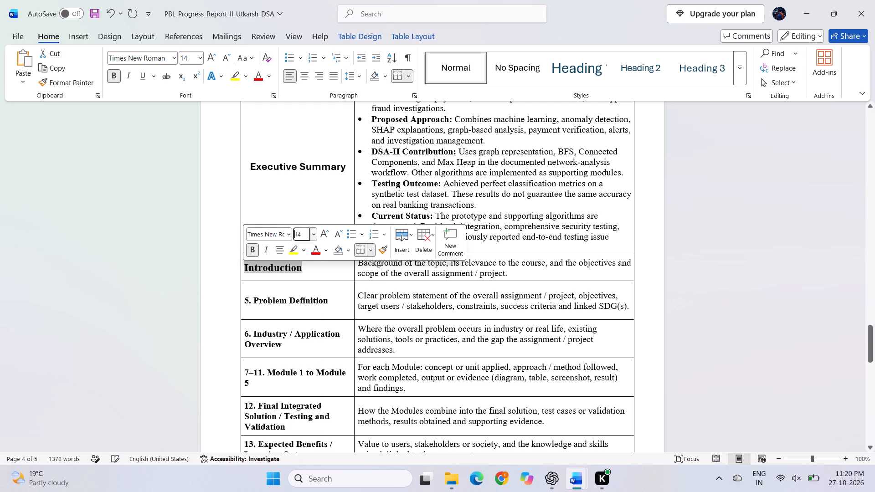
left_click(303, 83)
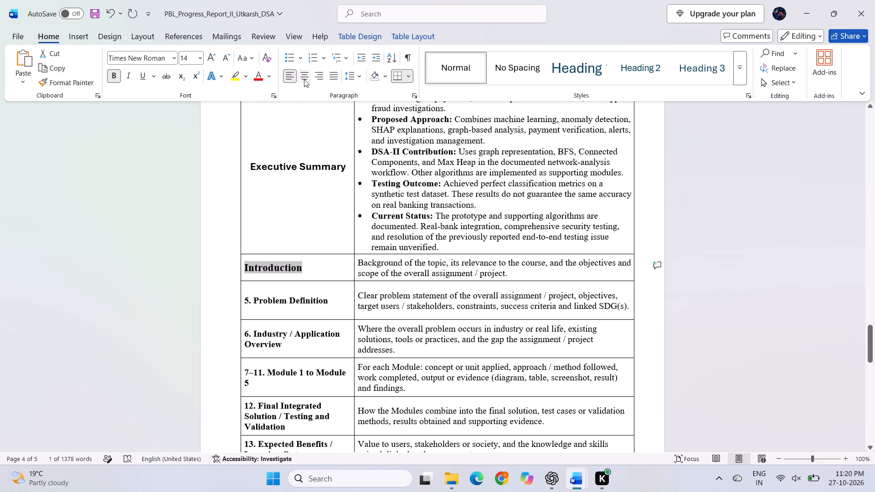
left_click(304, 79)
left_click(288, 229)
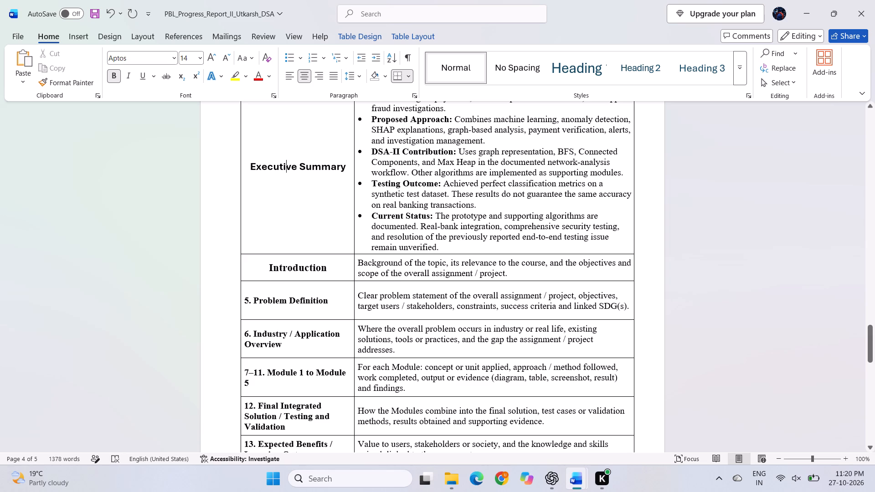
left_click(308, 268)
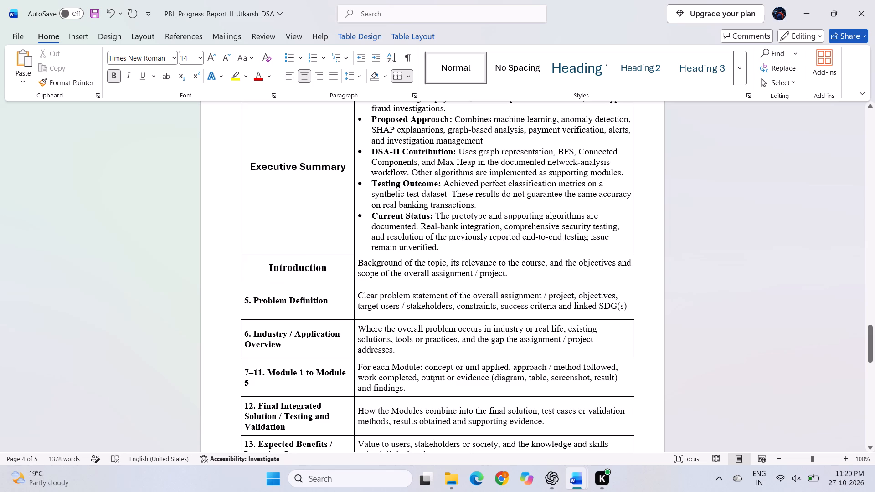
left_click(310, 163)
left_click_drag(347, 168, 257, 176)
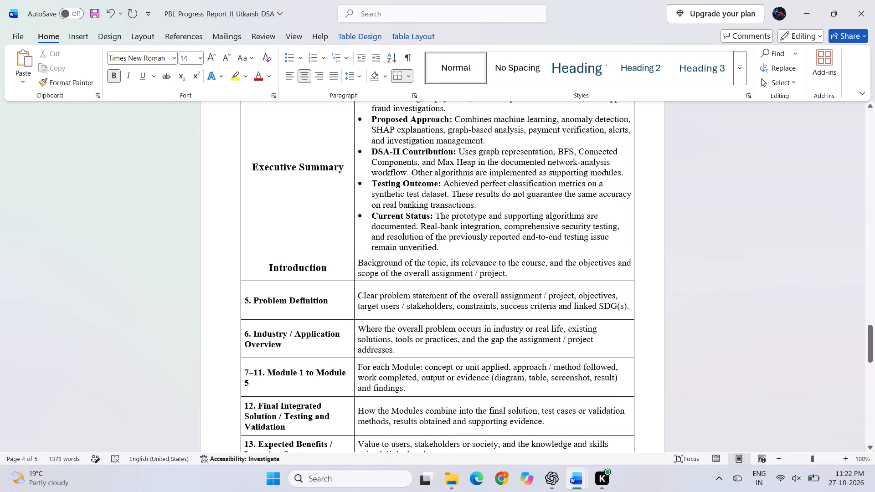
Set the placeholder description text in the Introduction row to 14 pt.
left_click_drag(509, 275, 369, 260)
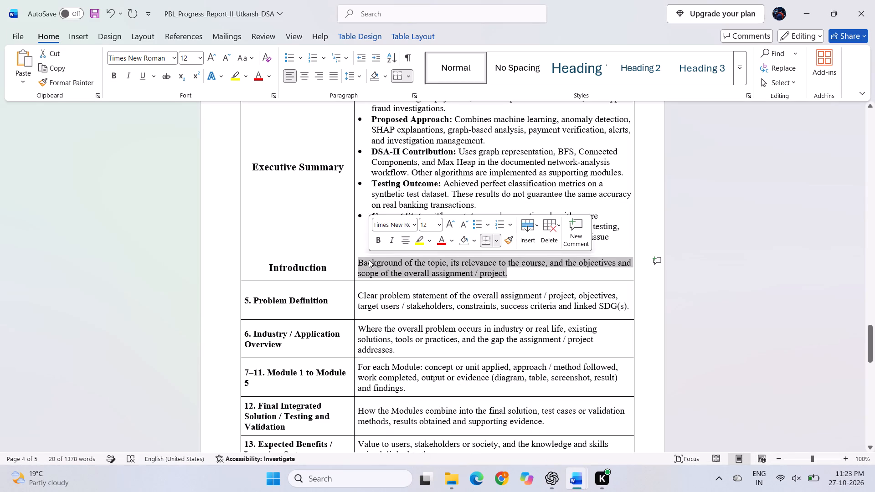
left_click(441, 218)
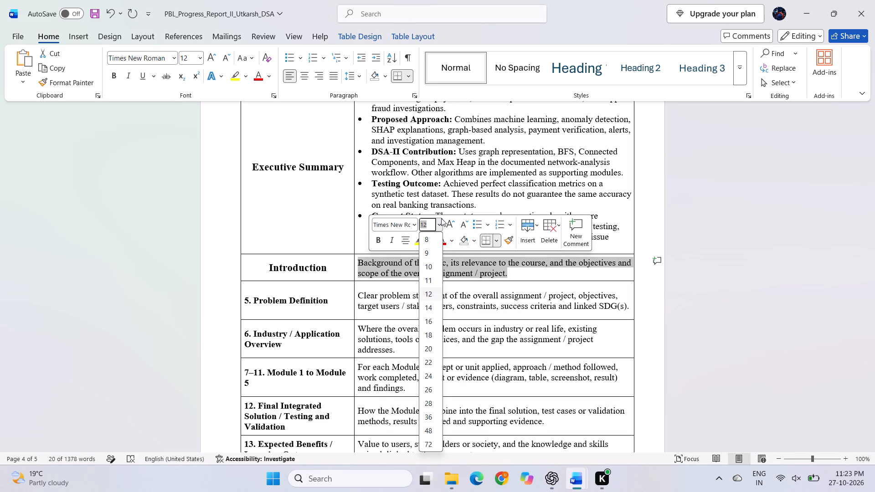
left_click(428, 308)
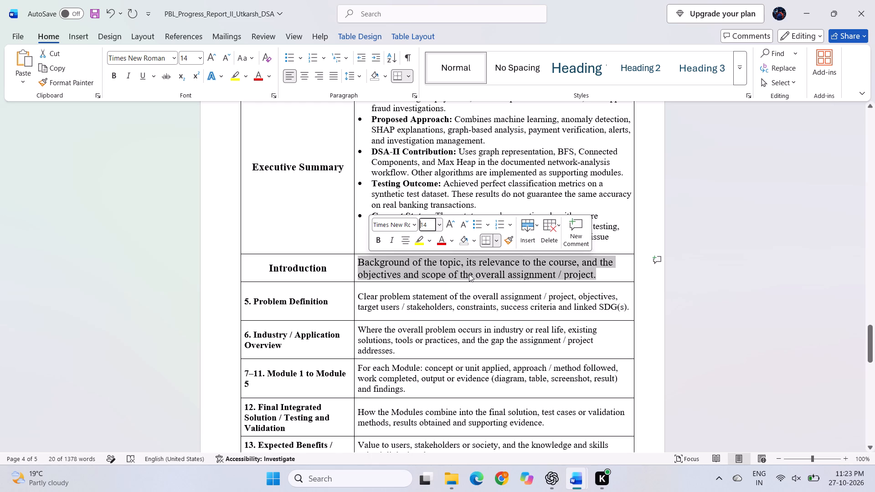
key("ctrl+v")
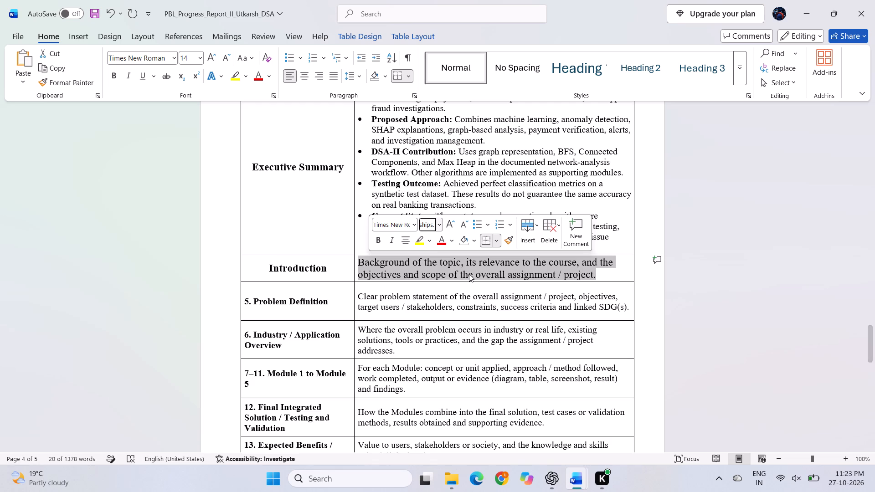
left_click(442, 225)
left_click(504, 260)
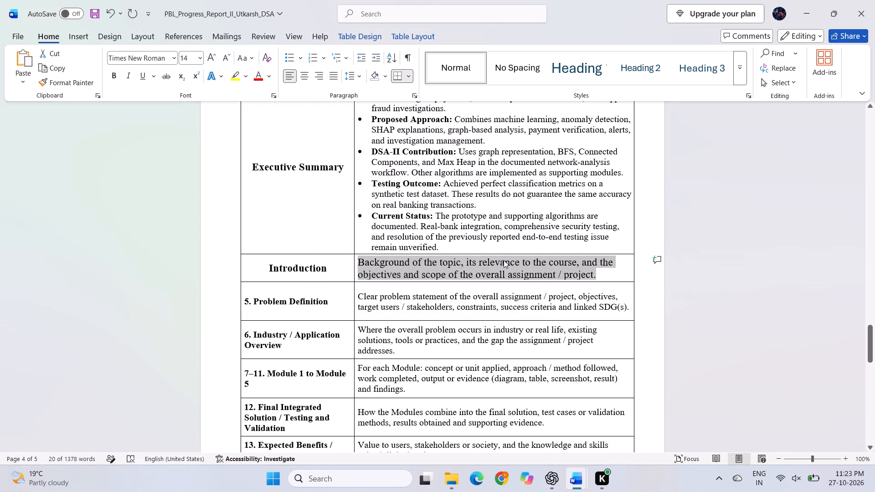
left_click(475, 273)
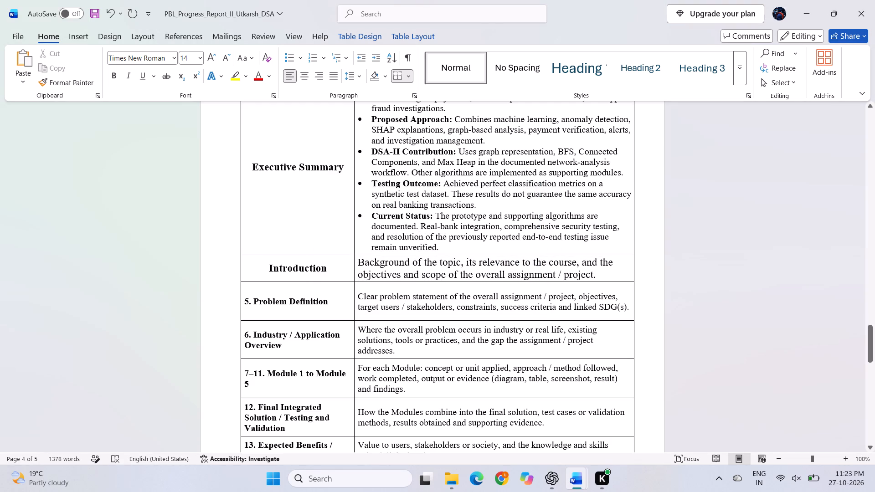
Replace the Introduction row's placeholder description with the copied bullet points and remove the empty line after them.
left_click_drag(600, 274, 364, 265)
key("ctrl+v")
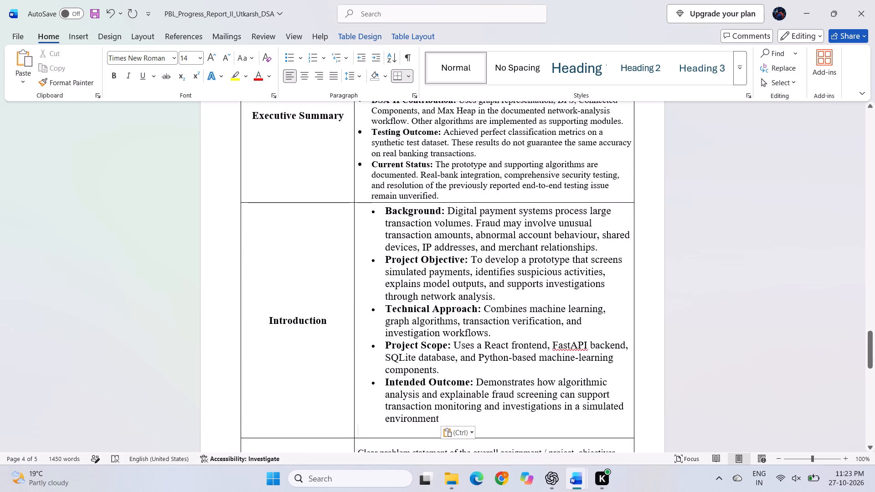
key("BackSpace")
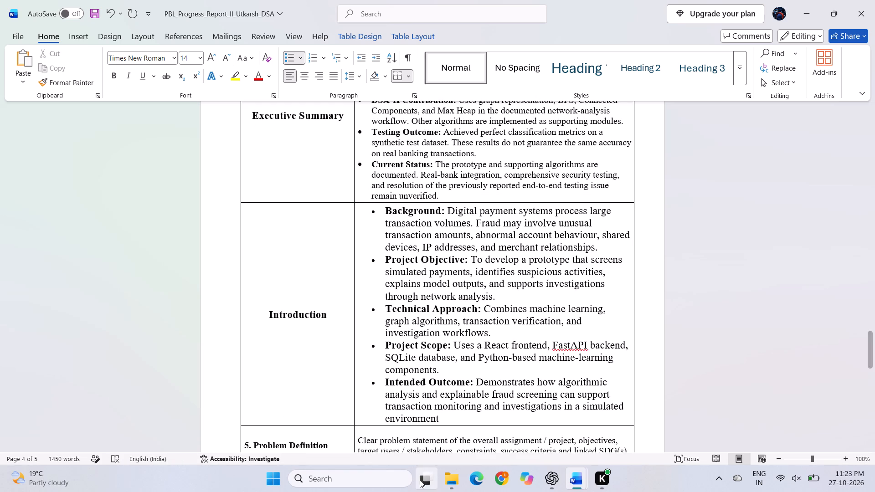
Decrease the indent of all the Introduction bullet points by one level to line up with the Executive Summary bullets.
left_click_drag(444, 420, 380, 215)
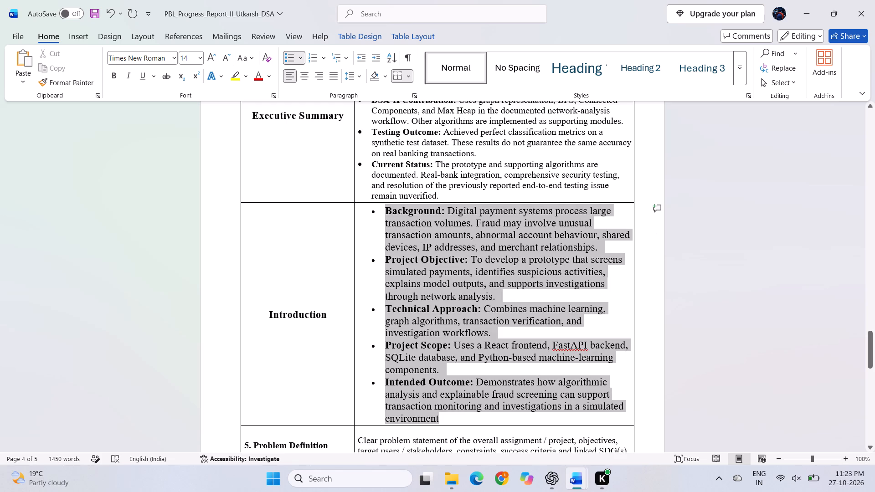
left_click_drag(380, 215, 381, 214)
left_click(361, 53)
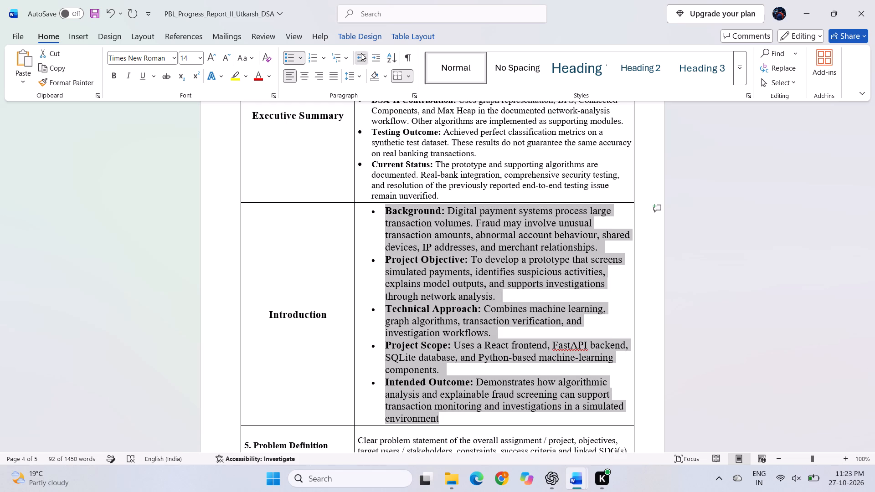
left_click(358, 192)
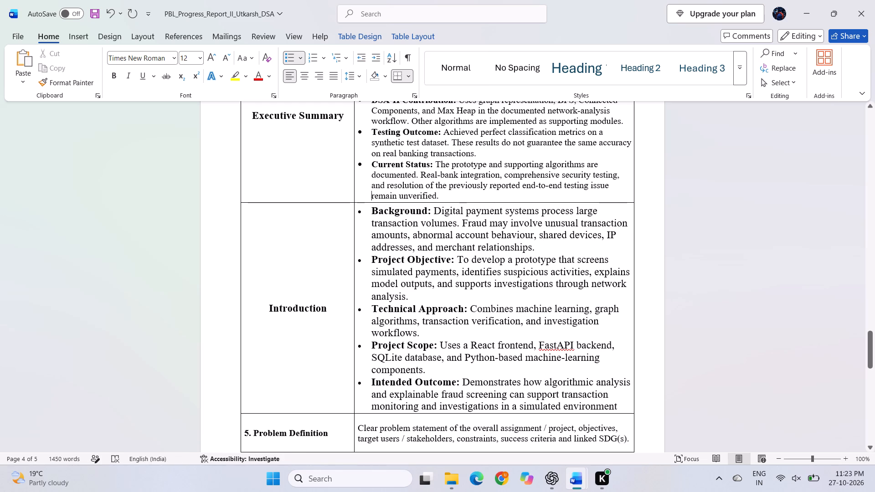
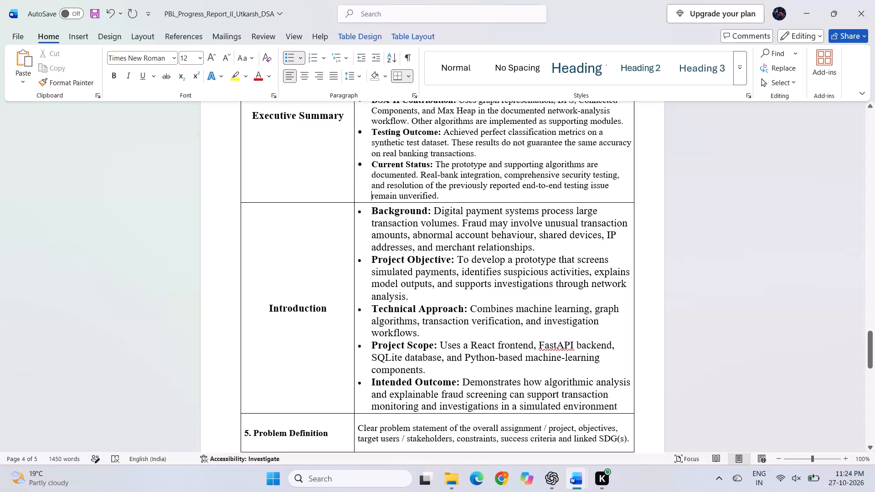
Set the Field and Details header texts of the Review 3 table to 14 pt.
scroll(387, 342, "down", 1)
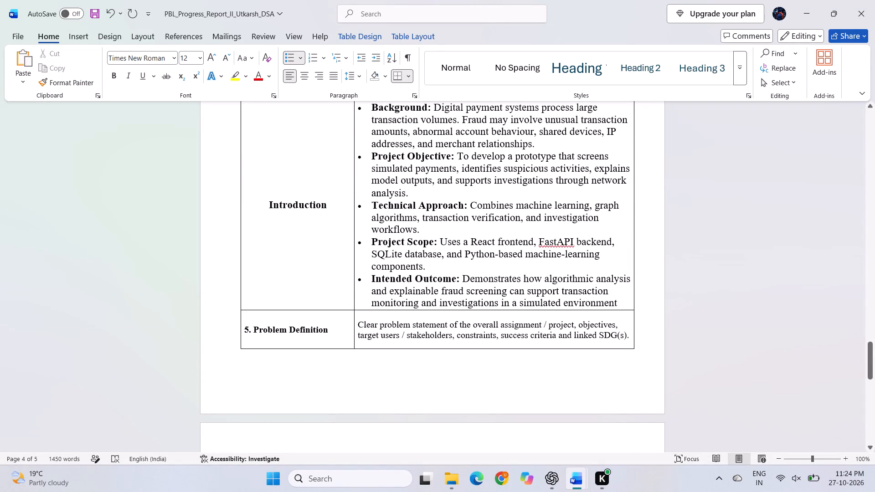
scroll(412, 215, "up", 3)
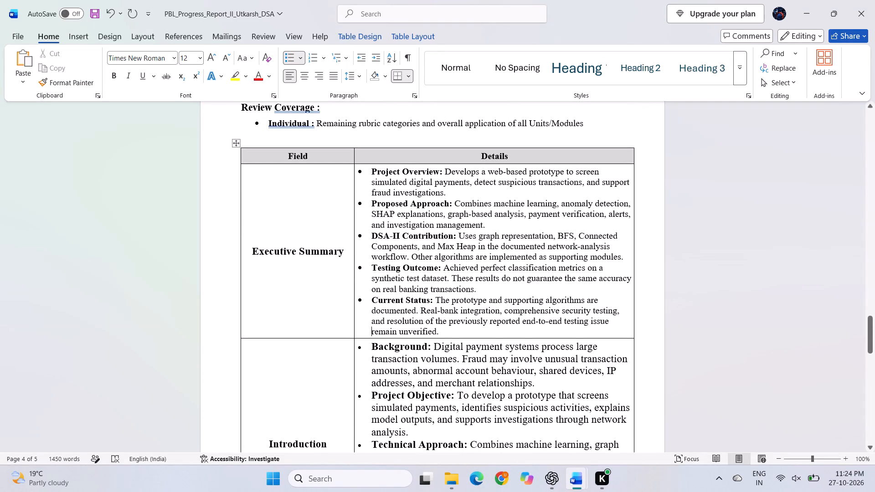
left_click_drag(313, 154, 283, 157)
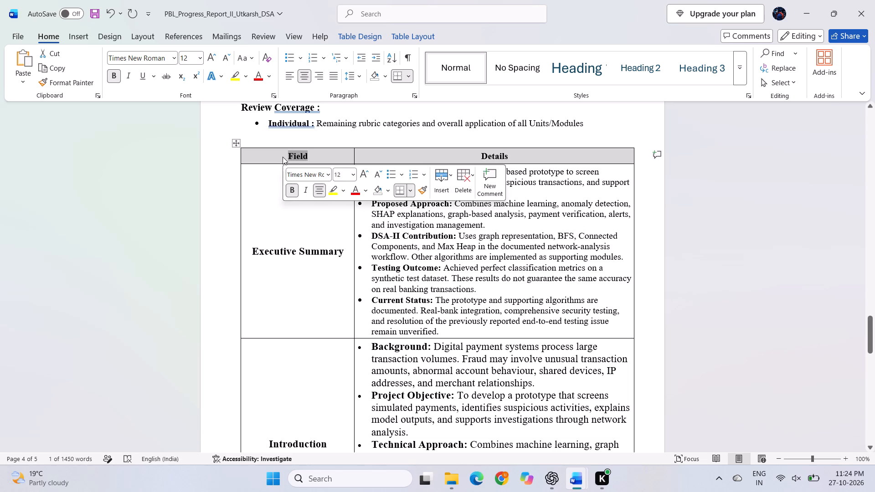
left_click(350, 170)
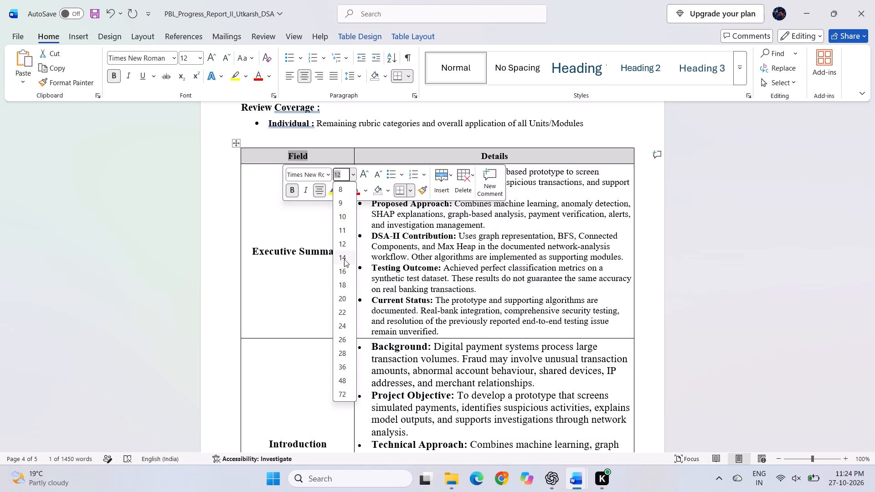
left_click(345, 257)
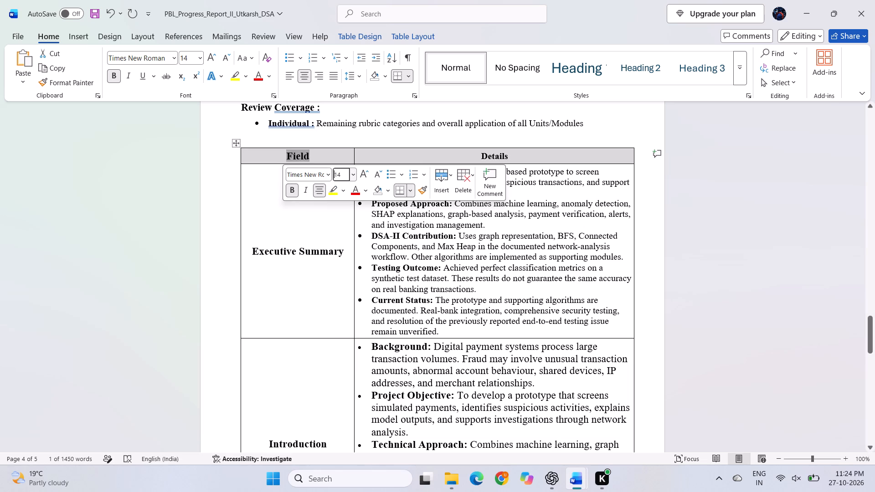
left_click_drag(514, 159, 480, 158)
left_click(480, 158)
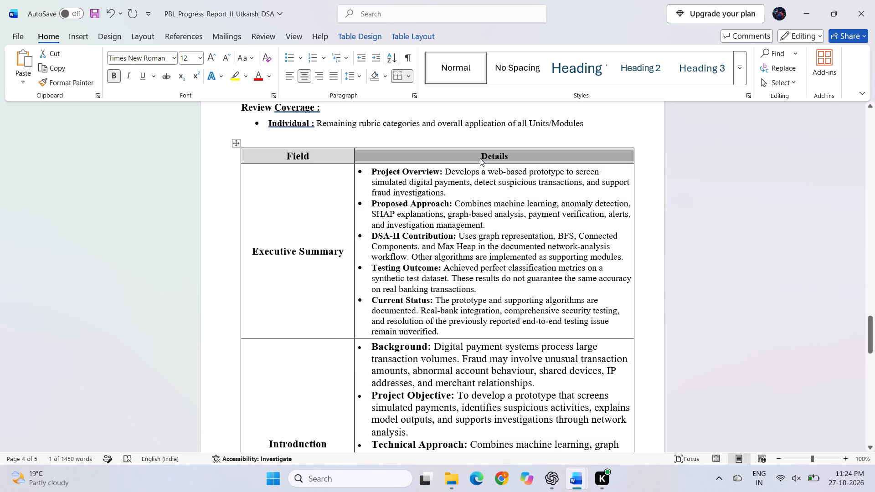
left_click_drag(480, 158, 509, 155)
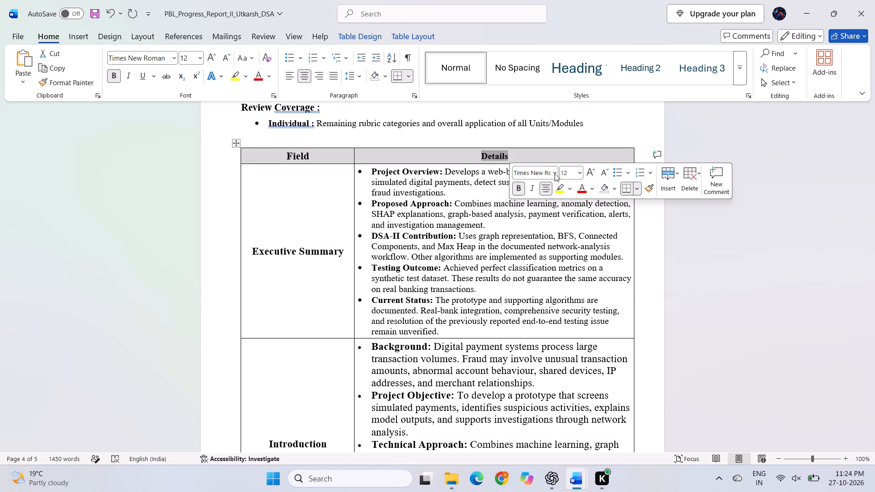
left_click(581, 175)
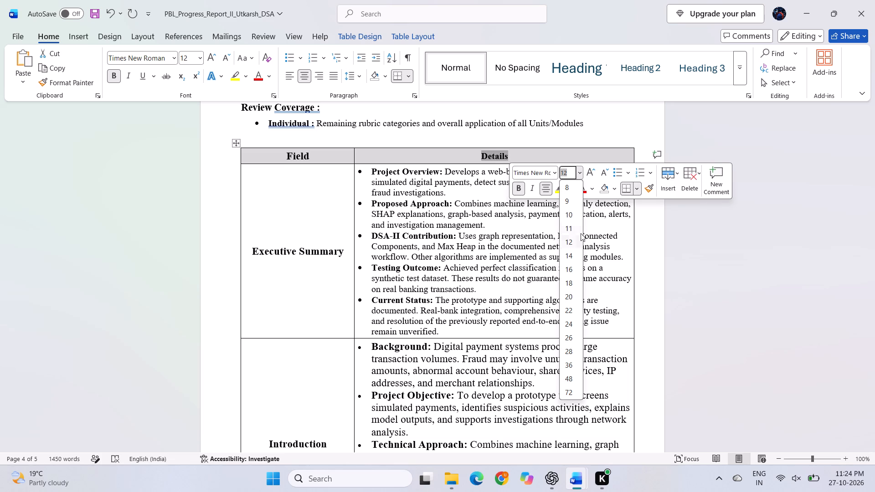
left_click(571, 250)
left_click(676, 280)
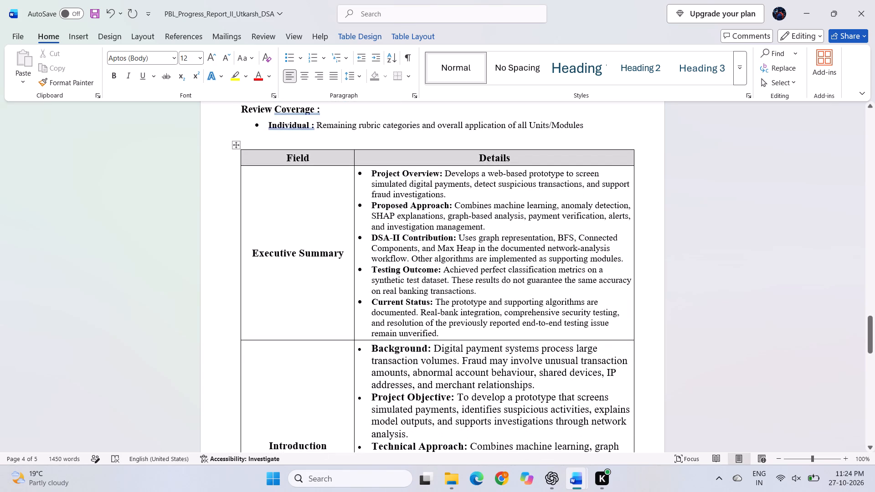
Review the Review 3 heading and table rows, and check the font formatting of the Introduction and Executive Summary labels.
scroll(658, 253, "up", 2)
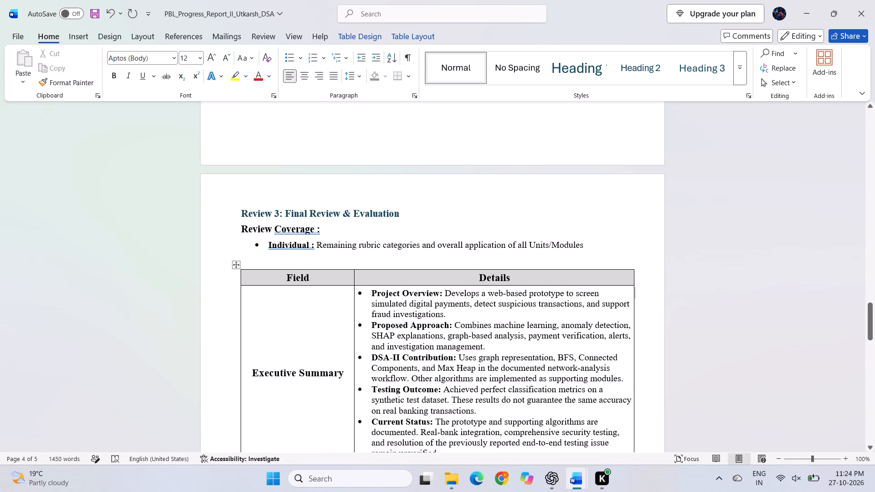
scroll(658, 253, "down", 1)
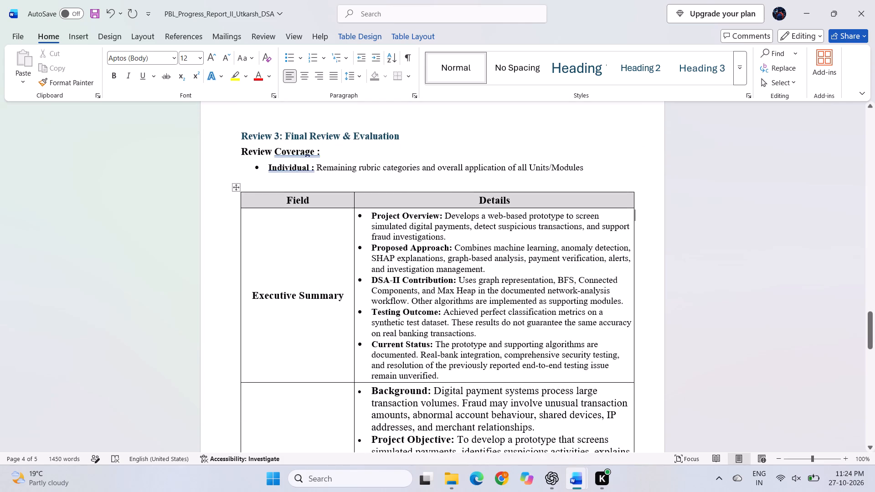
scroll(658, 253, "down", 2)
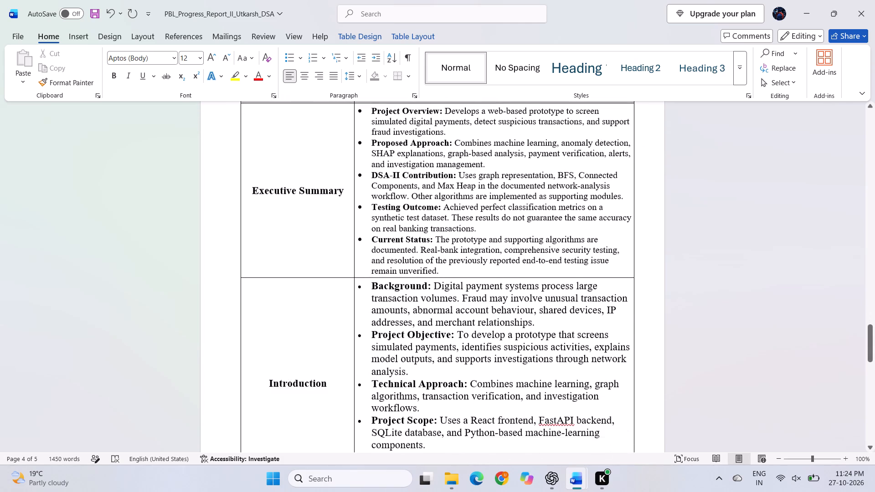
scroll(636, 253, "down", 1)
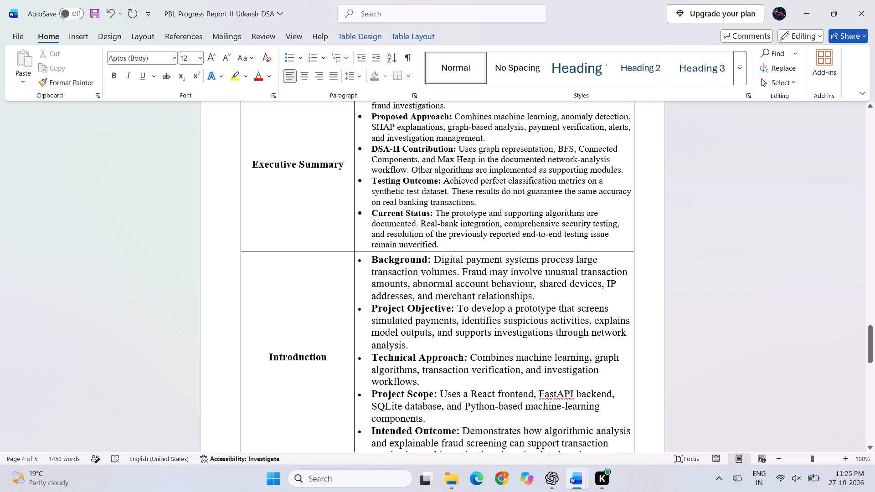
scroll(425, 381, "down", 1)
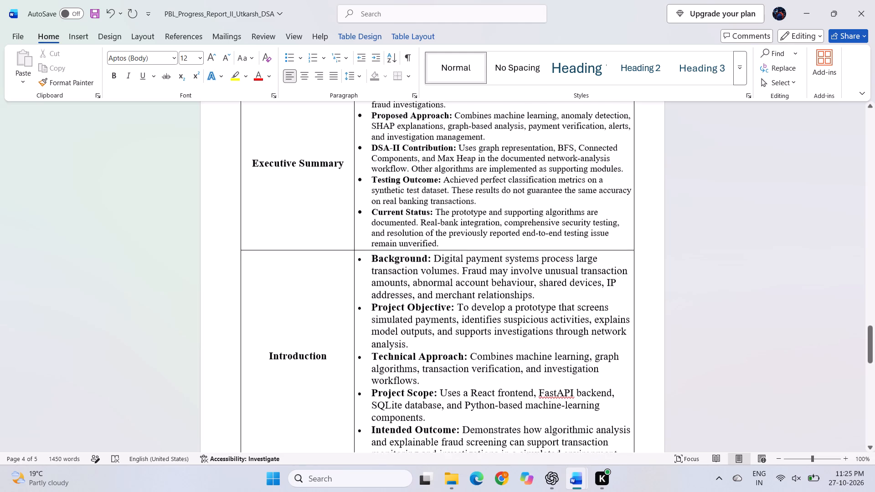
scroll(425, 381, "down", 1)
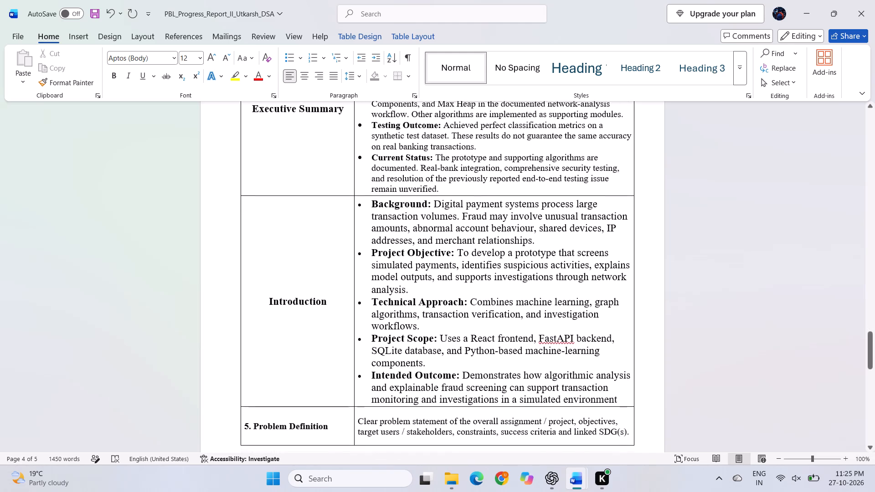
scroll(425, 381, "down", 1)
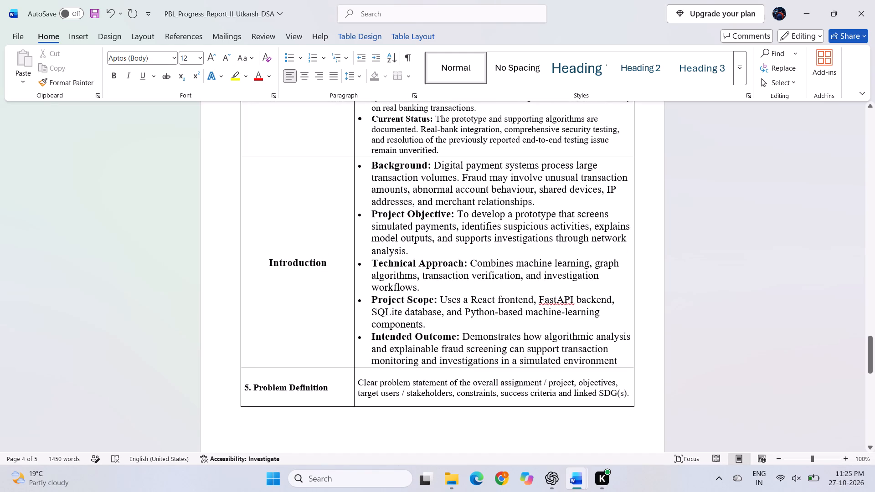
left_click(319, 266)
scroll(319, 266, "up", 2)
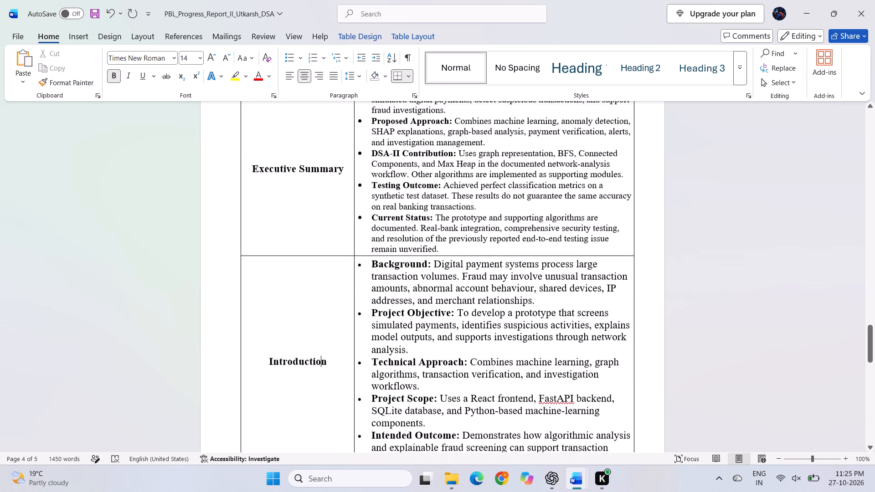
left_click(309, 167)
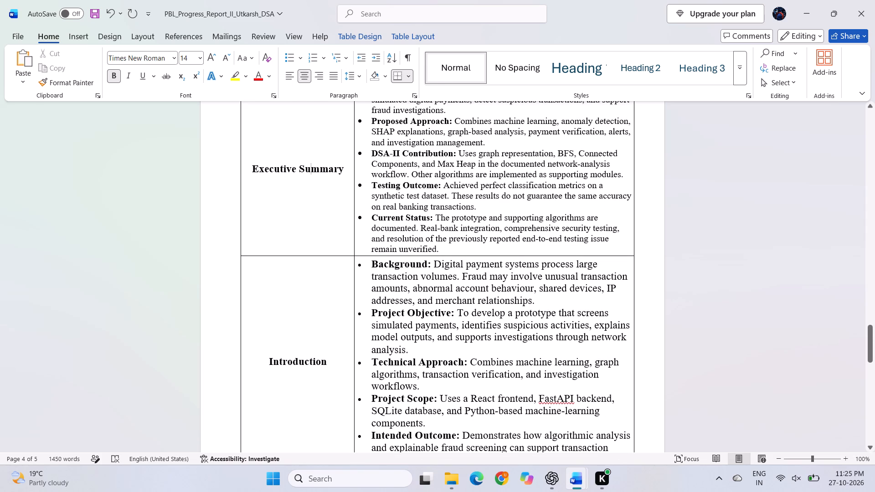
Remove the number prefix "5." from the Problem Definition label in the Field column.
scroll(329, 362, "down", 2)
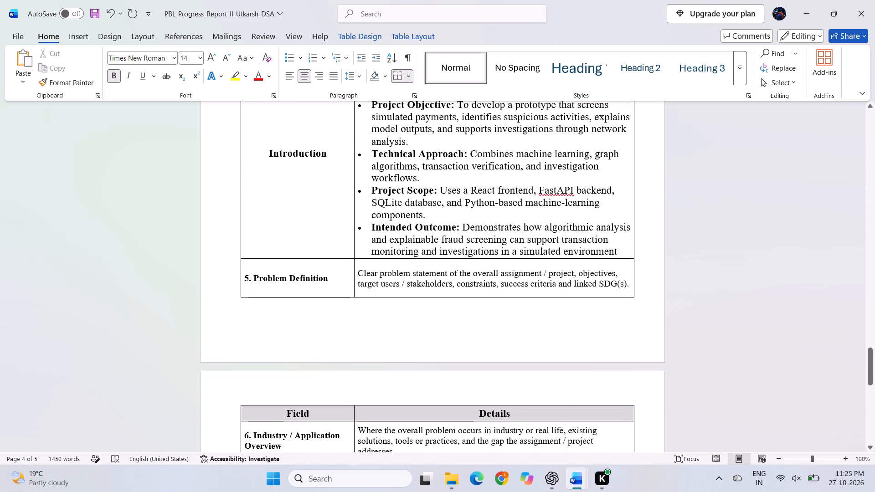
left_click(253, 275)
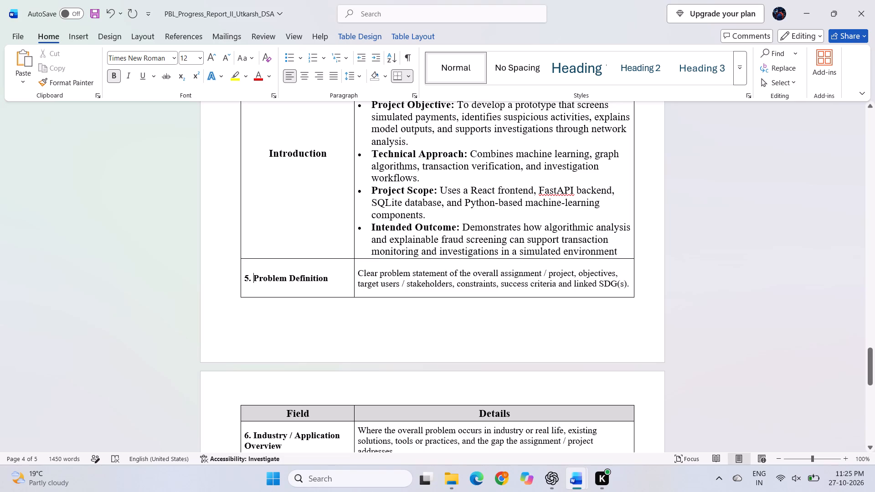
key("BackSpace")
key("BackSpace")
key("BackSpace")
Insert an empty line between the "Review 3: Final Review & Evaluation" heading and Review Coverage.
scroll(253, 275, "up", 2)
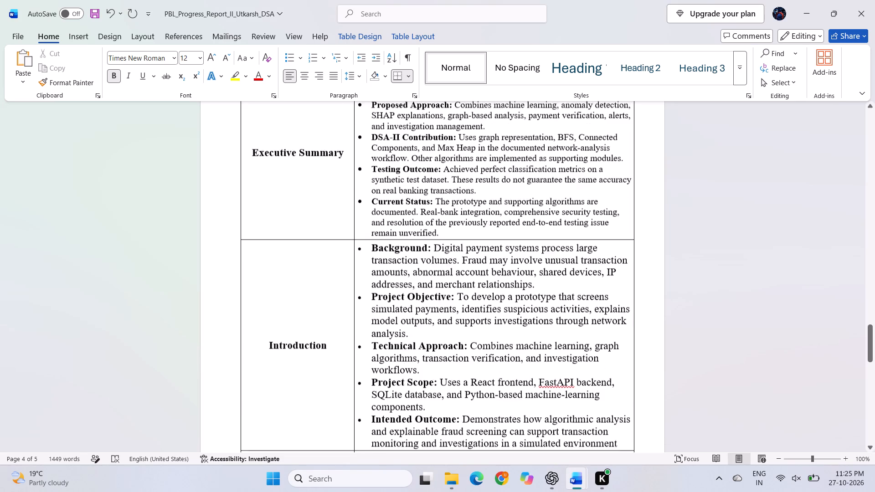
scroll(253, 275, "up", 1)
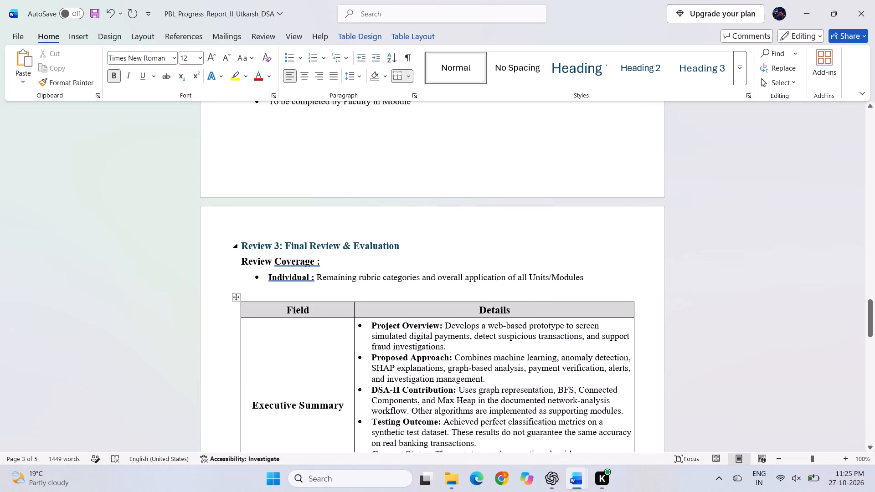
left_click(406, 249)
key("Return")
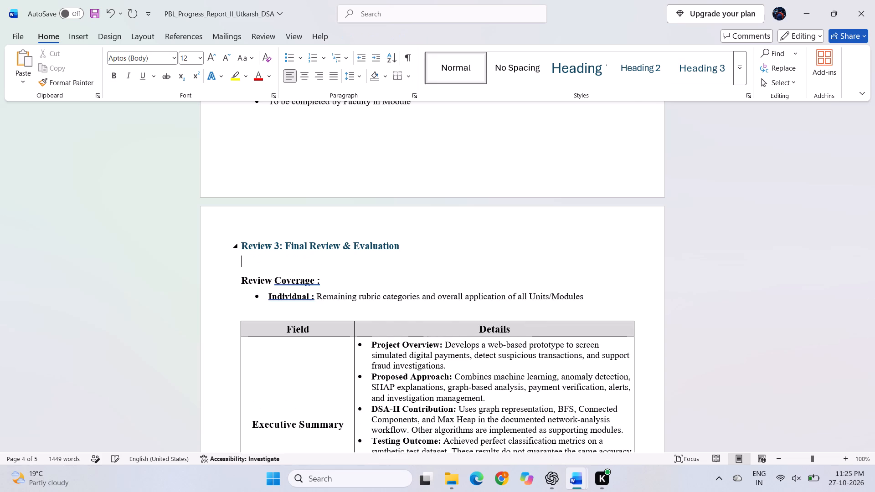
Increase the height of the Review 3 table's header row slightly so Field and Details have more space.
scroll(406, 249, "down", 4)
scroll(406, 249, "up", 1)
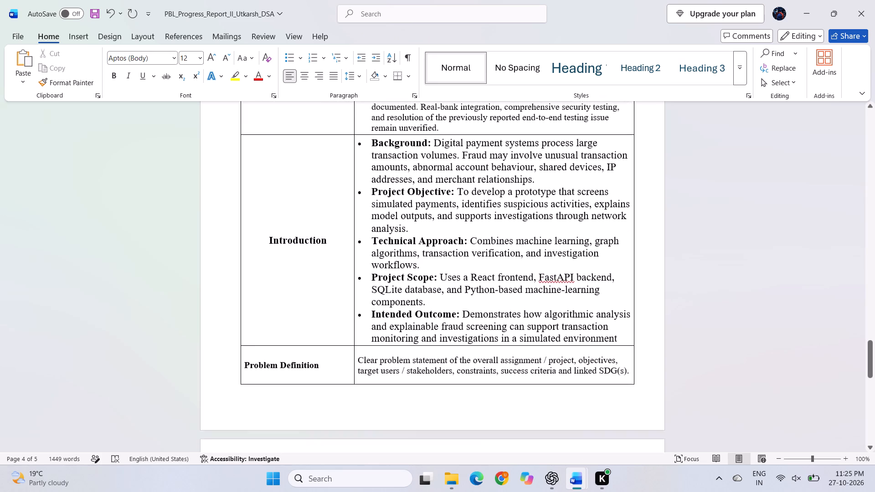
scroll(406, 249, "up", 2)
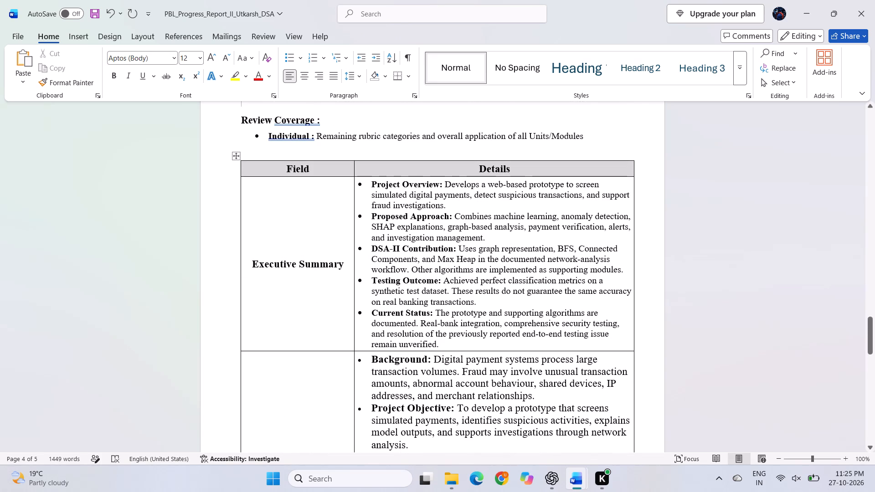
left_click_drag(439, 177, 439, 184)
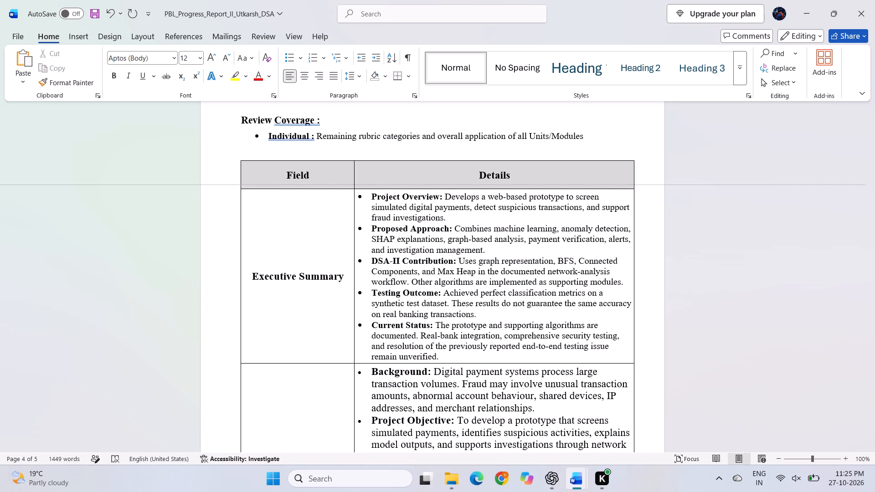
left_click_drag(439, 184, 438, 182)
Increase the Introduction row's height until the Problem Definition row moves to the following page.
scroll(550, 186, "down", 2)
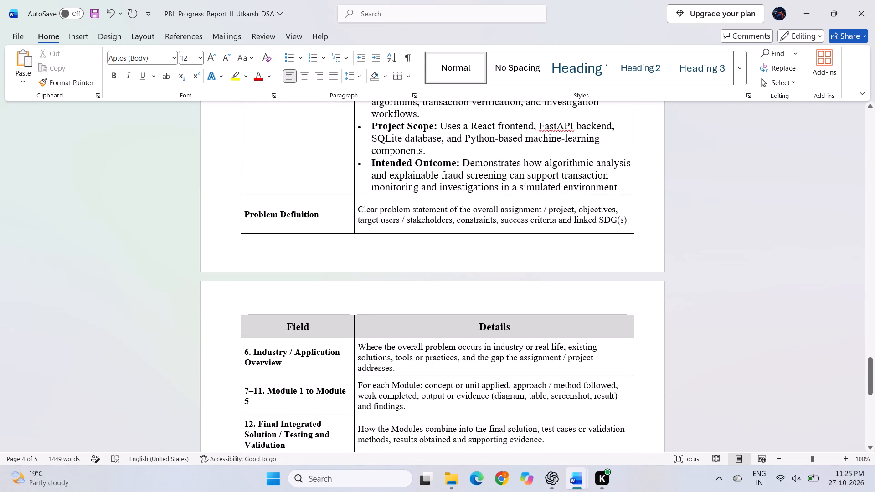
left_click_drag(460, 195, 460, 202)
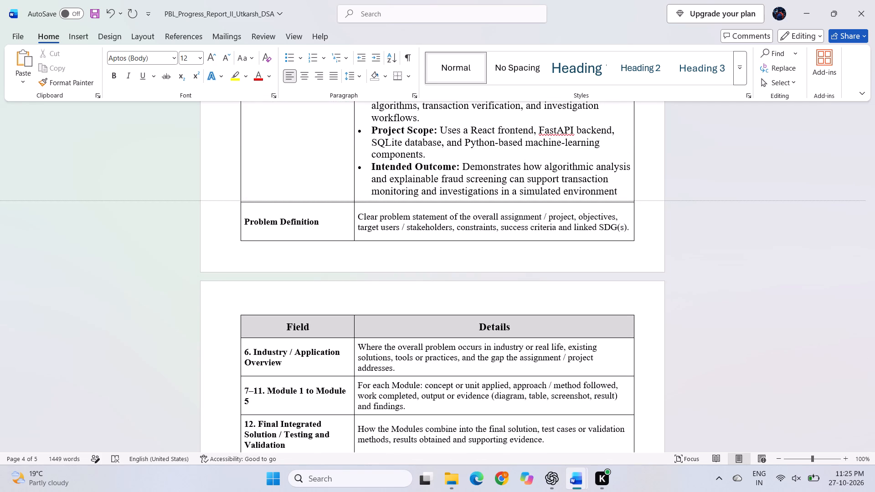
left_click_drag(460, 202, 460, 202)
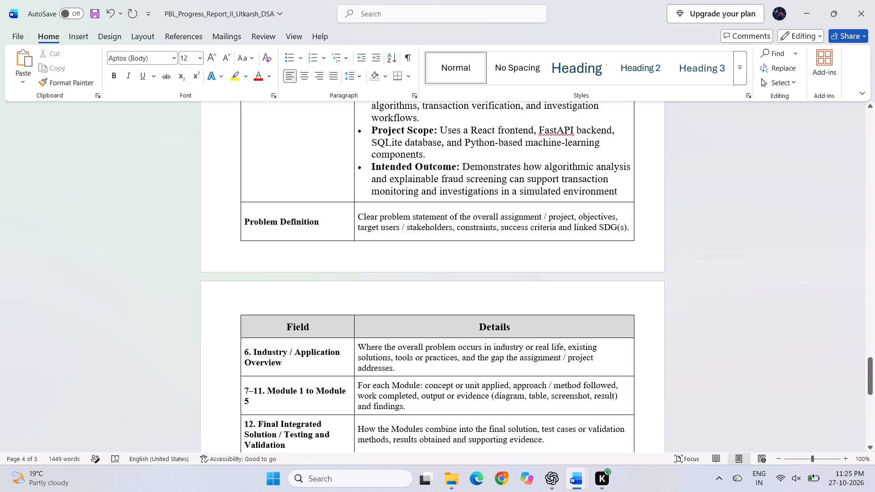
left_click_drag(449, 202, 449, 211)
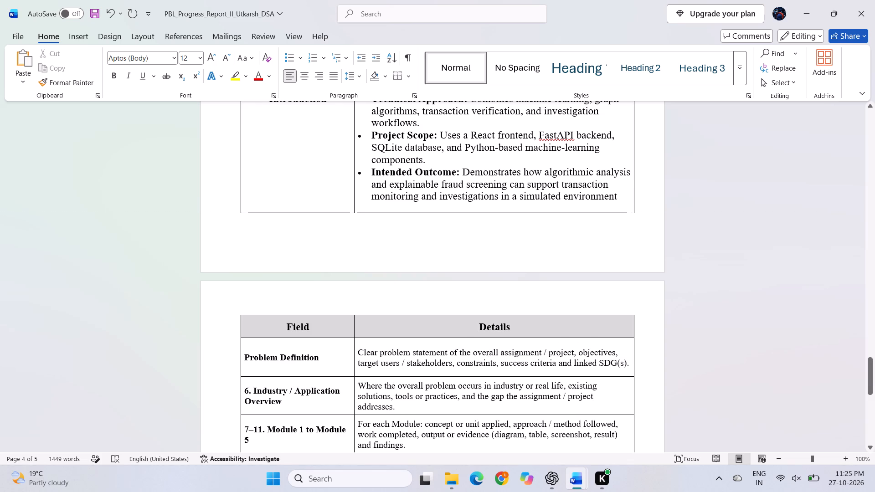
Increase the Executive Summary row's height slightly by lowering its bottom border.
scroll(420, 239, "up", 4)
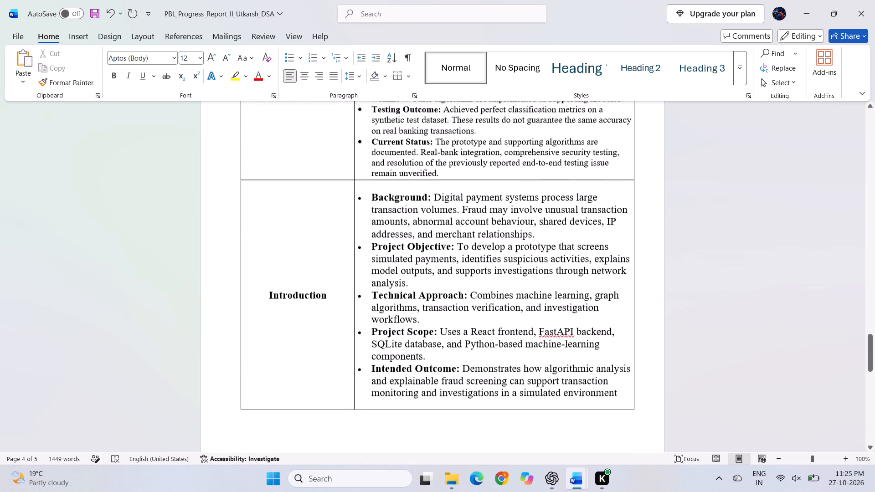
scroll(420, 239, "up", 1)
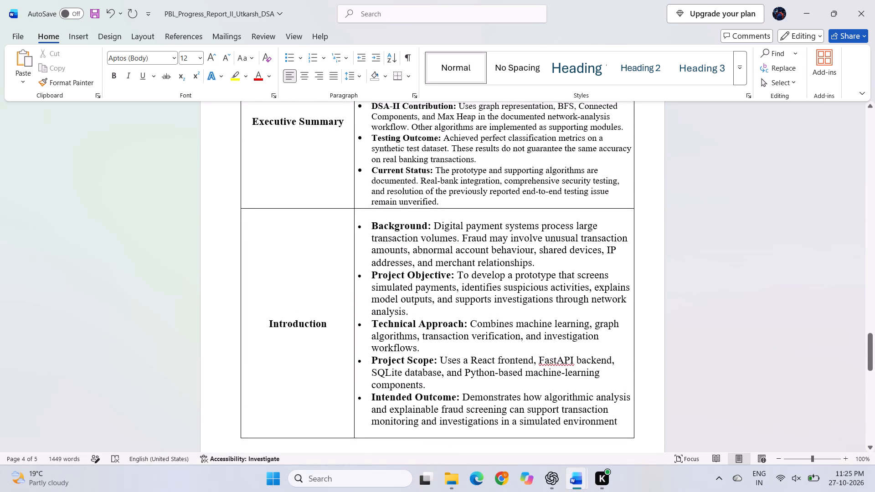
left_click_drag(432, 208, 432, 213)
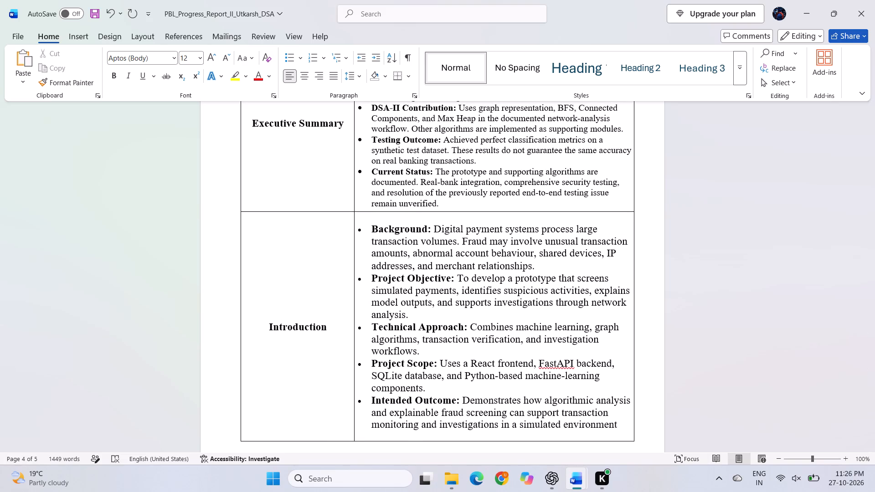
left_click(397, 212)
scroll(399, 216, "down", 1)
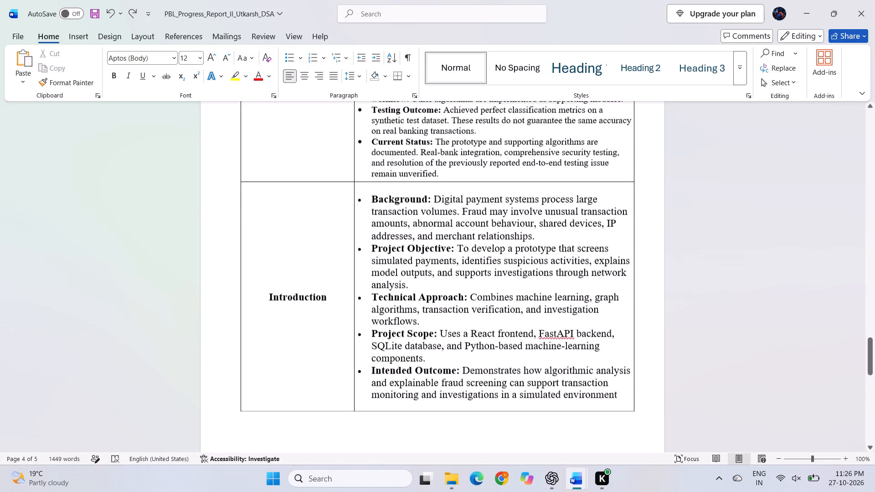
Increase the Executive Summary row's height a little more by lowering its bottom border.
scroll(399, 216, "down", 1)
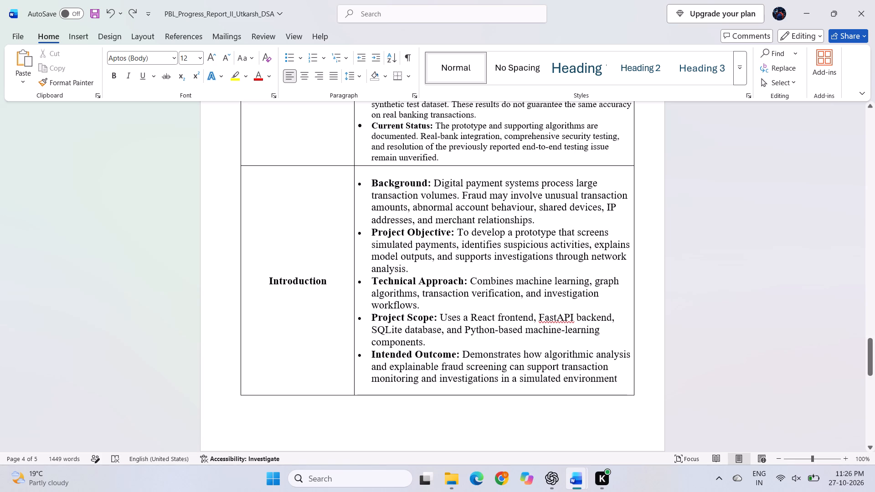
left_click(427, 394)
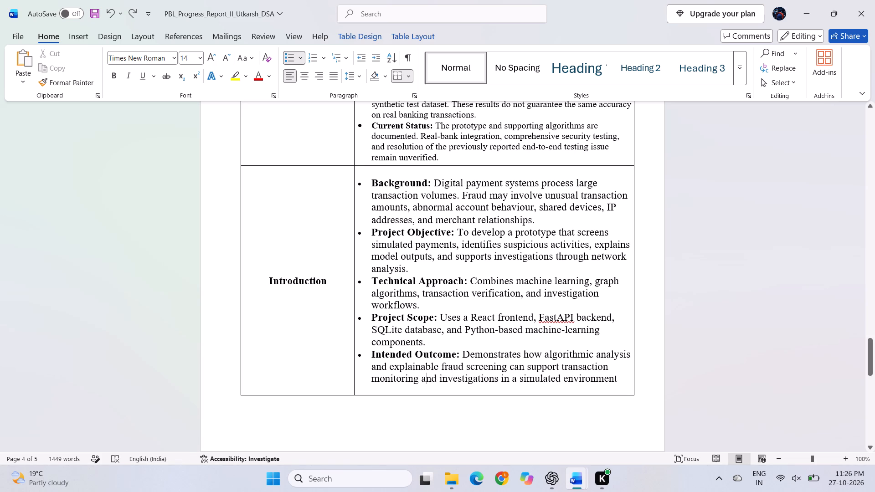
left_click(242, 392)
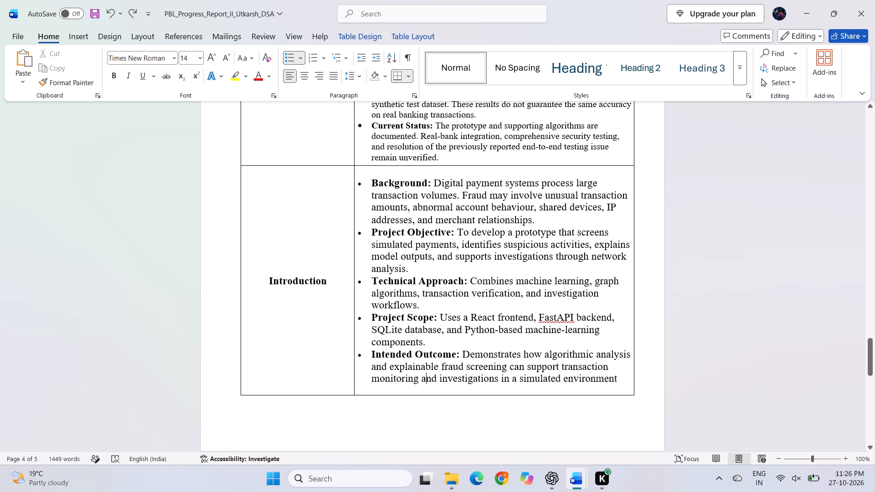
left_click(253, 388)
scroll(305, 313, "up", 1)
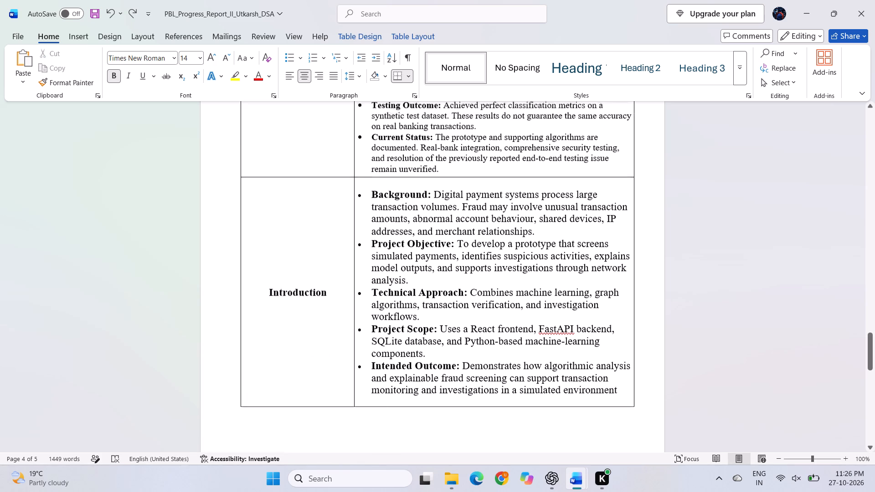
scroll(305, 313, "up", 1)
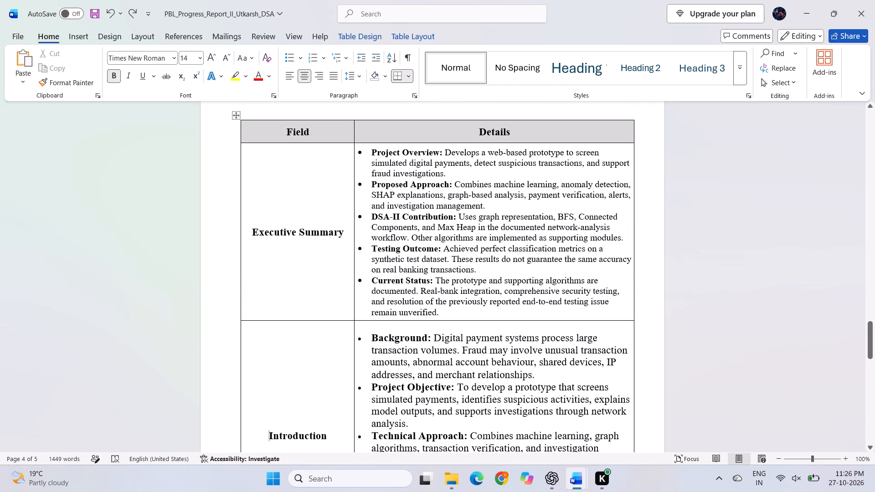
left_click(443, 321)
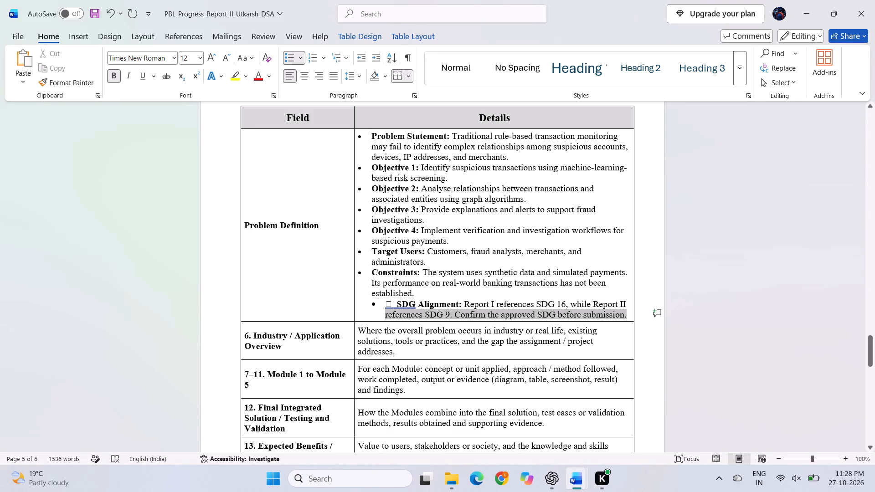
left_click_drag(378, 307, 380, 299)
key("ctrl+v")
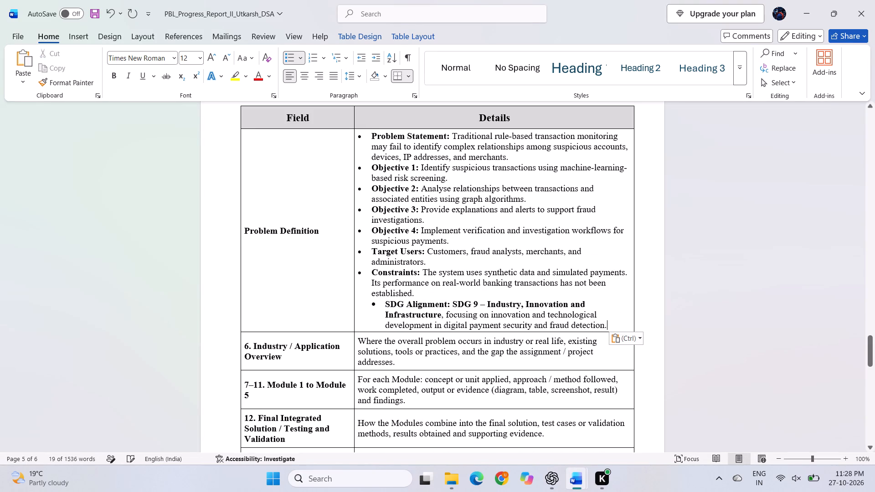
Remove the nested bullet and its indentation from the SDG Alignment paragraph.
left_click(381, 306)
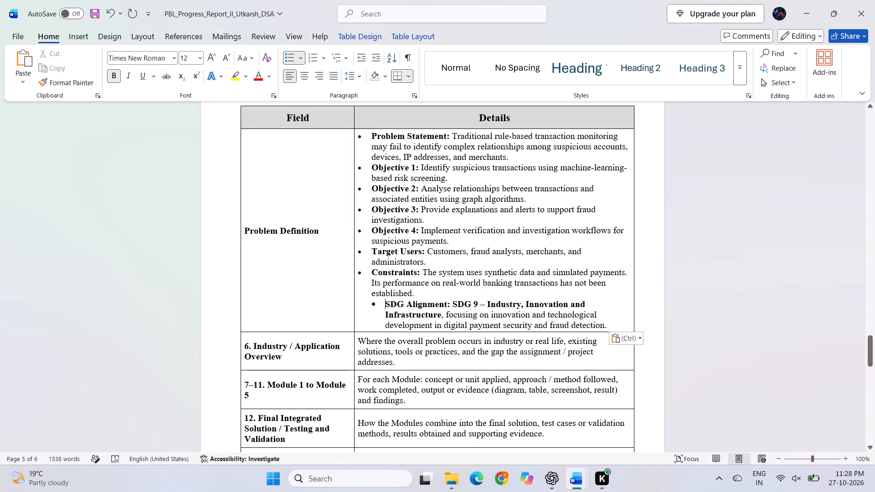
key("BackSpace")
key("BackSpace")
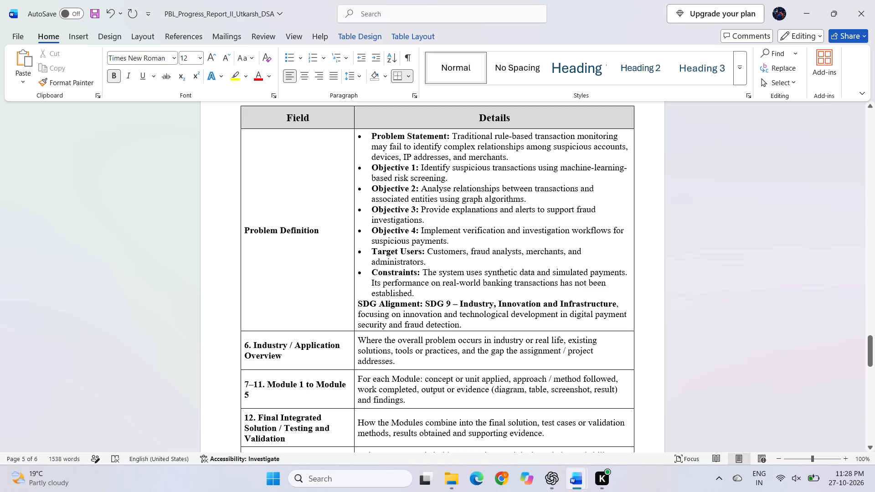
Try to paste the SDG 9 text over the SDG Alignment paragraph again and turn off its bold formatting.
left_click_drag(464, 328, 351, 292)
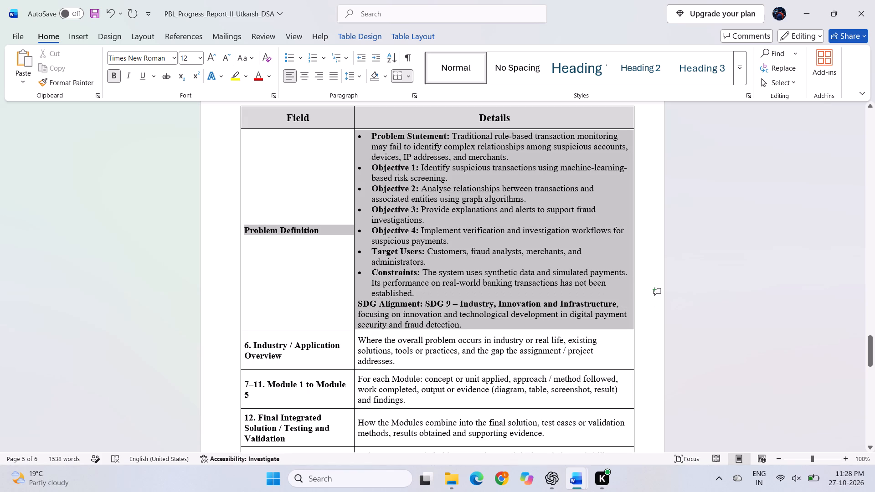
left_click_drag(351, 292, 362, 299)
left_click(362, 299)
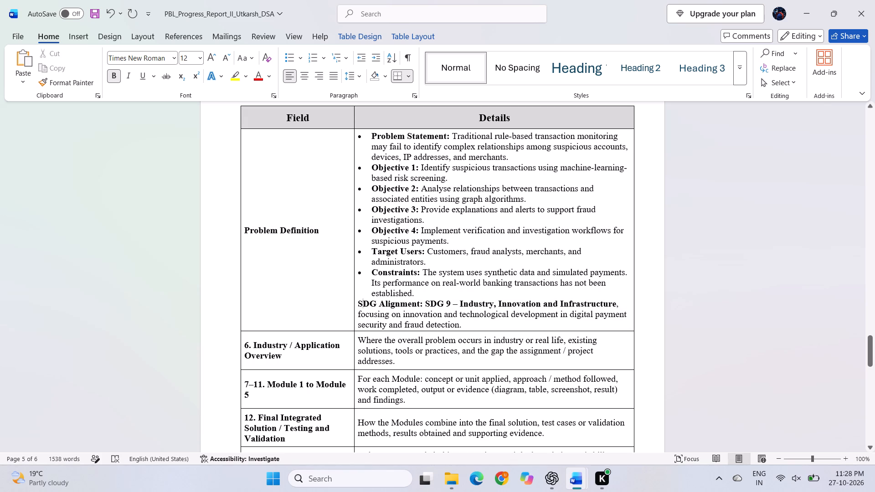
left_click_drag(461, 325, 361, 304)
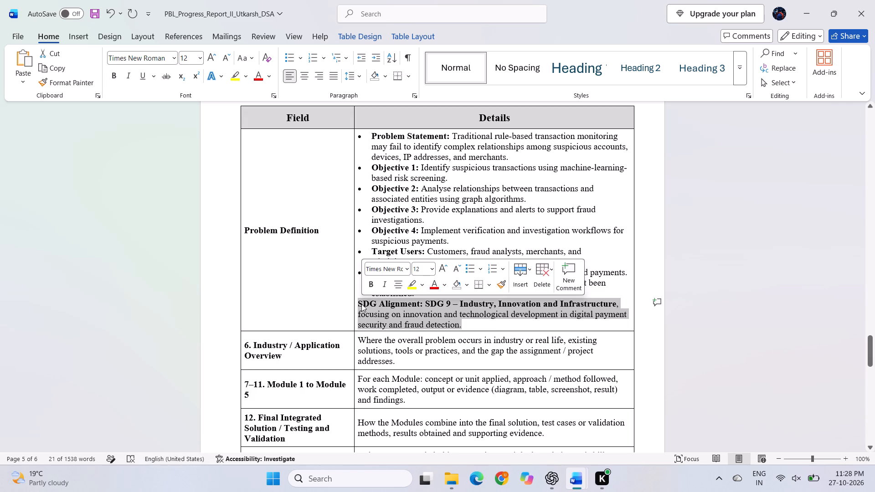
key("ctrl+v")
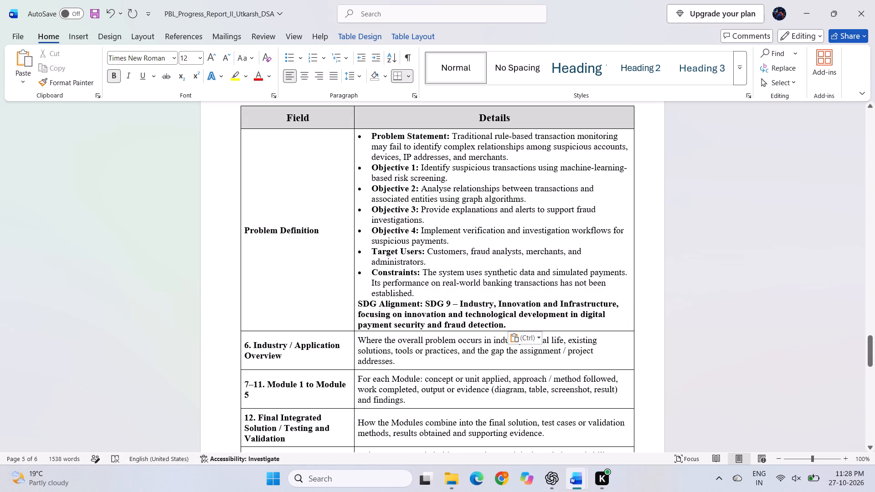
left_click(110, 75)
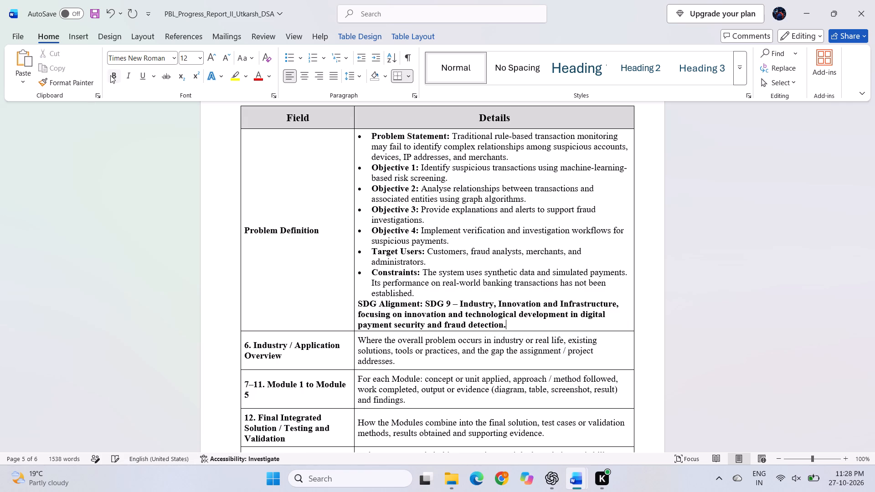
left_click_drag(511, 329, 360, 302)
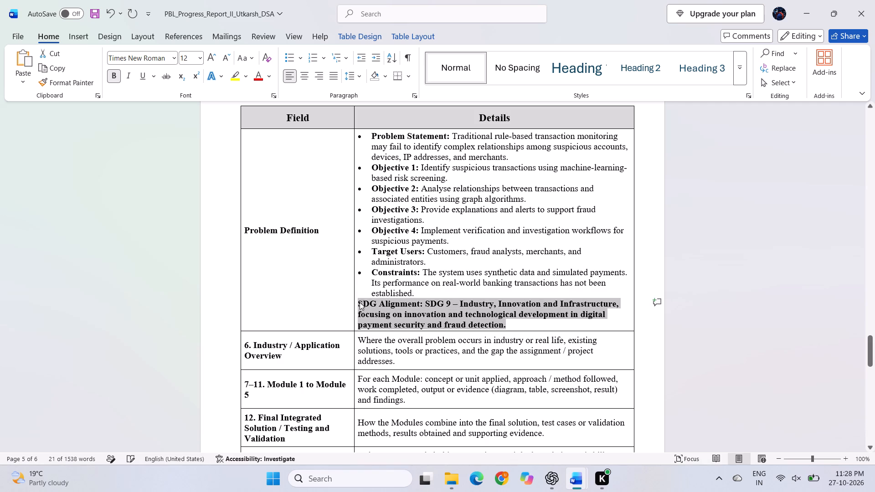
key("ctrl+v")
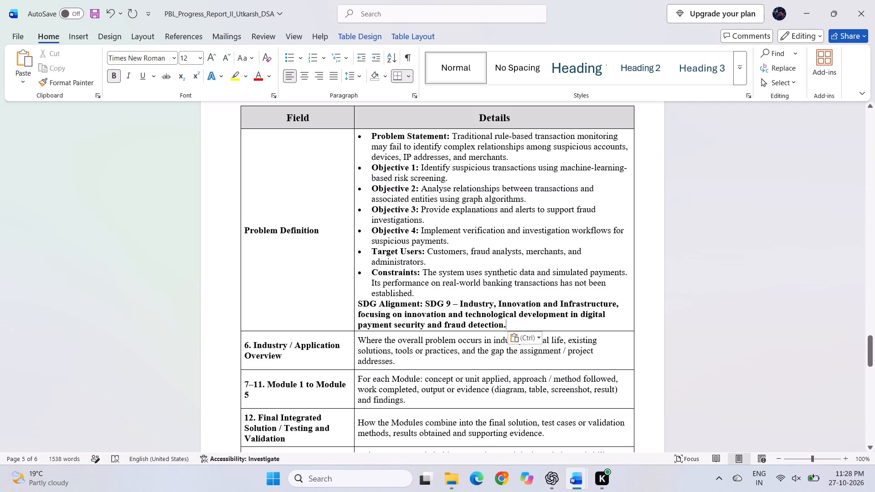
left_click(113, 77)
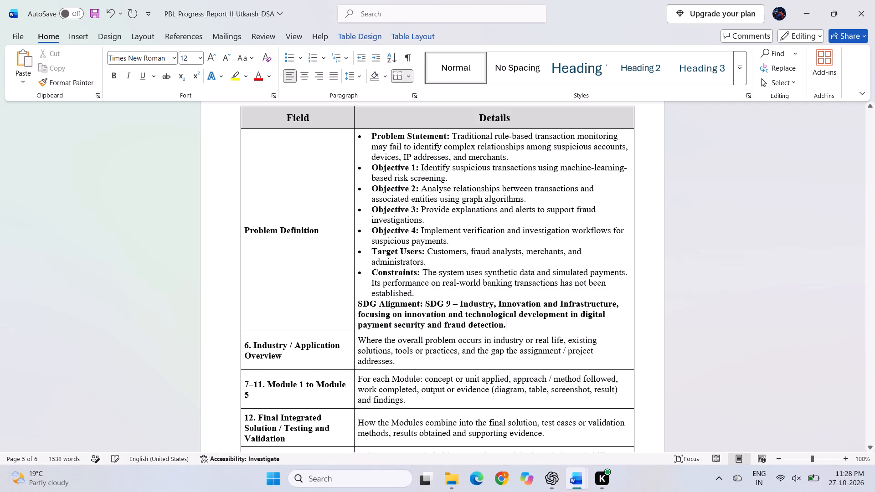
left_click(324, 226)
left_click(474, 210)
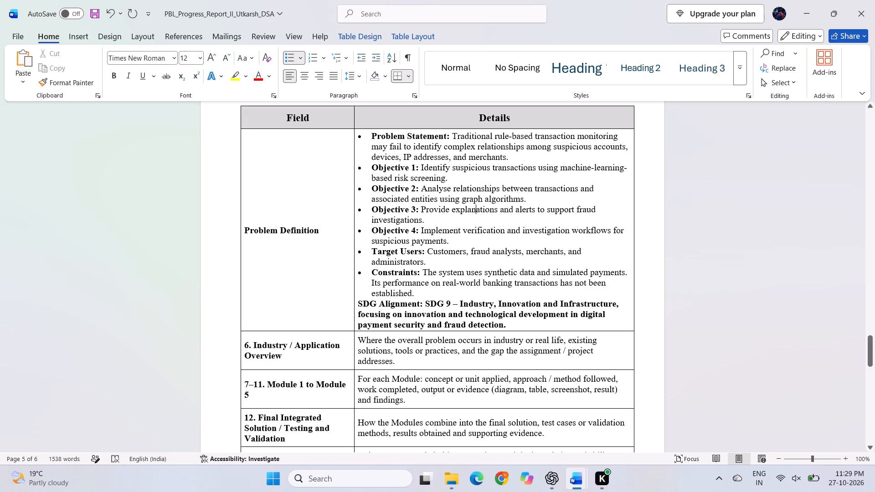
Set the SDG Alignment paragraph to regular weight, with only the "SDG Alignment" label in bold.
left_click_drag(508, 327, 371, 299)
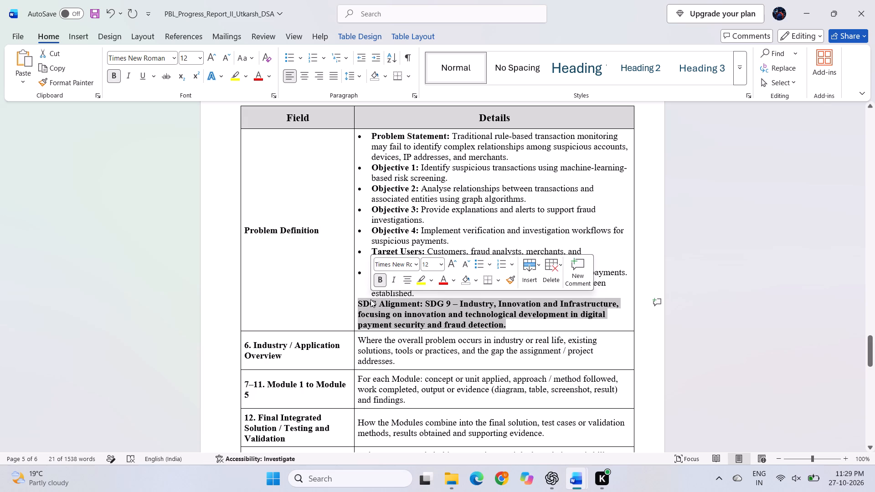
left_click(382, 281)
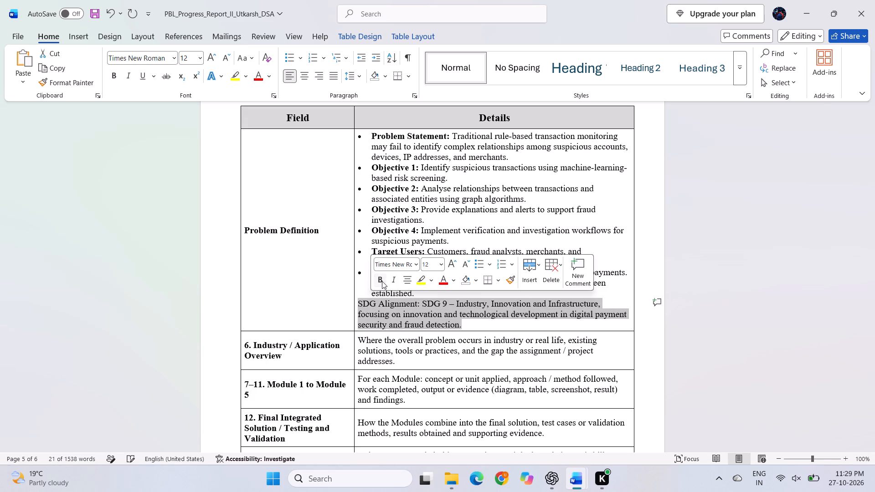
left_click(381, 283)
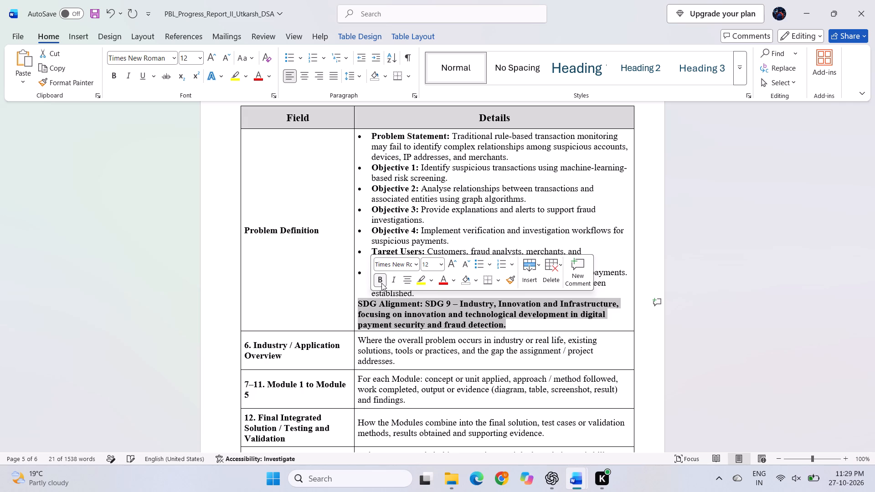
left_click(381, 283)
left_click(432, 304)
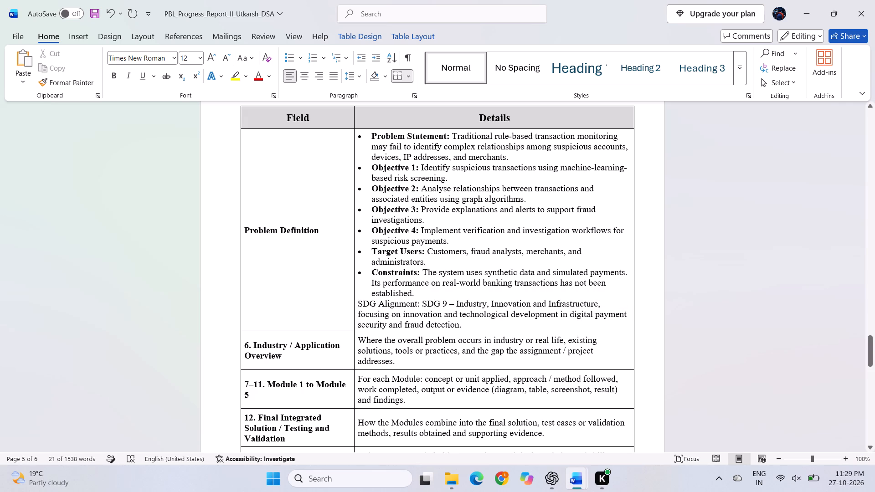
left_click_drag(420, 302, 363, 307)
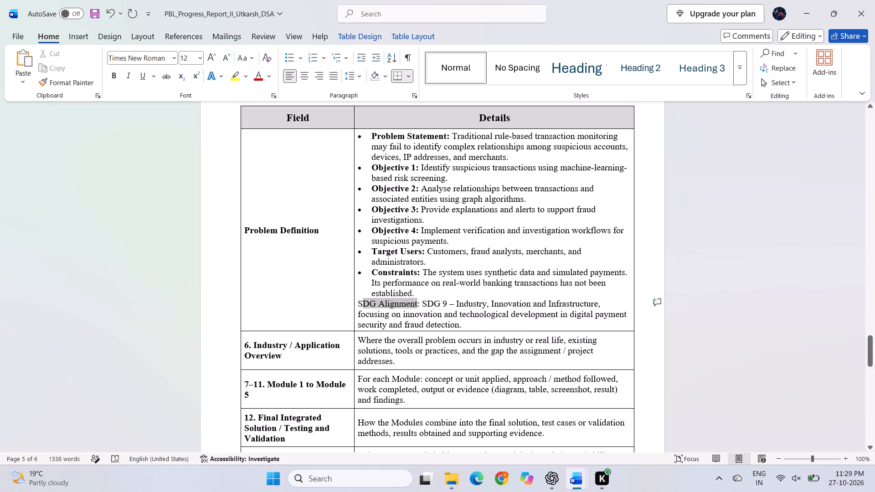
left_click_drag(363, 307, 360, 303)
key("shift+Left")
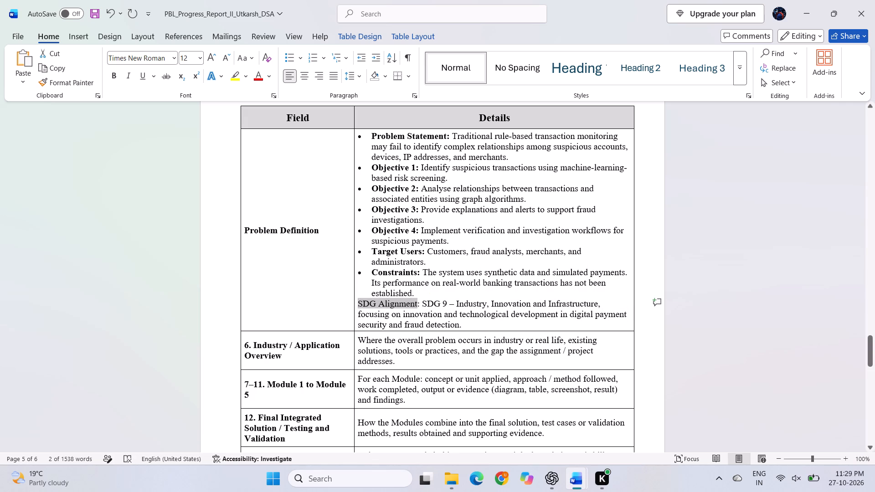
left_click(118, 75)
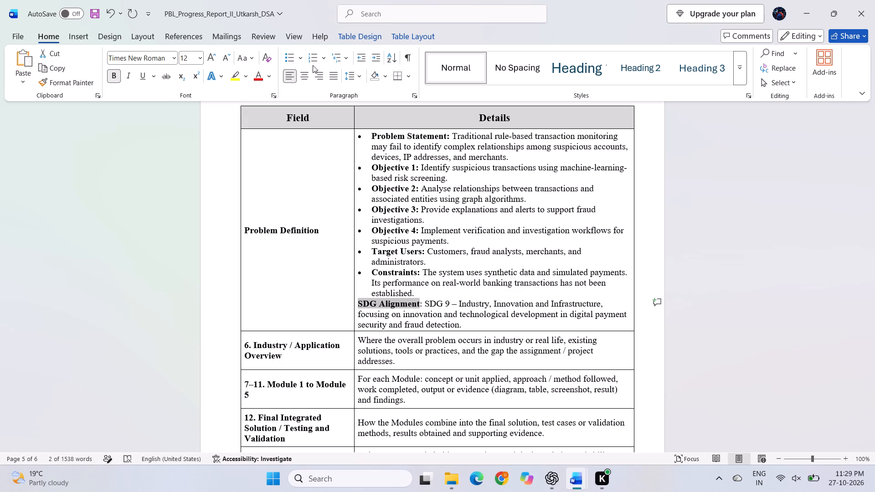
Format the SDG Alignment paragraph as a bullet at the same level as the other Problem Definition points.
left_click(288, 57)
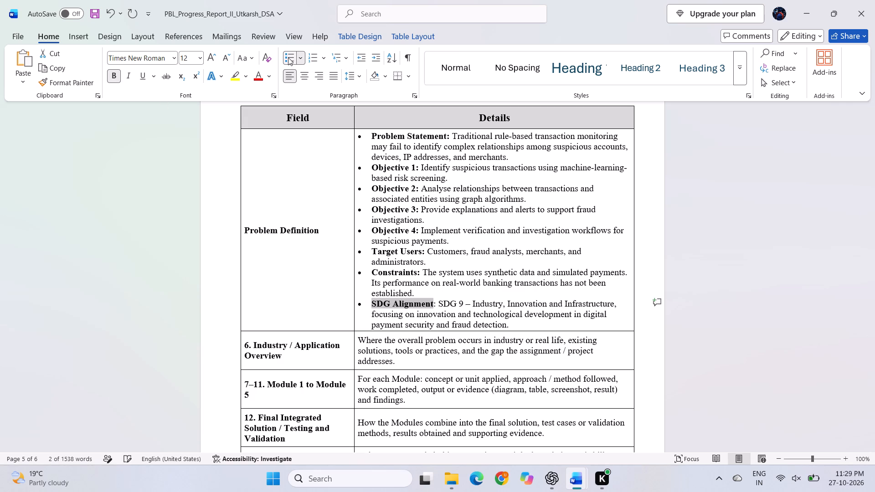
left_click(463, 247)
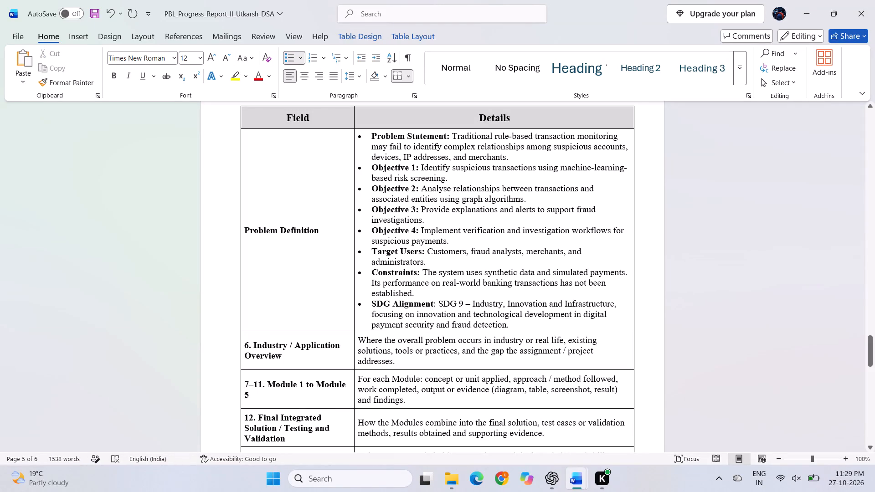
Make the colon after the "SDG Alignment" label bold, matching the other labels.
left_click_drag(437, 302, 429, 303)
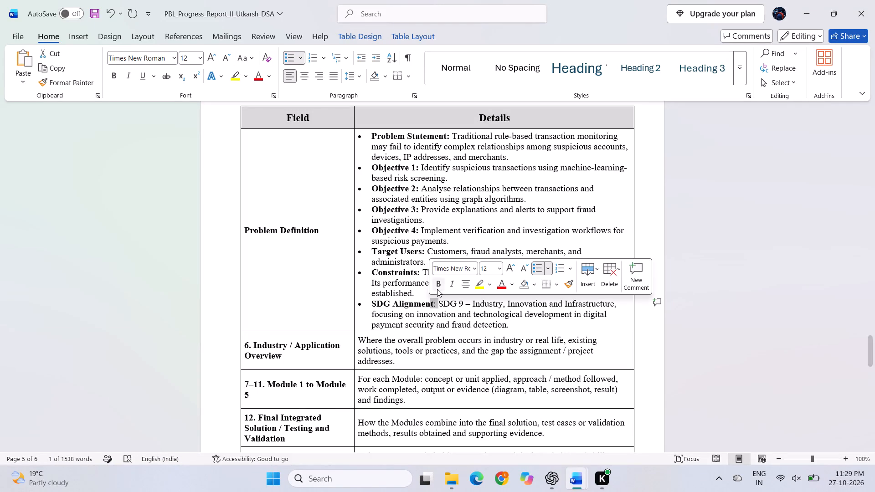
left_click(437, 288)
left_click(437, 288)
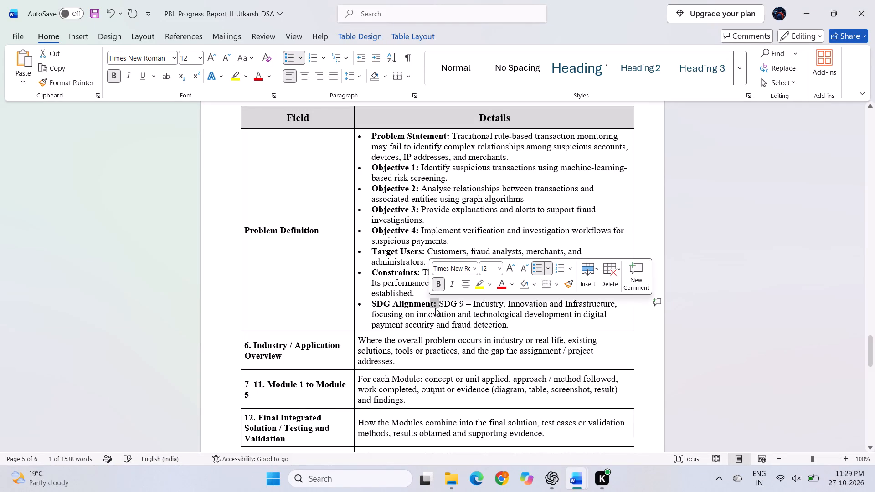
left_click(481, 315)
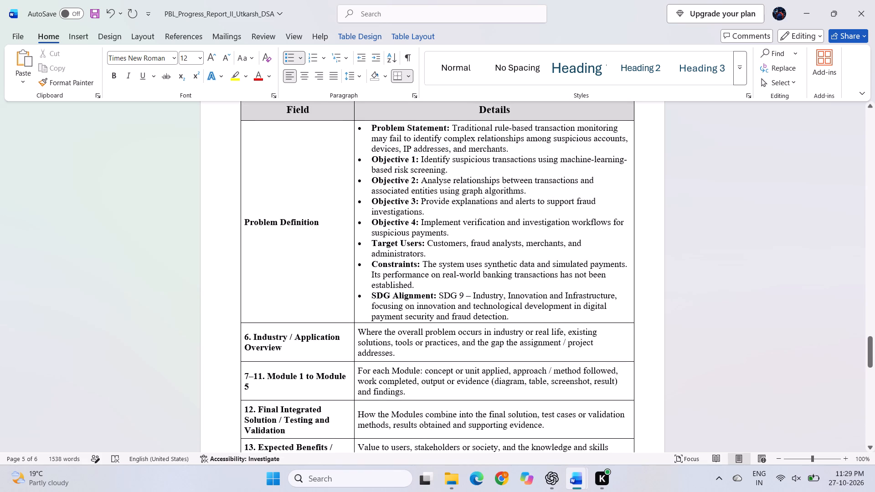
Set the "Problem Definition" label in the Field column to 14 pt and centre it.
left_click_drag(320, 221, 254, 222)
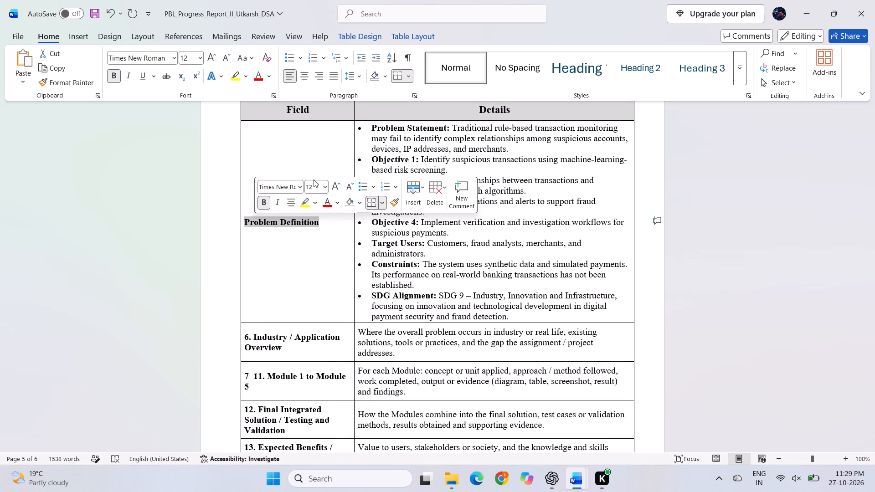
left_click(325, 185)
left_click(318, 273)
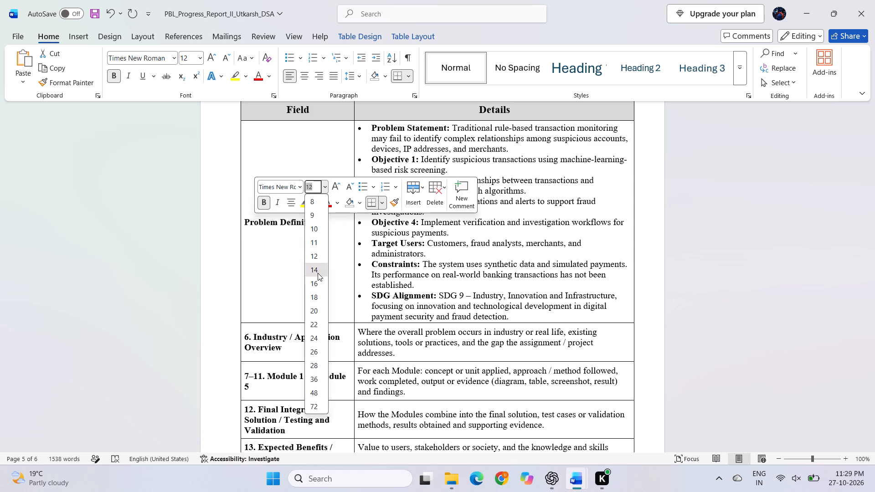
left_click(298, 77)
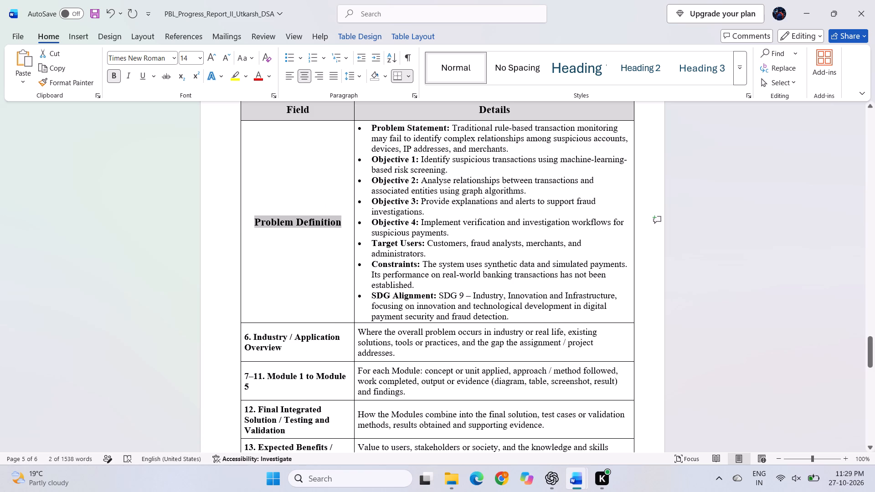
left_click_drag(288, 351, 251, 343)
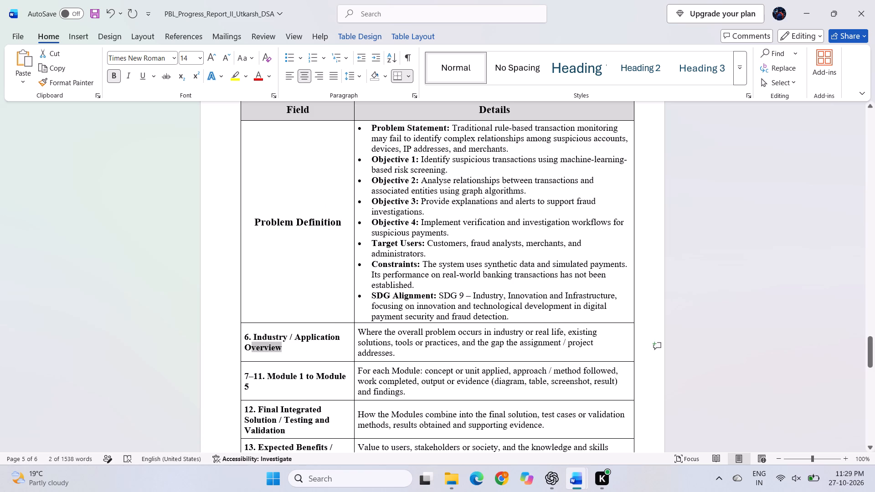
left_click_drag(251, 343, 251, 338)
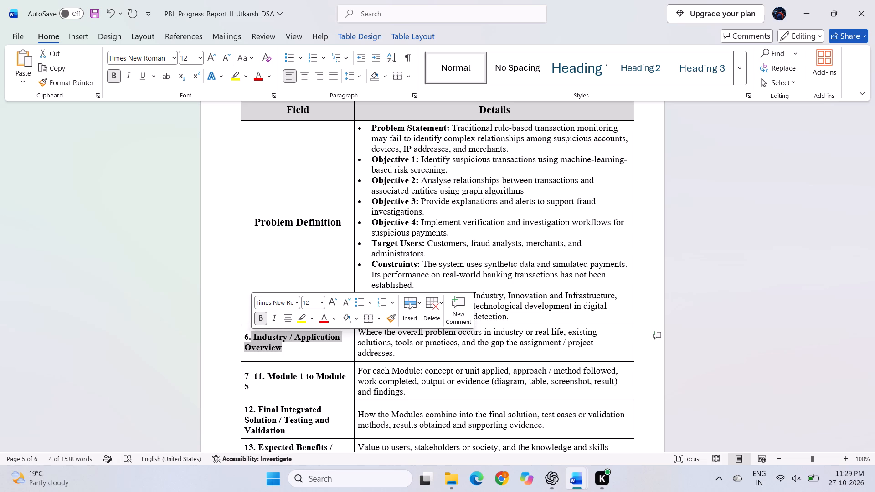
left_click(320, 300)
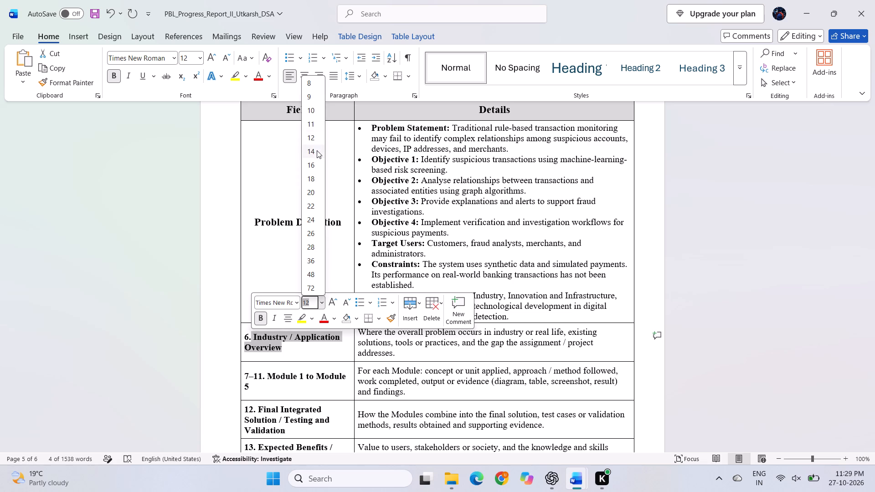
left_click(317, 150)
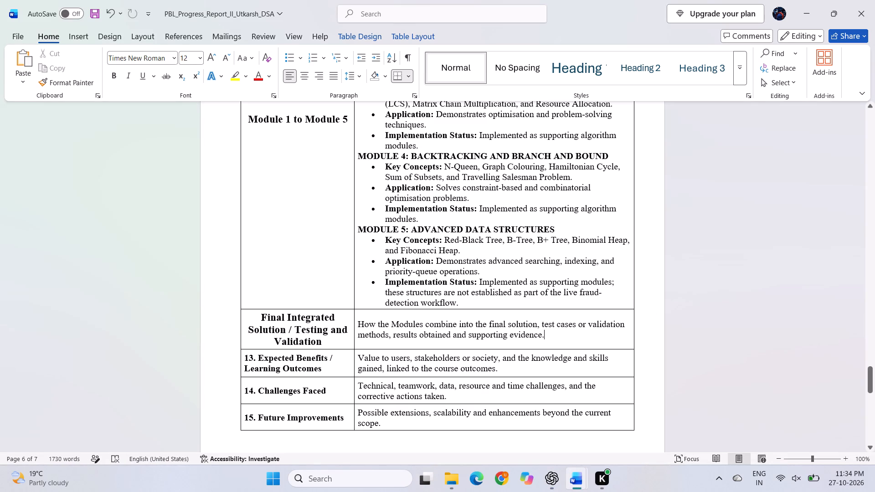
left_click_drag(543, 337, 364, 324)
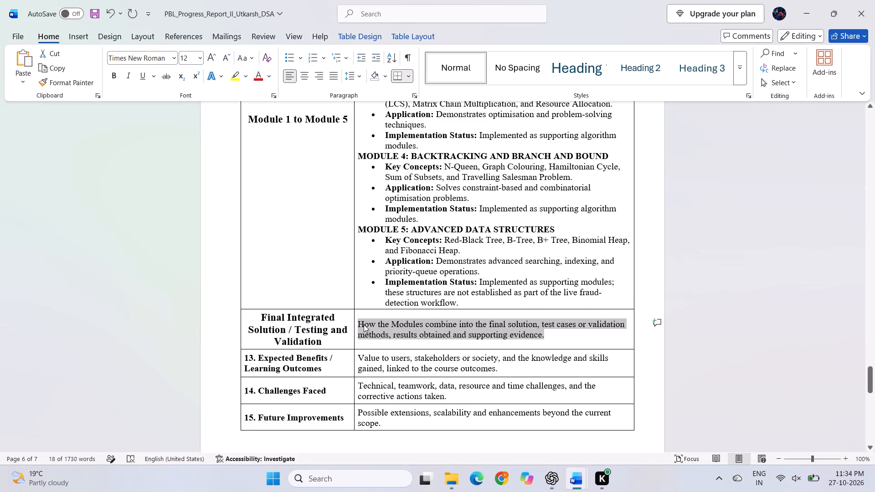
key("ctrl+v")
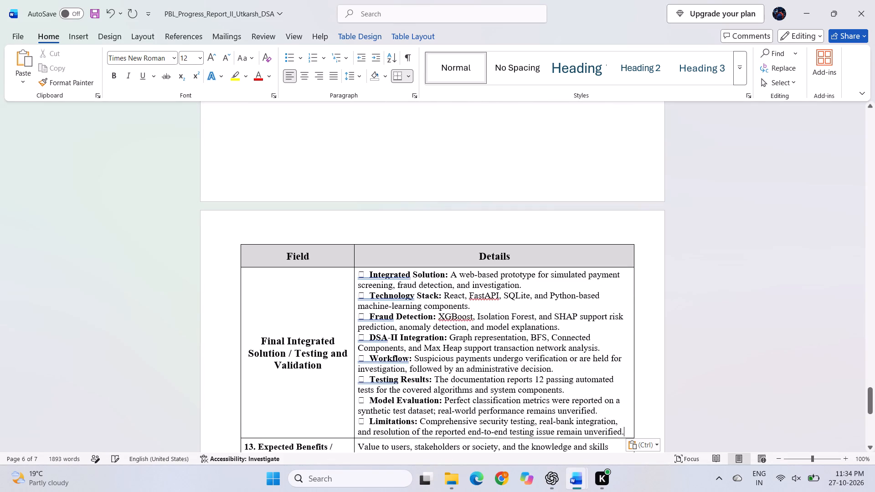
Format all the pasted points in the Final Integrated Solution Details cell as one uniformly indented bulleted list.
scroll(491, 371, "up", 3)
scroll(469, 346, "down", 1)
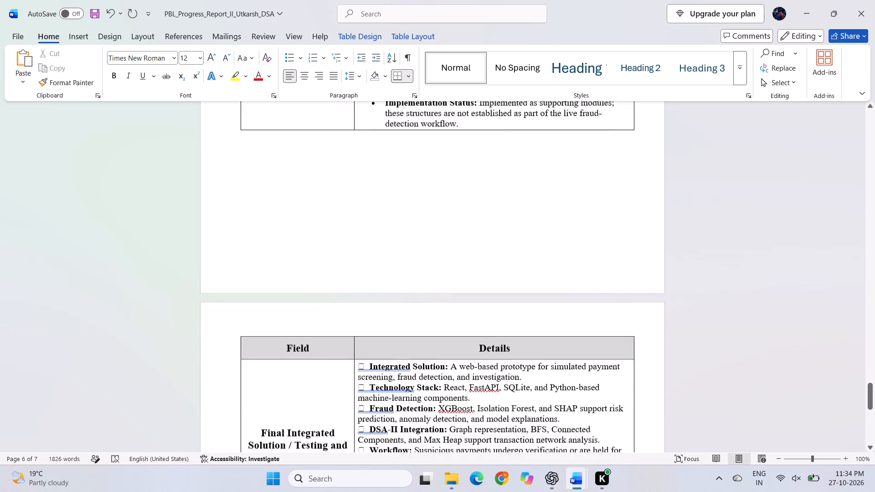
scroll(469, 346, "down", 3)
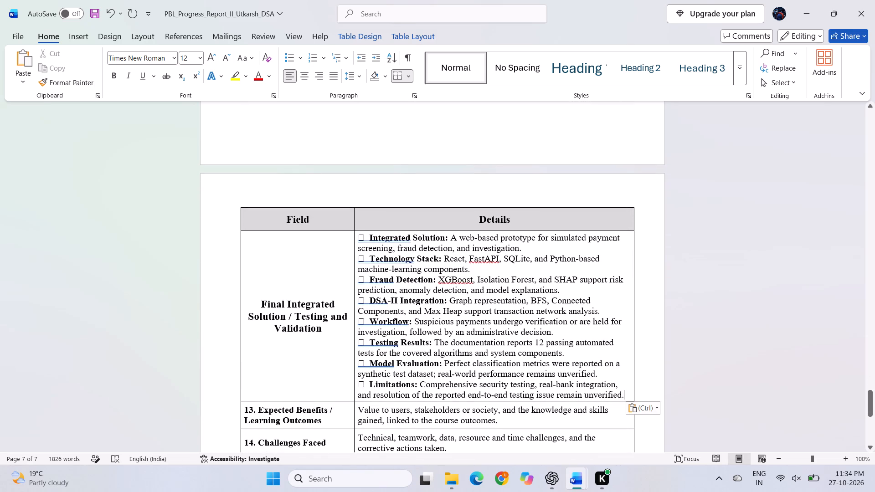
left_click_drag(627, 395, 349, 237)
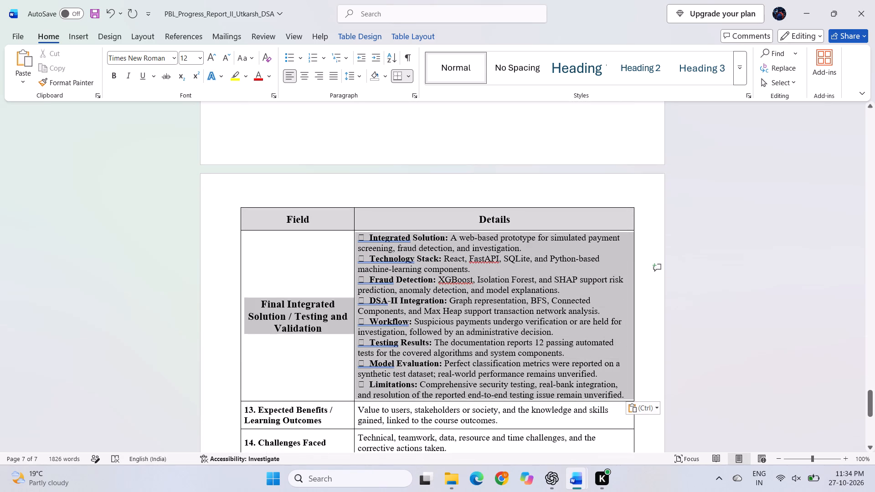
left_click_drag(349, 237, 363, 241)
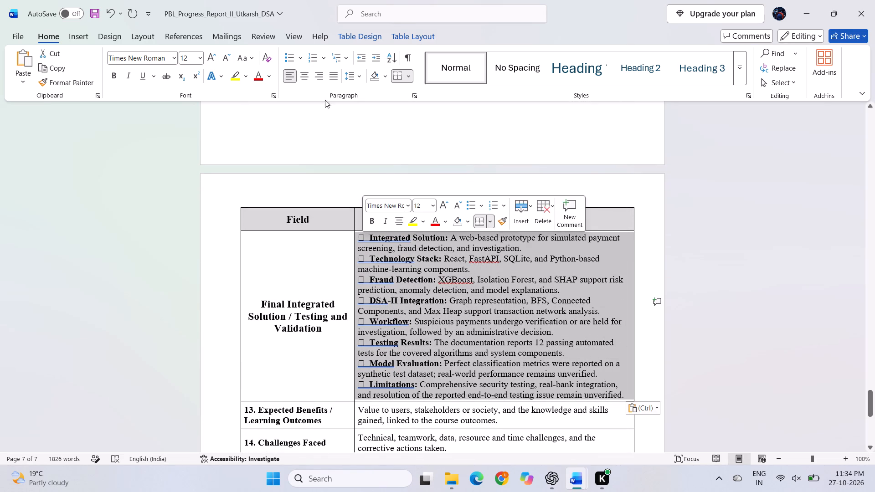
left_click(288, 56)
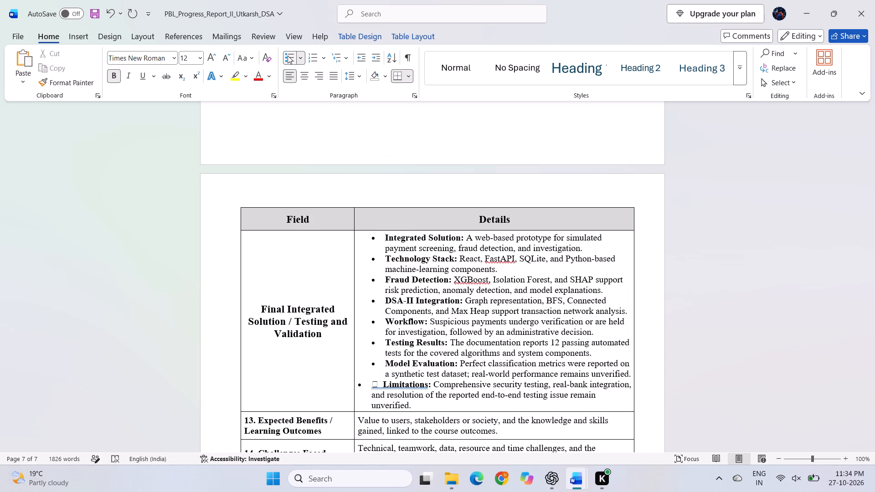
left_click(288, 56)
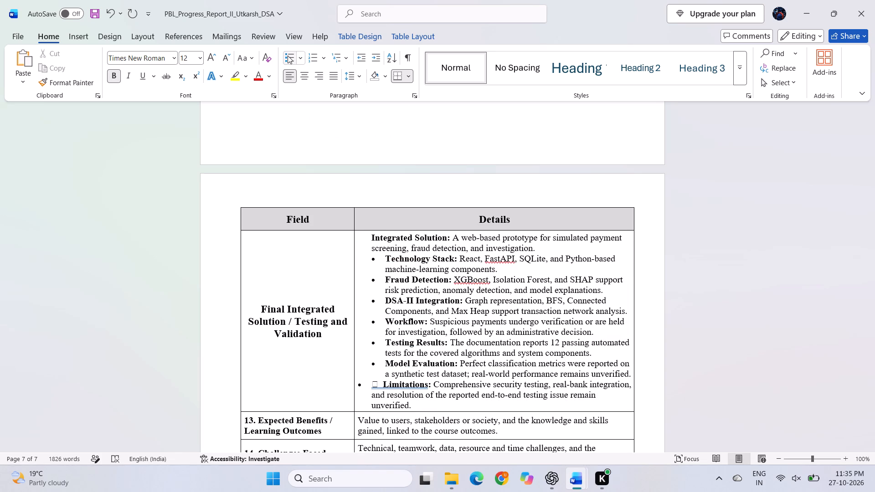
key("ctrl+z")
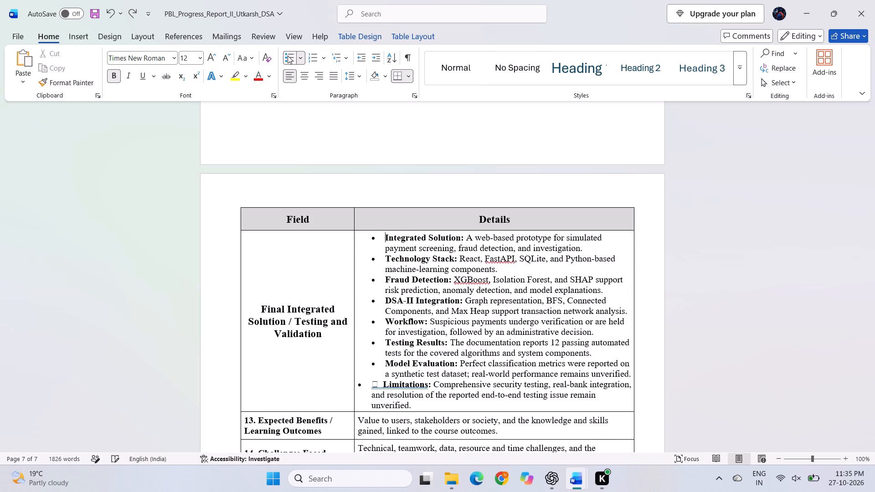
left_click_drag(416, 407, 370, 314)
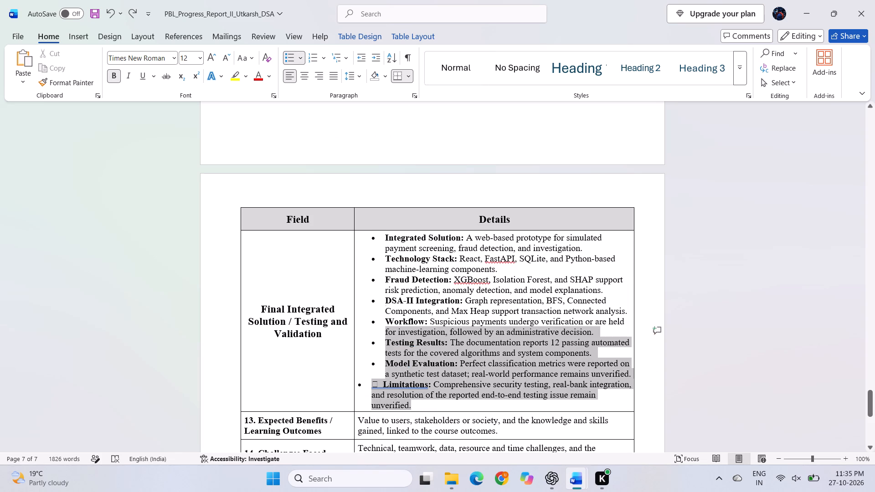
left_click_drag(370, 314, 378, 239)
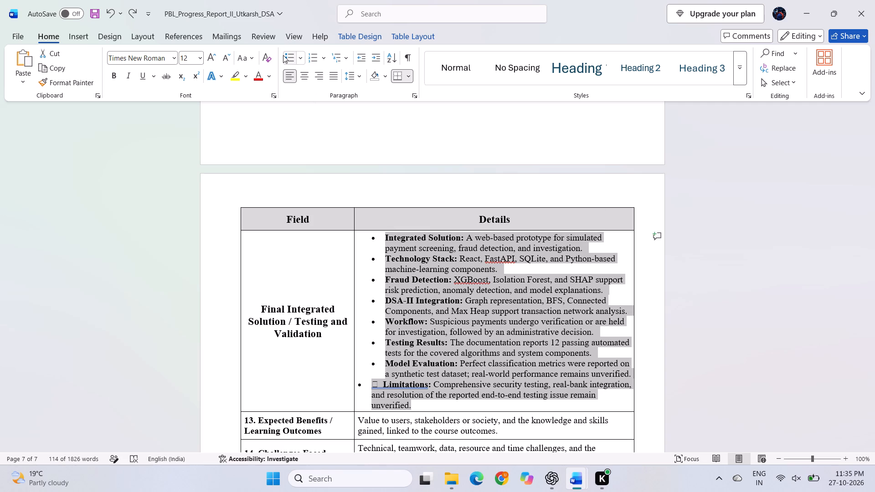
left_click(283, 56)
left_click(283, 56)
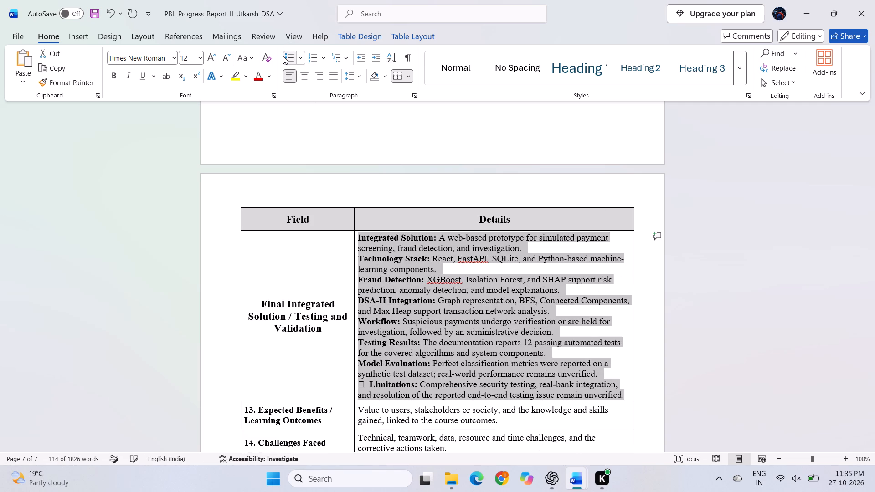
left_click(283, 56)
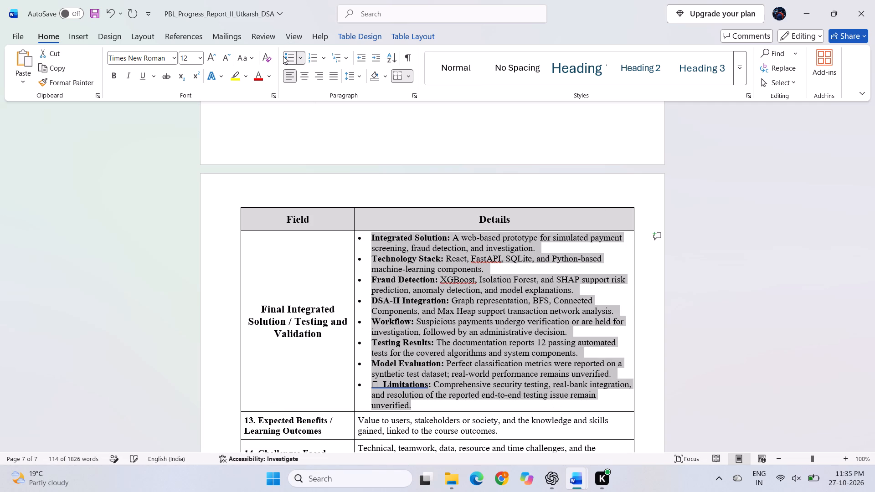
Delete the stray box symbol and spacing before "Limitations:" in the last bullet of the Final Integrated Solution row.
left_click(379, 385)
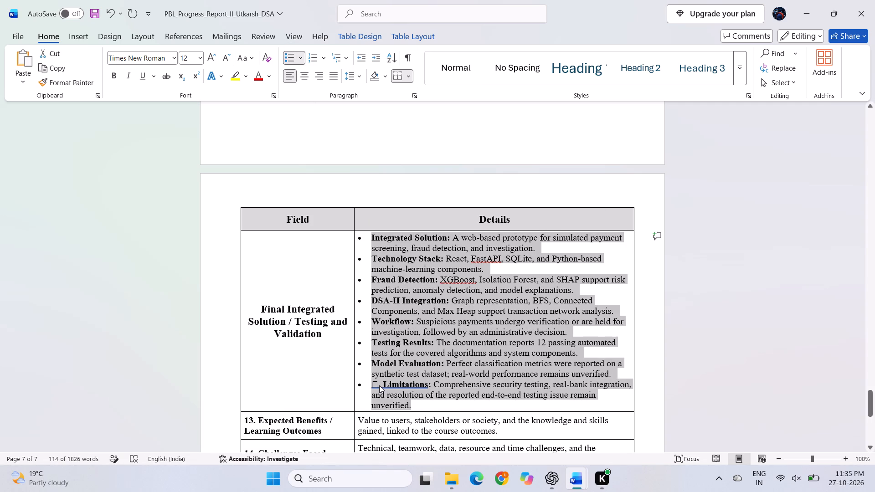
left_click(381, 385)
key("Right")
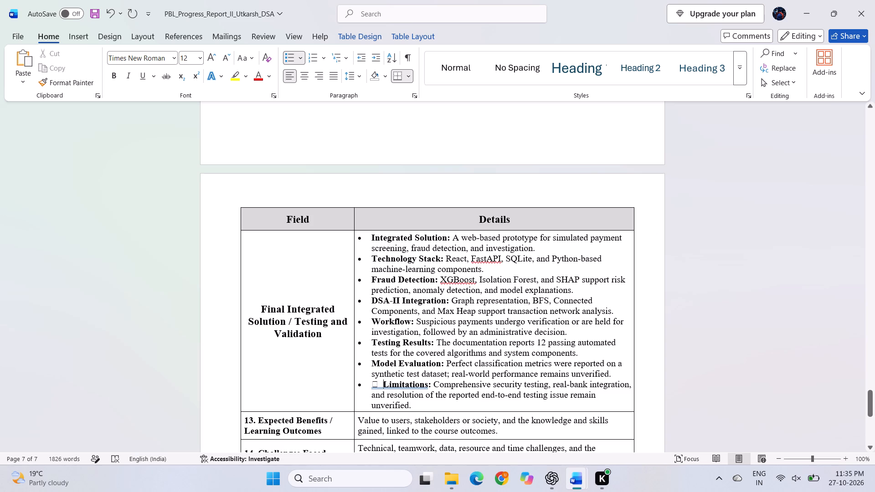
key("BackSpace")
key("BackSpace")
key("BackSpace")
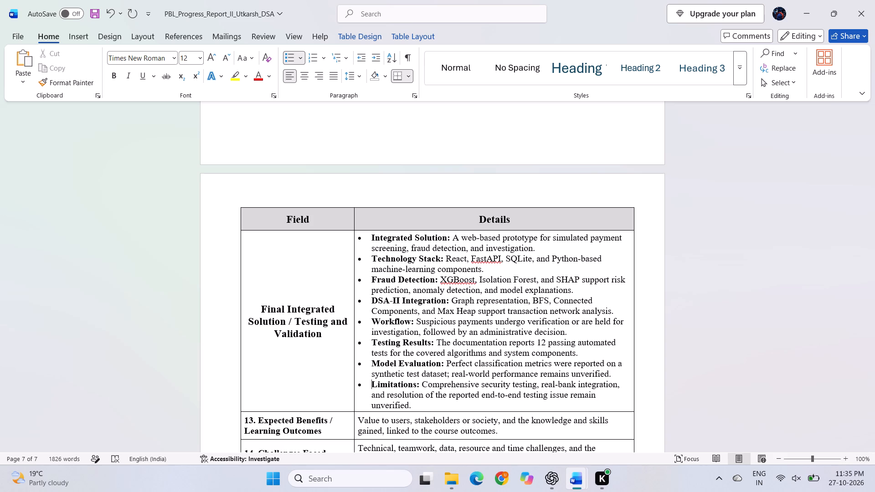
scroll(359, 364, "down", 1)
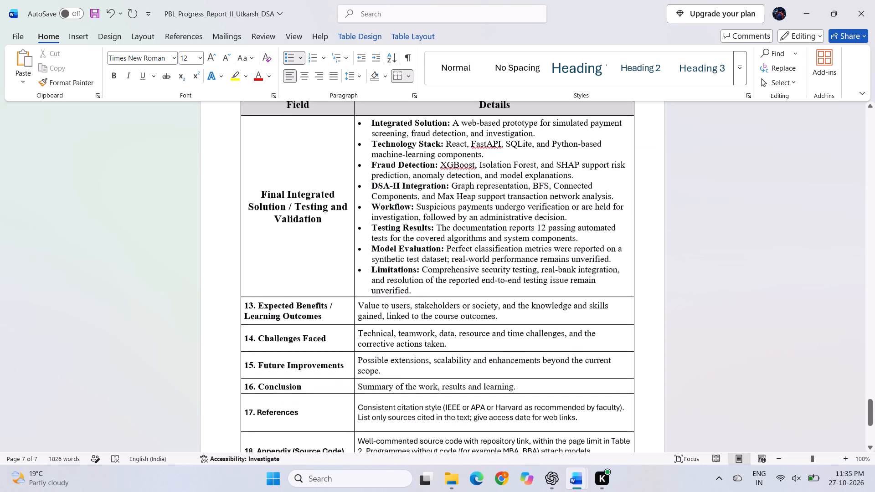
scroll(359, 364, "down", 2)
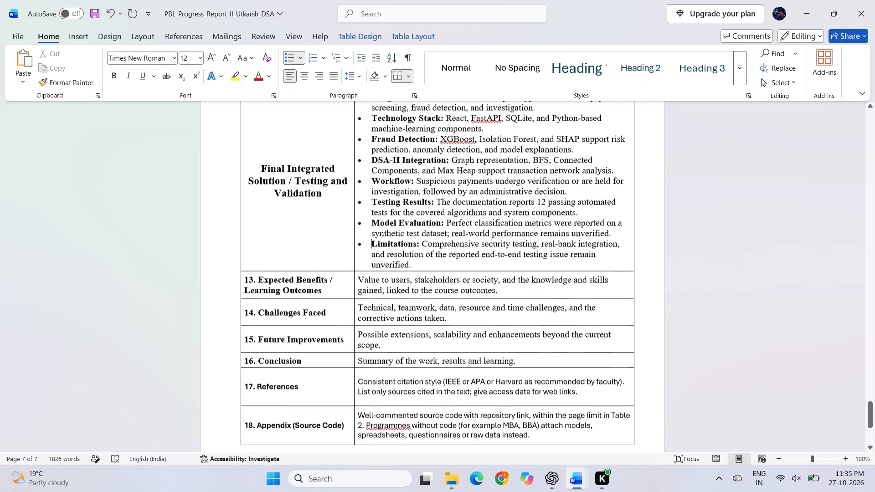
Remove the "13." numbering from the Expected Benefits / Learning Outcomes label and format it as size 14, centred.
scroll(331, 379, "down", 1)
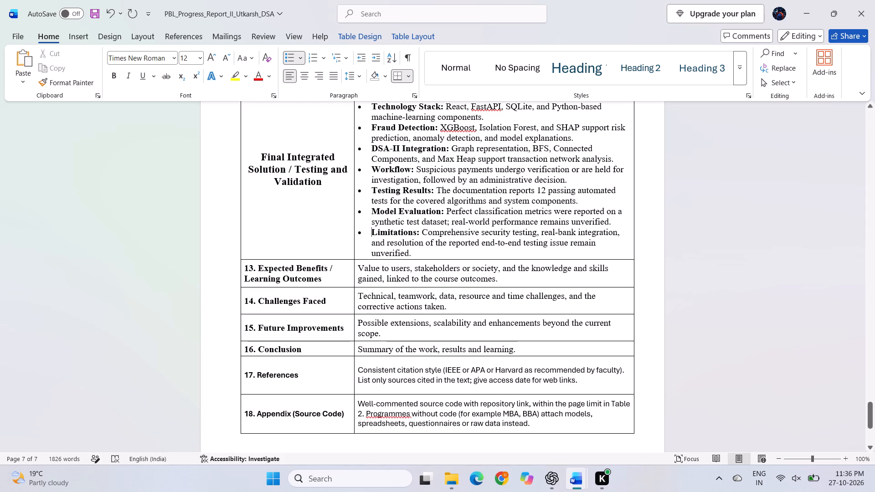
left_click_drag(328, 282, 255, 269)
left_click(255, 269)
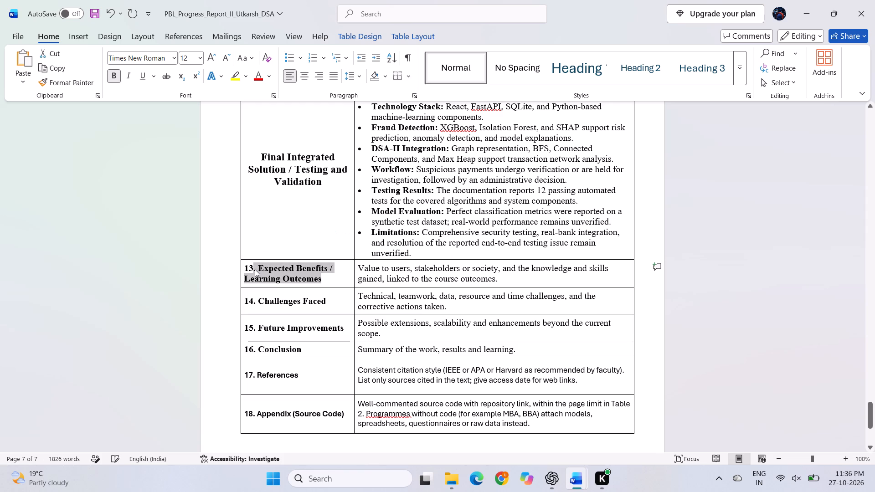
left_click(257, 269)
key("BackSpace")
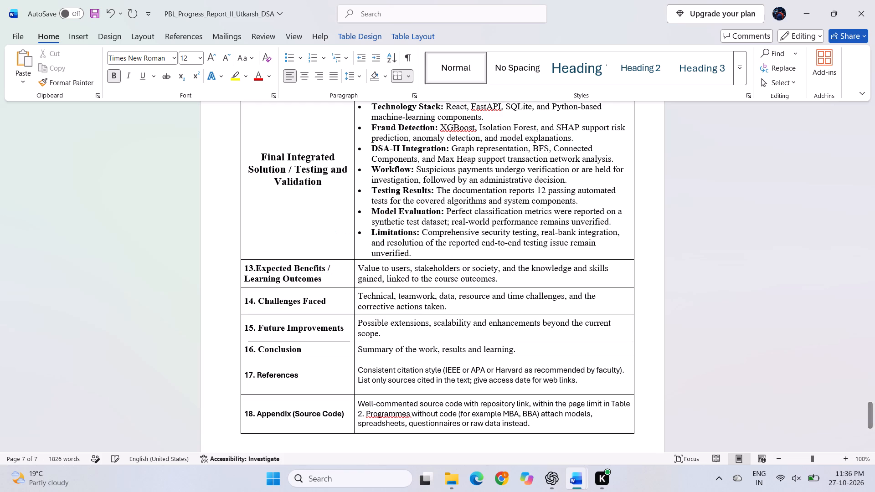
key("BackSpace")
key("BackSpace")
key("BackSpace")
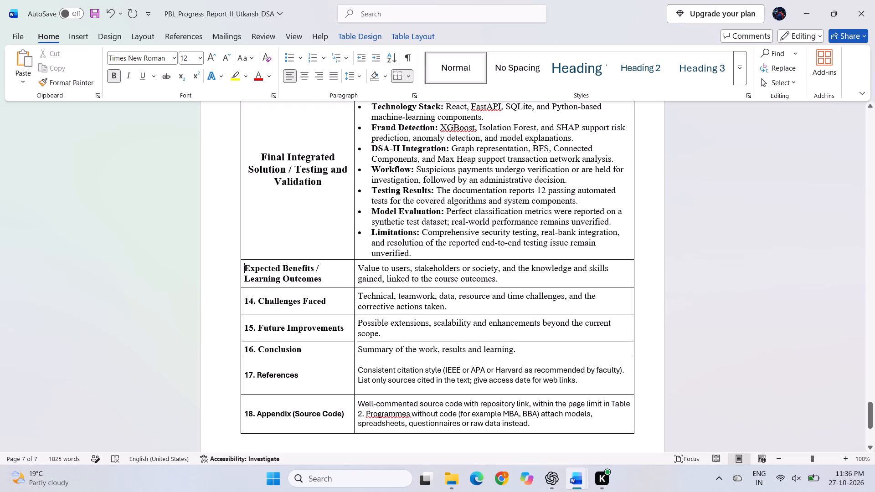
left_click_drag(326, 278, 243, 263)
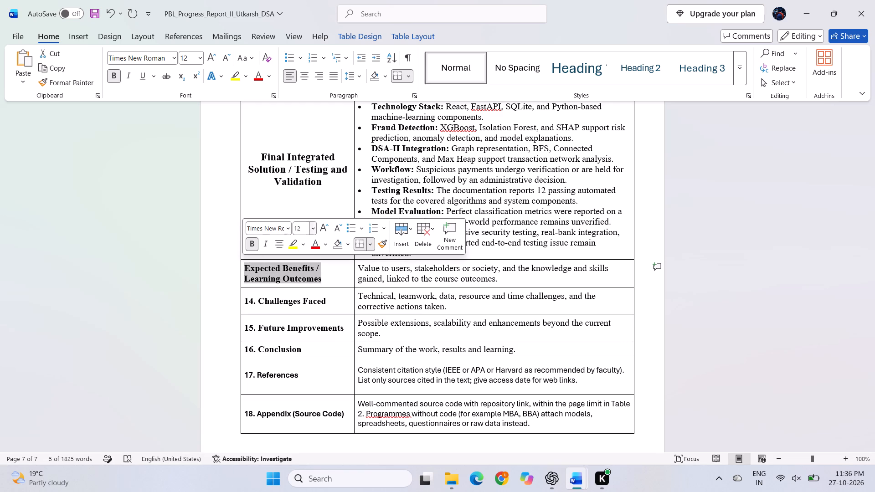
left_click(313, 230)
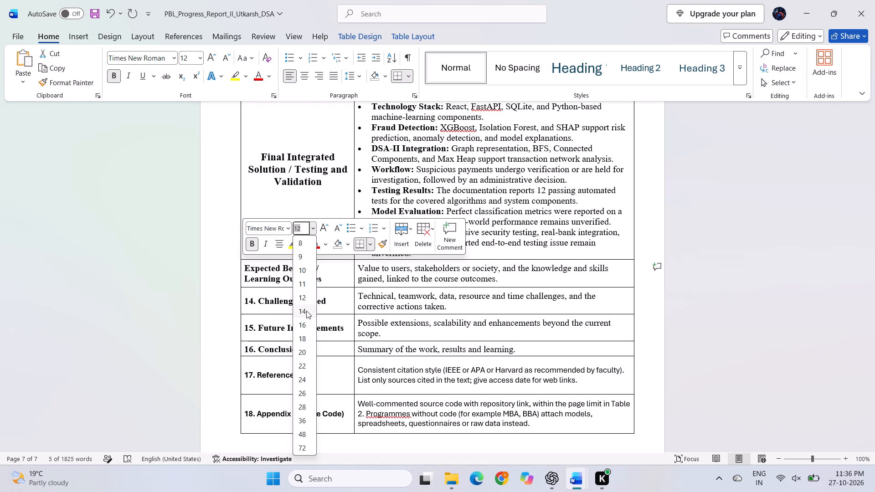
left_click(304, 312)
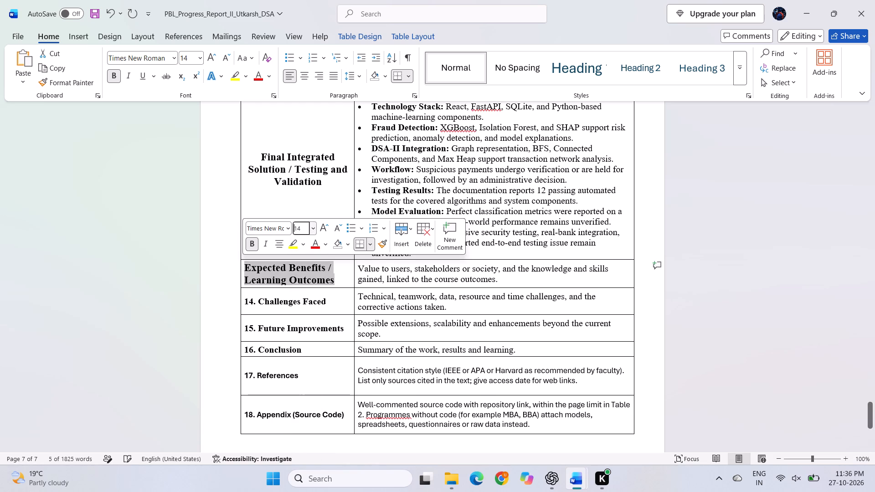
left_click(302, 77)
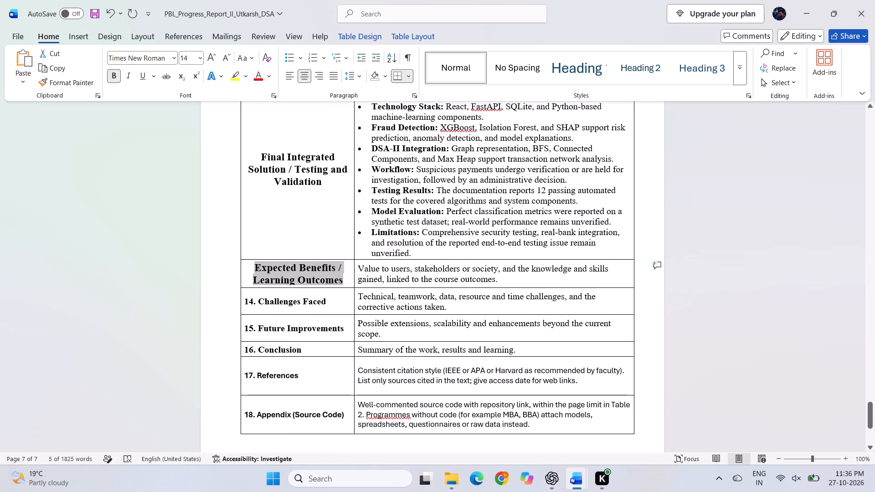
left_click(320, 231)
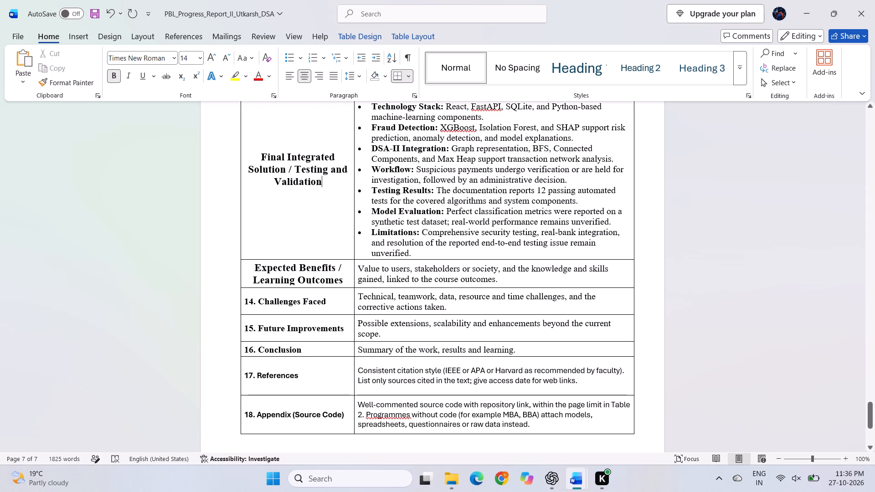
left_click_drag(345, 283, 272, 267)
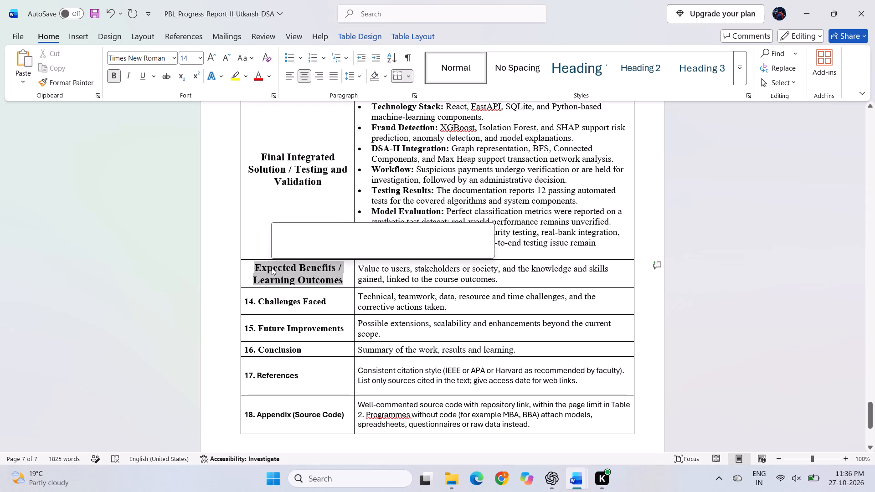
key("ctrl+c")
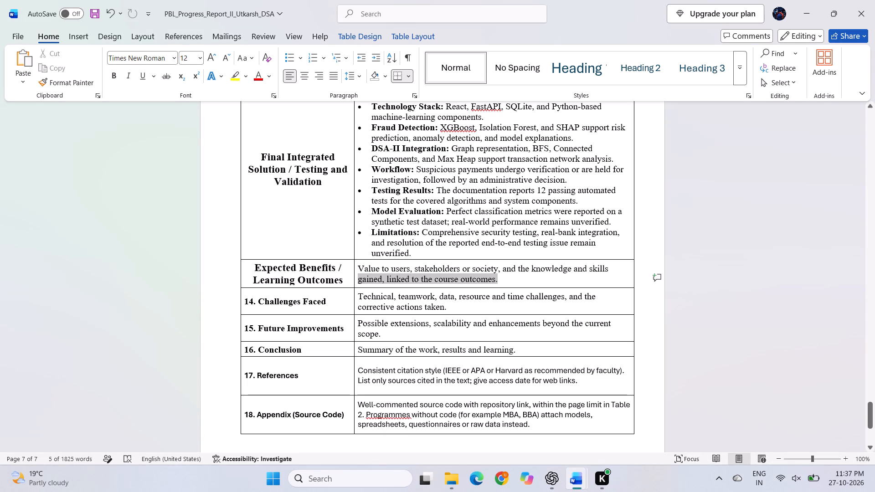
left_click_drag(364, 282, 359, 269)
key("ctrl+v")
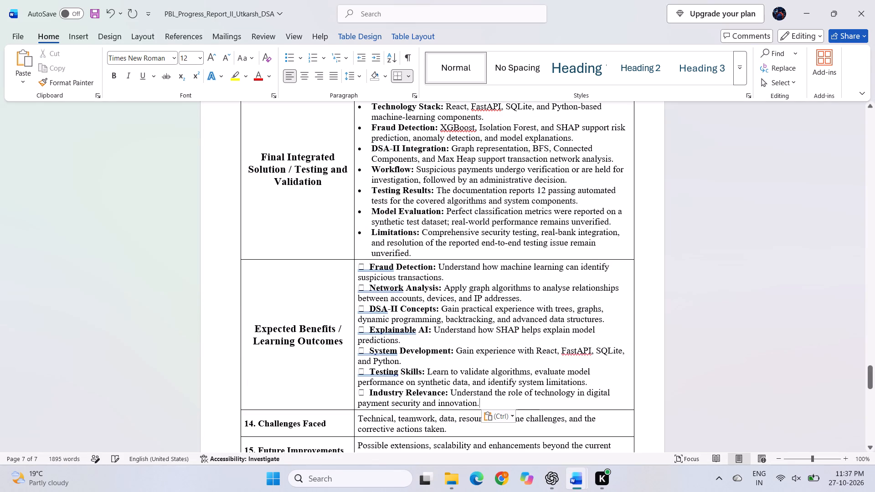
Format all the pasted points in the Expected Benefits / Learning Outcomes Details cell as a bulleted list.
left_click_drag(482, 401, 358, 265)
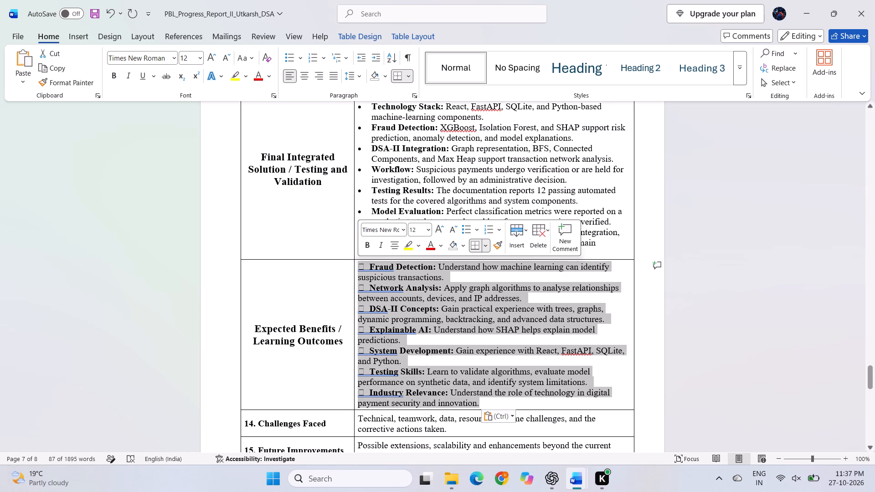
left_click(290, 59)
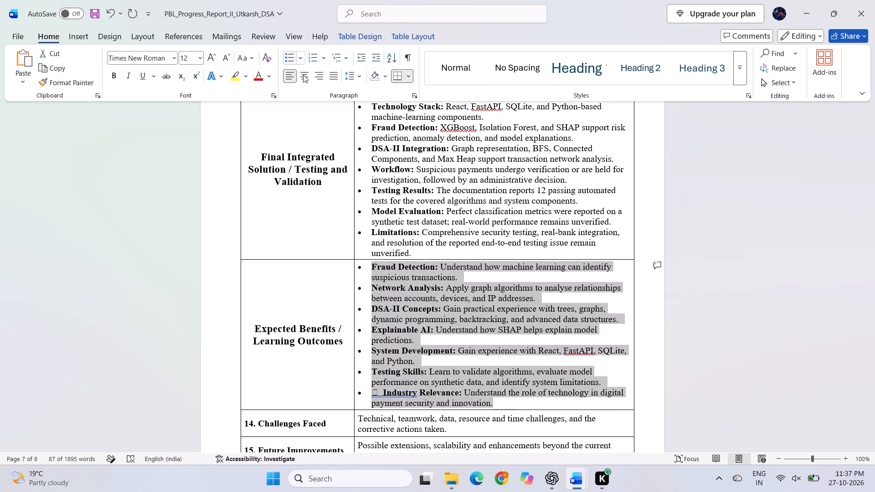
left_click(288, 58)
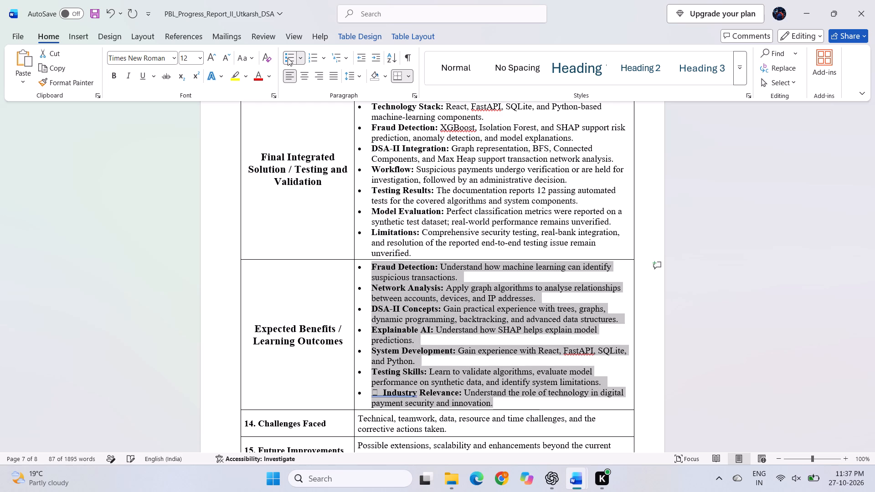
left_click(288, 58)
left_click(288, 58)
Delete the stray box symbol and spacing before "Industry Relevance:" in the last bullet of the Expected Benefits row.
left_click(382, 390)
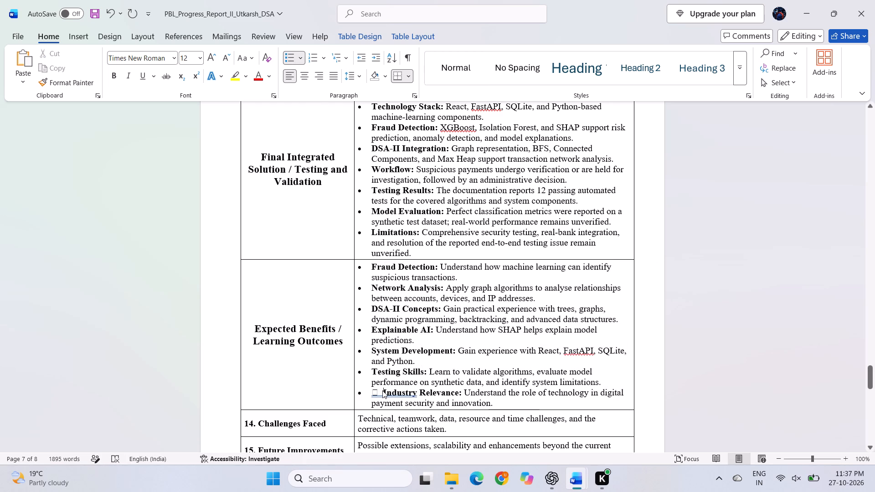
key("BackSpace")
key("BackSpace")
key("BackSpace")
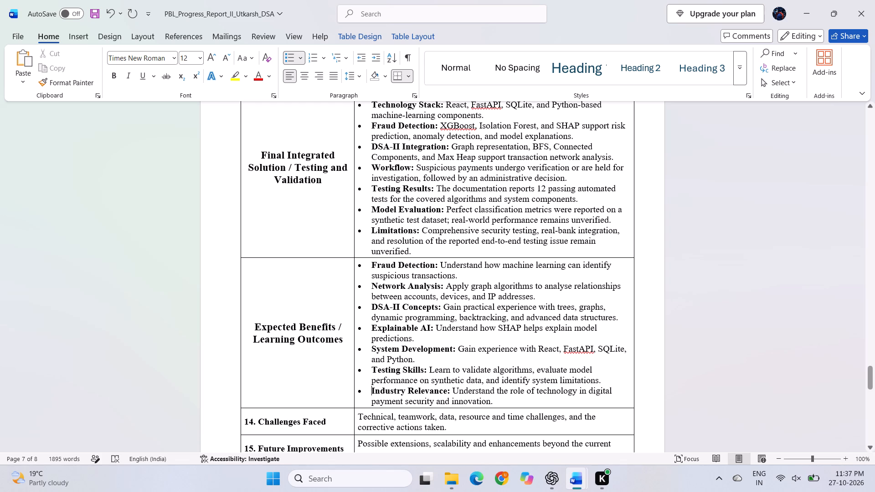
left_click(452, 374)
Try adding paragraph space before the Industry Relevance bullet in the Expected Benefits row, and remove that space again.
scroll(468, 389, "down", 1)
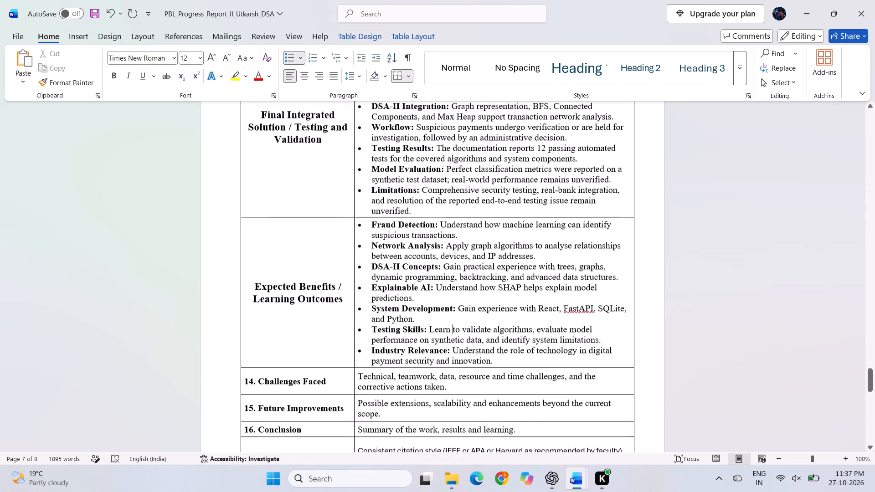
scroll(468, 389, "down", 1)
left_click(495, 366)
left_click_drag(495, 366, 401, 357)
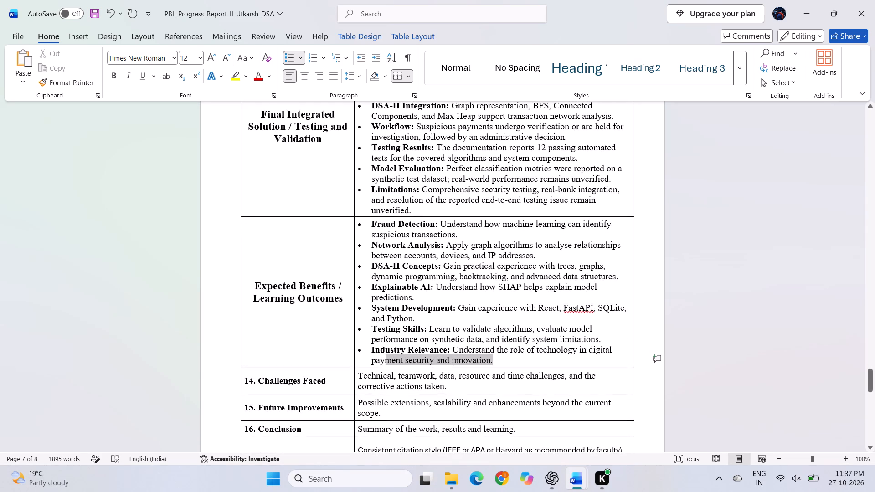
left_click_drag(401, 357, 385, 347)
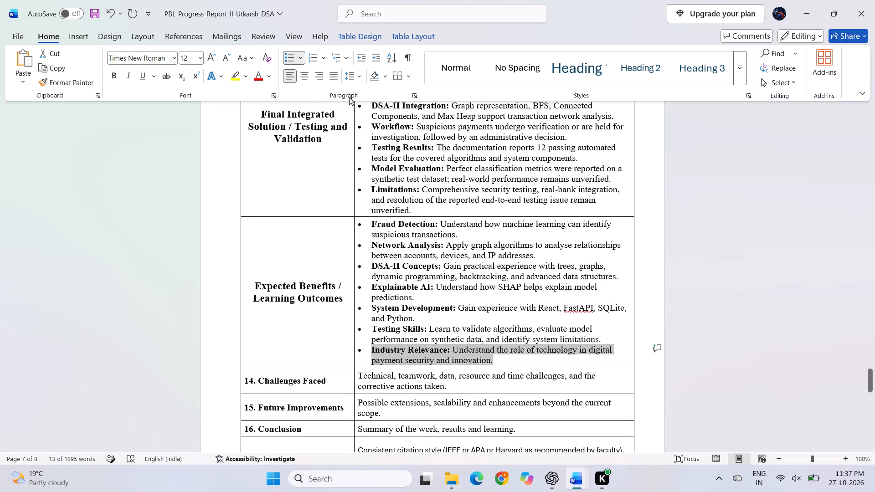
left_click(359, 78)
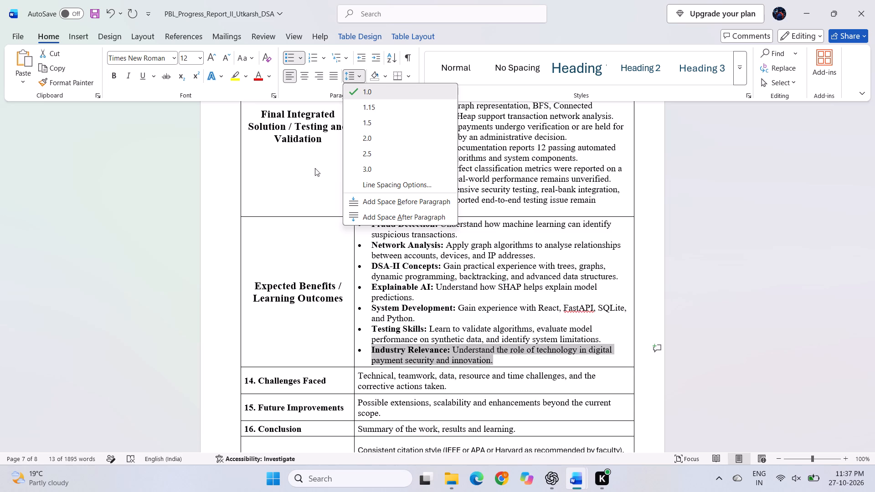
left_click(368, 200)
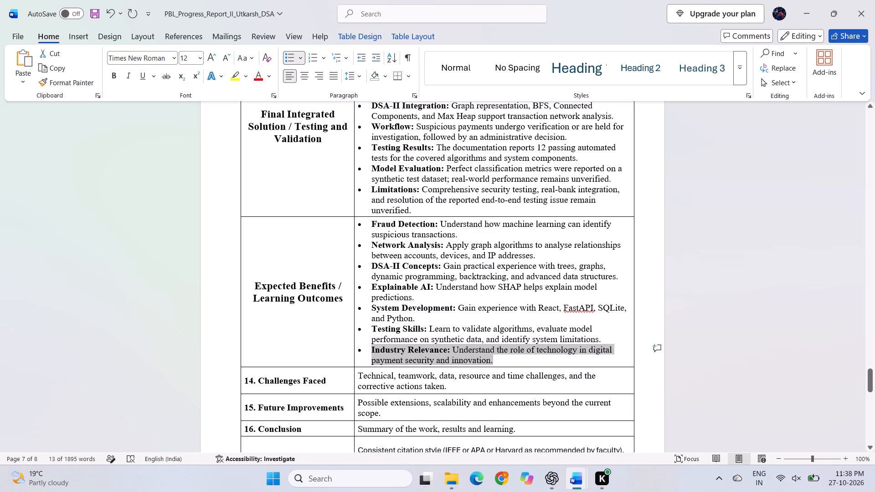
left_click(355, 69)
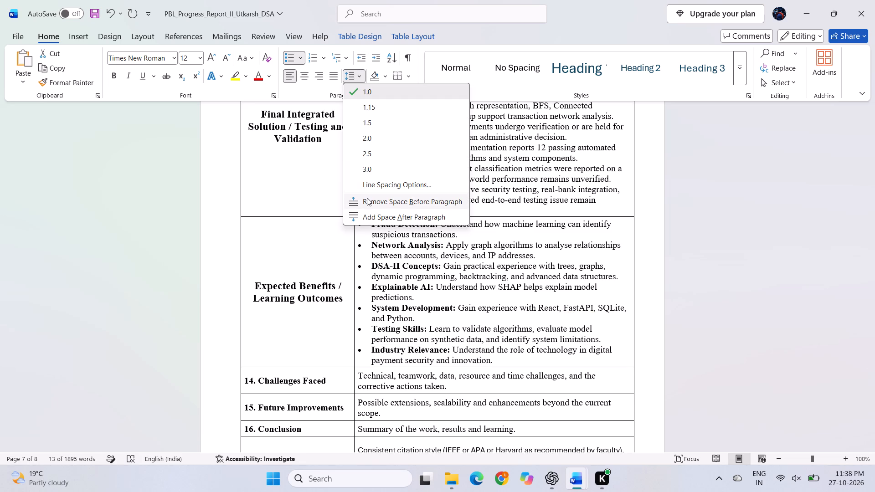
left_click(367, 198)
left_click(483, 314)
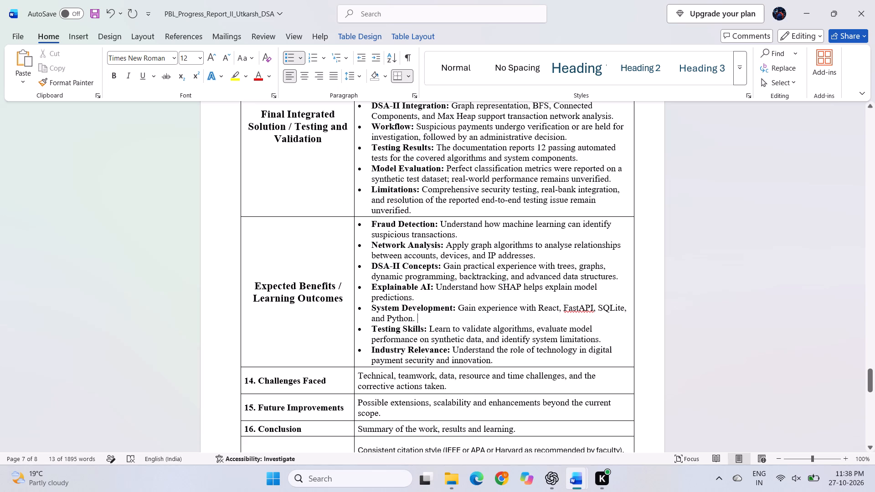
Look through the Review 3 table, checking the length and layout of its rows across the pages.
scroll(409, 353, "down", 5)
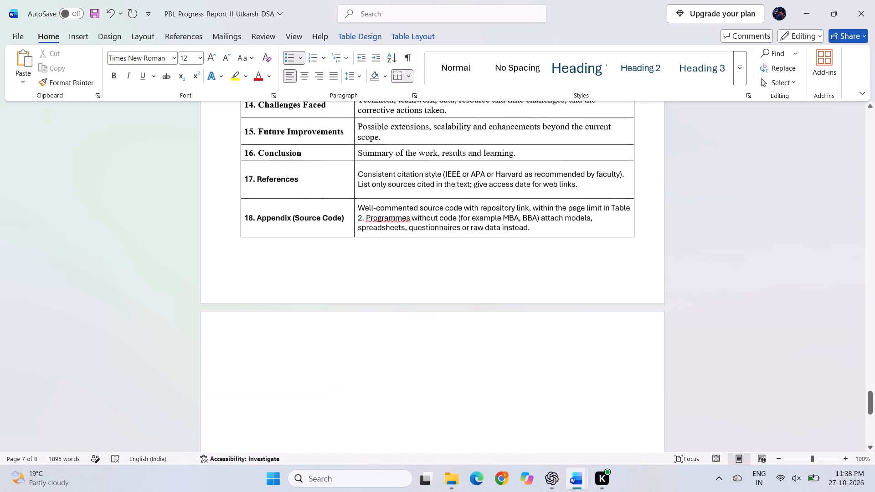
scroll(409, 353, "up", 11)
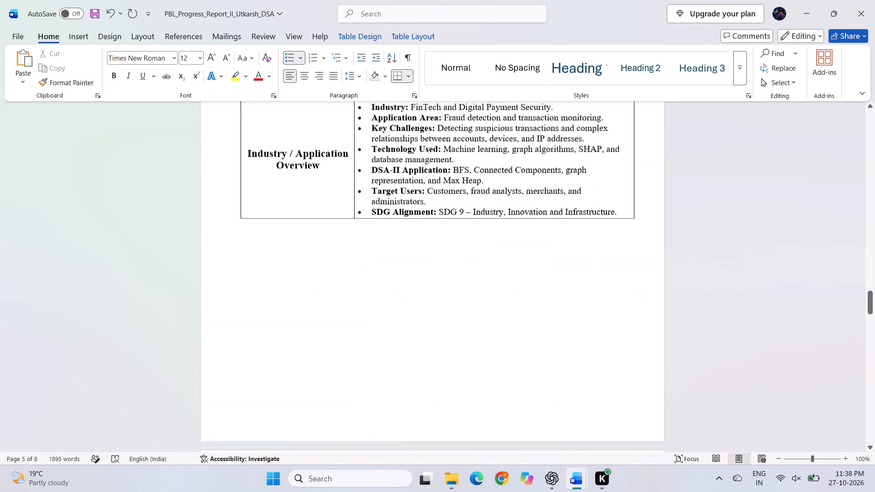
scroll(409, 353, "up", 5)
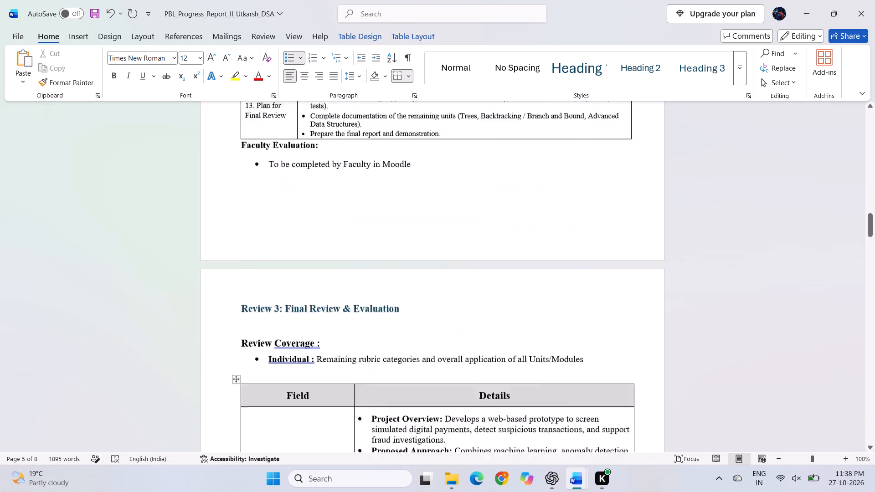
scroll(409, 353, "down", 3)
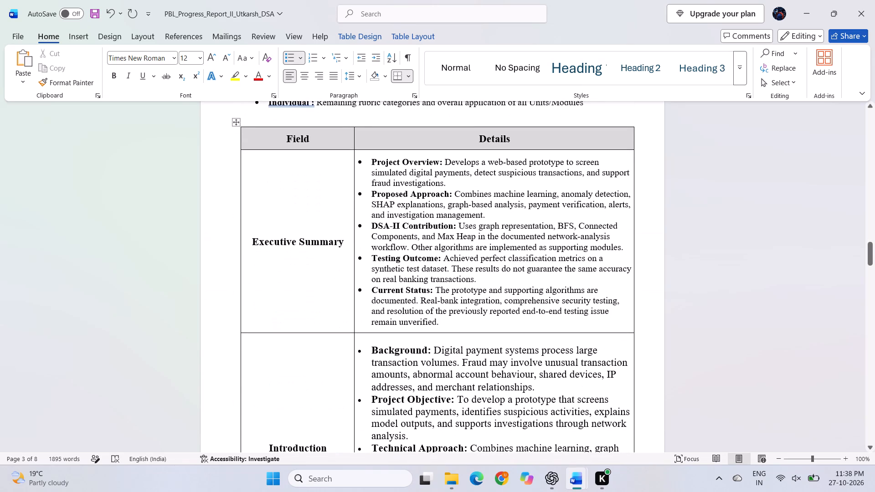
scroll(409, 353, "down", 2)
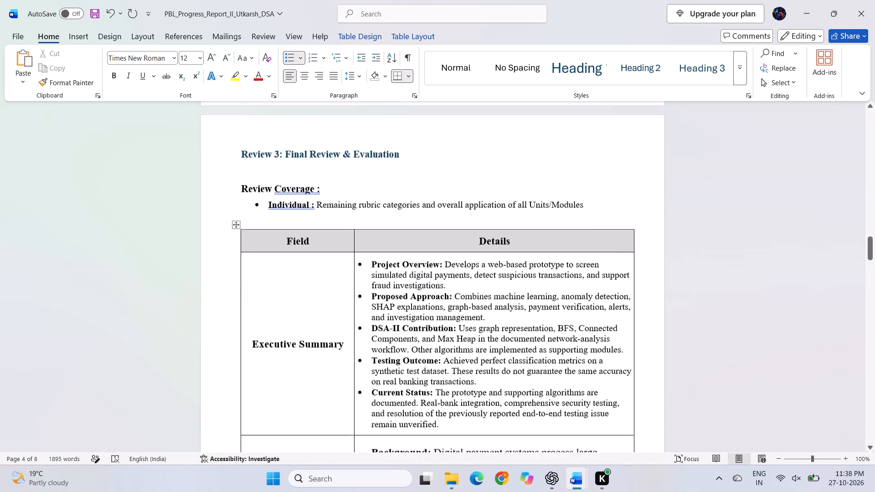
scroll(409, 353, "down", 1)
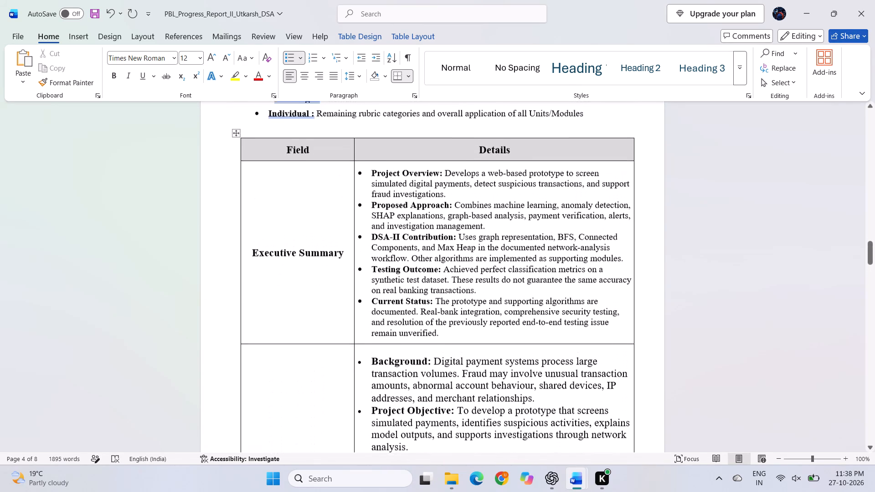
scroll(409, 353, "down", 3)
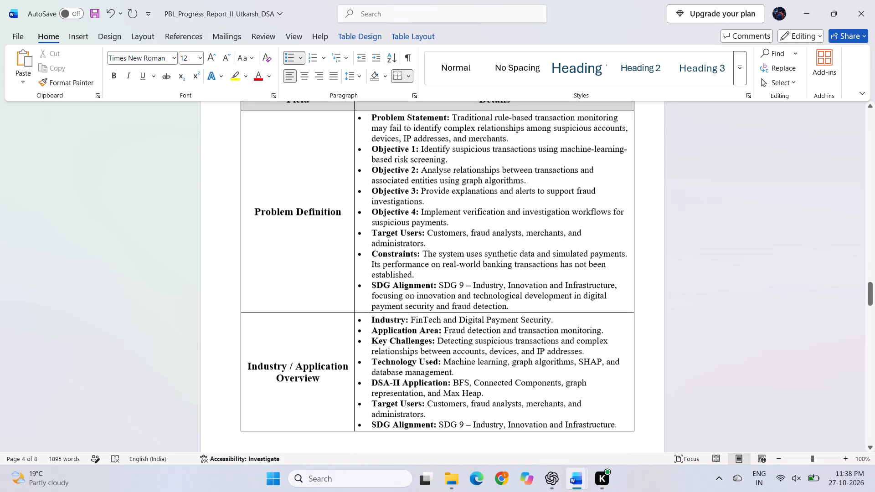
scroll(409, 353, "down", 3)
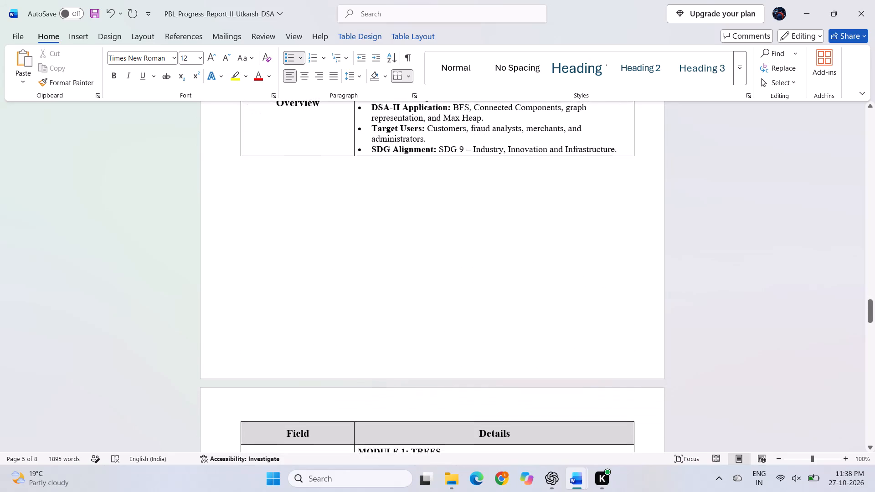
scroll(409, 353, "down", 1)
scroll(409, 353, "up", 3)
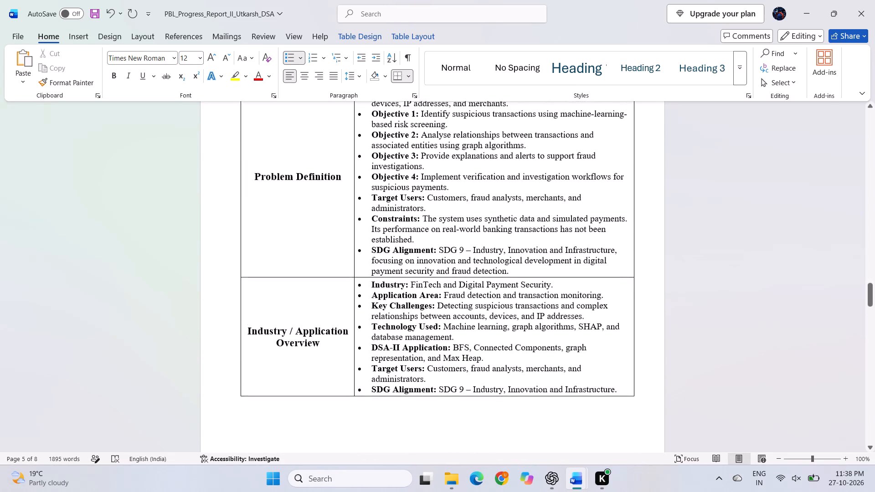
scroll(409, 353, "up", 3)
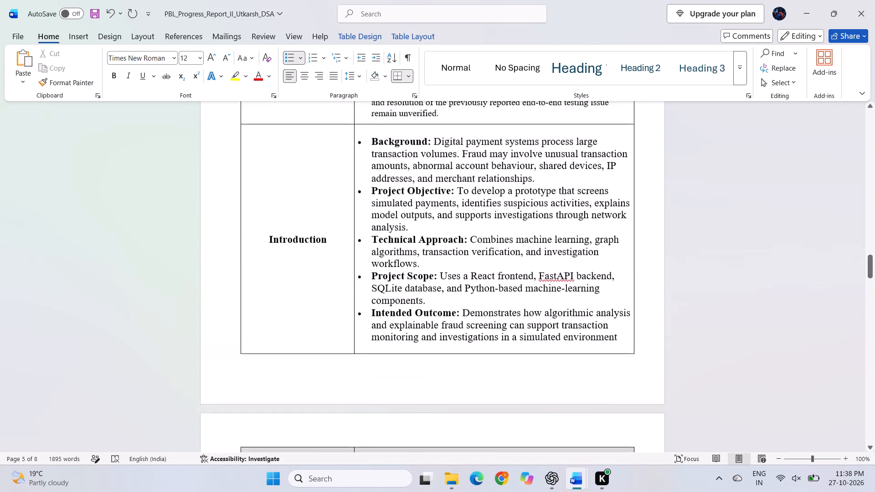
scroll(409, 353, "up", 1)
scroll(409, 353, "down", 1)
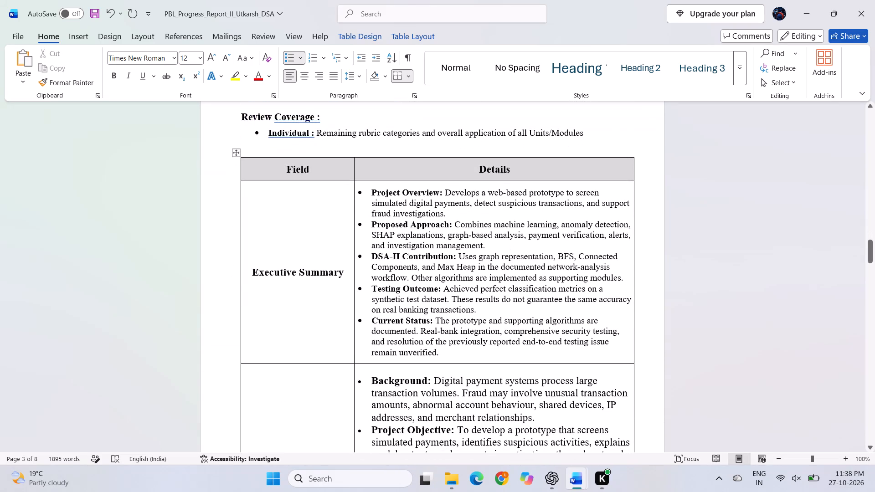
left_click_drag(445, 355, 367, 195)
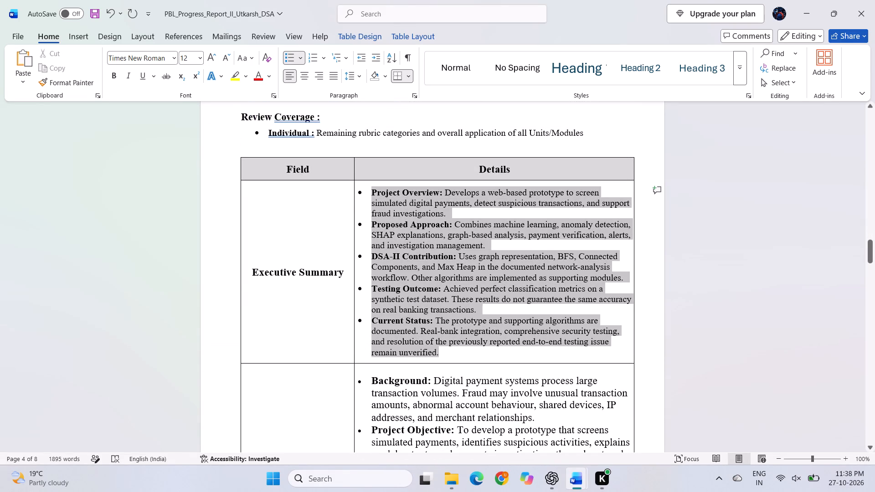
left_click_drag(367, 195, 368, 193)
key("ctrl+c")
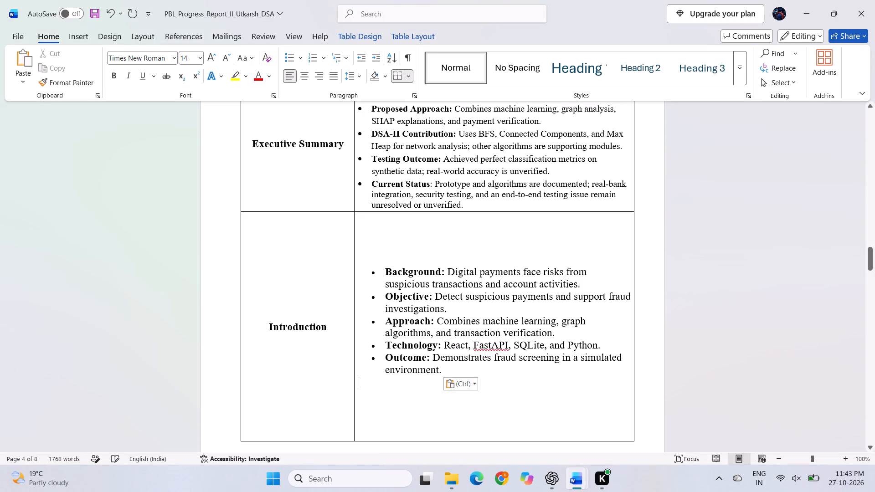
Remove the bullet and indent from the Background point at the start of the Introduction cell.
left_click(387, 410)
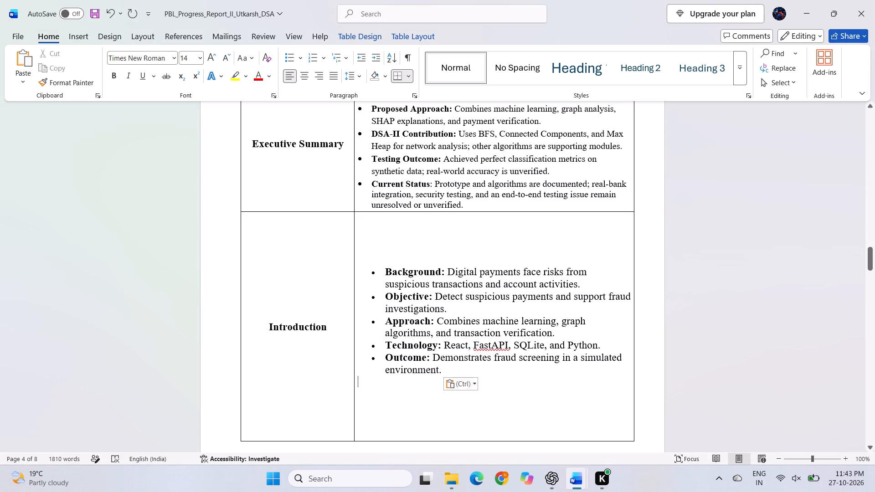
left_click(378, 427)
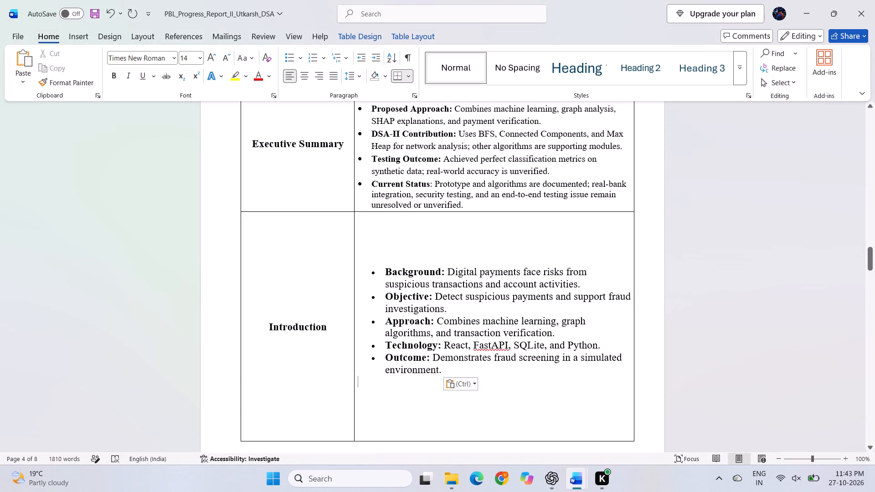
left_click(452, 369)
left_click(385, 258)
left_click(385, 258)
key("BackSpace")
key("BackSpace")
key("BackSpace")
key("BackSpace")
key("BackSpace")
key("BackSpace")
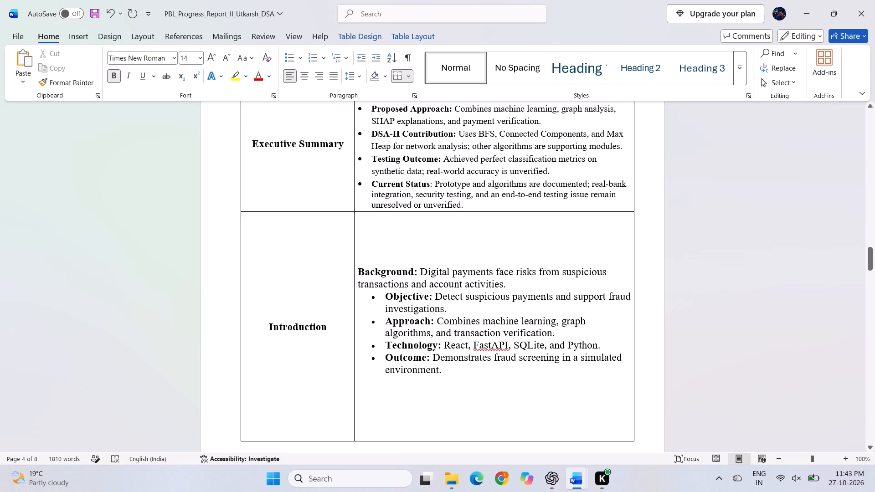
key("BackSpace")
key("BackSpace")
key("BackSpace")
key("BackSpace")
key("BackSpace")
Apply round bullets to all five Introduction points, Background through Outcome, and decrease their indent by one level.
left_click_drag(450, 372, 360, 271)
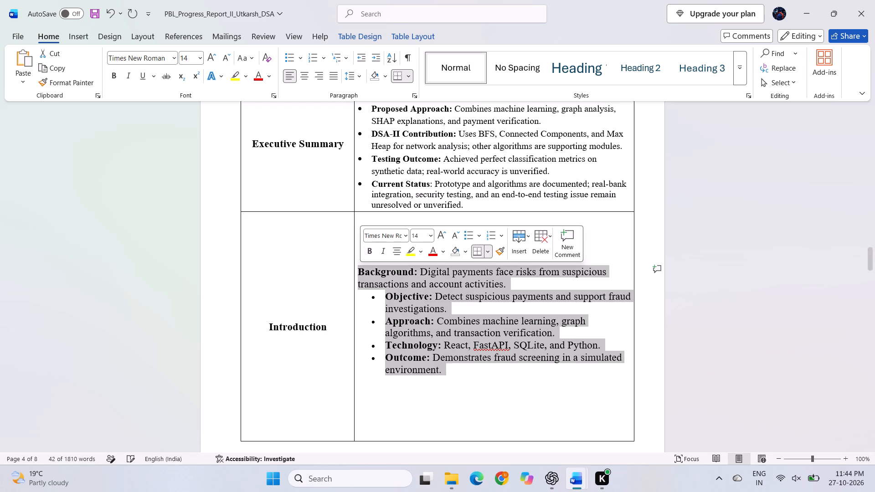
left_click(292, 57)
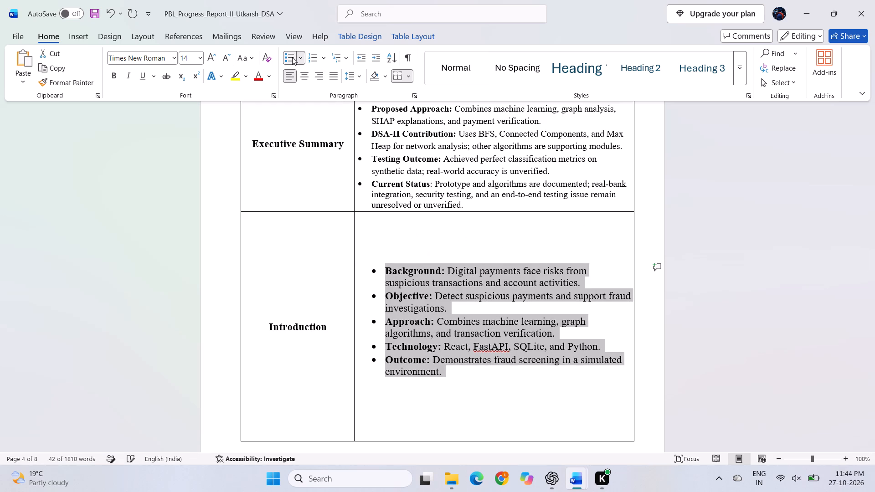
left_click(362, 58)
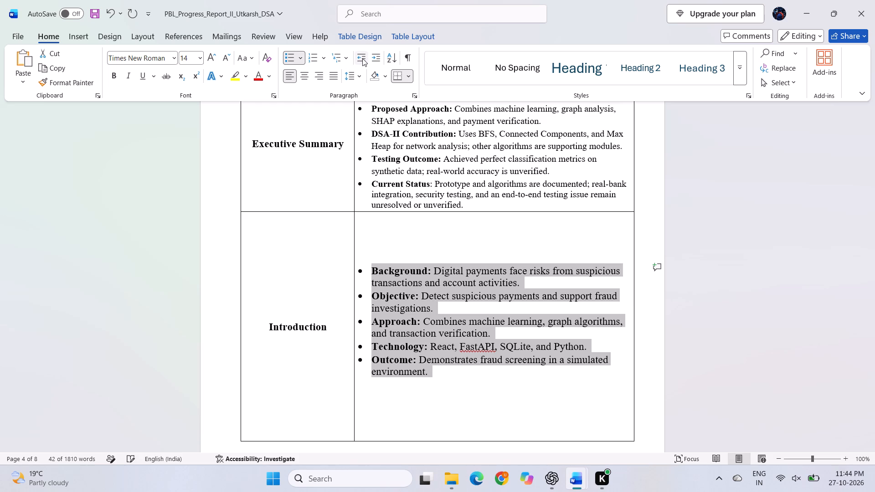
left_click(410, 254)
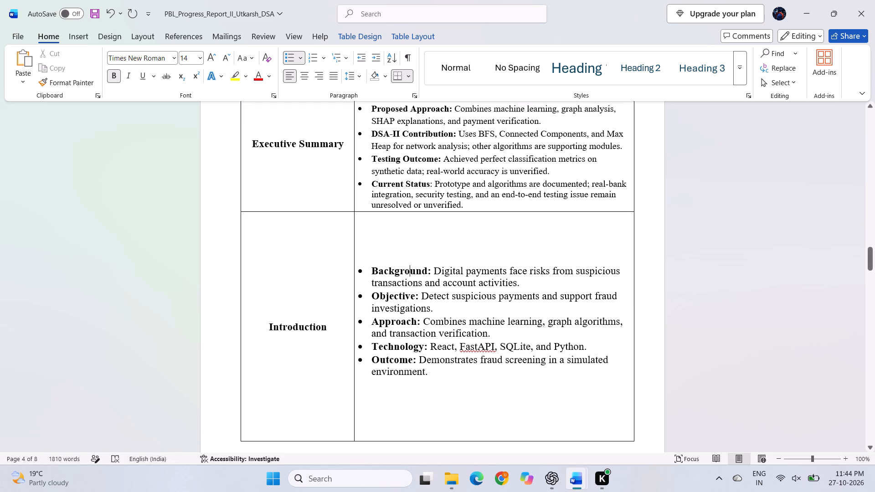
scroll(360, 433, "down", 2)
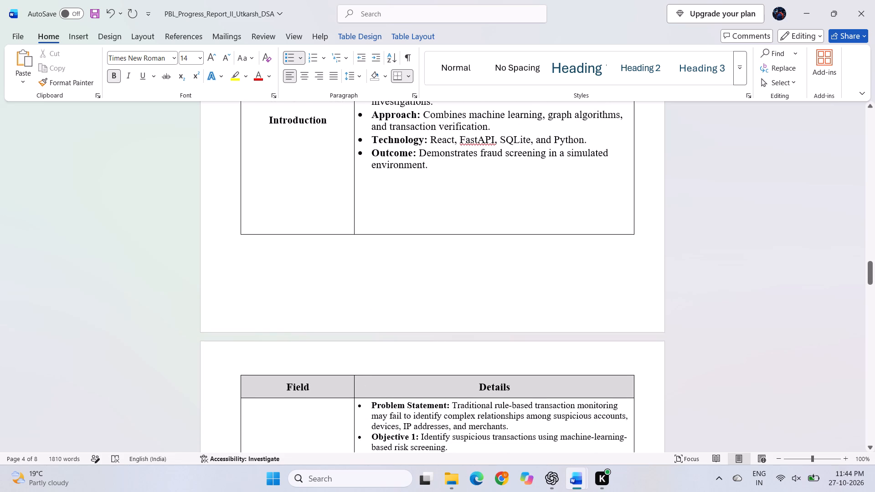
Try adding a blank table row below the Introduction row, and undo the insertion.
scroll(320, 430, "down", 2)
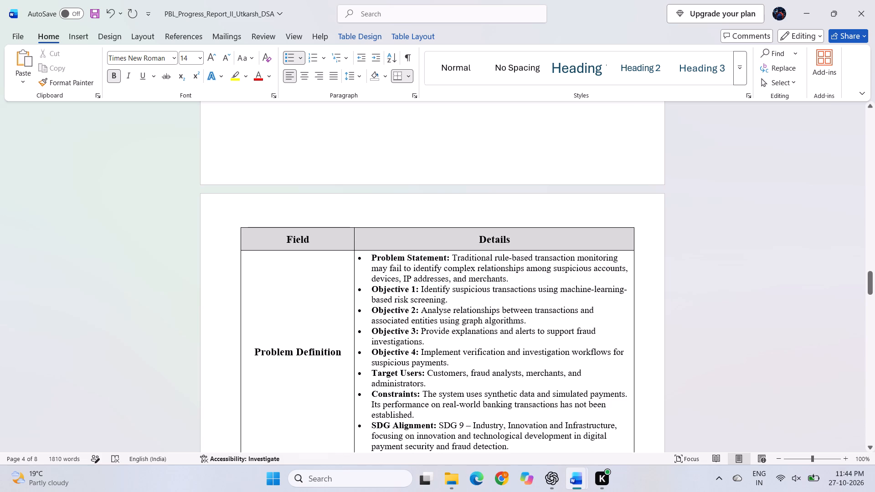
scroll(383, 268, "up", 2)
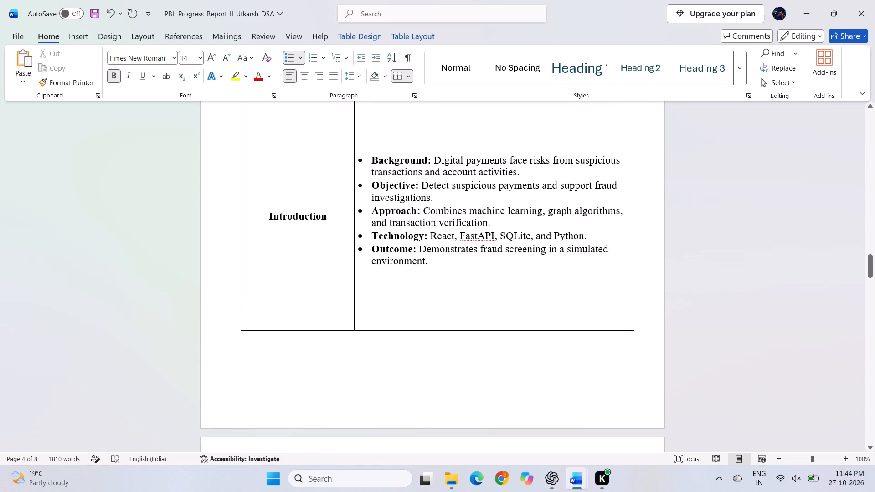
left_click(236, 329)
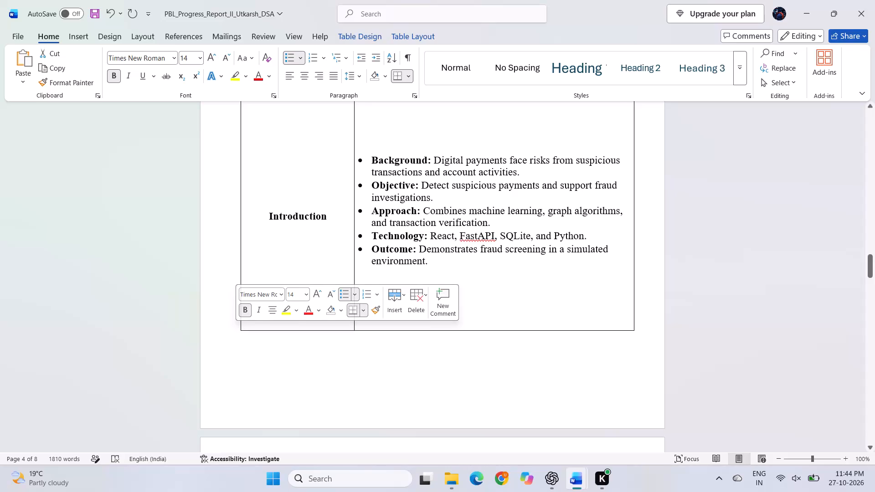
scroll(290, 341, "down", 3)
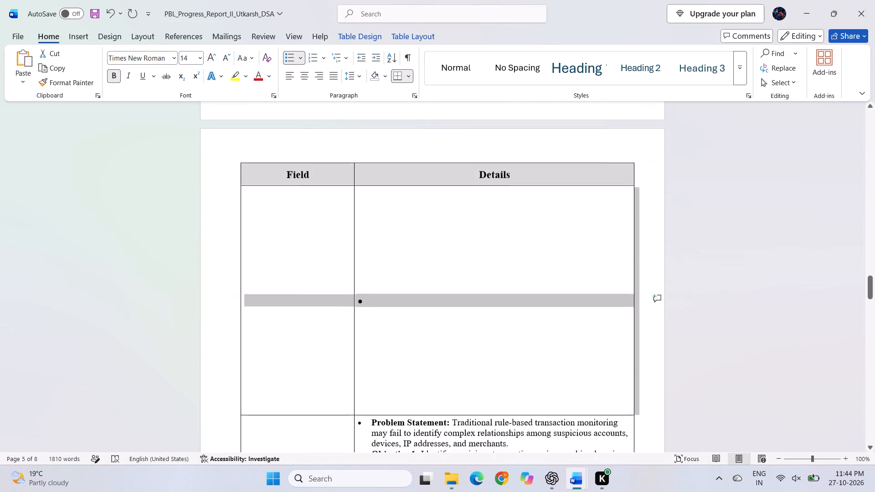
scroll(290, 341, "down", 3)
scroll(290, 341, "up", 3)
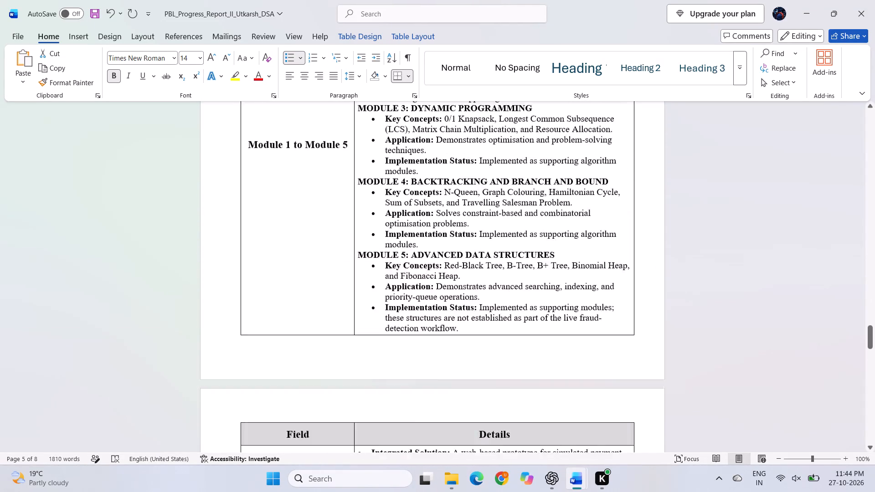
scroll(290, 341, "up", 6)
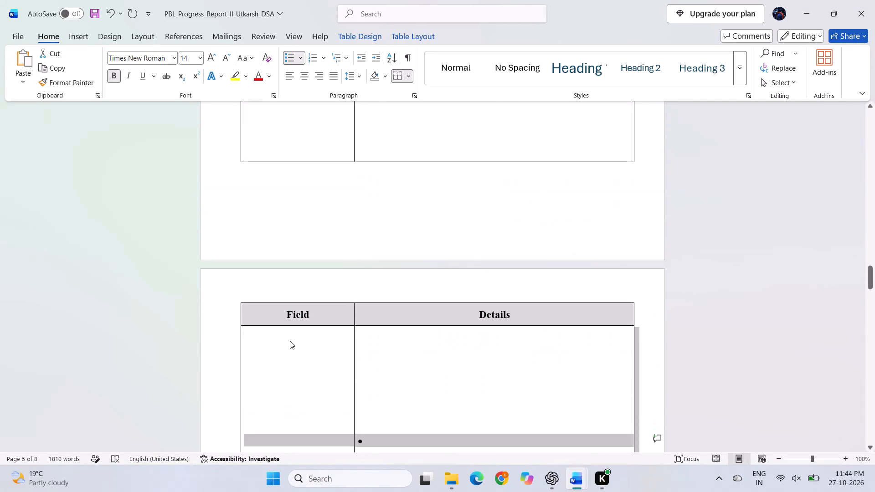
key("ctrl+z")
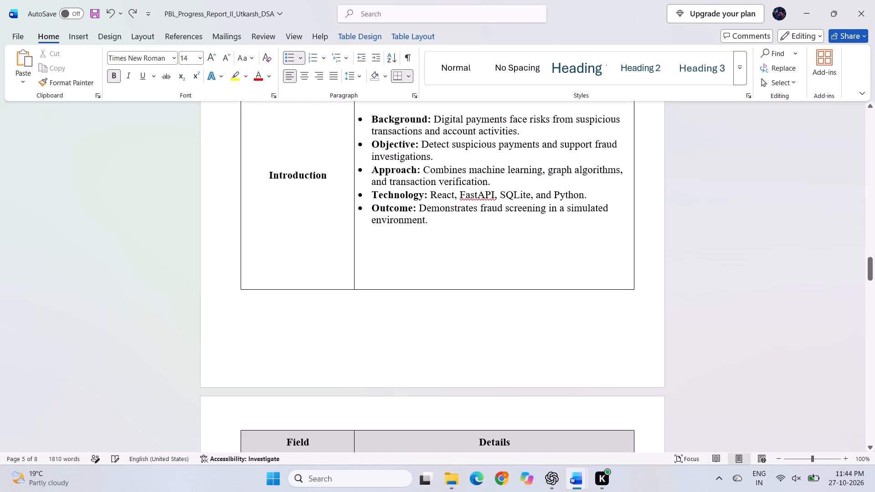
Delete the empty line after the Outcome point in the Introduction content cell.
left_click(430, 286)
key("BackSpace")
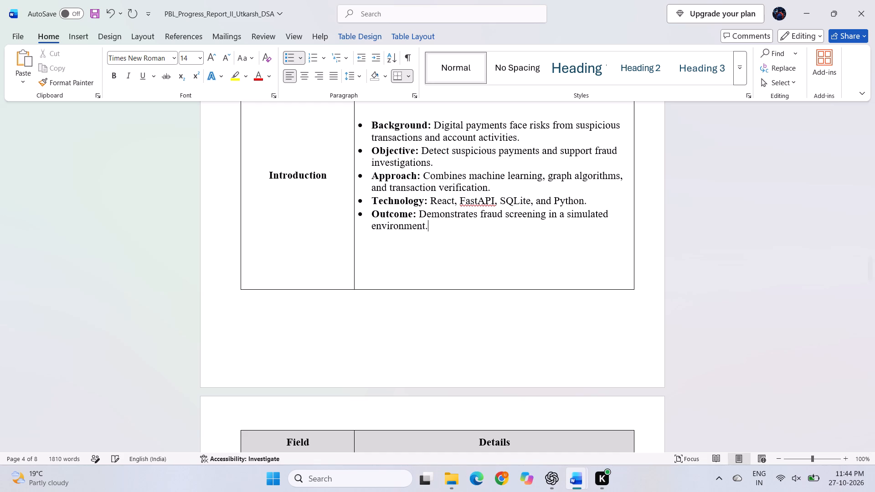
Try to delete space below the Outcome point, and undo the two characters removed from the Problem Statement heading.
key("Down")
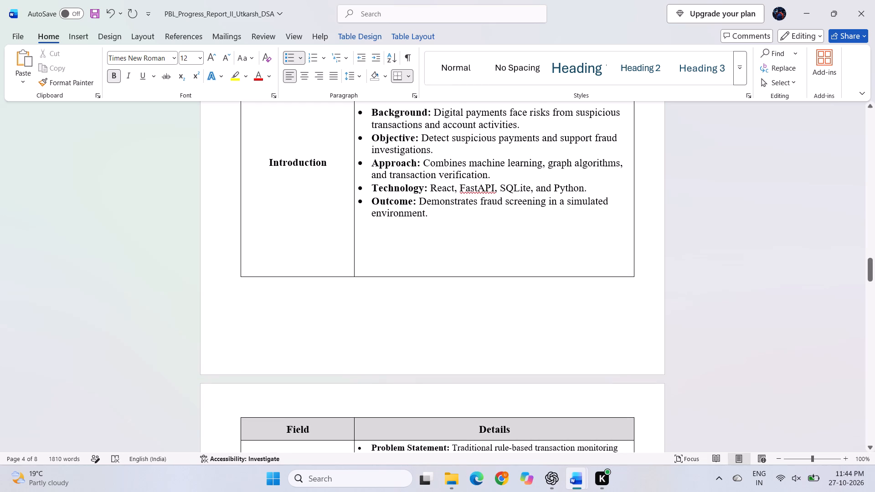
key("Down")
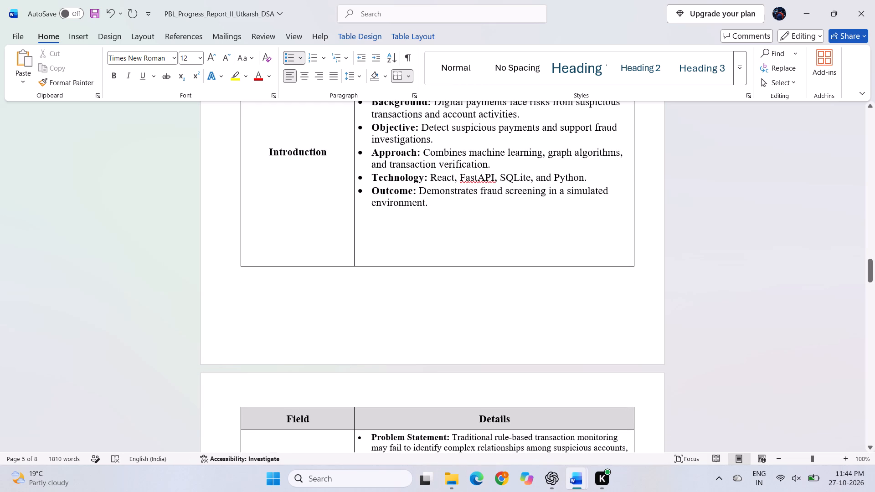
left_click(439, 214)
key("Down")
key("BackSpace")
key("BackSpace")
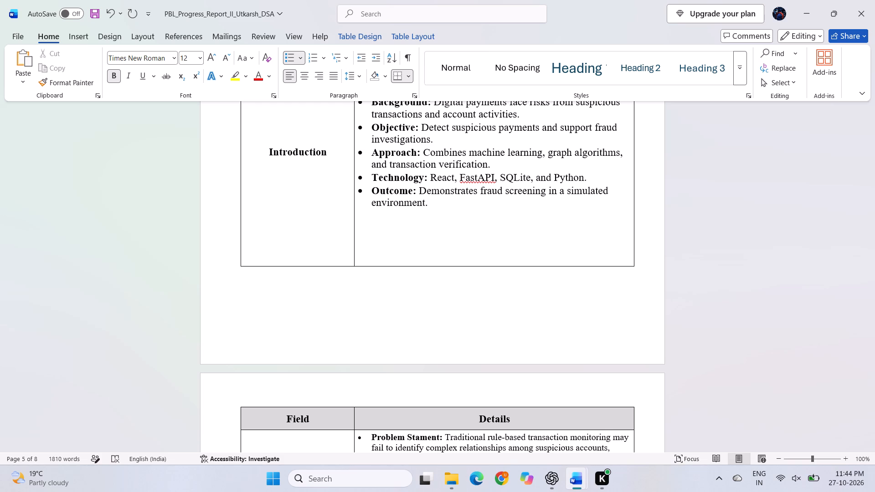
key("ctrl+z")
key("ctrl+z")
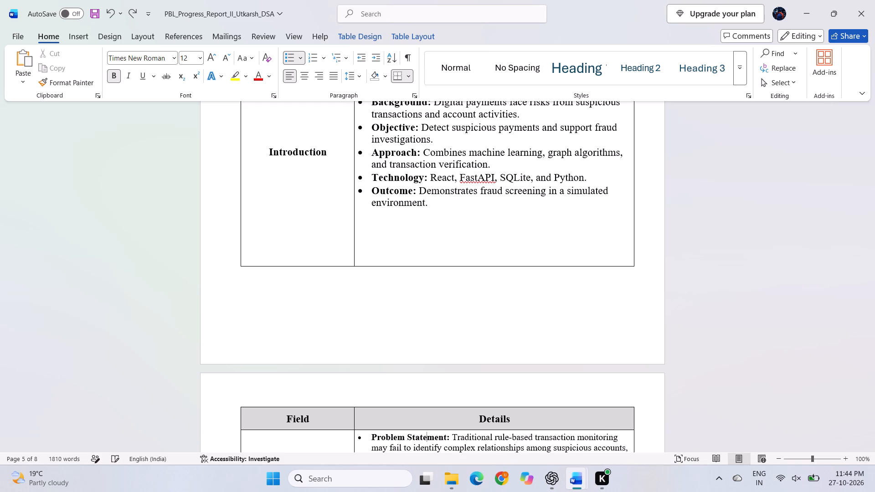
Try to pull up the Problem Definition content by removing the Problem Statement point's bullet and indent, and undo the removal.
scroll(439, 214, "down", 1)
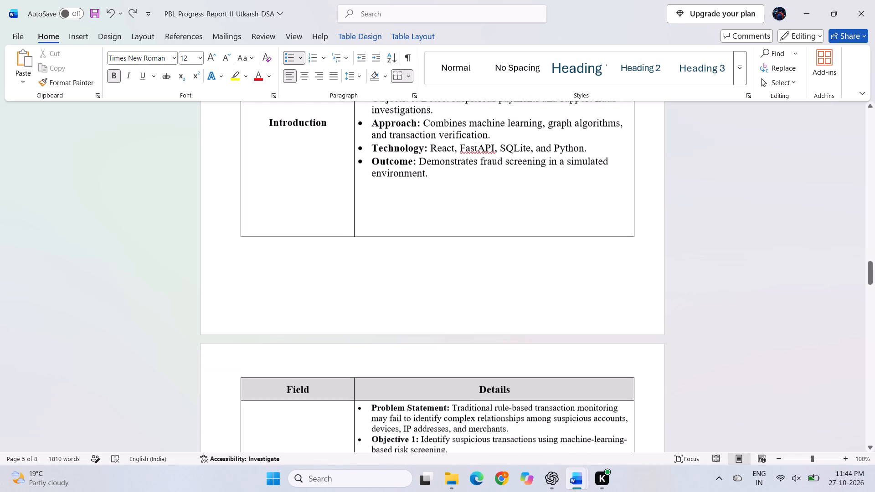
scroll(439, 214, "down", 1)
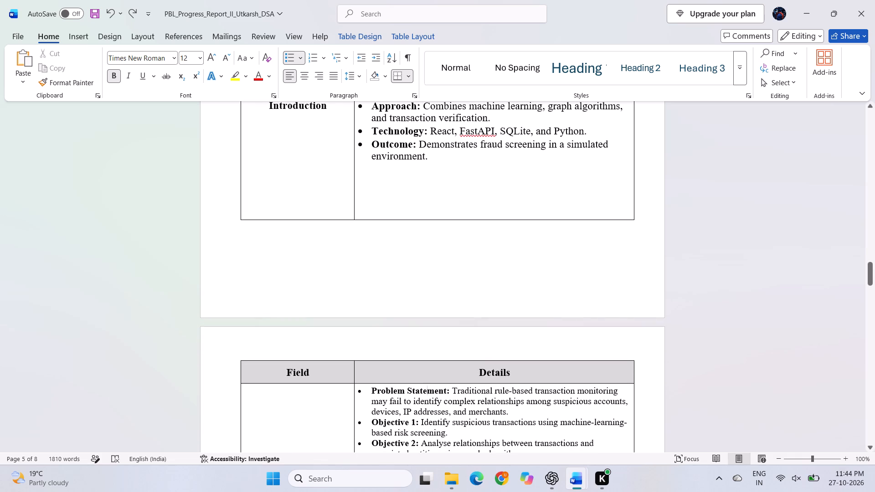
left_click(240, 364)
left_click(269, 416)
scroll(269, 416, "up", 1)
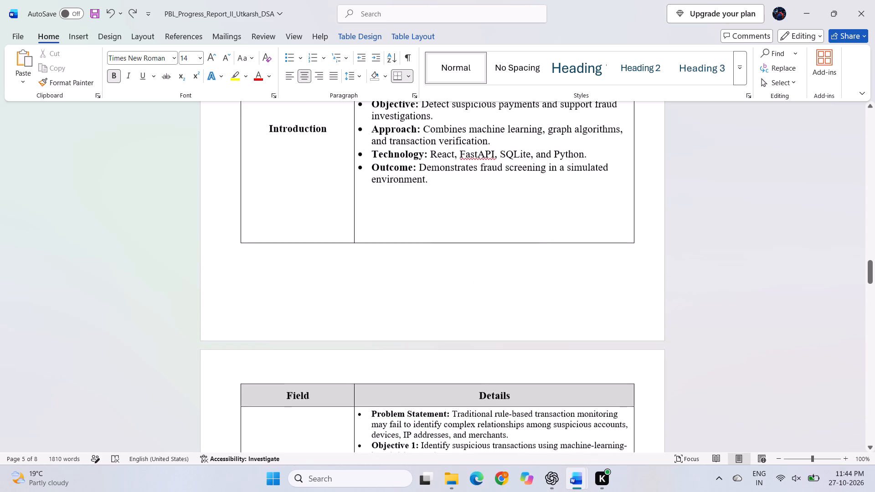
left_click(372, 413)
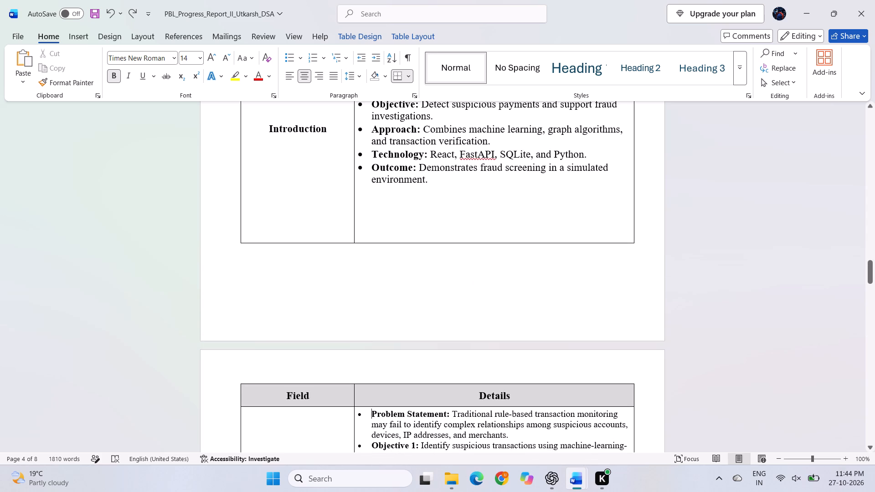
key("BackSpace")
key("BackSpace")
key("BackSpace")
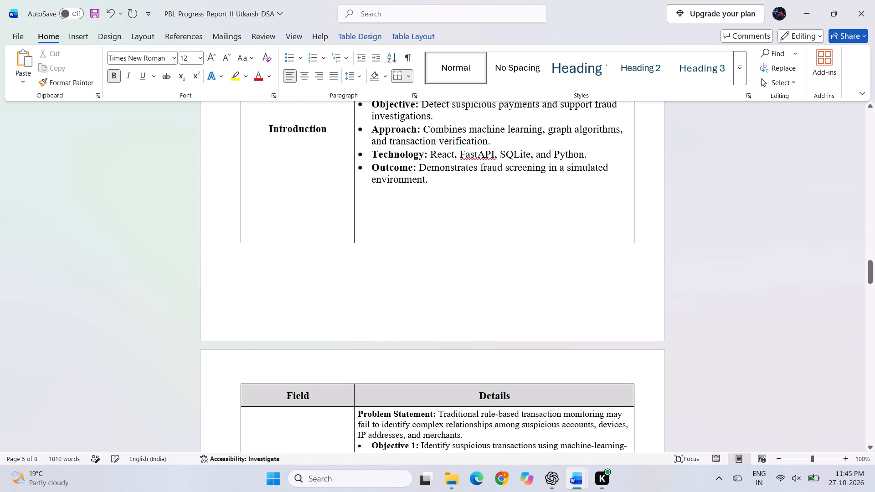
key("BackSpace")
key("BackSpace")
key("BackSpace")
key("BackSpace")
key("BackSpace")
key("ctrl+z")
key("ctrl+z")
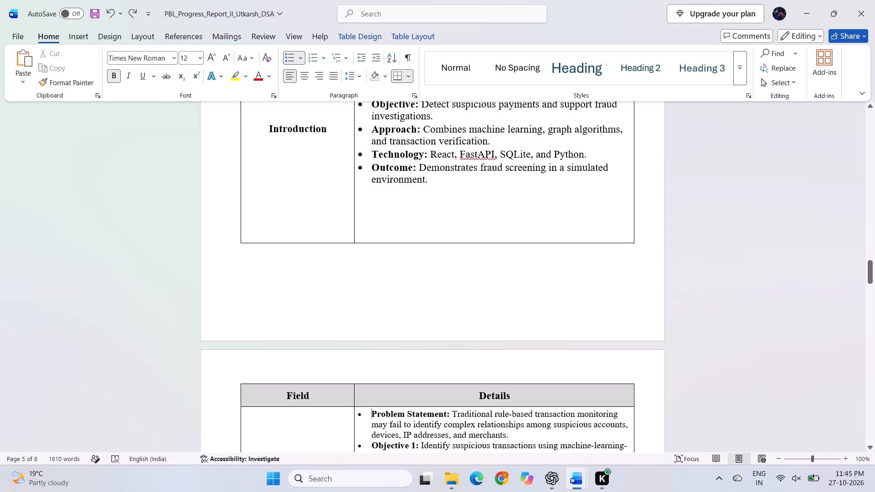
Change the Introduction label in the Field column from centred to left-aligned.
left_click(391, 234)
scroll(430, 191, "up", 1)
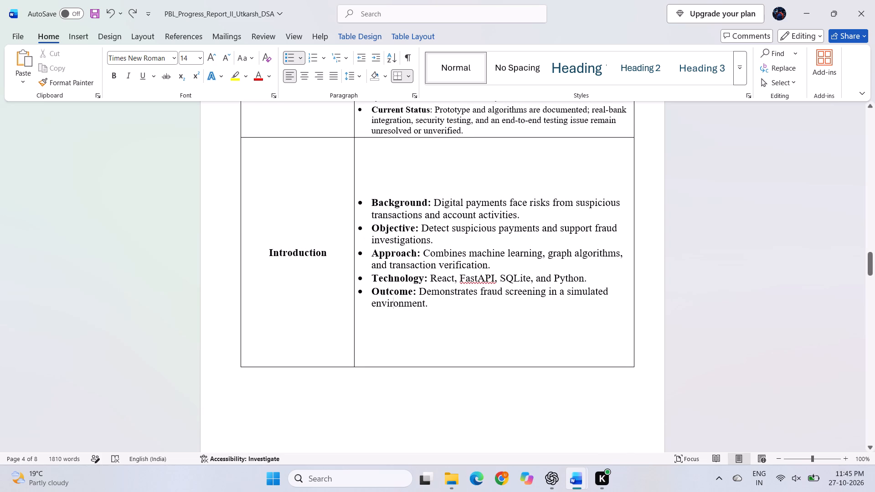
left_click(300, 223)
left_click(267, 251)
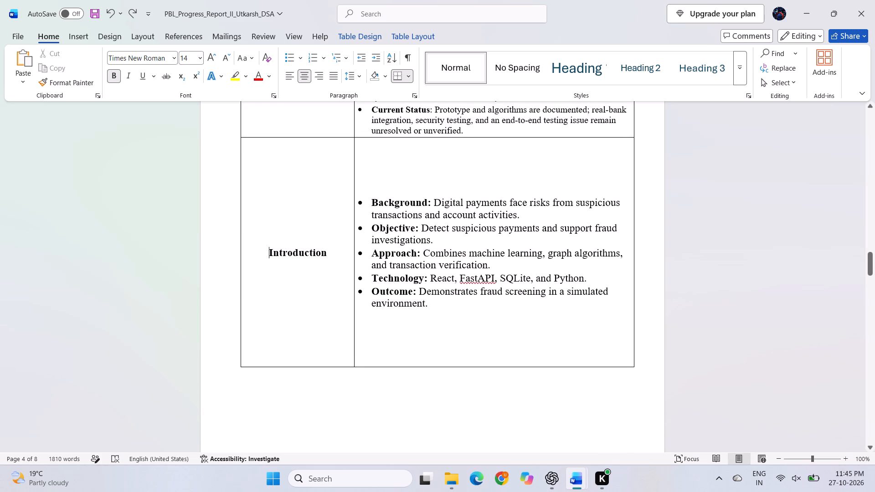
key("BackSpace")
key("BackSpace")
key("BackSpace")
key("BackSpace")
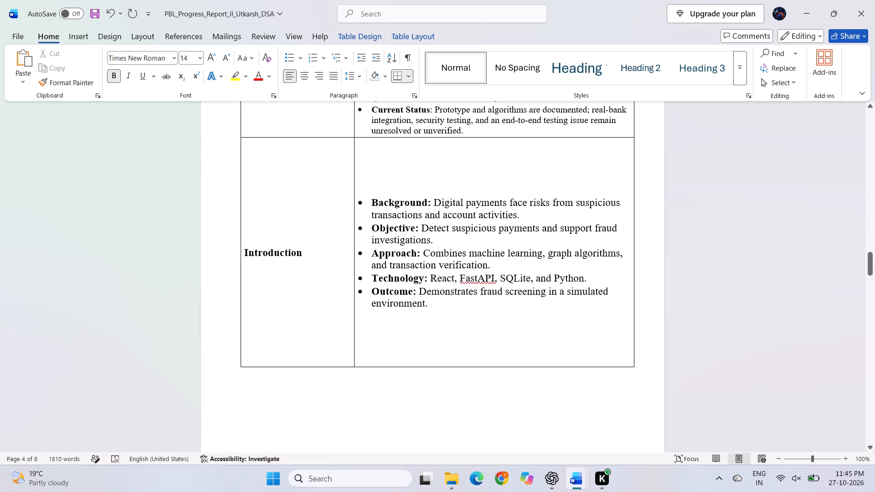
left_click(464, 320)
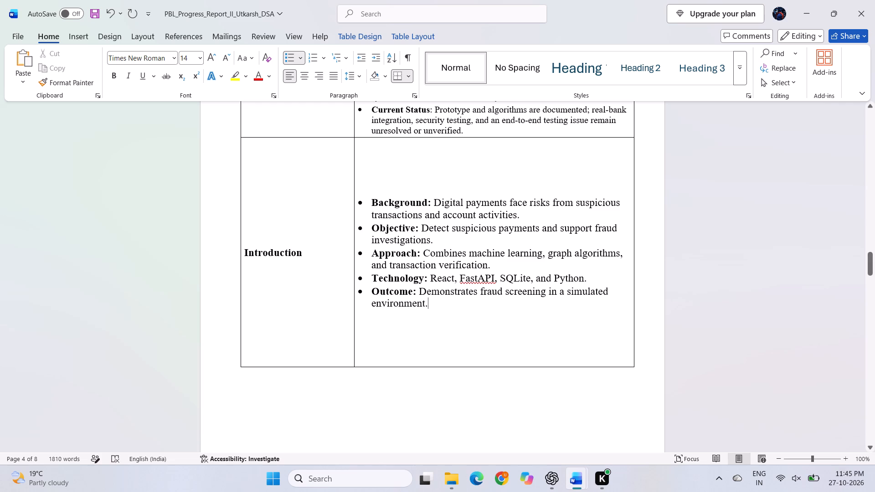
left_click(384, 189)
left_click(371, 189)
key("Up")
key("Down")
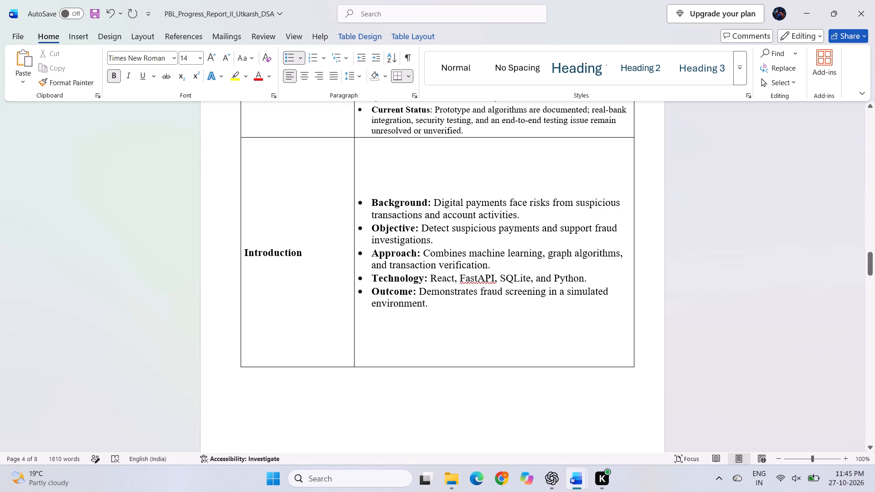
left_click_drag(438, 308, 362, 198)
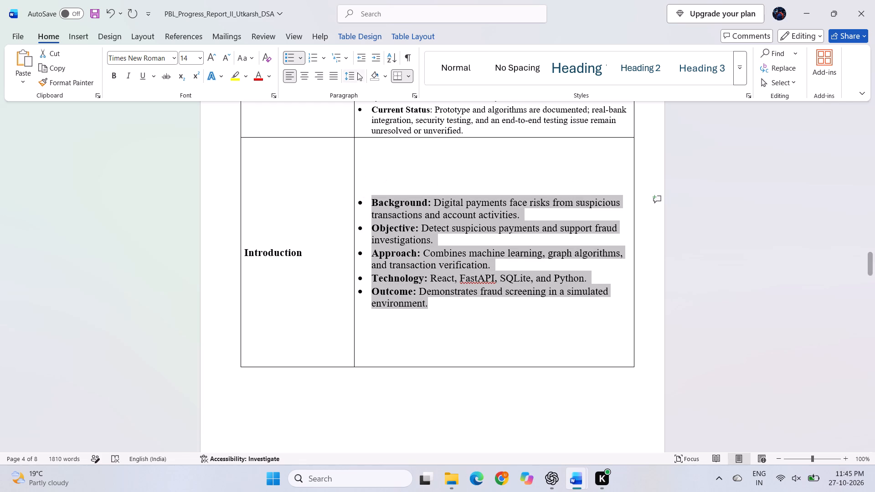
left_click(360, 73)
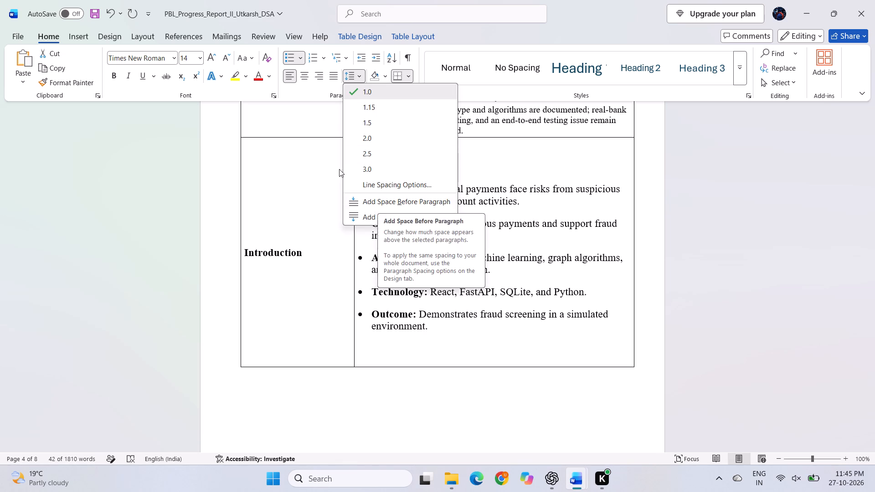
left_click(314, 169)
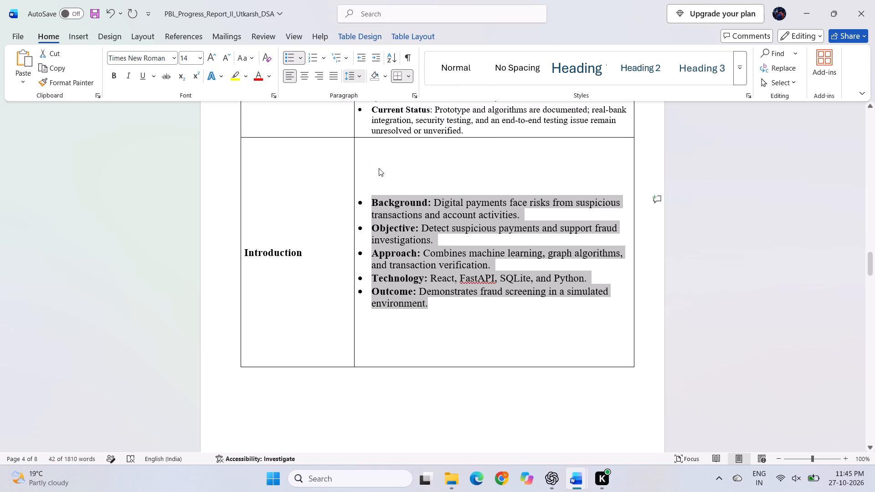
Remove the bullet and indent from the Background point at the start of the Introduction cell.
left_click(379, 168)
left_click(380, 184)
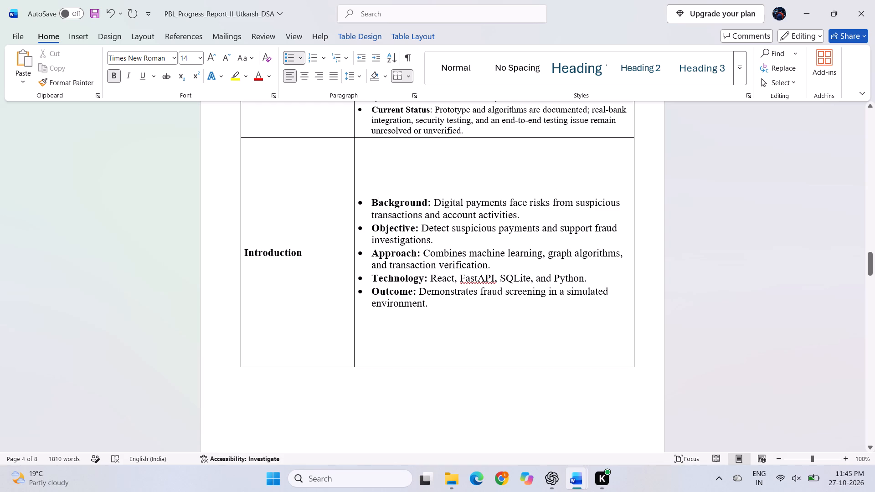
left_click(370, 196)
key("BackSpace")
key("BackSpace")
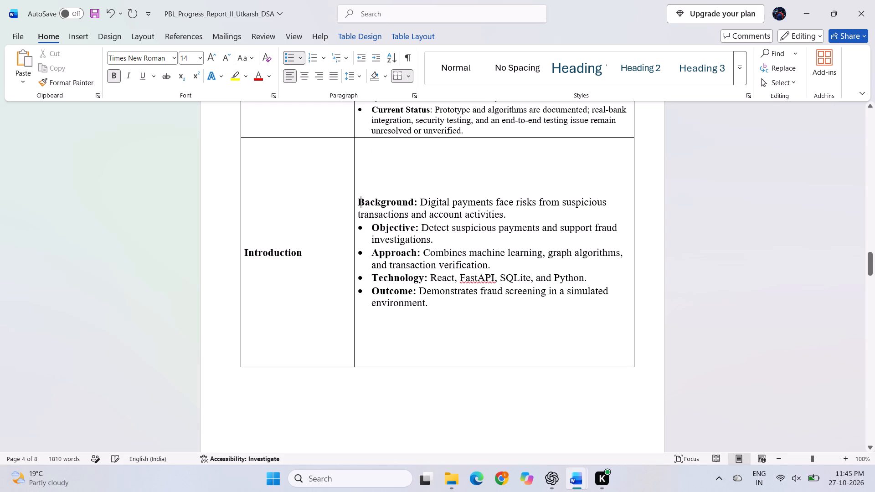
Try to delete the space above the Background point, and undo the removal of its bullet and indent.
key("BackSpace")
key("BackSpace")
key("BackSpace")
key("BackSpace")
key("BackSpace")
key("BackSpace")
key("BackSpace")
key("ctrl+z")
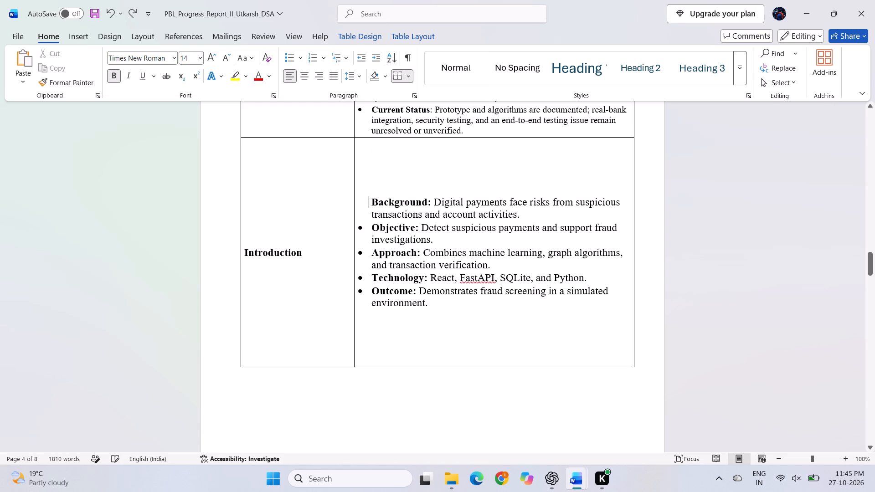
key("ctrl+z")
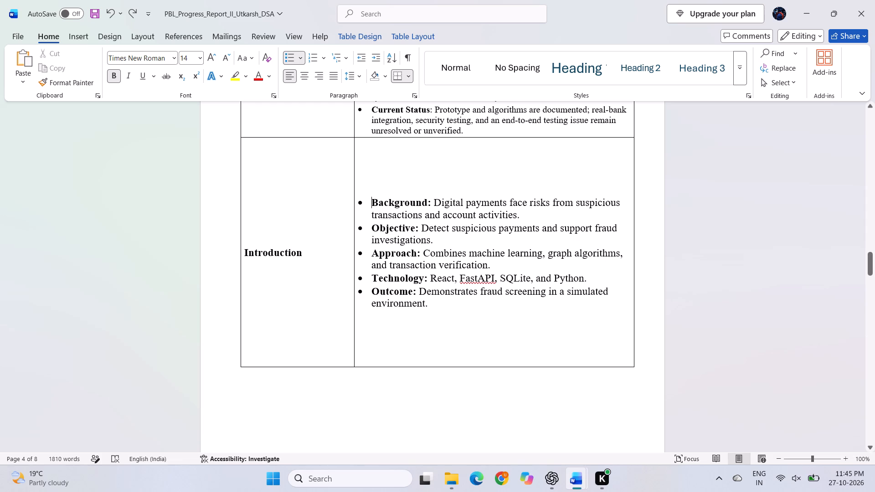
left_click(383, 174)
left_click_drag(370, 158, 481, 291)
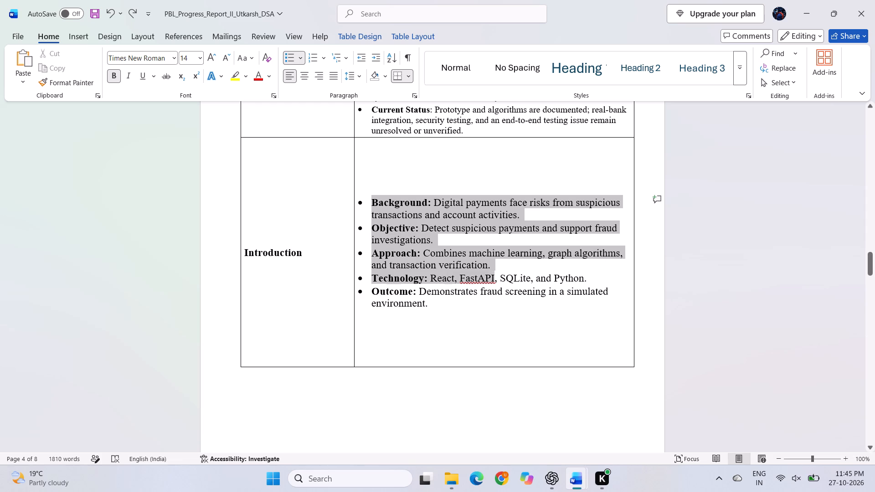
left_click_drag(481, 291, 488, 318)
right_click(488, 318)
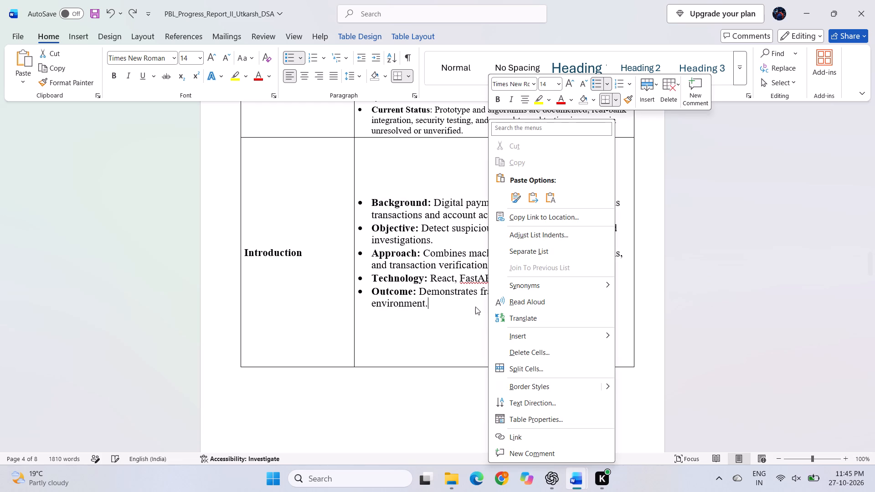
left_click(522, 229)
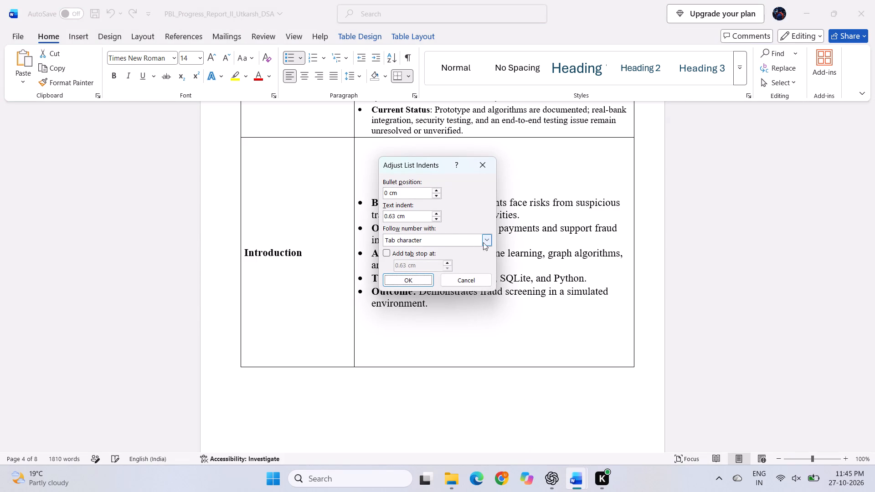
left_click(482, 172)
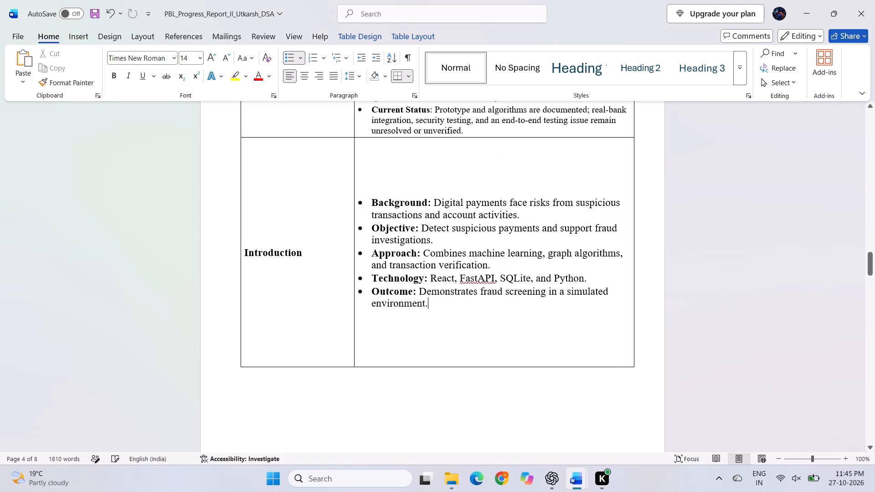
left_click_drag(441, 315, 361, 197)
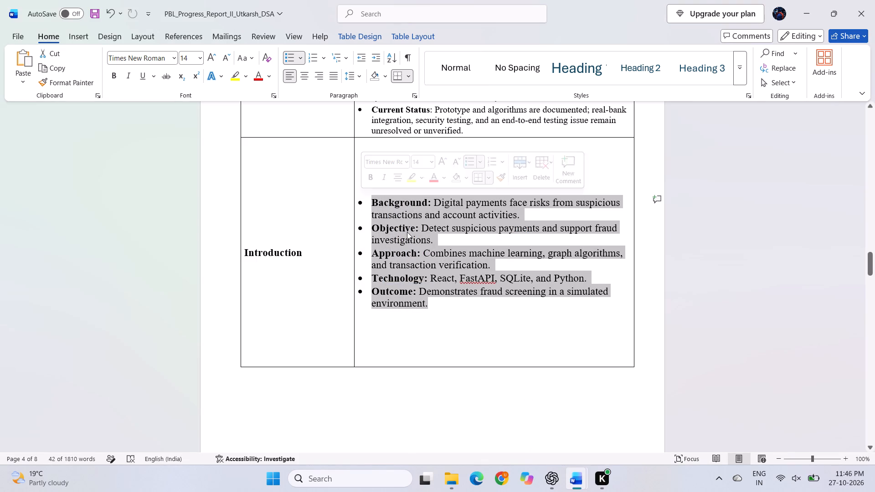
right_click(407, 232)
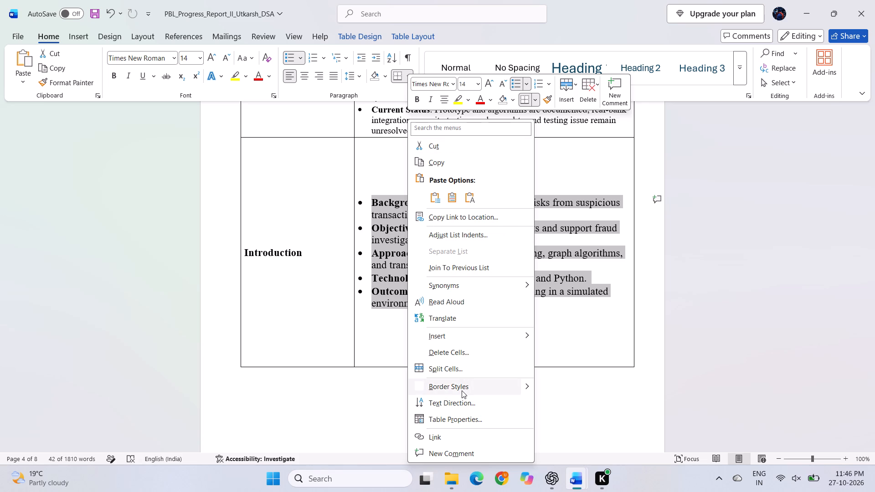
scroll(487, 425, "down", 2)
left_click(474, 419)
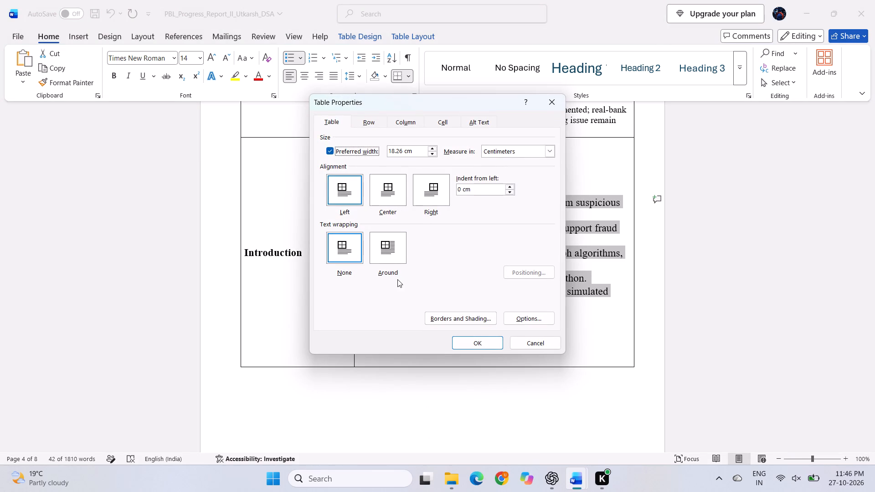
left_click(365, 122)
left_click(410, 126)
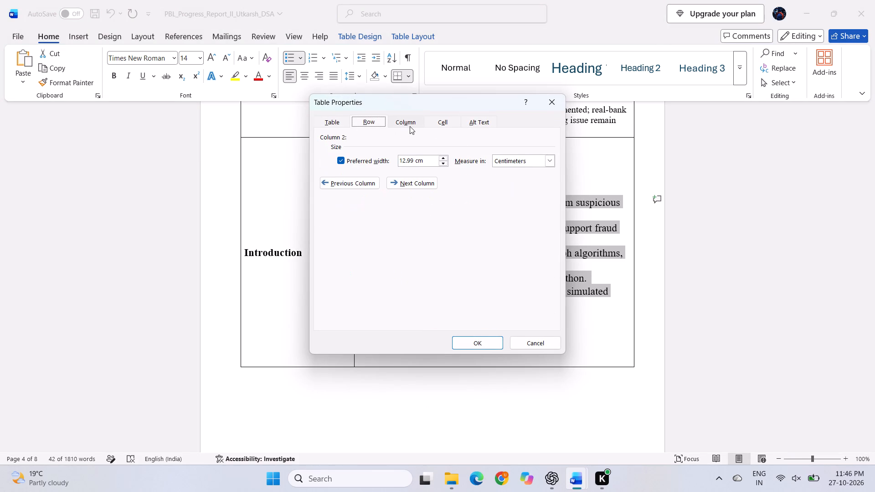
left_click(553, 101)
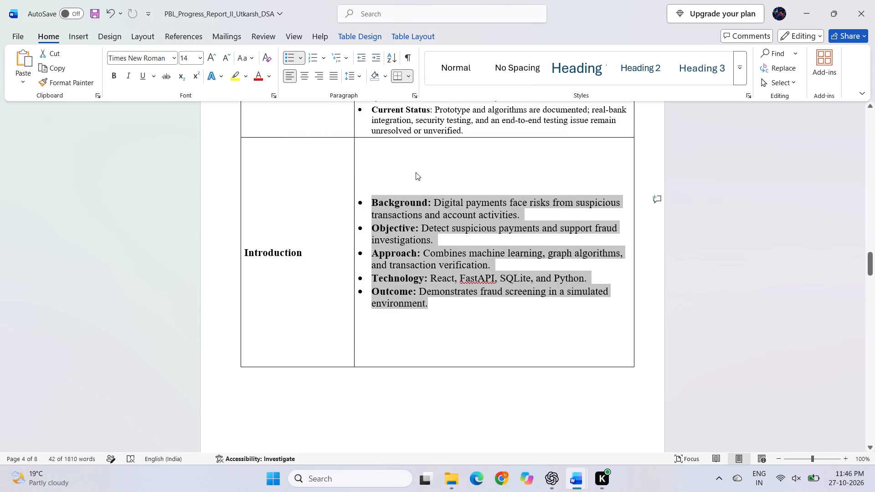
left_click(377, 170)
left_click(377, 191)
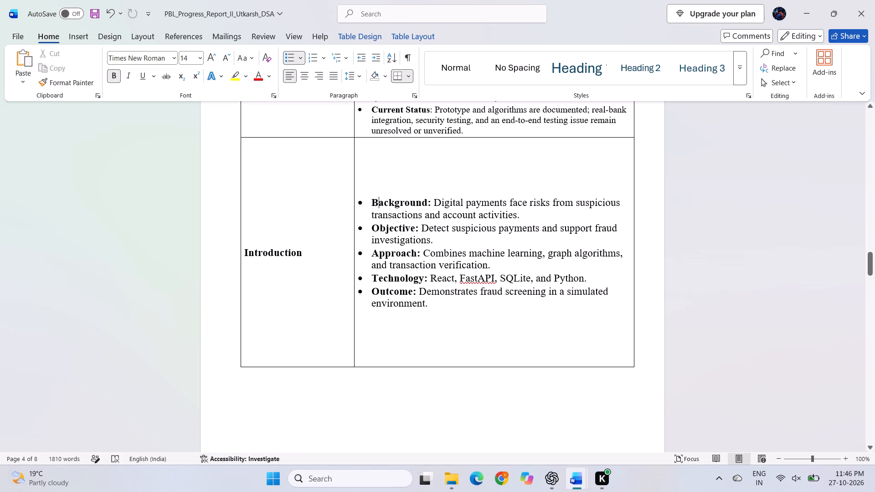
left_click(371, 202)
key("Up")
Apply AutoFit Contents to the table containing the Introduction row.
left_click(440, 212)
left_click(411, 36)
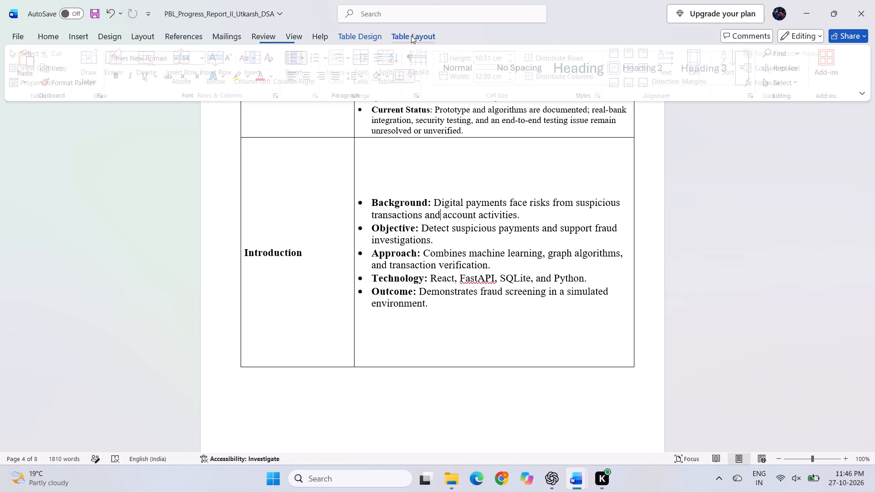
left_click(421, 72)
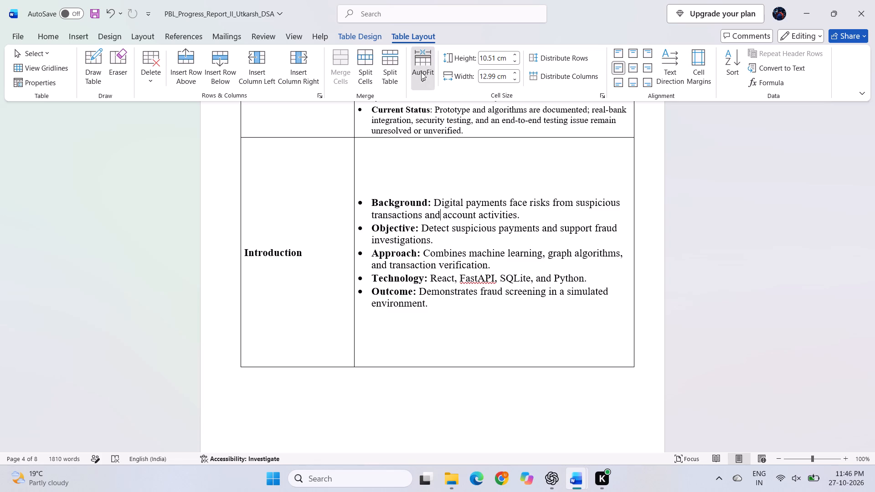
left_click(433, 94)
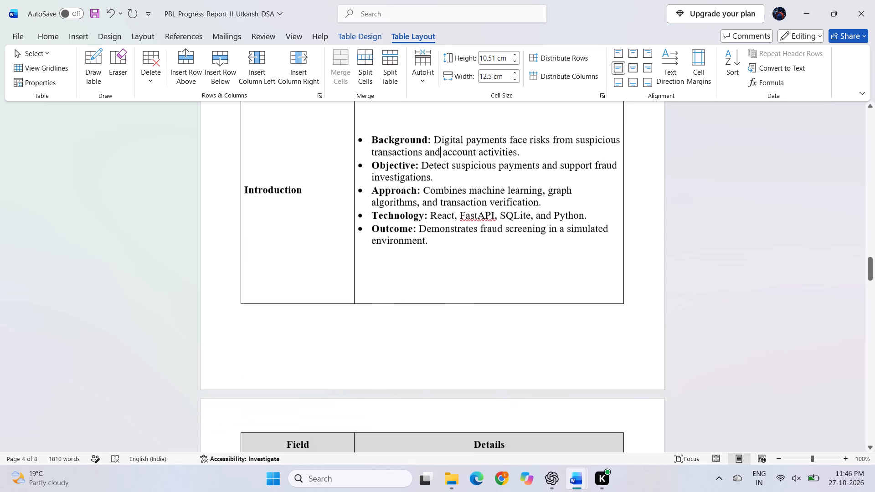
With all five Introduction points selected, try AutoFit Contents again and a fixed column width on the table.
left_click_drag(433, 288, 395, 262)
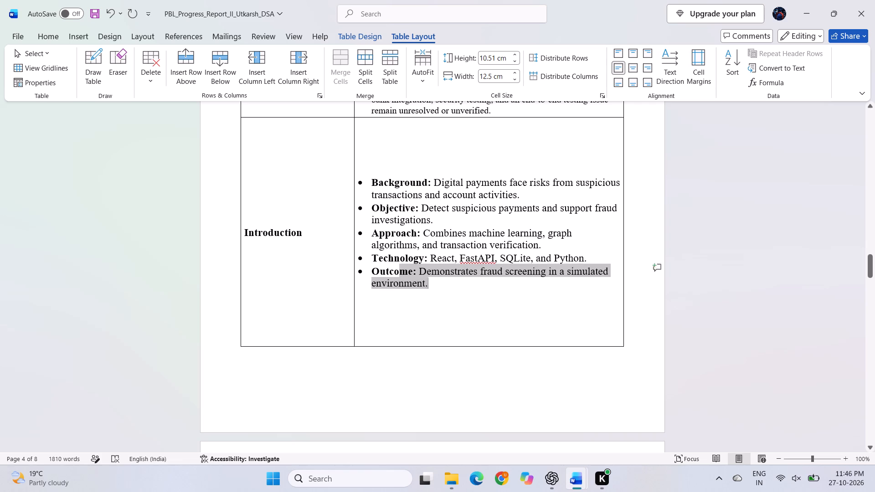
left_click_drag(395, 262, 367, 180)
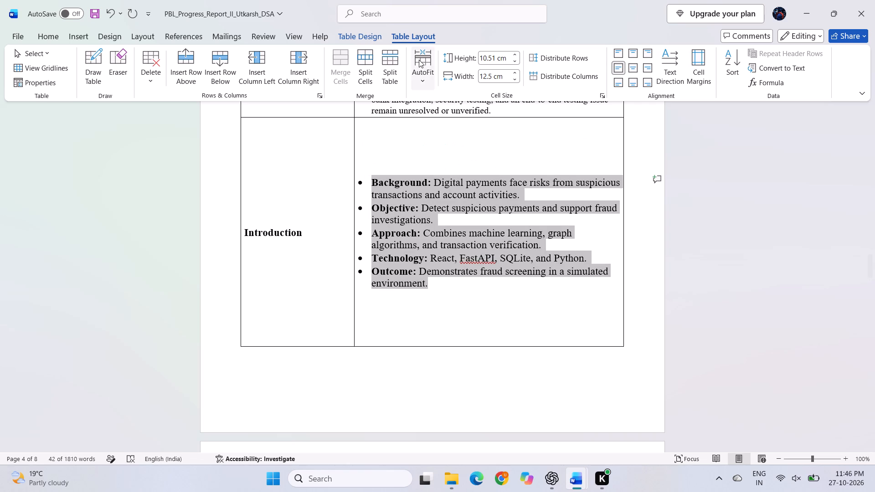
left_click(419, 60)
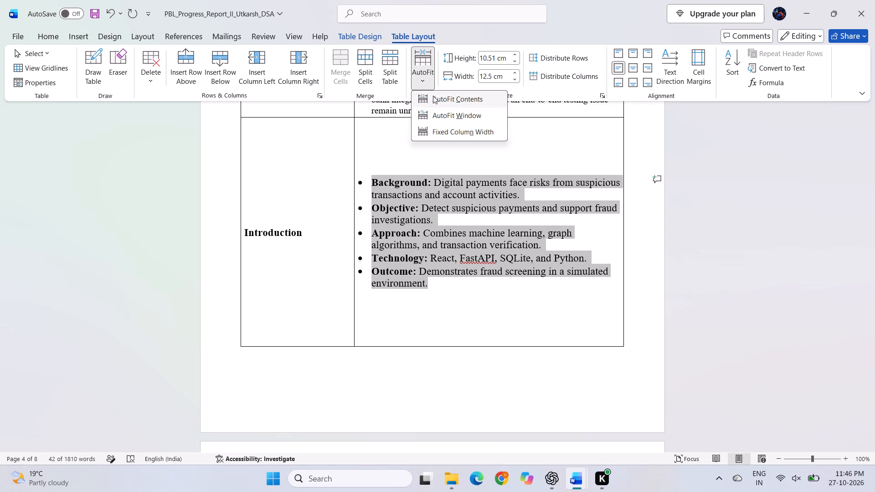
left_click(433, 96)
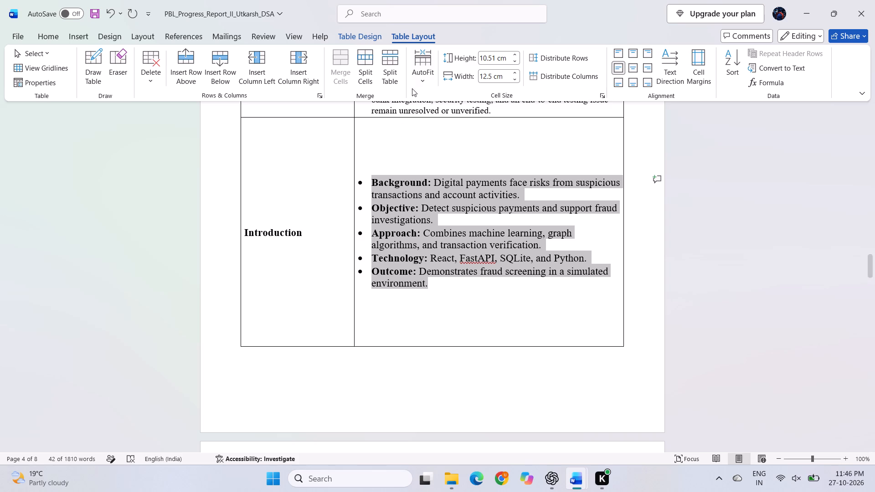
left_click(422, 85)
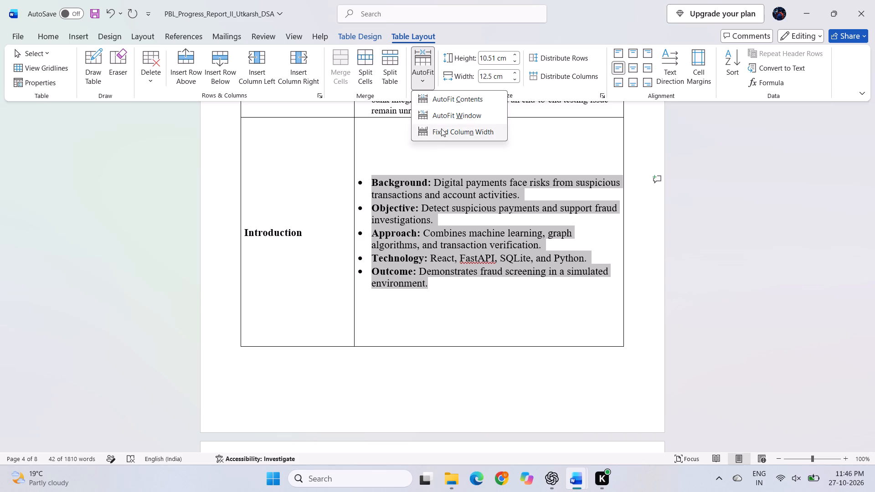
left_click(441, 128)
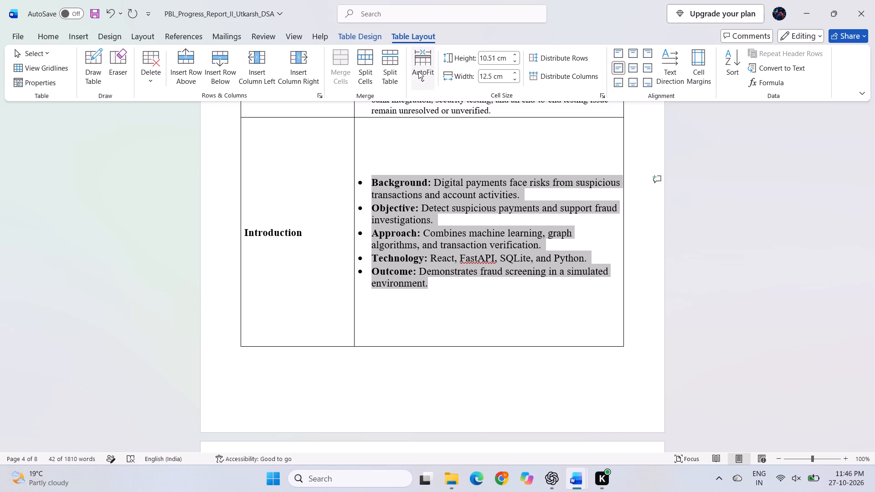
Apply AutoFit Window to the table containing the Introduction row.
left_click(418, 71)
left_click(436, 109)
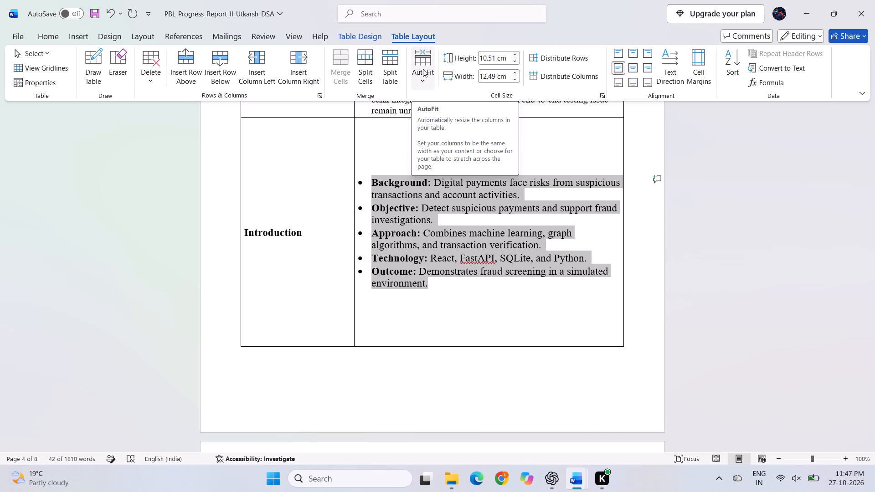
Align the Introduction points to the top left of their Details cell.
left_click(619, 54)
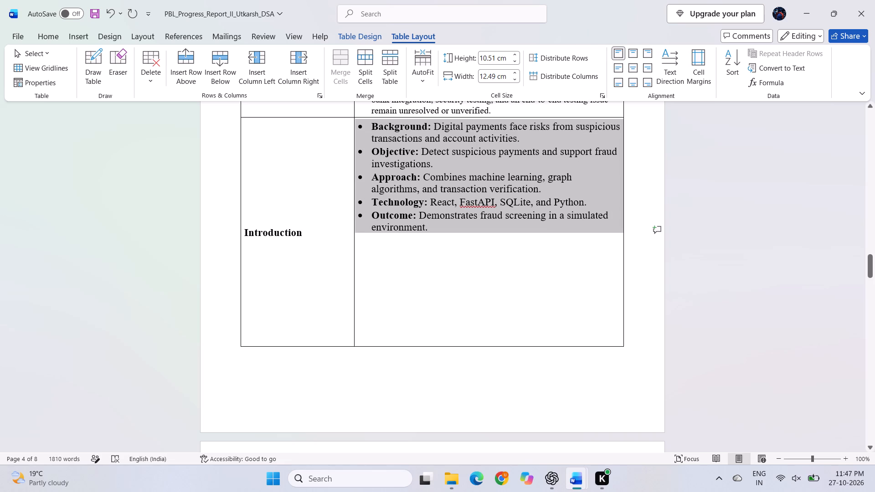
left_click(557, 259)
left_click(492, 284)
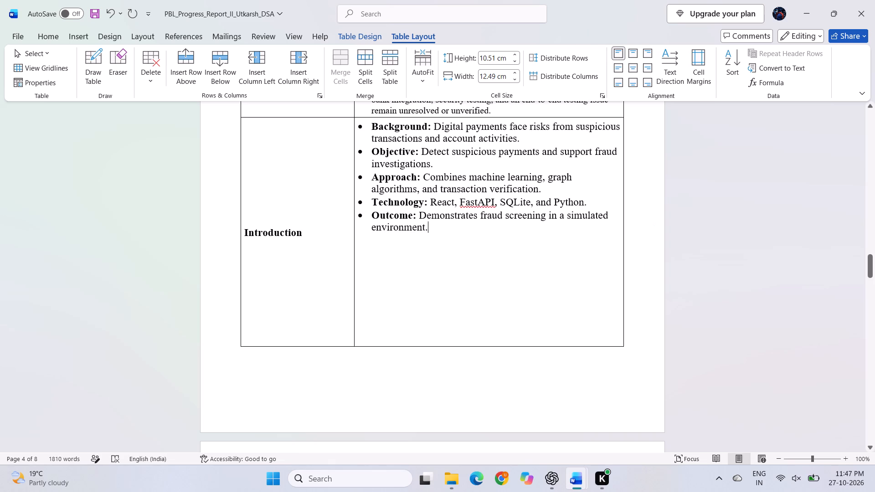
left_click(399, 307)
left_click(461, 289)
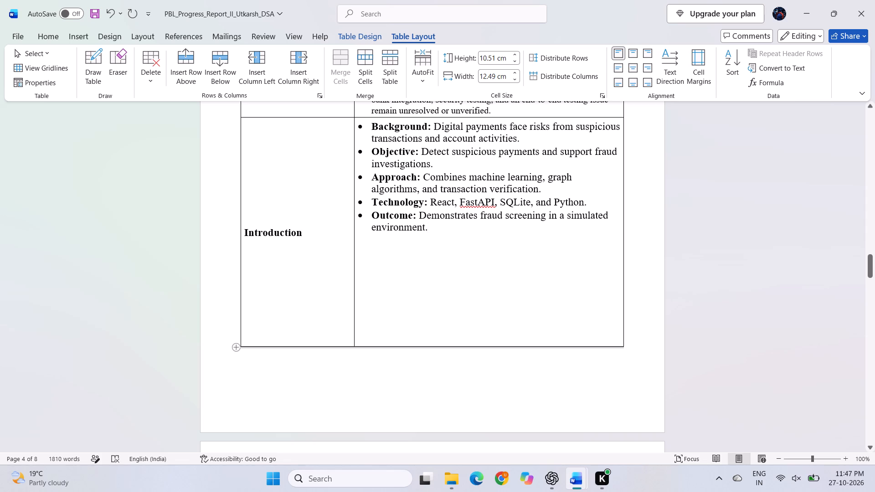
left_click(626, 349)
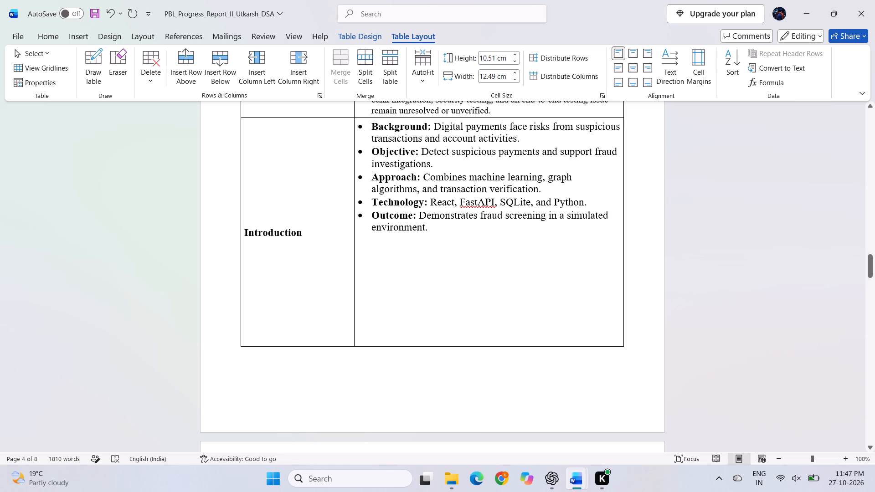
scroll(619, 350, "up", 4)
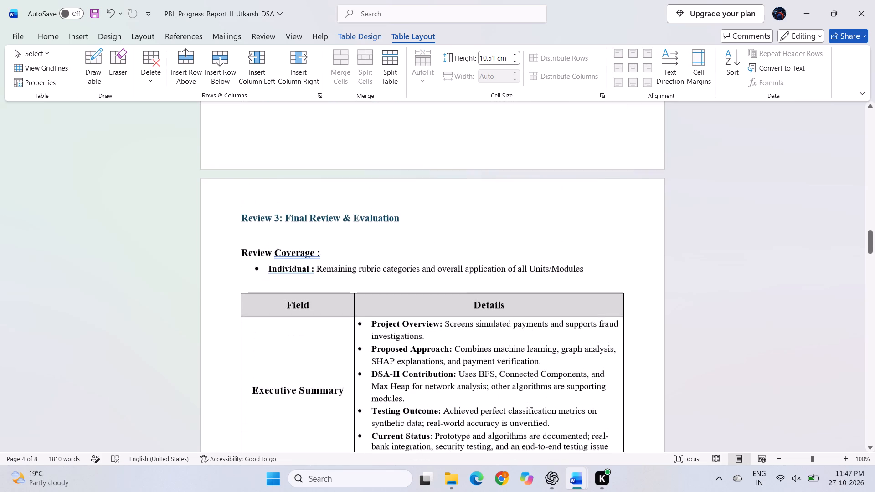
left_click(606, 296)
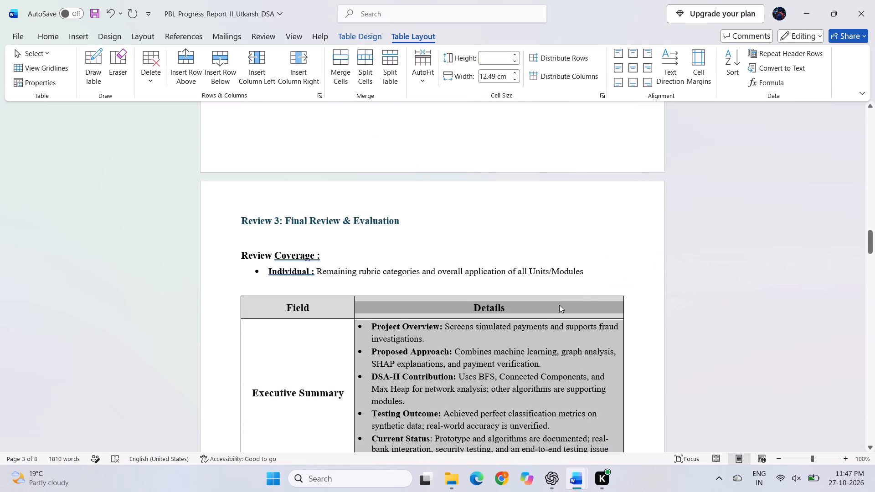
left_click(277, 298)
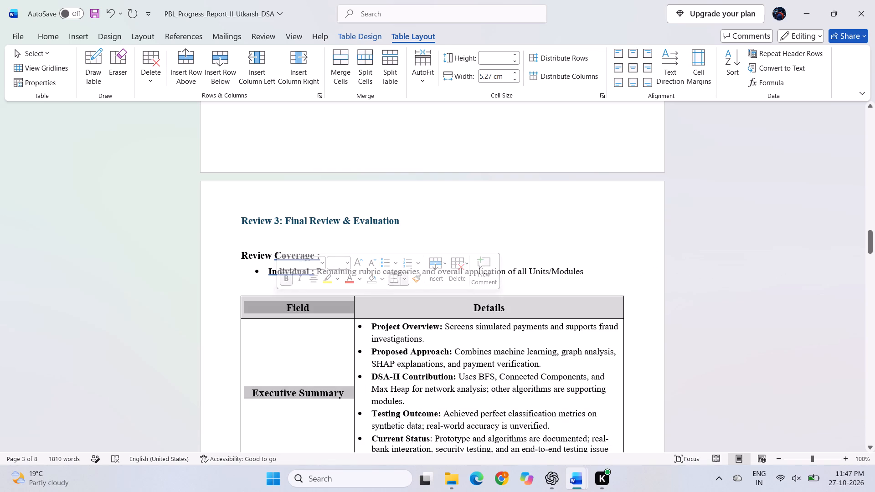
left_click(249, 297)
Delete the blank line between the Individual bullet under Review Coverage and the Field/Details table.
left_click(238, 286)
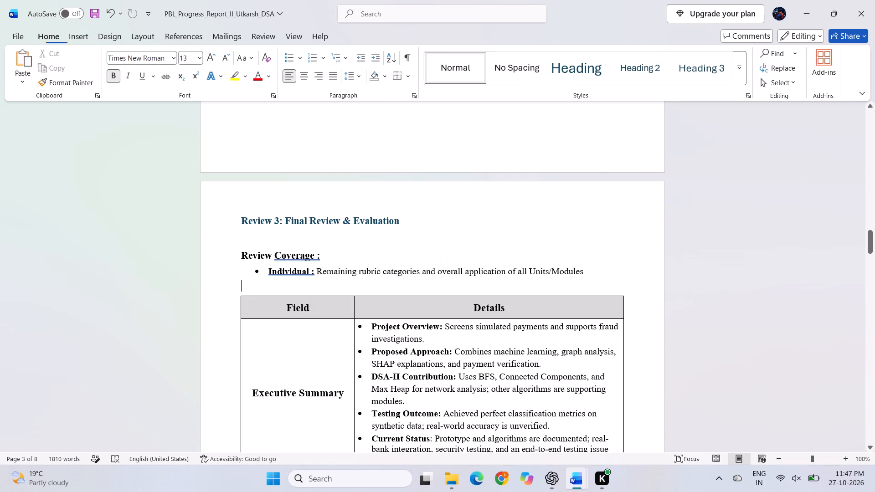
key("BackSpace")
left_click_drag(238, 286, 296, 252)
scroll(296, 252, "down", 1)
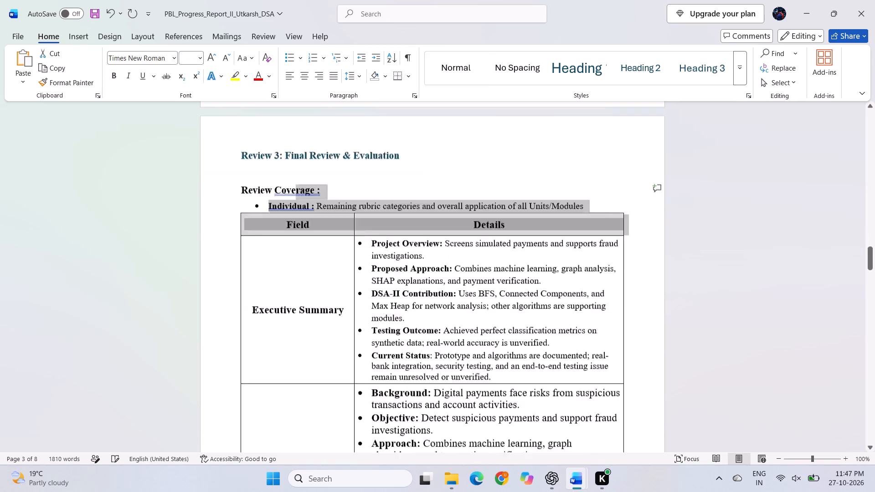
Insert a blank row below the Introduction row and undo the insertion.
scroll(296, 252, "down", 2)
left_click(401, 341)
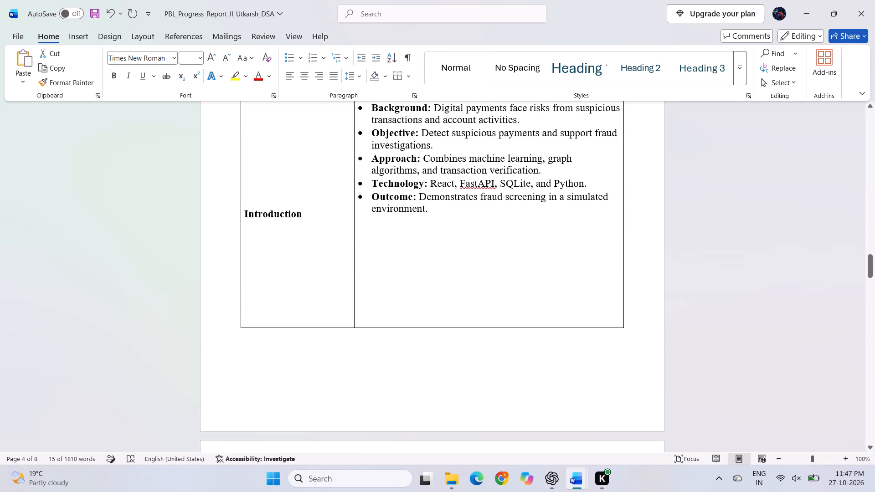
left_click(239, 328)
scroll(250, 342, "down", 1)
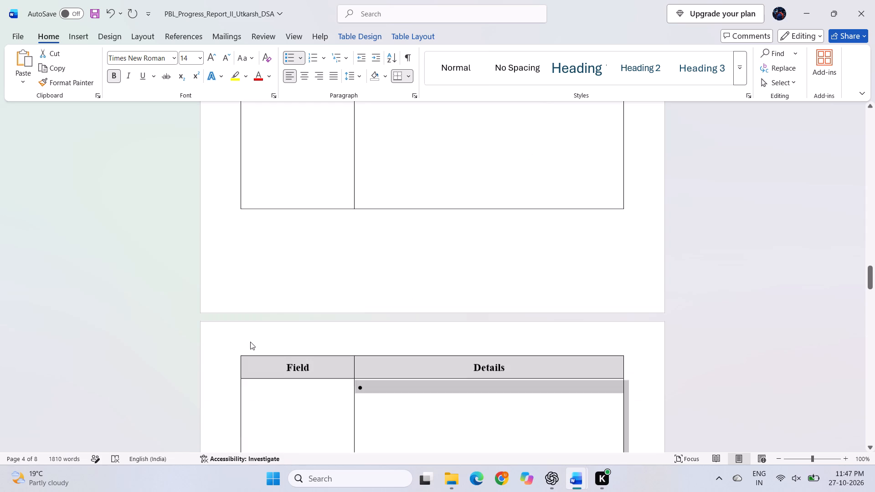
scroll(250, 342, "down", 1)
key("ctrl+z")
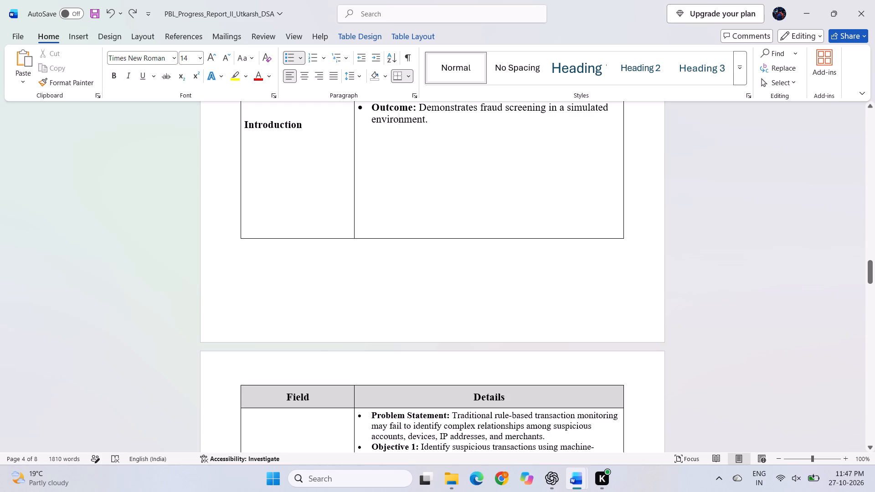
scroll(416, 353, "down", 1)
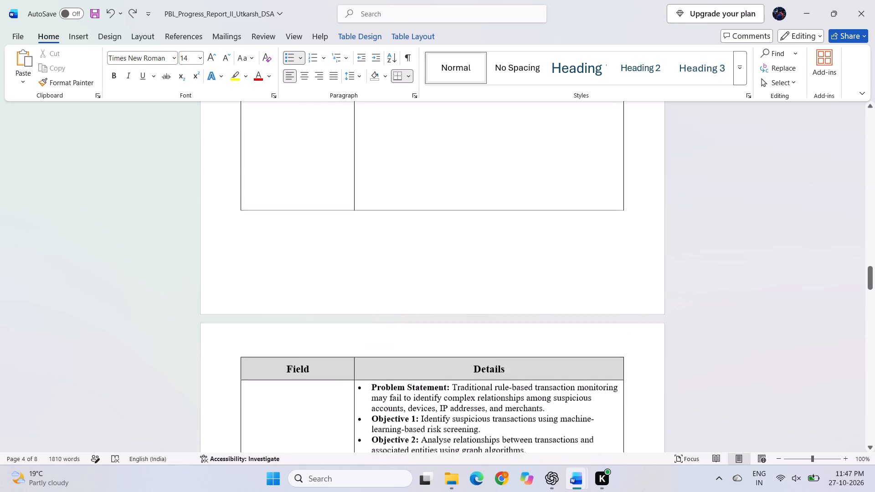
scroll(416, 353, "down", 1)
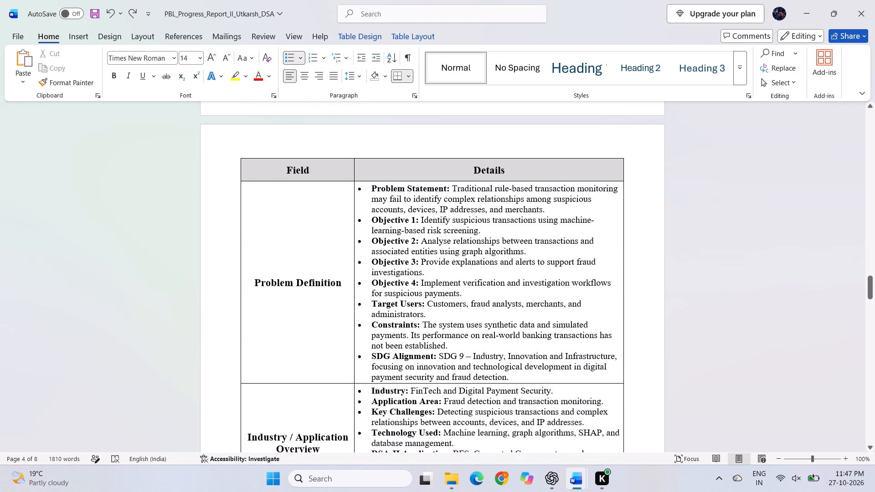
left_click_drag(515, 377, 360, 148)
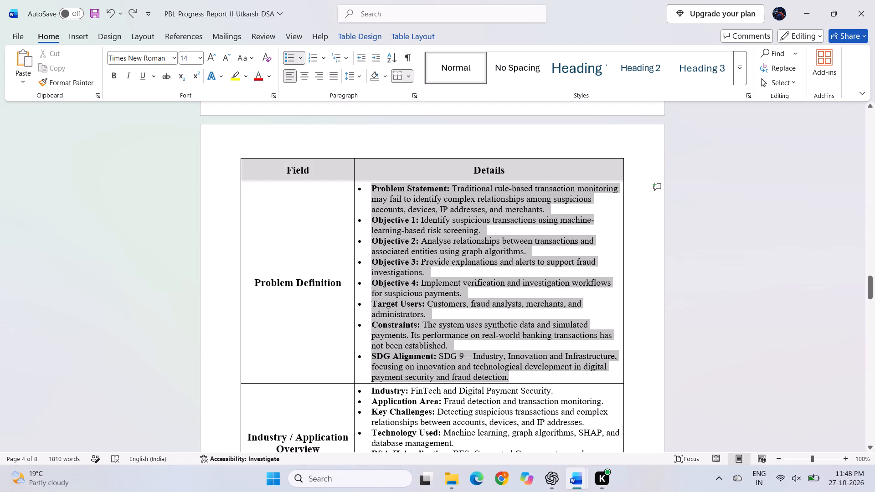
left_click_drag(360, 148, 366, 192)
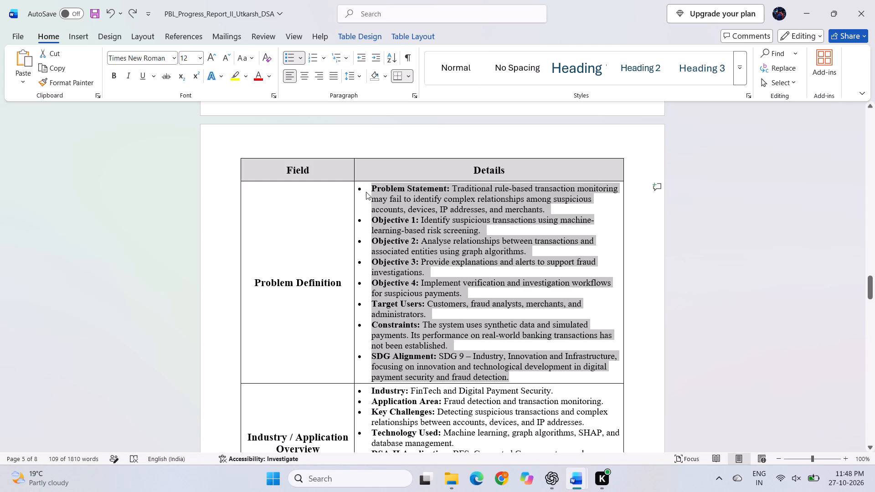
key("ctrl+c")
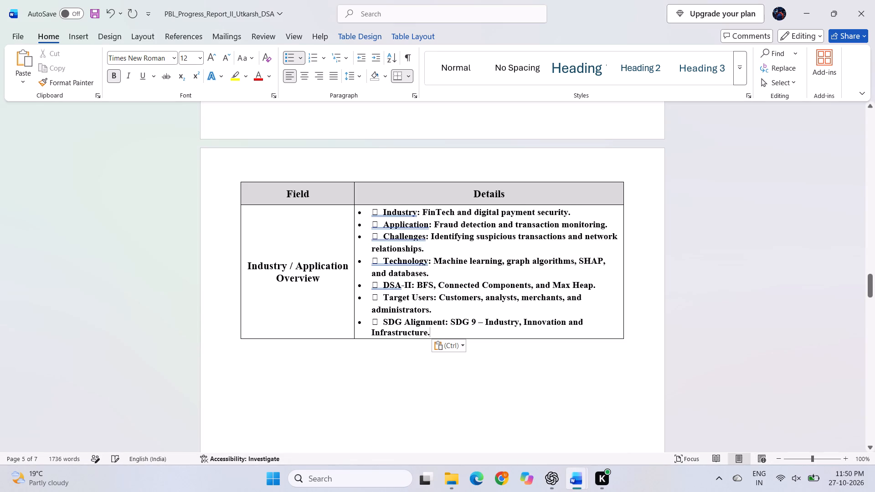
Reapply the bulleted list to the seven pasted Industry / Application Overview points and remove the stray box symbol before SDG Alignment.
scroll(443, 333, "down", 4)
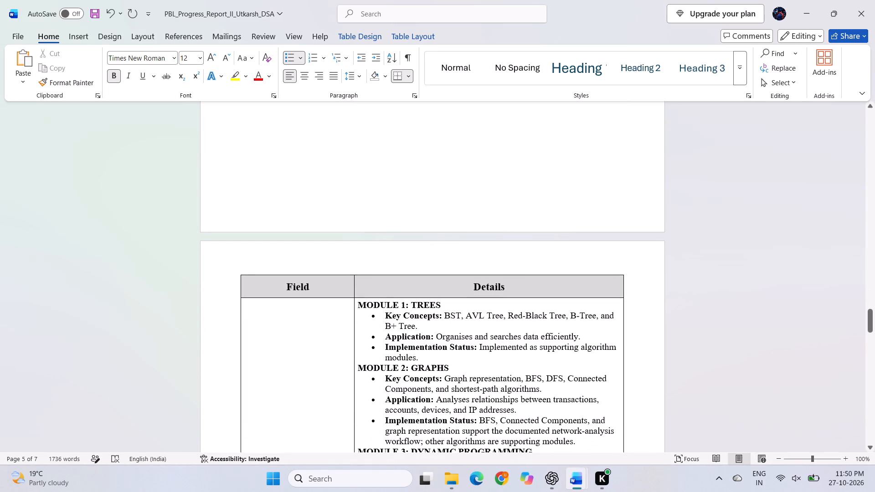
scroll(454, 222, "up", 4)
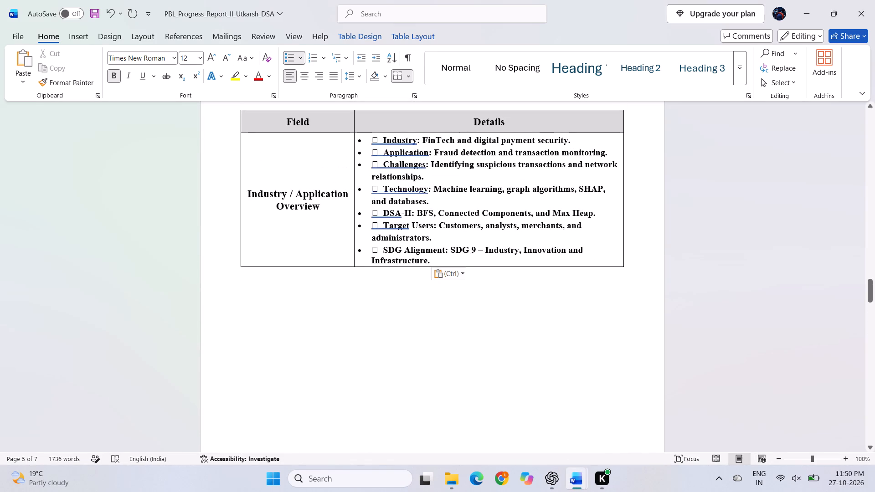
left_click_drag(432, 261, 365, 142)
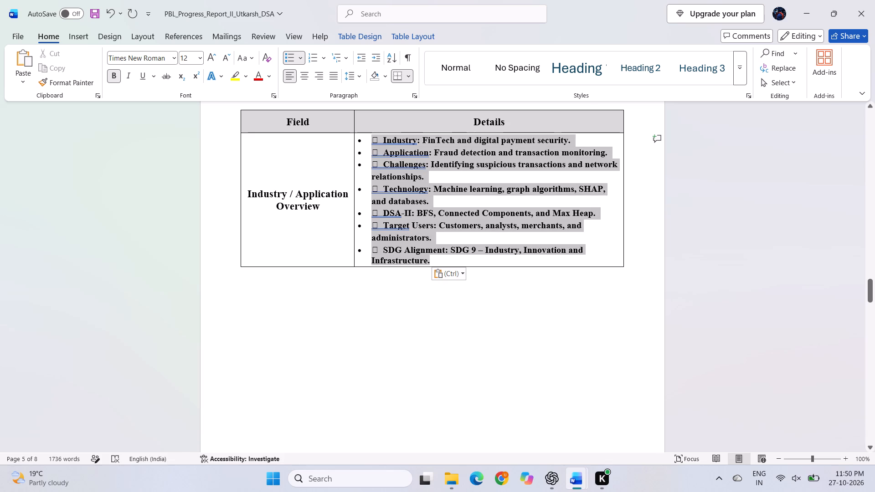
left_click_drag(365, 142, 365, 142)
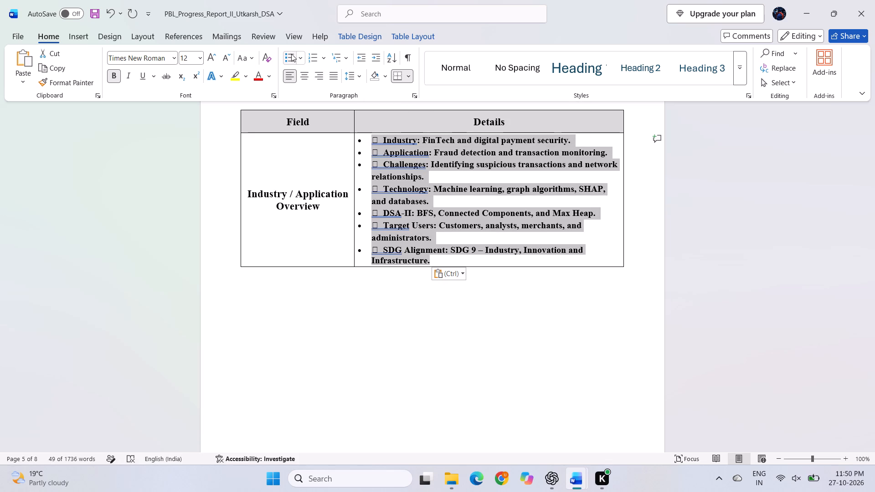
left_click(291, 54)
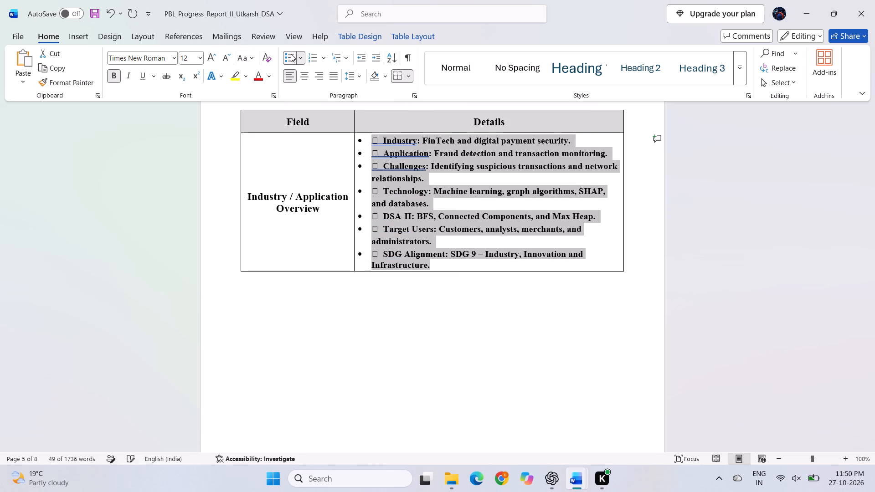
left_click(291, 54)
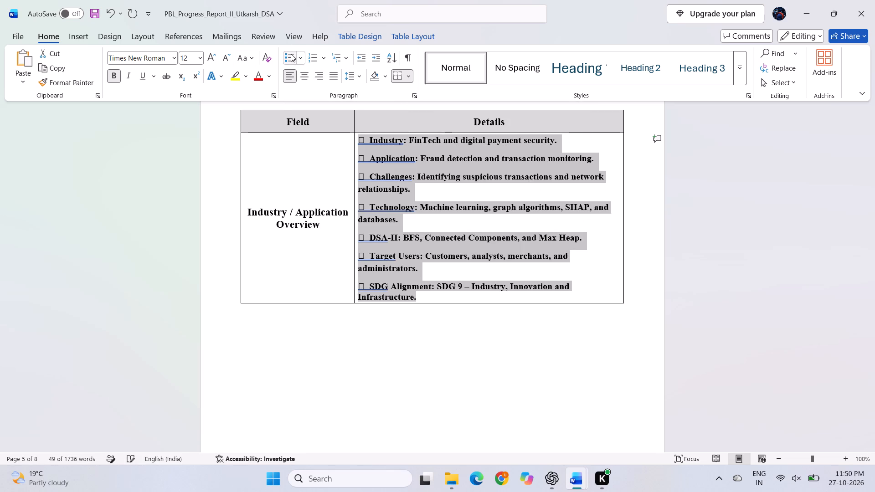
left_click(291, 54)
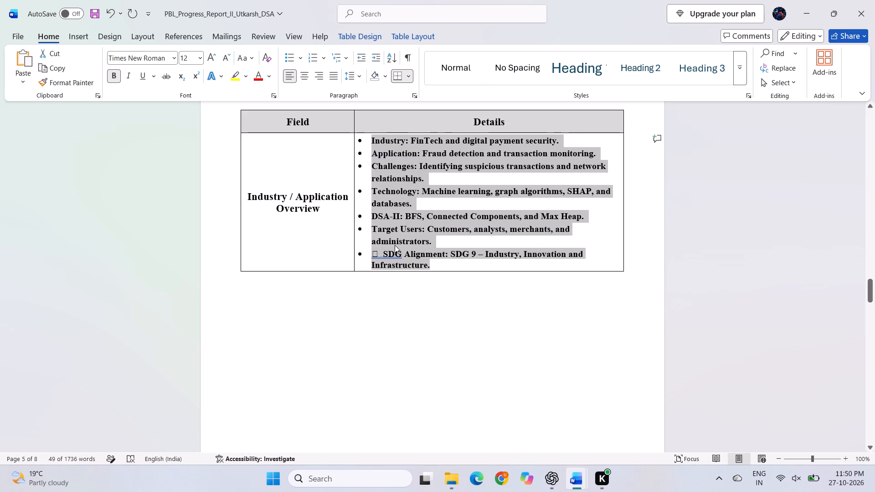
left_click(381, 251)
key("BackSpace")
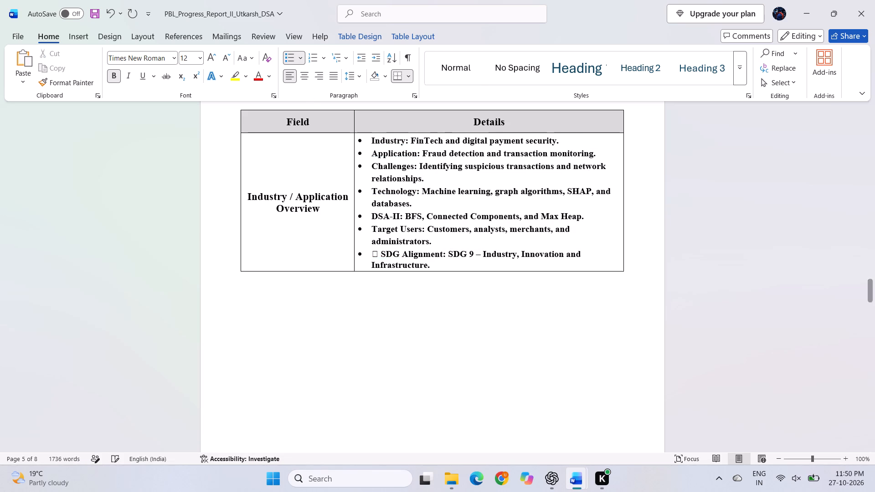
key("BackSpace")
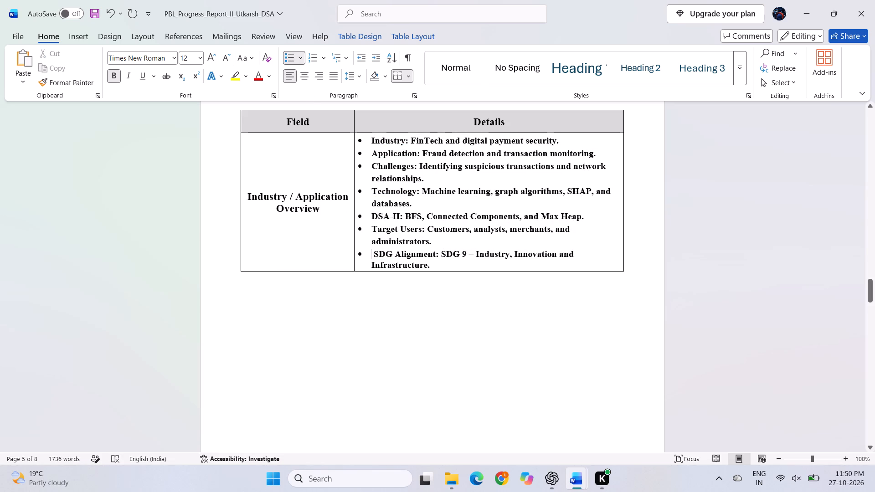
Remove the bold formatting from all seven Industry / Application Overview points in the Details cell.
left_click_drag(435, 267, 351, 130)
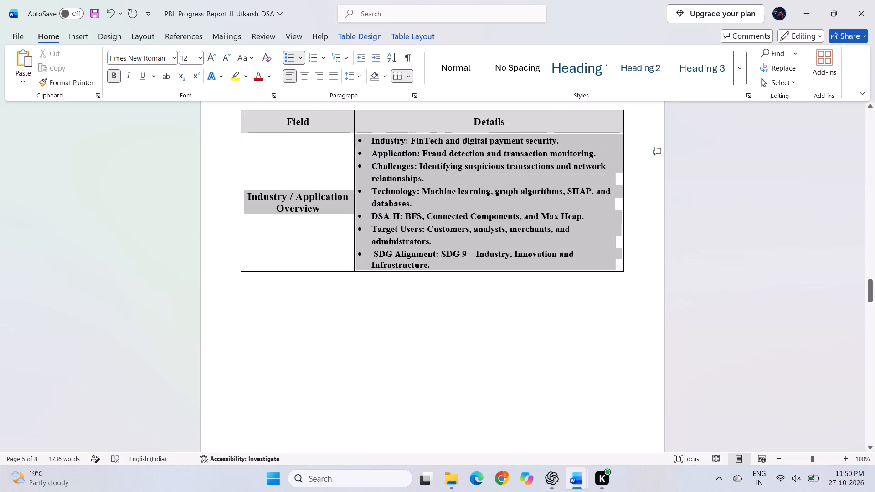
left_click_drag(351, 130, 354, 129)
left_click(439, 261)
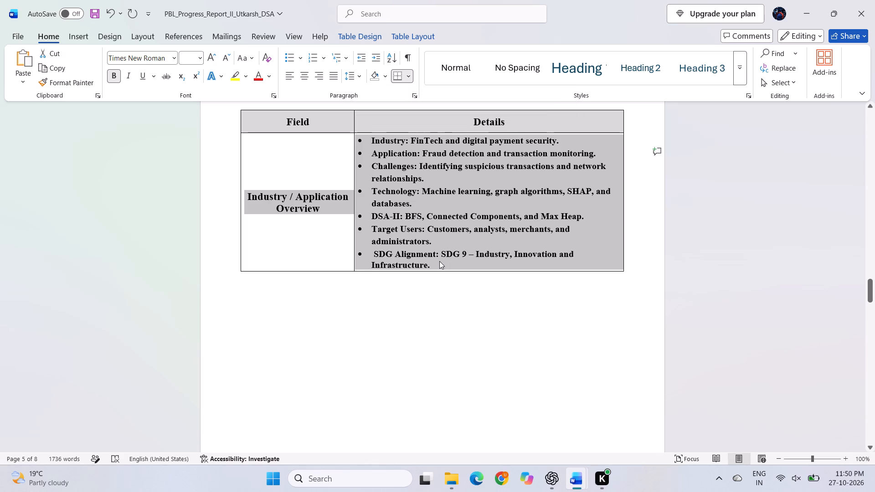
left_click_drag(435, 266, 375, 143)
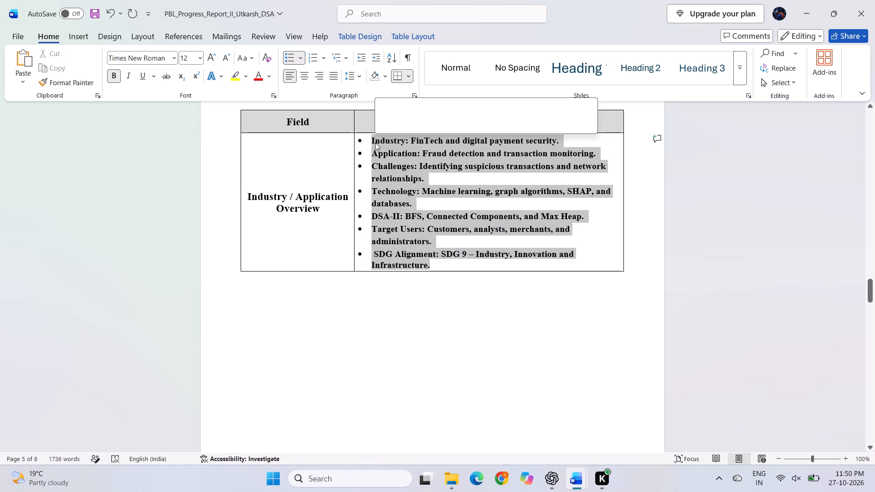
left_click(384, 126)
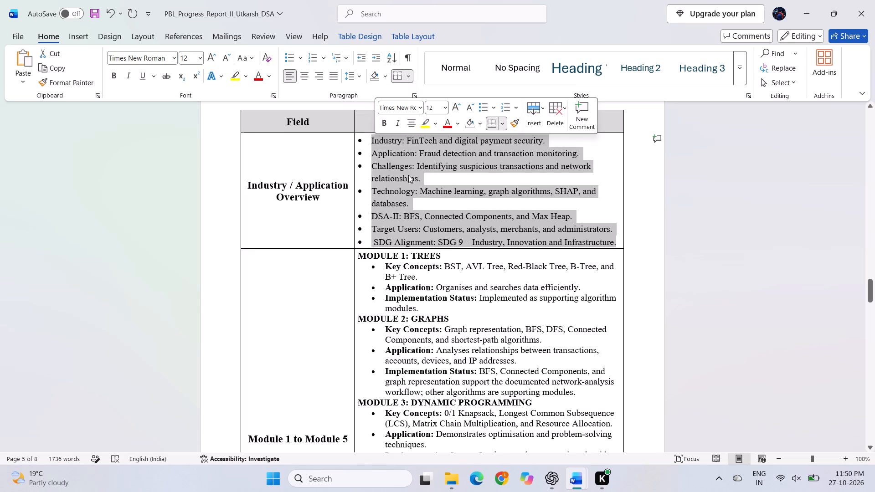
Bold the seven labels from Industry through SDG Alignment at the start of the Industry / Application Overview points.
left_click(405, 140)
left_click_drag(405, 140, 374, 139)
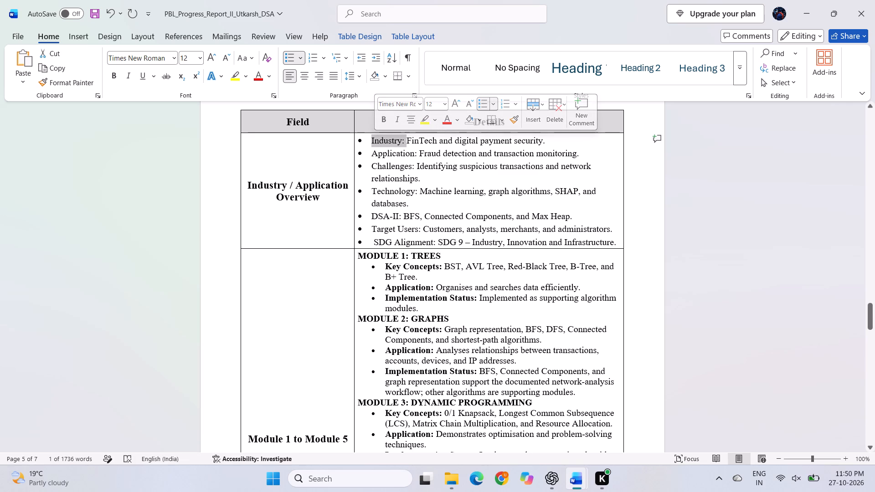
left_click_drag(418, 153, 387, 154, "ctrl")
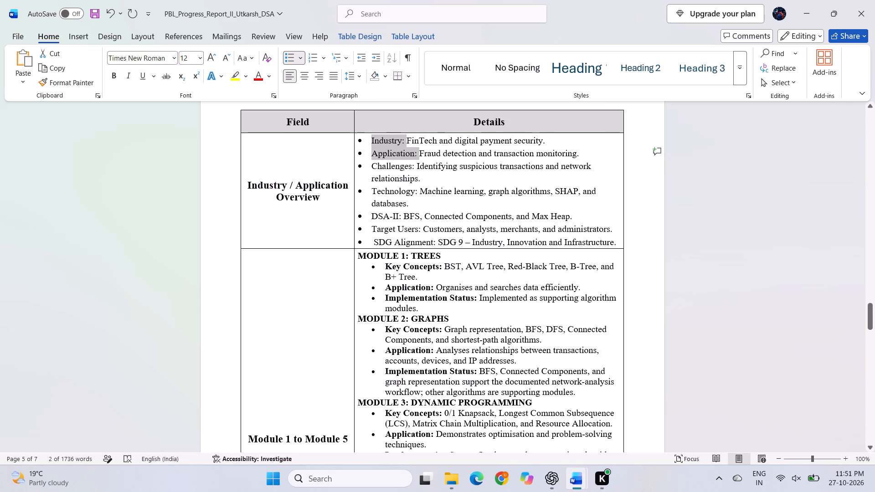
left_click_drag(414, 167, 384, 172, "ctrl")
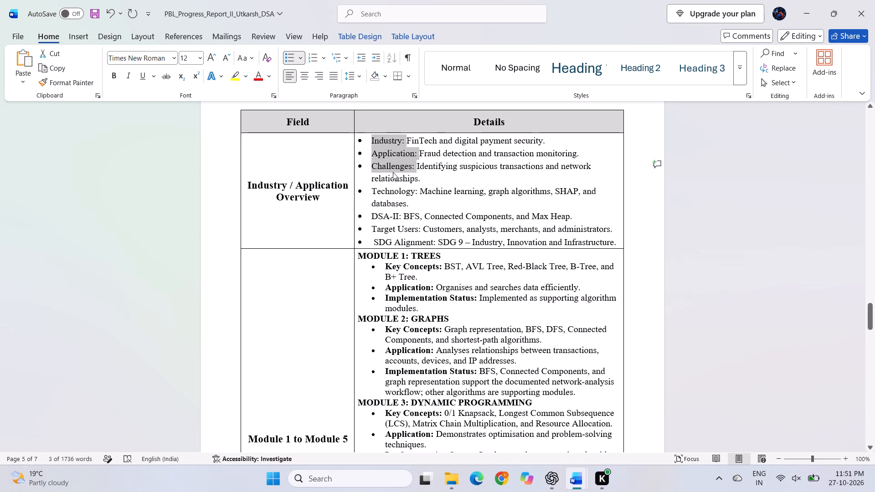
left_click_drag(417, 190, 396, 192, "ctrl")
left_click_drag(396, 192, 387, 193, "ctrl")
left_click_drag(401, 215, 381, 222, "ctrl")
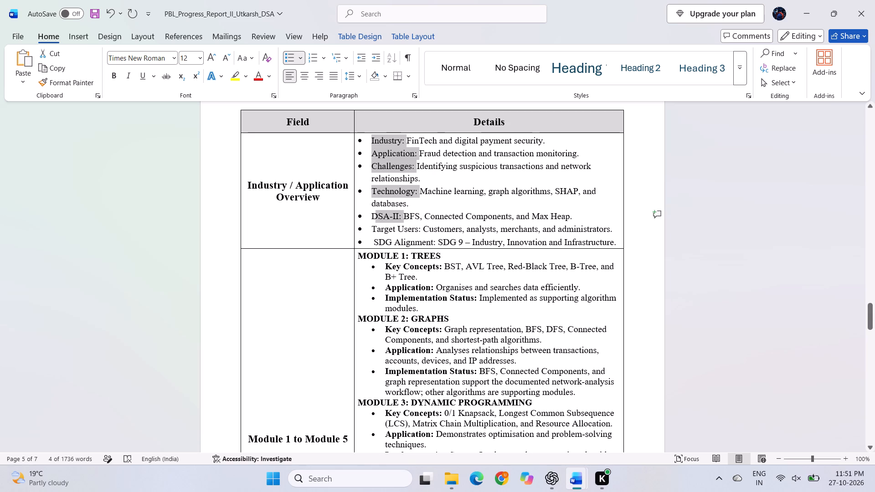
left_click_drag(381, 222, 376, 222, "ctrl")
left_click_drag(419, 230, 384, 230, "ctrl")
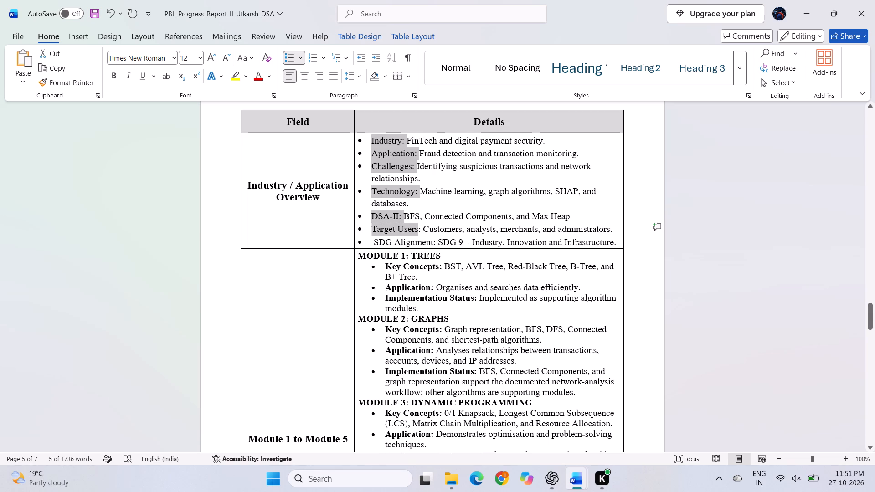
left_click_drag(384, 230, 383, 229, "ctrl")
left_click_drag(436, 241, 381, 246, "ctrl")
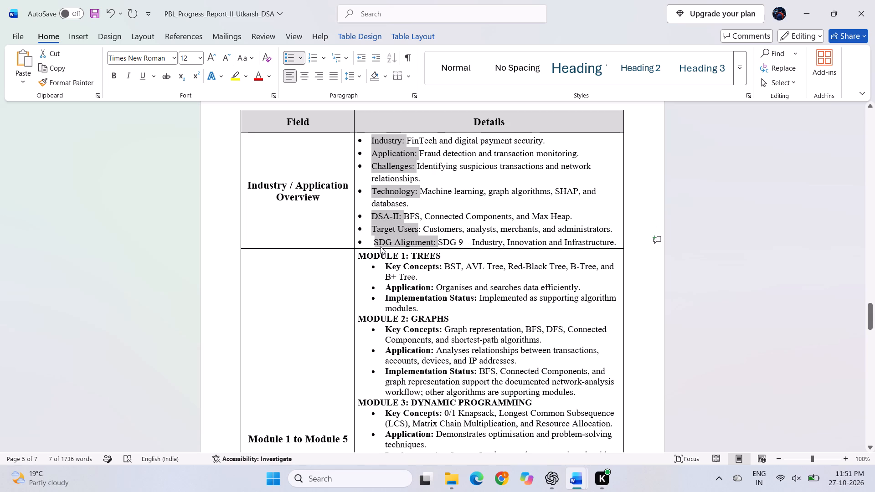
left_click(389, 226)
left_click(397, 238)
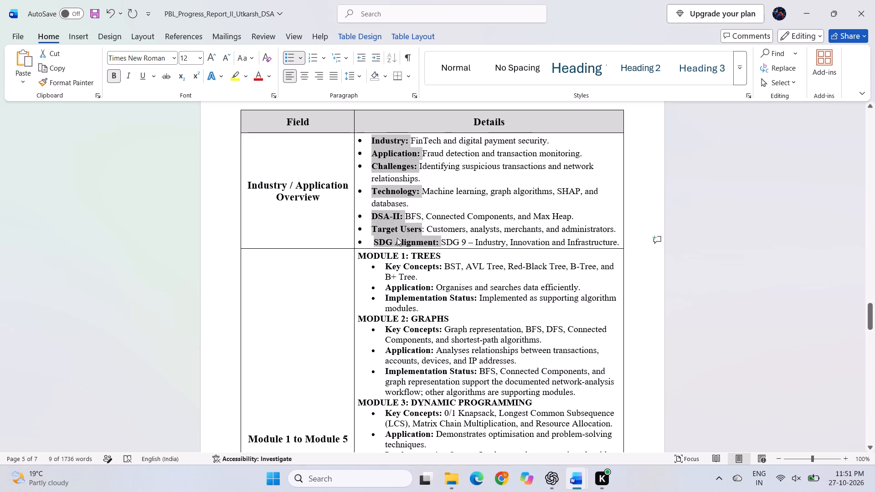
Bold the colon after the Target Users label in the Industry / Application Overview row.
left_click(425, 230)
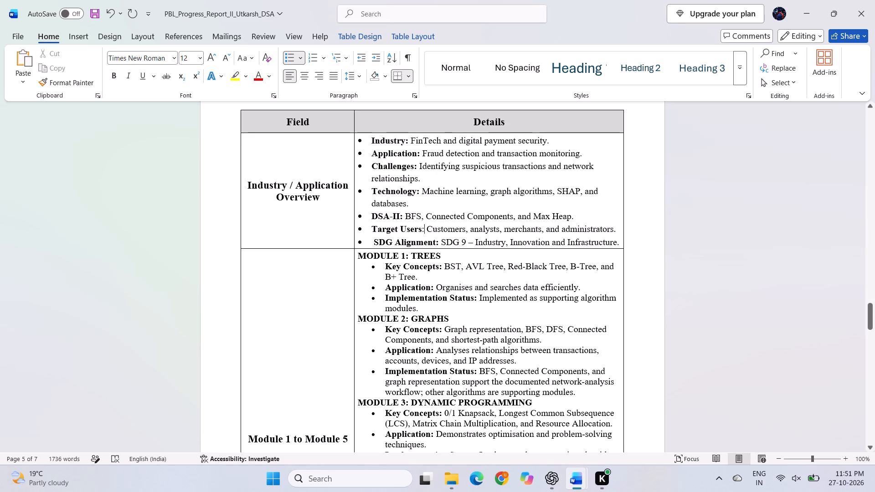
key("shift+Left")
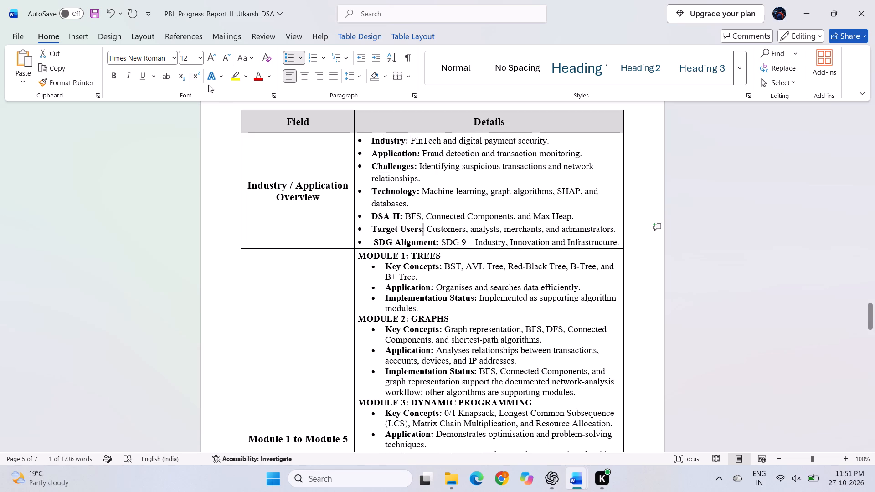
left_click(119, 77)
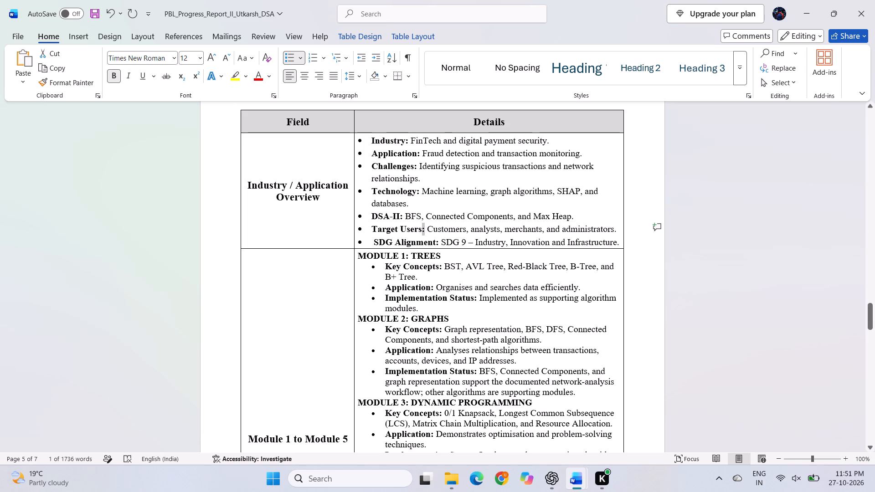
left_click(377, 212)
scroll(377, 212, "down", 5)
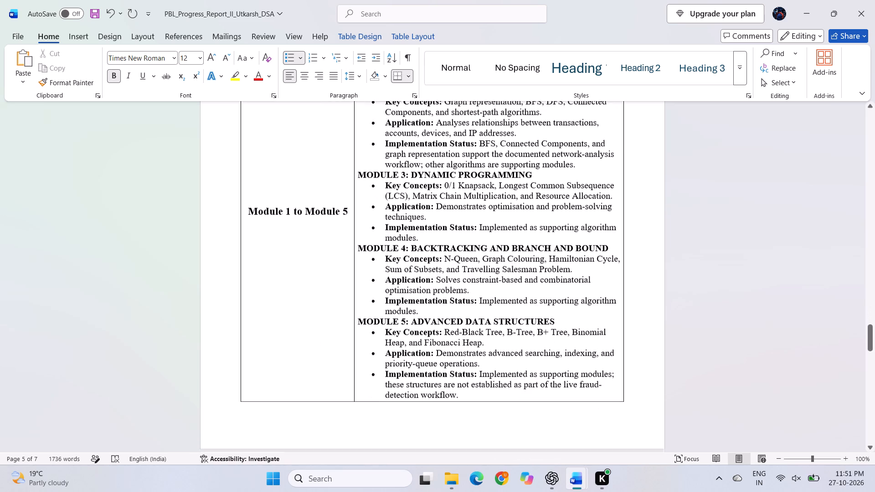
scroll(377, 212, "up", 2)
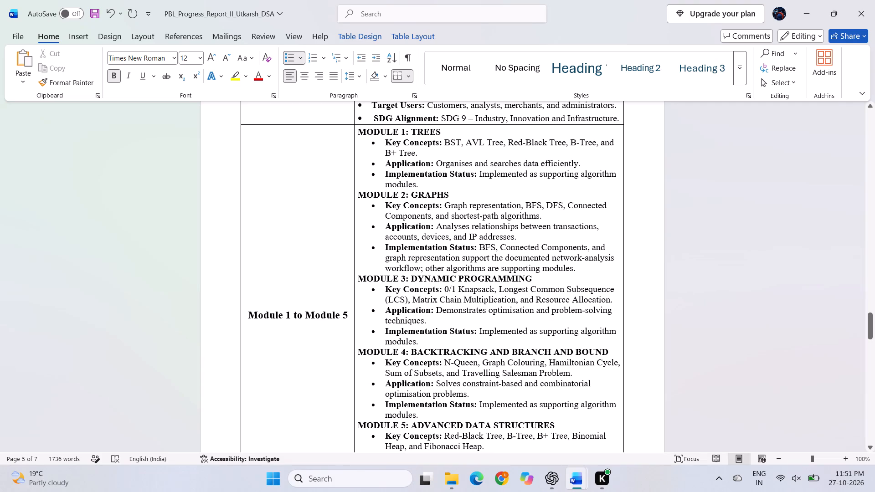
left_click_drag(358, 130, 520, 466)
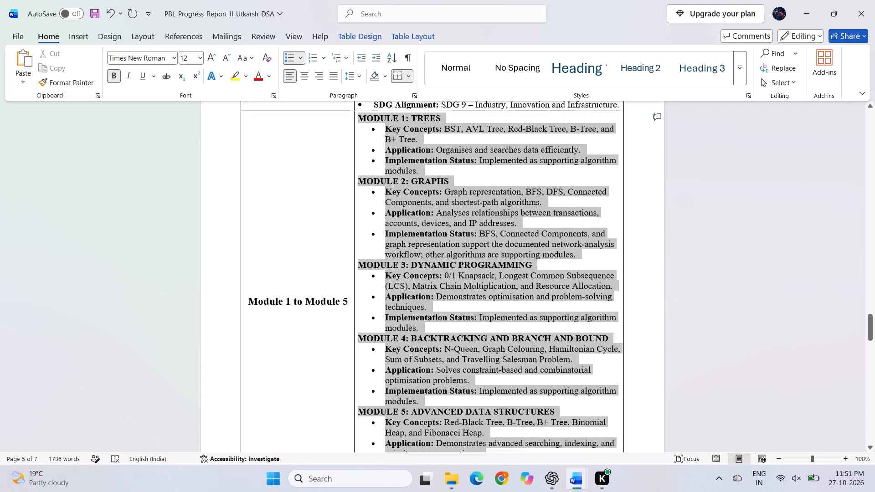
left_click_drag(520, 466, 458, 189)
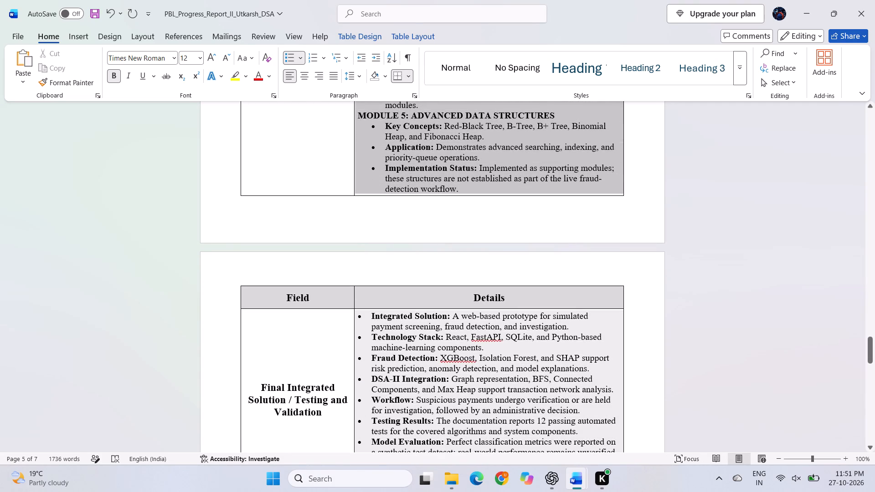
left_click_drag(458, 189, 459, 189)
key("ctrl+c")
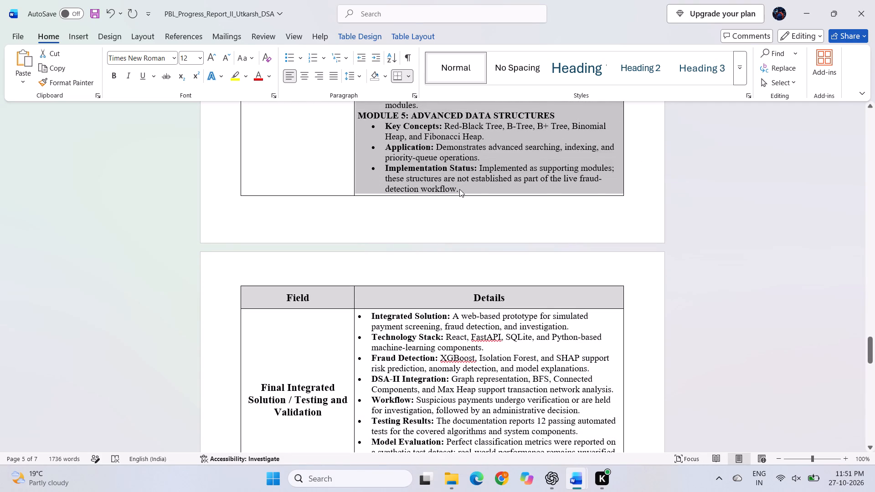
scroll(360, 237, "up", 3)
scroll(360, 237, "down", 3)
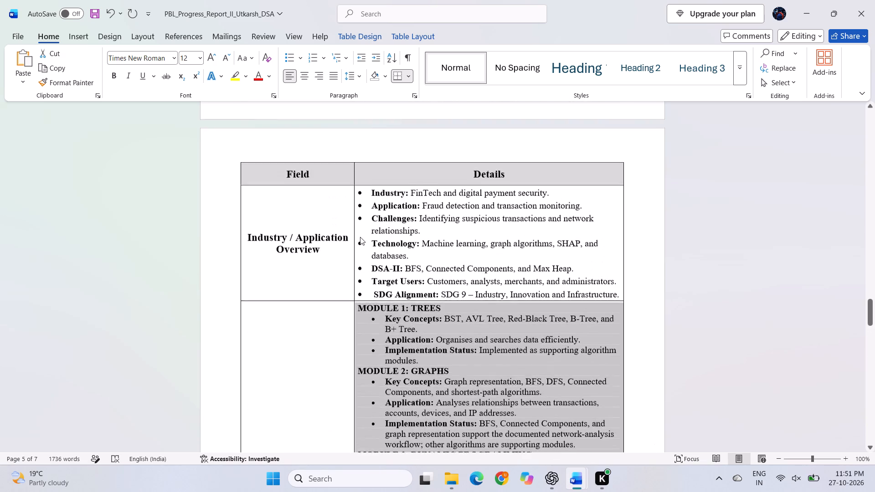
scroll(360, 237, "down", 1)
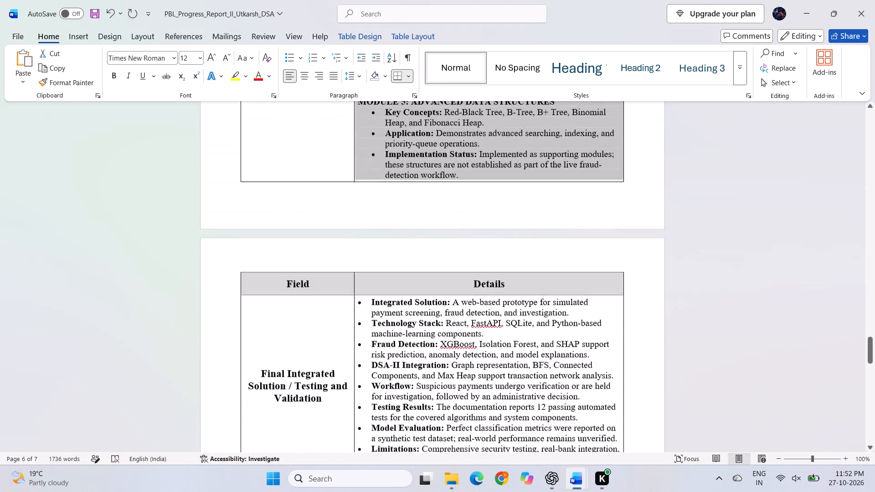
scroll(498, 319, "up", 1)
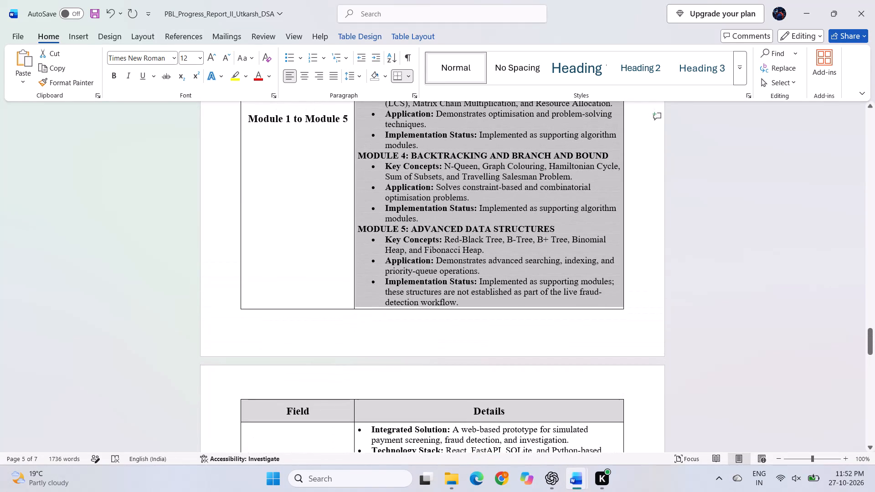
key("ctrl+v")
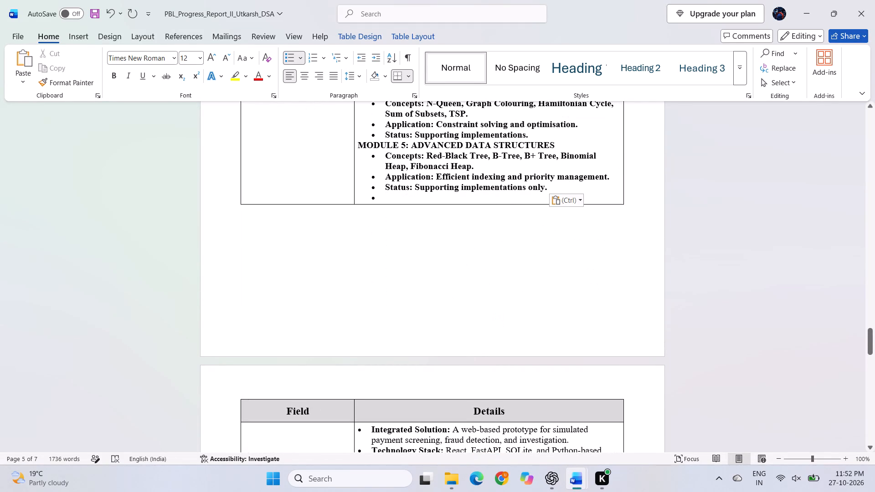
scroll(439, 215, "up", 2)
key("BackSpace")
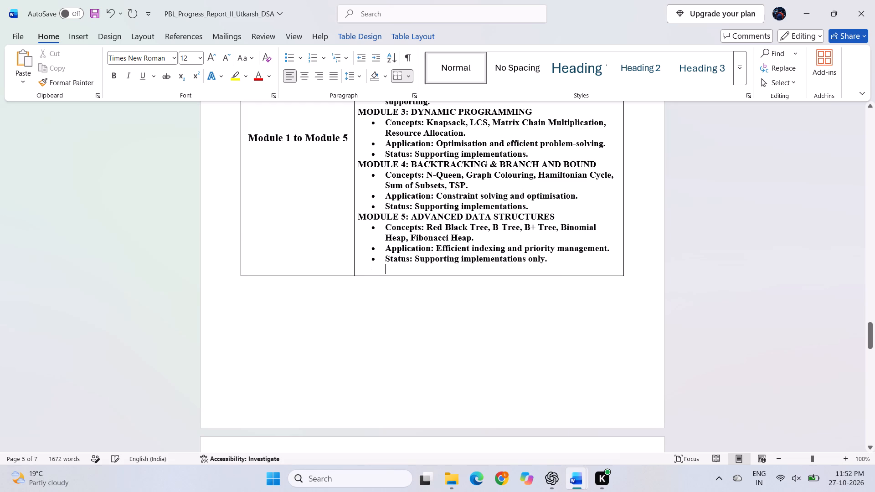
key("BackSpace")
key("BackSpace")
key("BackSpace")
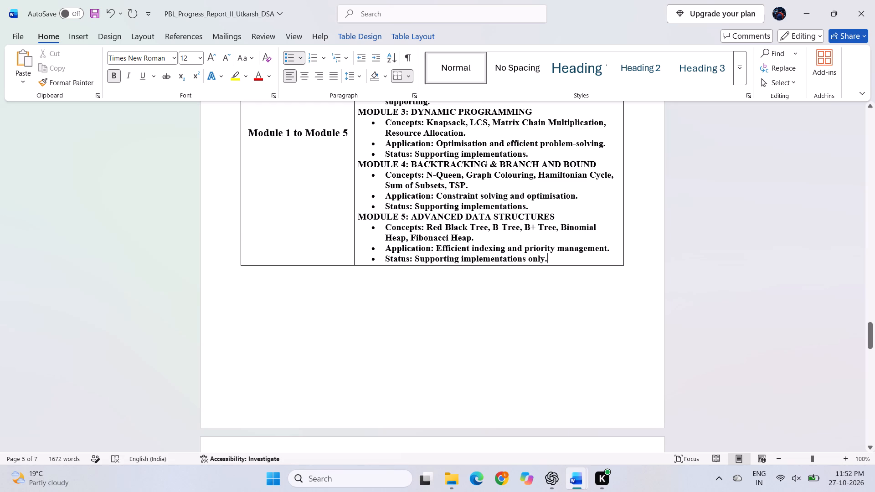
Remove bold from the Concepts, Application and Status bullets under Module 5 and Module 4, keeping the module headings bold.
left_click_drag(552, 260, 460, 242)
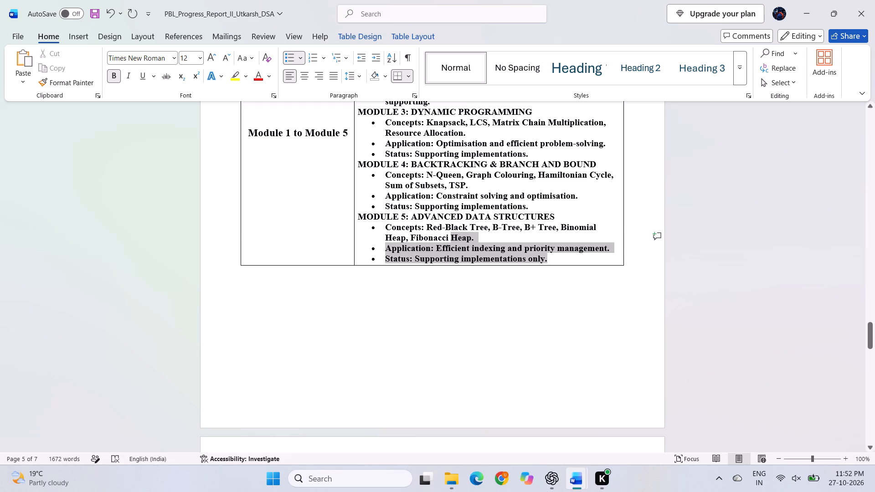
left_click_drag(460, 242, 421, 233)
left_click_drag(421, 233, 385, 225)
left_click(391, 205)
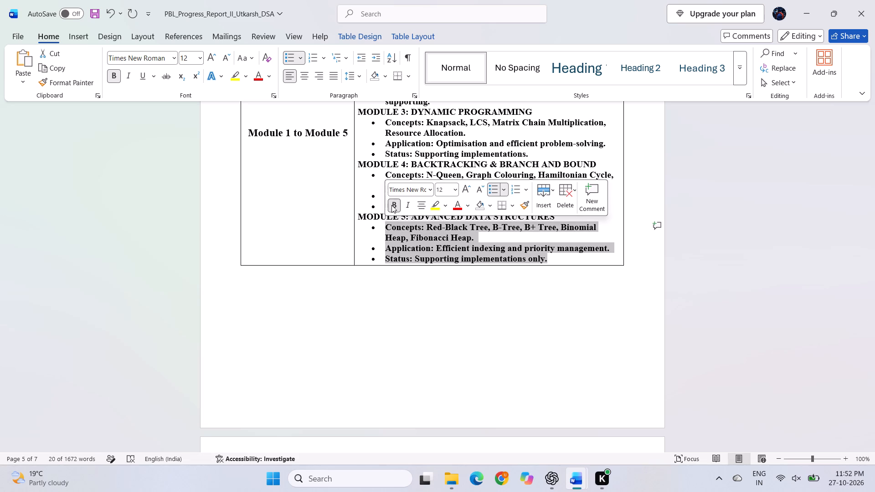
left_click(431, 242)
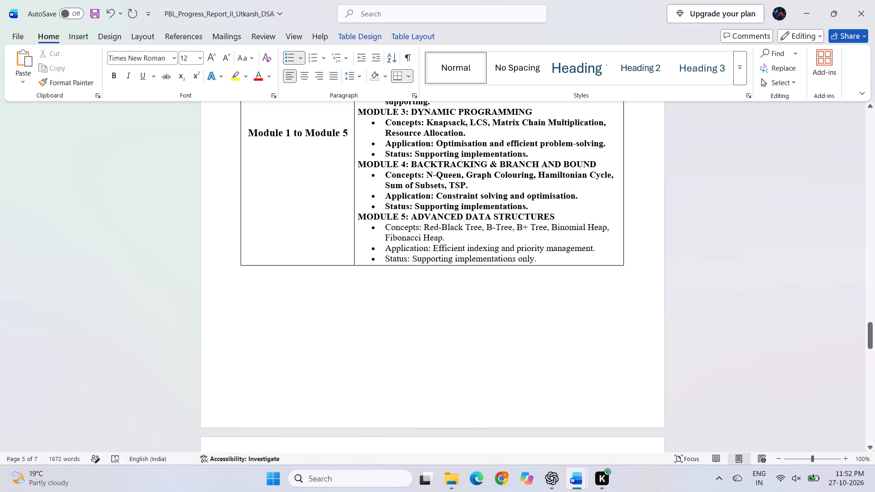
left_click_drag(534, 208, 421, 182)
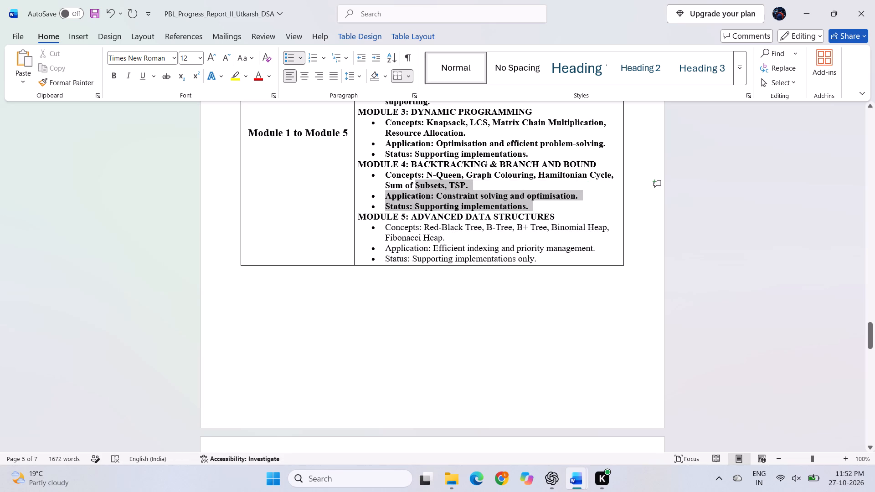
left_click_drag(421, 182, 386, 169)
left_click(394, 150)
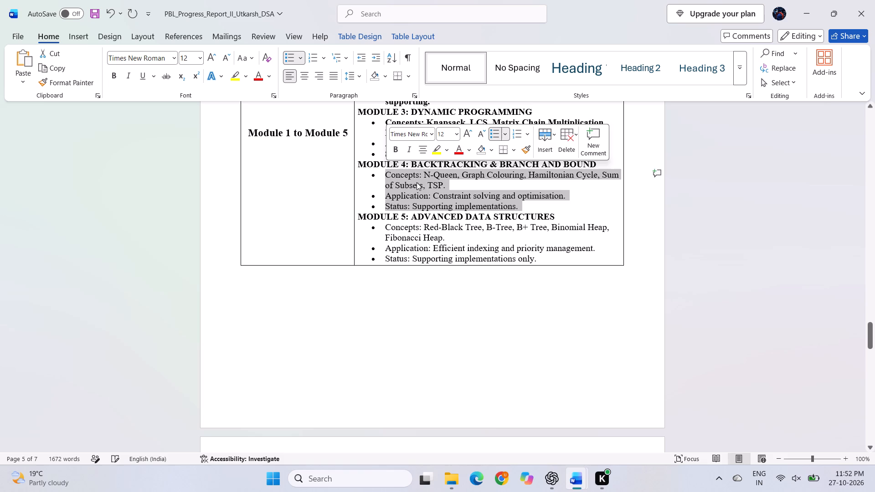
Remove bold from the Concepts, Application and Status bullets under Module 3: Dynamic Programming.
scroll(418, 184, "up", 2)
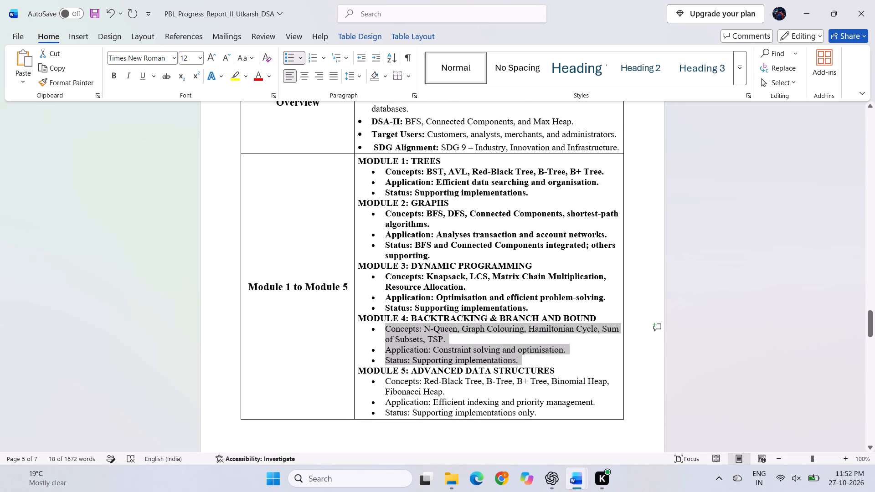
left_click_drag(532, 309, 380, 267)
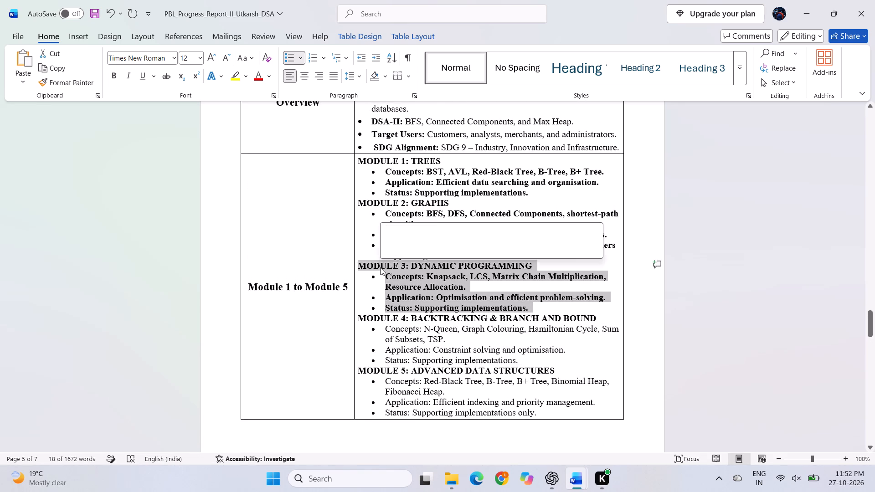
left_click(385, 273)
left_click_drag(385, 273, 407, 275)
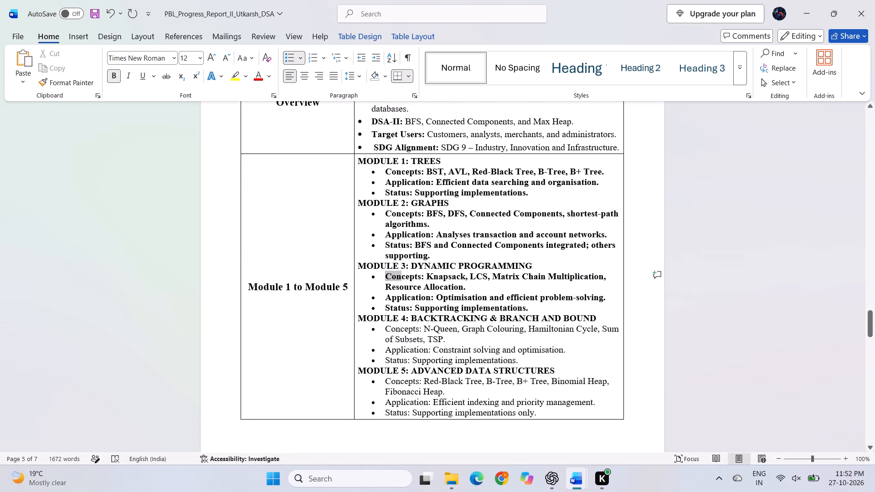
left_click_drag(407, 275, 532, 307)
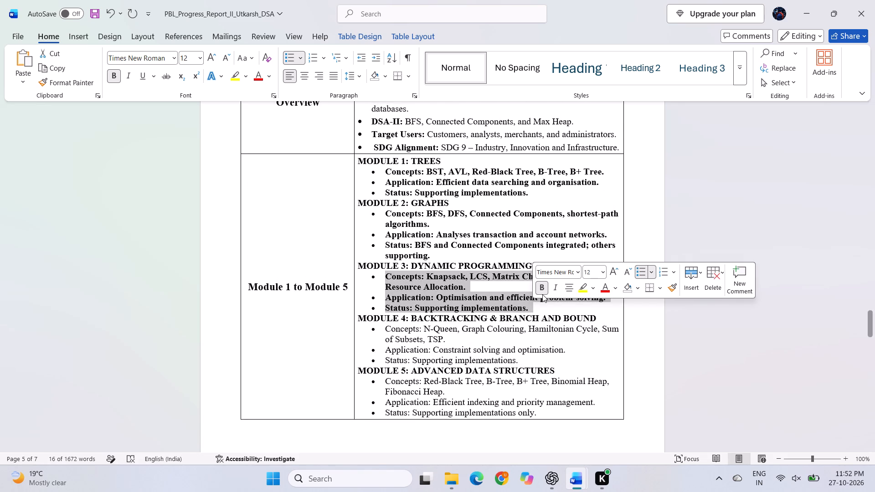
left_click(542, 288)
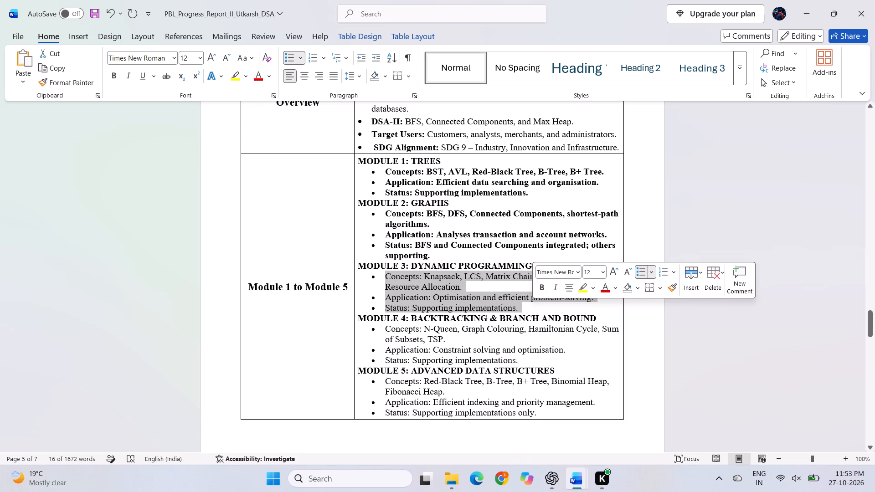
Remove bold from the Concepts, Application and Status bullets under Module 2: Graphs and Module 1: Trees.
left_click_drag(434, 260, 383, 221)
left_click(383, 221)
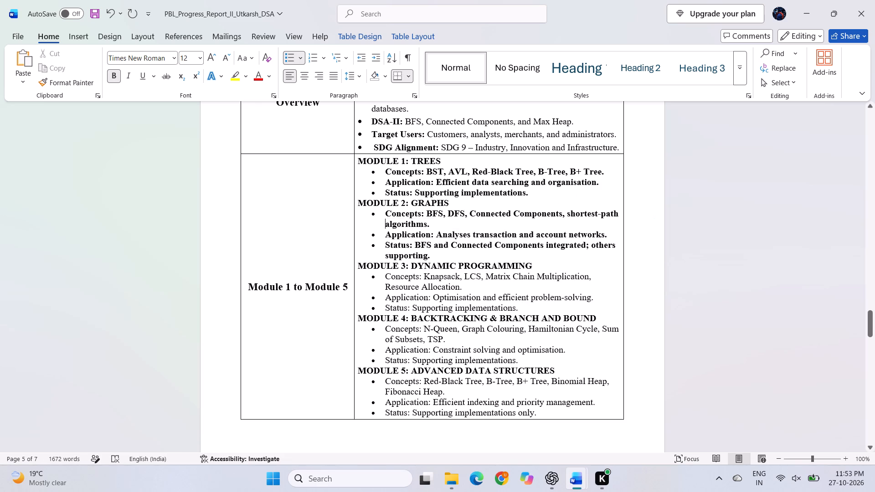
left_click_drag(386, 215, 430, 254)
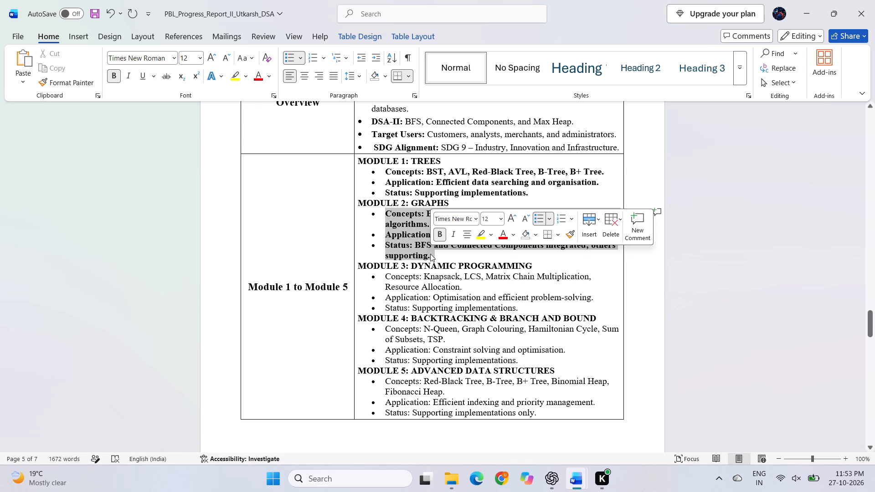
left_click(437, 237)
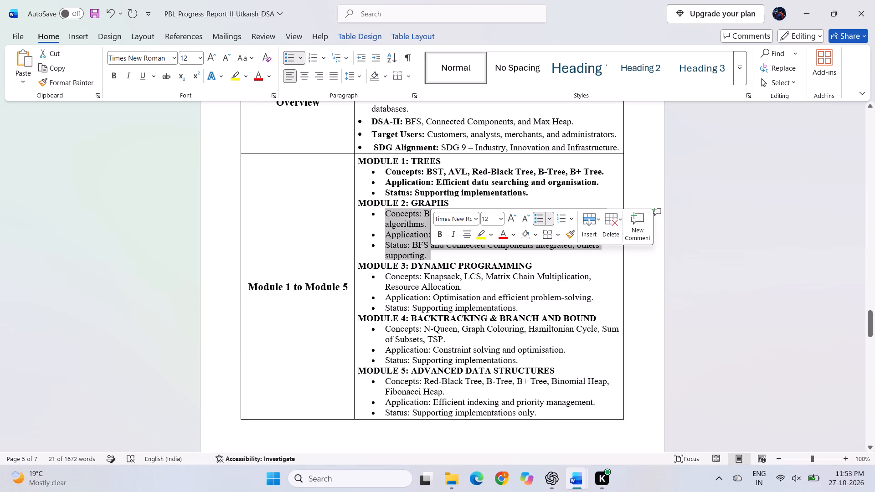
left_click_drag(386, 171, 533, 192)
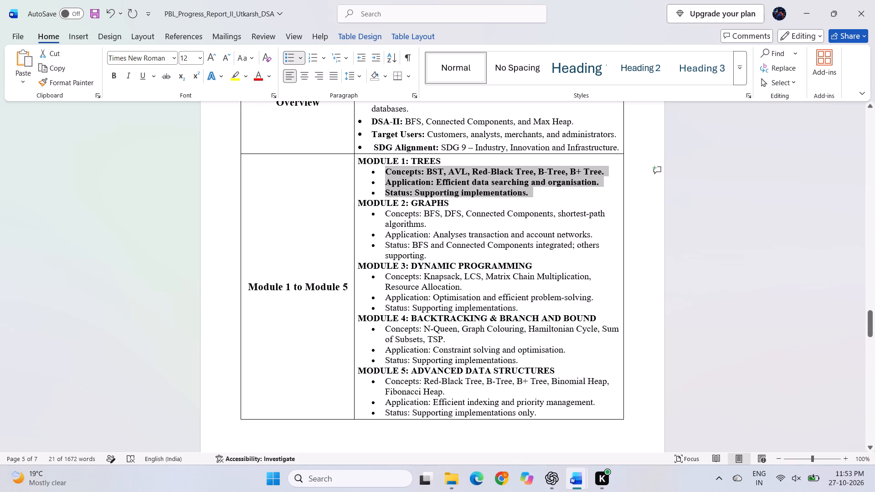
left_click_drag(533, 192, 534, 192)
left_click(544, 169)
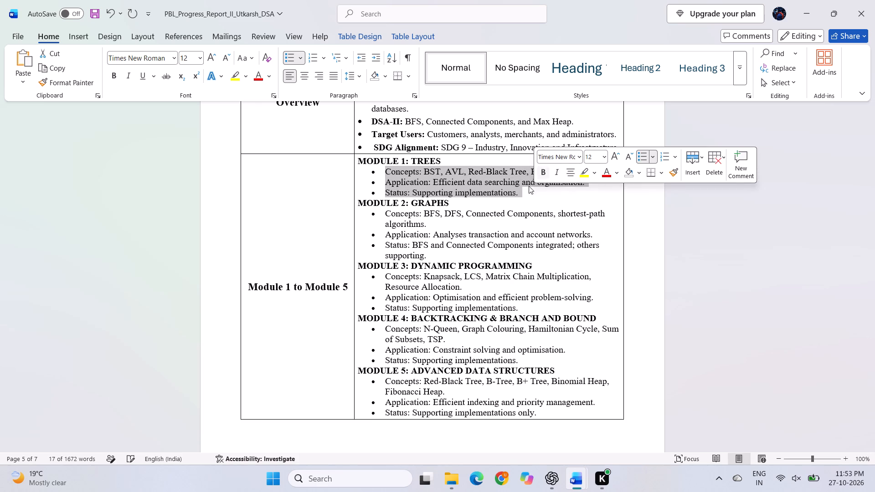
left_click(504, 205)
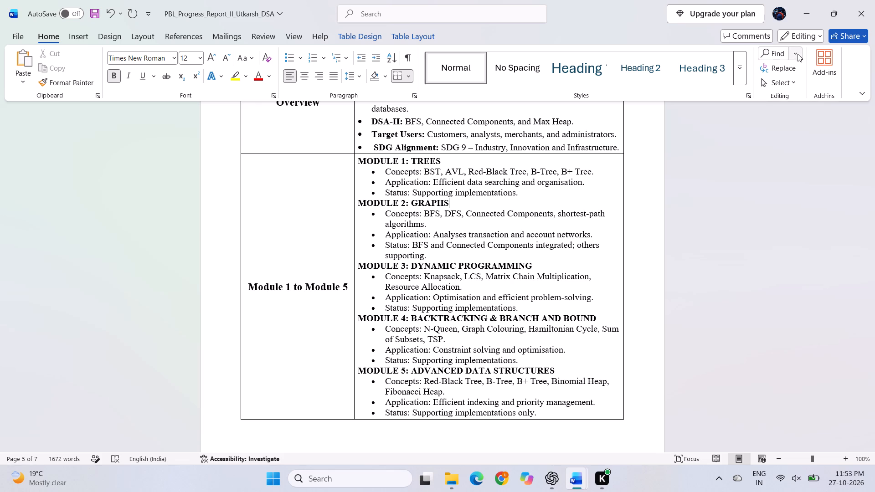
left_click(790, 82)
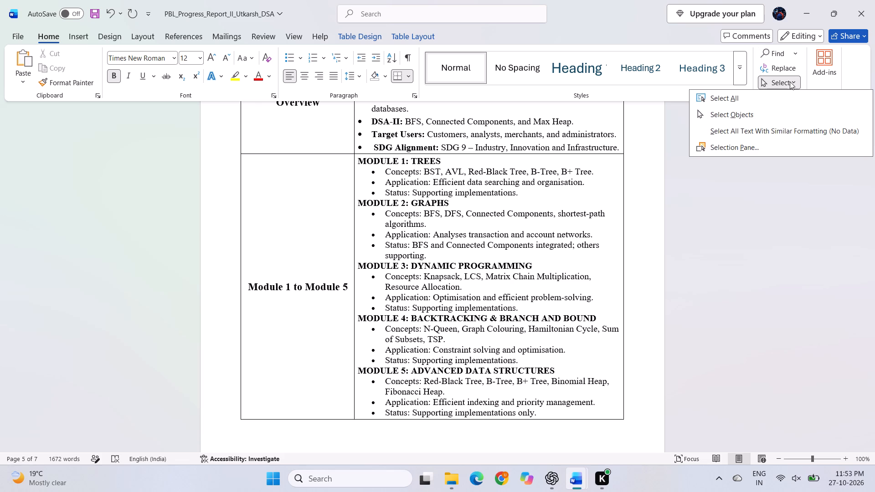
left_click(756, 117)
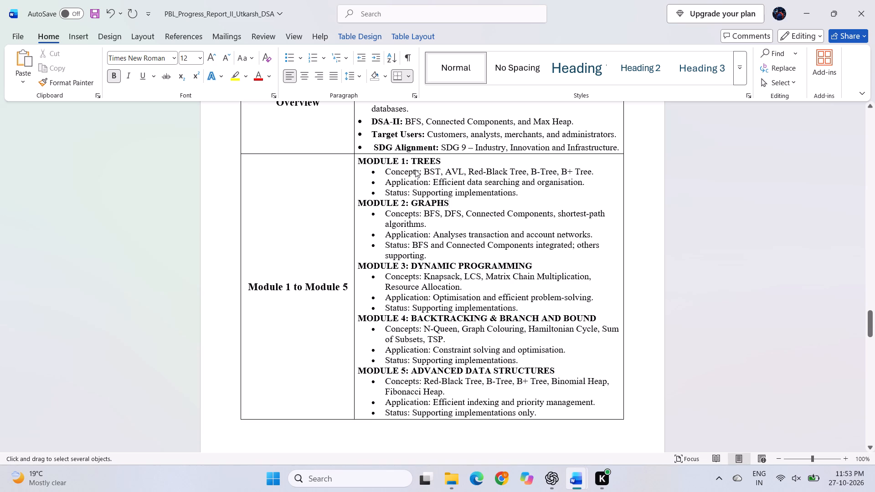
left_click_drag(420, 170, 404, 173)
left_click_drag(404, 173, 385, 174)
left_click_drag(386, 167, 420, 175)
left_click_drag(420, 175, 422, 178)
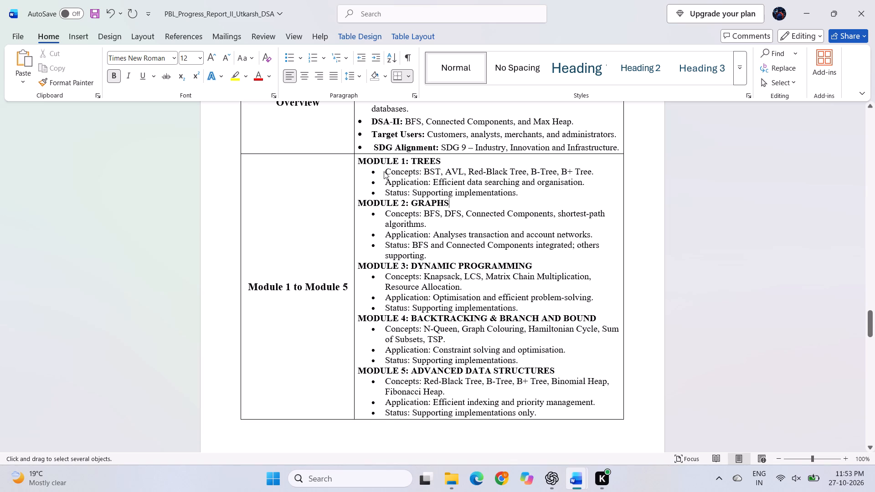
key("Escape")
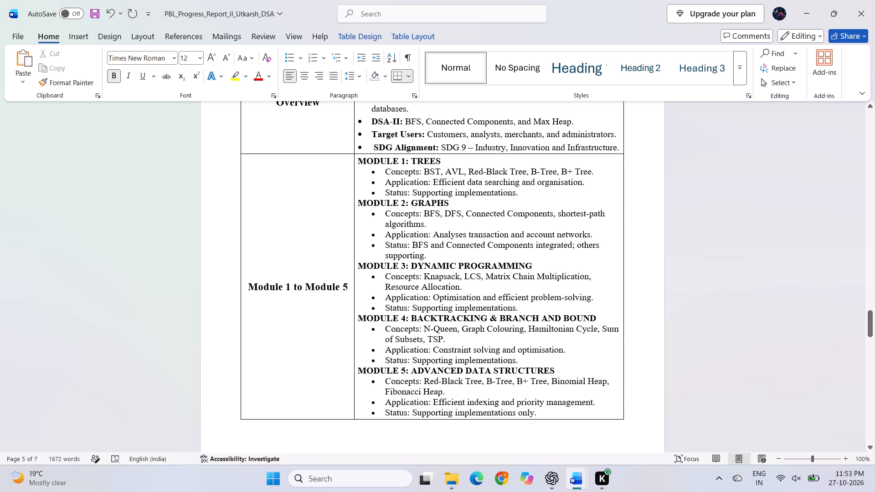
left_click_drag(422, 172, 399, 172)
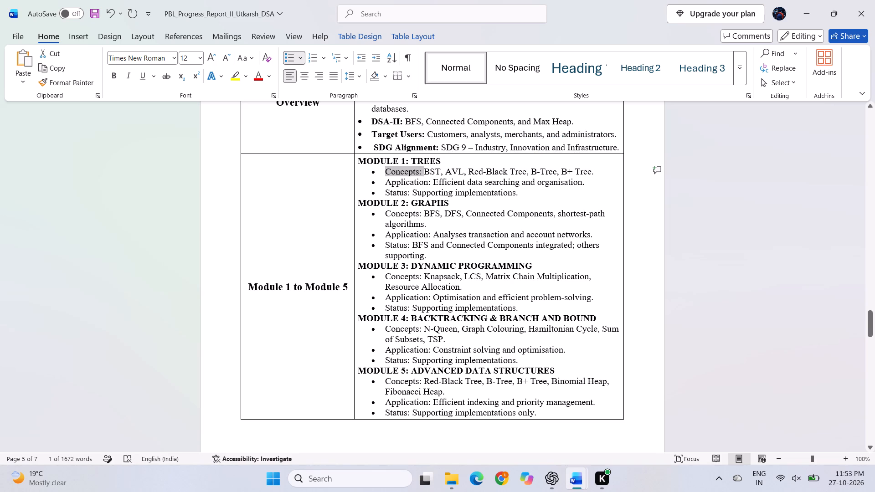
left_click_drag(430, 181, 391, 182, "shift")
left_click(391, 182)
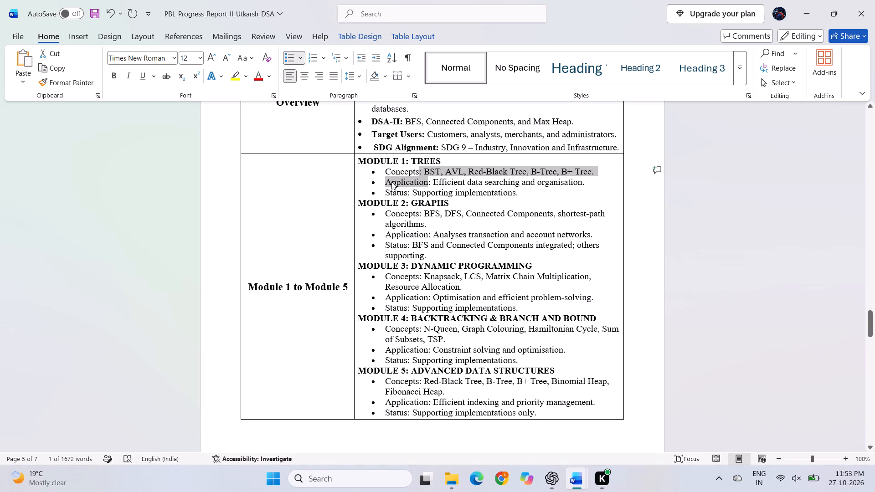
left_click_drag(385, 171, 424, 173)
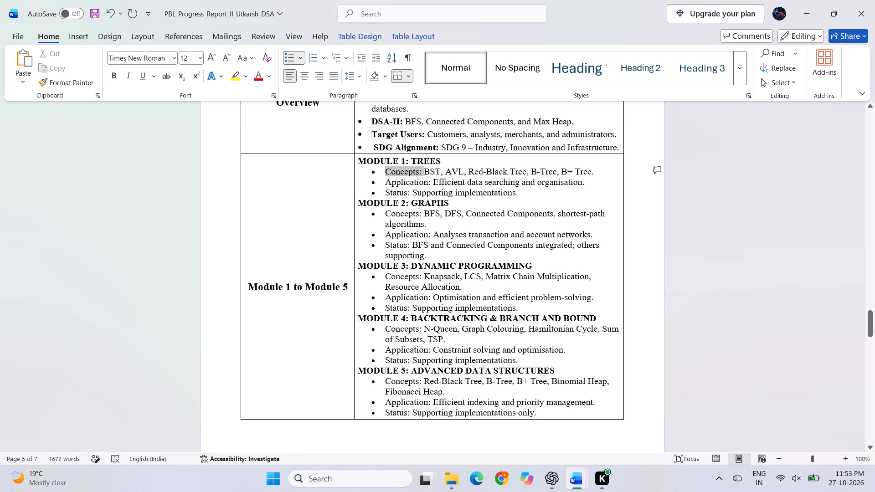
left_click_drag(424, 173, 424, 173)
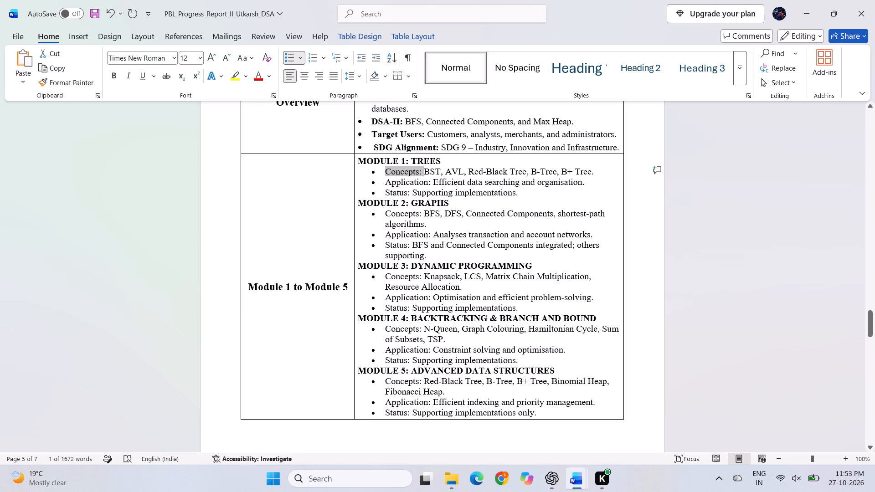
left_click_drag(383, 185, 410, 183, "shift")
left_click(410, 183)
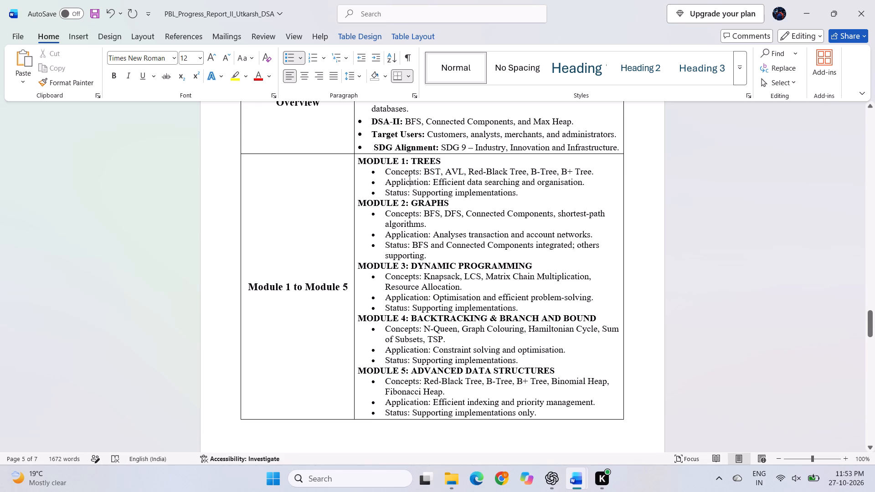
Make the "Concepts:" label under Module 1: Trees bold, leaving the rest of the bullet in regular weight.
left_click_drag(383, 170, 419, 171)
left_click_drag(419, 171, 422, 172)
left_click(432, 152)
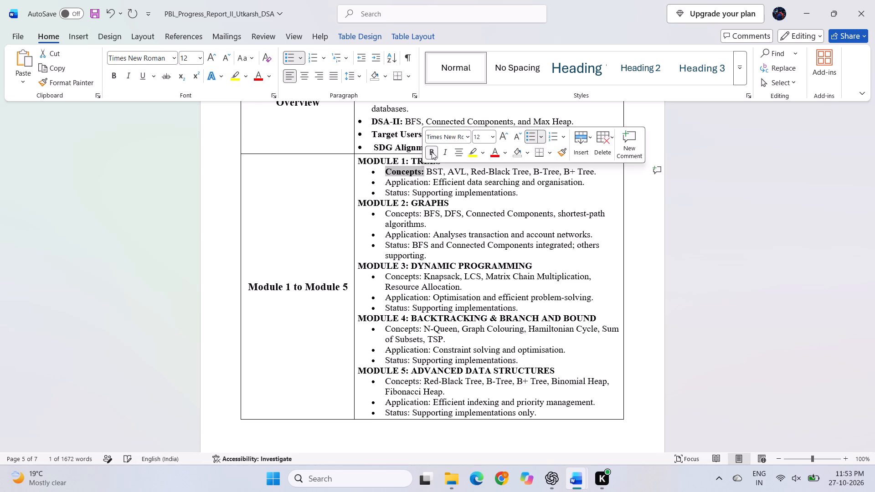
Make only the "Application:" label under Module 1: Trees bold, including its colon.
left_click(428, 180)
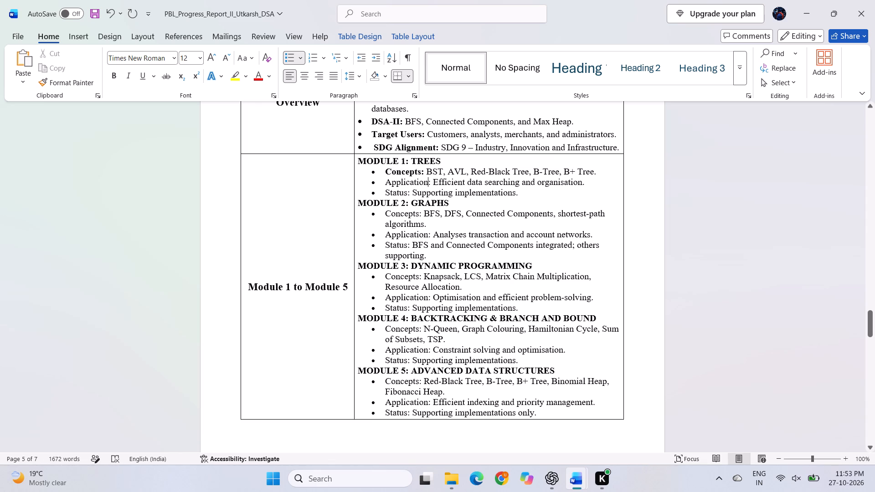
key("Right")
key("shift+Left")
key("shift+Left")
key("shift+Left")
key("shift+Left")
key("shift+Left")
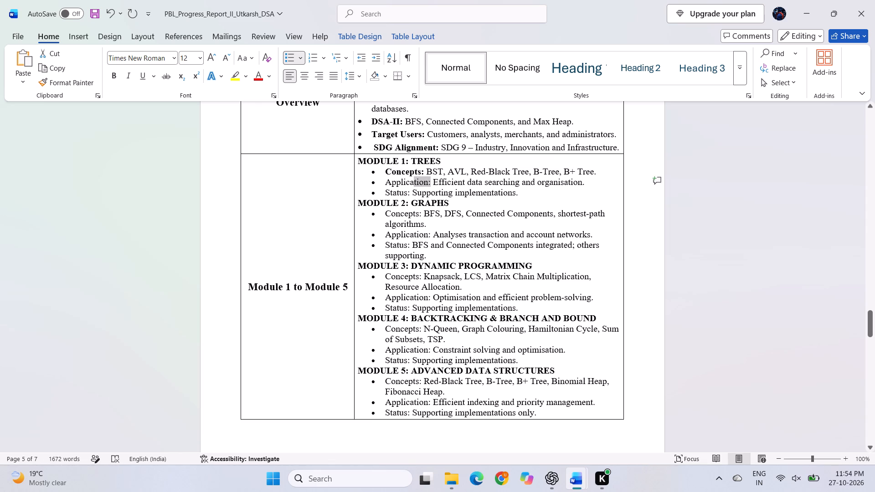
key("shift+Left")
key("shift+Left")
key("shift+Left")
key("shift+Left")
key("shift+Left")
key("shift+Left")
key("shift+Left")
key("shift+Left")
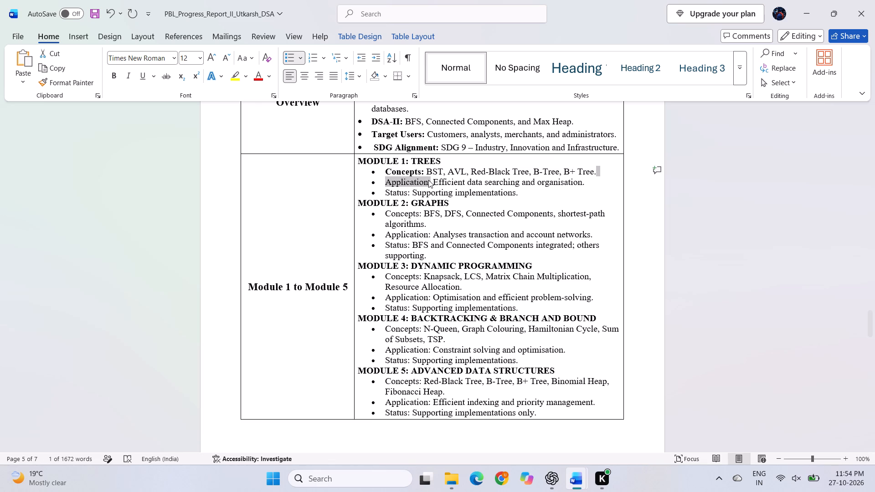
key("shift+Right")
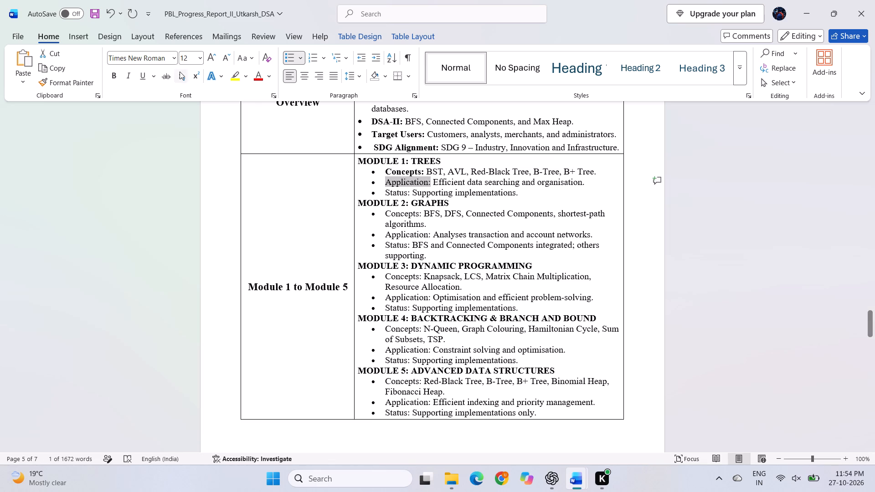
left_click(114, 76)
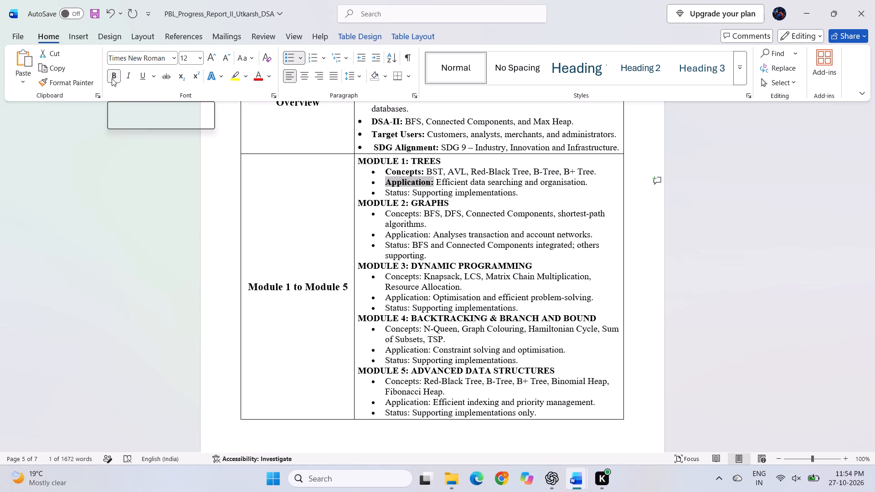
Make only the "Status:" label under Module 1: Trees bold, including its colon.
key("Down")
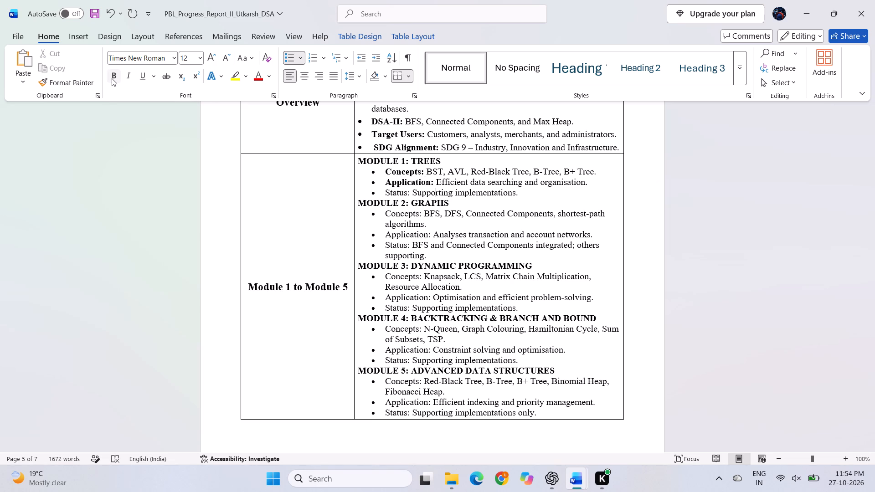
key("Left")
key("Left")
key("Left")
key("Left")
key("Left")
key("Left")
key("shift+Left")
key("shift+Left")
key("shift+Left")
key("shift+Left")
key("shift+Left")
key("shift+Left")
key("shift+Left")
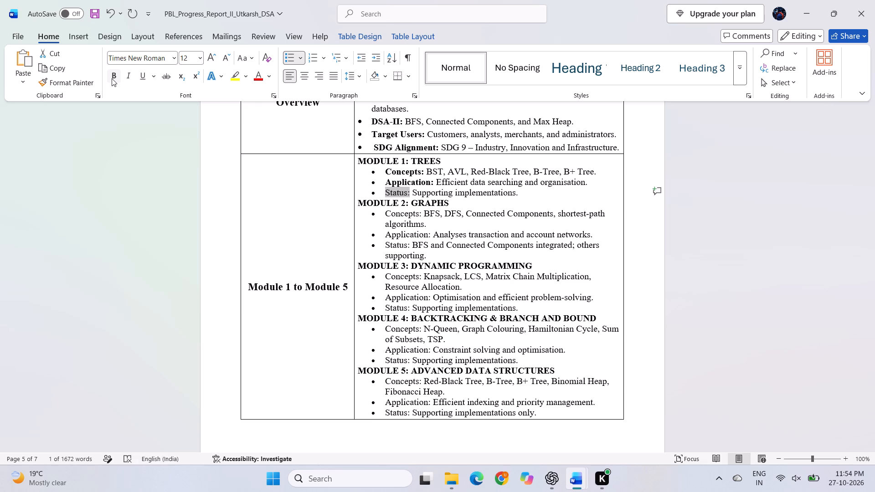
left_click(112, 78)
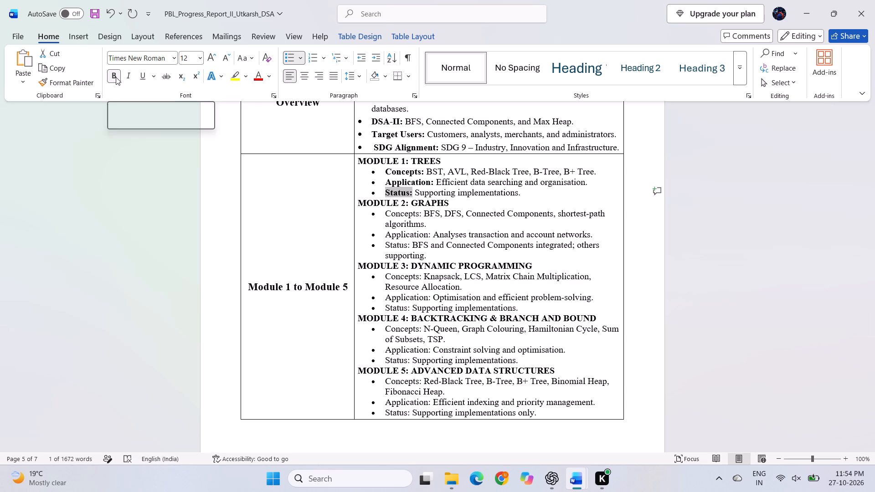
Make only the "Concepts:" label under Module 2: Graphs bold, including its colon.
key("Down")
key("Down")
key("Right")
key("Right")
key("Right")
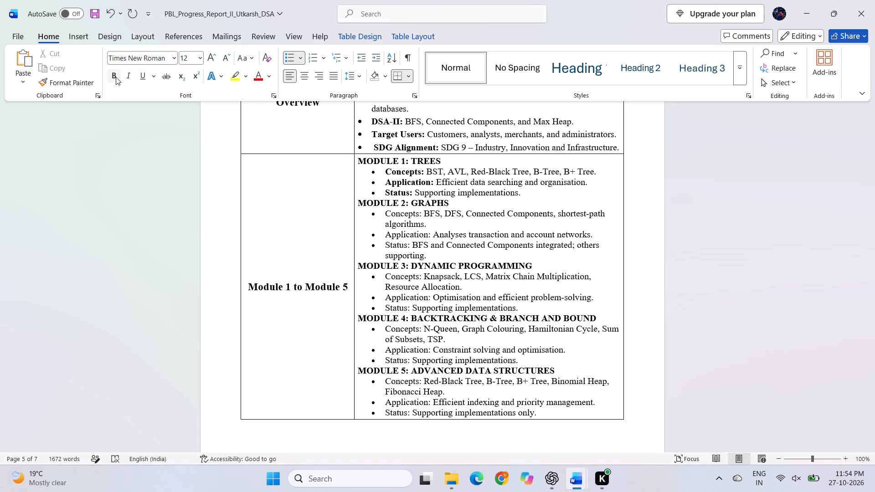
key("shift+Left")
key("shift+Left")
key("shift+Left")
key("shift+Left")
key("shift+Left")
key("shift+Left")
key("shift+Left")
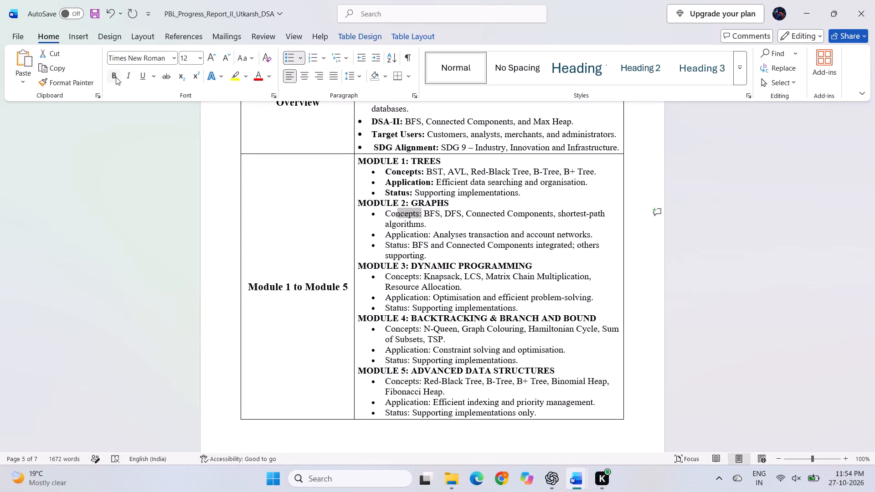
key("shift+Left")
key("shift+Left")
left_click(116, 77)
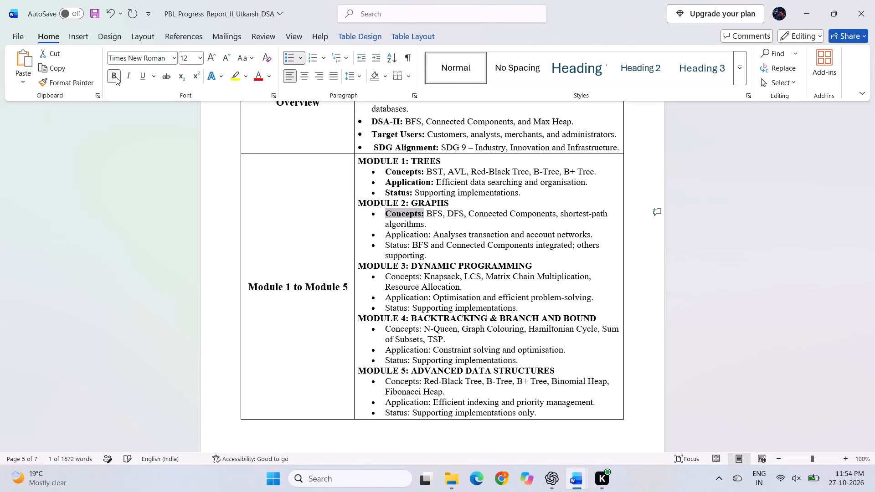
Make only the "Application:" label under Module 2: Graphs bold, including its colon.
key("Down")
key("Down")
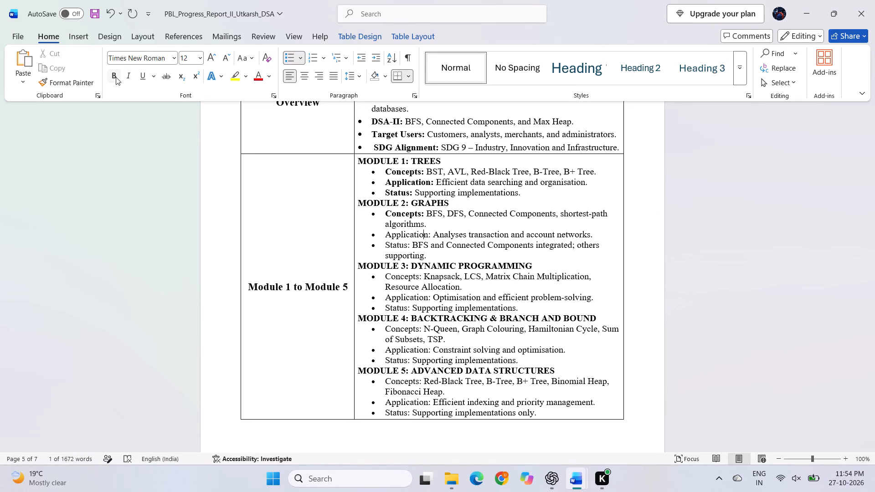
key("Right")
key("Right")
key("shift+Left")
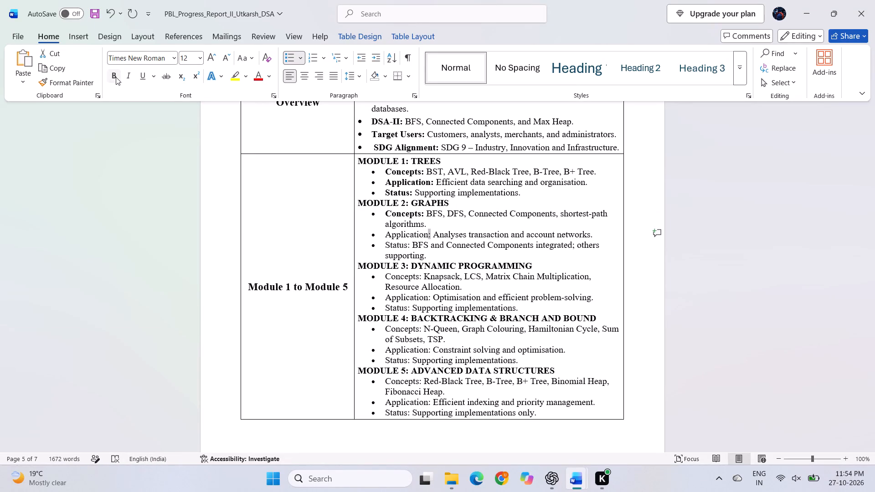
key("shift+Left")
key("shift+Left")
key("shift+Left")
key("shift+Left")
key("shift+Left")
key("shift+Left")
key("shift+Left")
key("shift+Left")
key("shift+Left")
key("shift+Left")
key("shift+Left")
key("shift+Left")
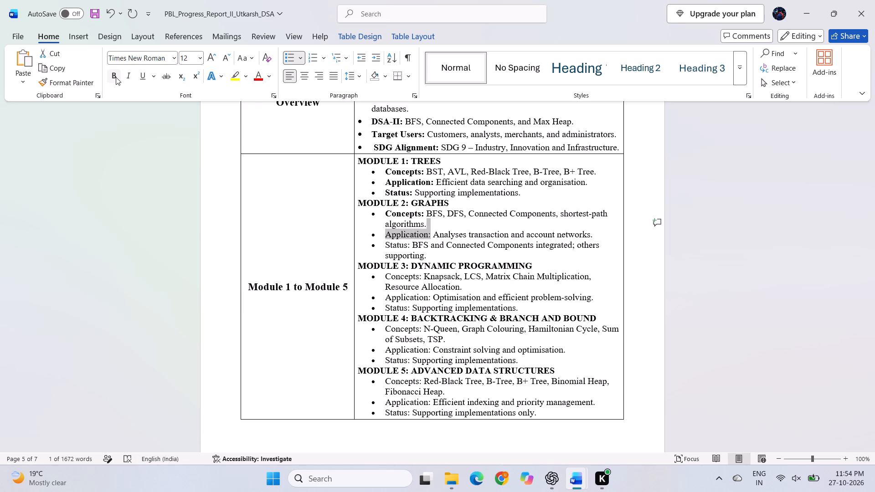
left_click(116, 77)
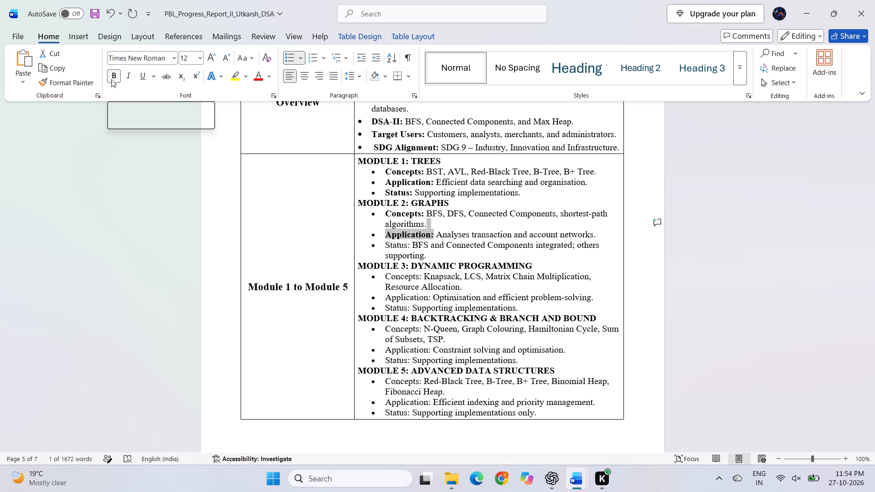
Make only the "Status:" label under Module 2: Graphs bold, including its colon.
key("Down")
key("Left")
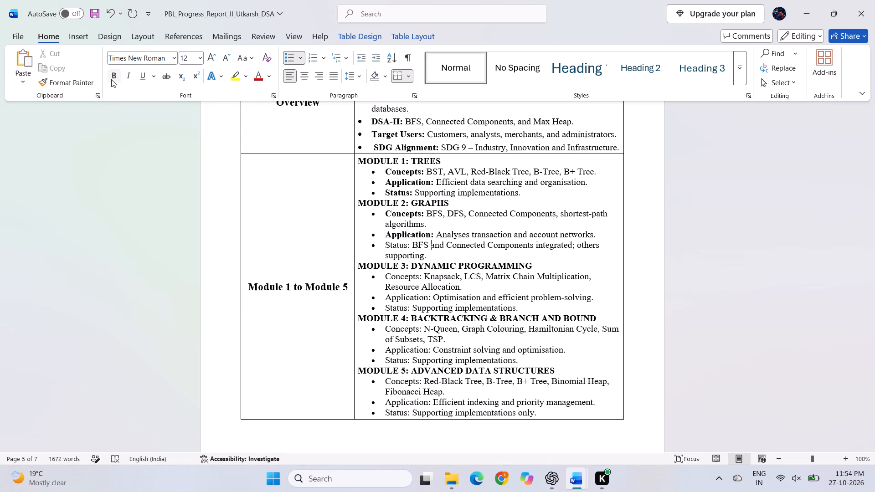
key("Left")
key("Left")
key("Left")
key("Left")
key("Left")
key("shift+Left")
key("shift+Left")
key("shift+Left")
key("shift+Left")
key("shift+Left")
key("shift+Left")
key("shift+Left")
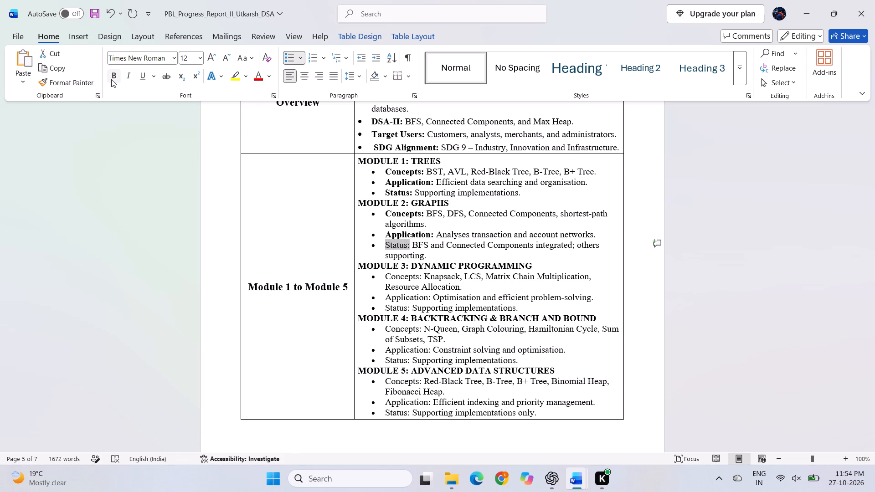
left_click(111, 79)
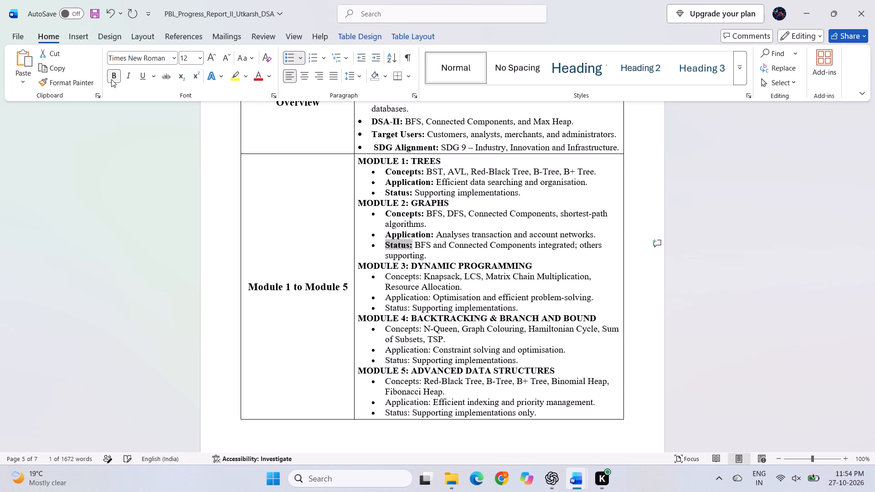
key("Down")
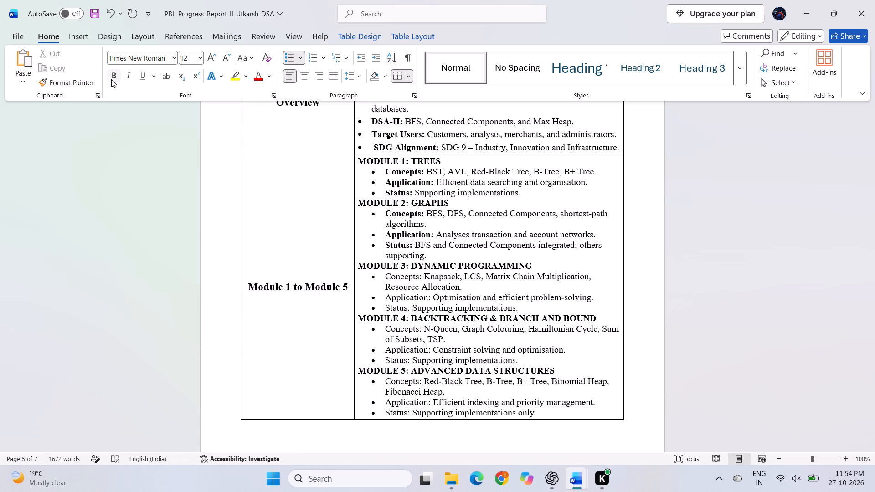
Make only the "Concepts:" label under Module 3: Dynamic Programming bold, including its colon.
key("Down")
key("Down")
key("Right")
key("Right")
key("Right")
key("shift+Left")
key("shift+Left")
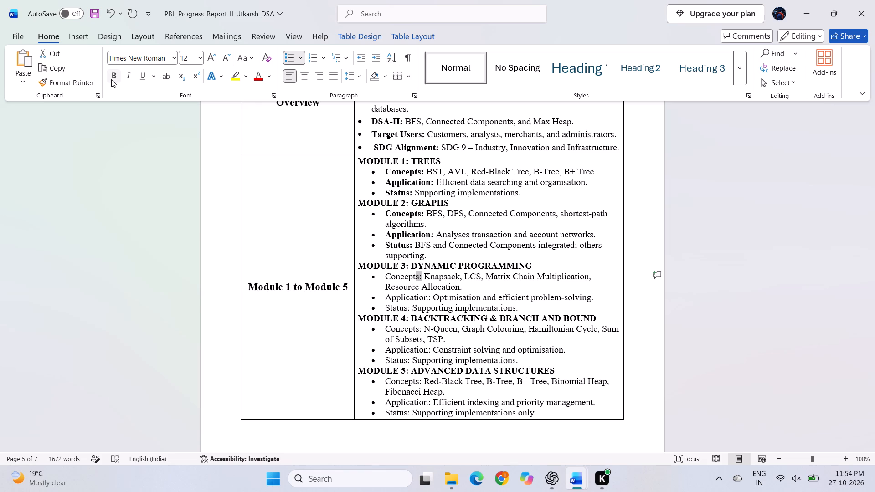
key("shift+Left")
key("shift+Left")
key("shift+Left")
key("shift+Left")
key("shift+Left")
key("shift+Left")
key("shift+Left")
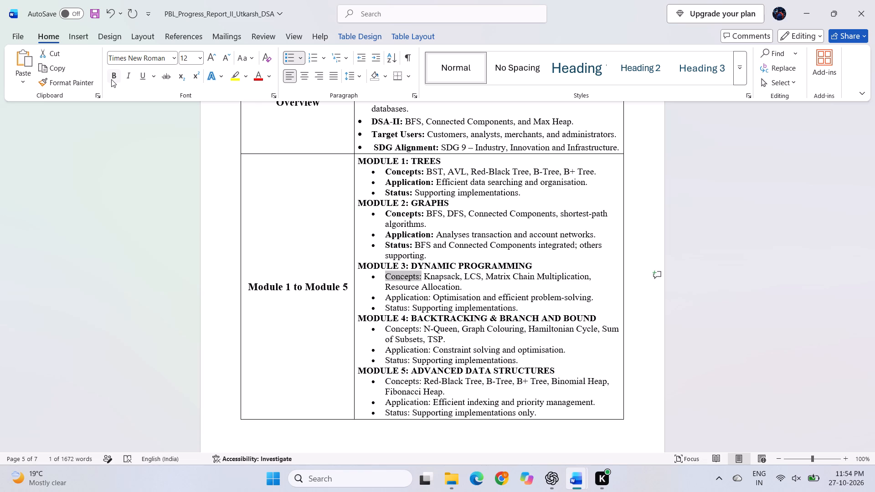
left_click(111, 79)
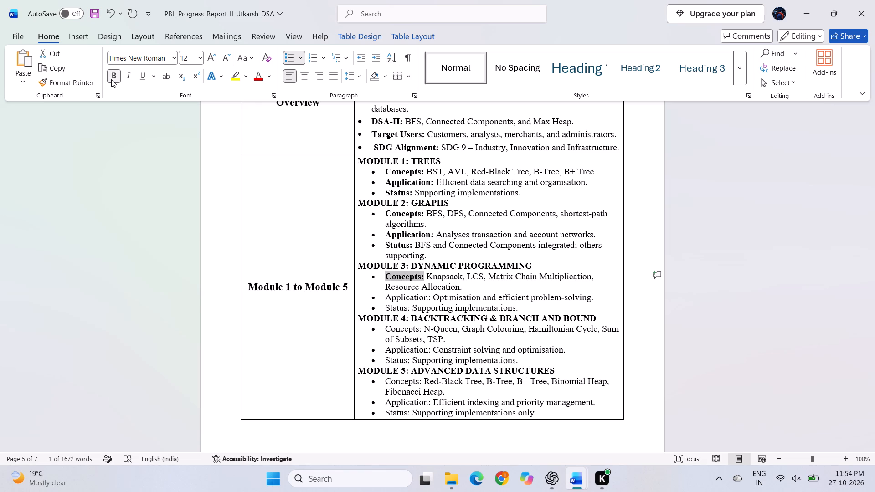
Make only the "Application:" label under Module 3: Dynamic Programming bold, including its colon.
key("Down")
key("Down")
key("Right")
key("Right")
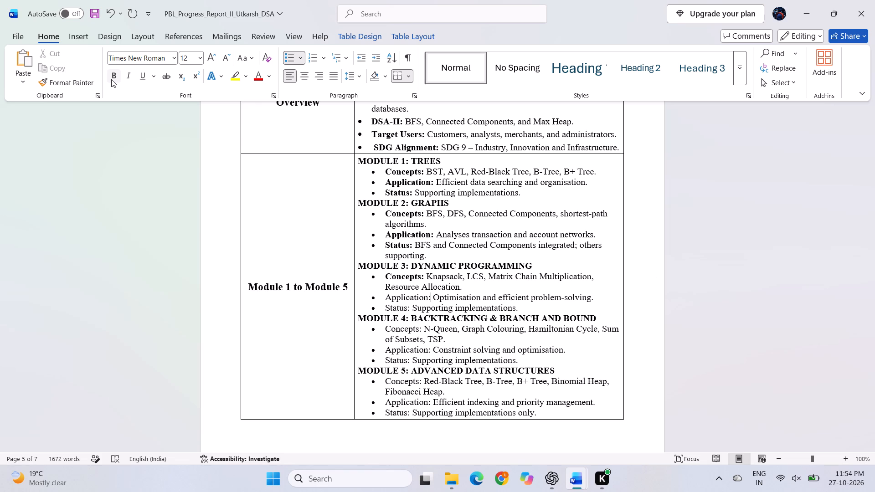
key("shift+Left")
key("shift+Left")
key("shift+Left")
key("shift+Left")
key("shift+Left")
key("shift+Left")
key("shift+Left")
key("shift+Left")
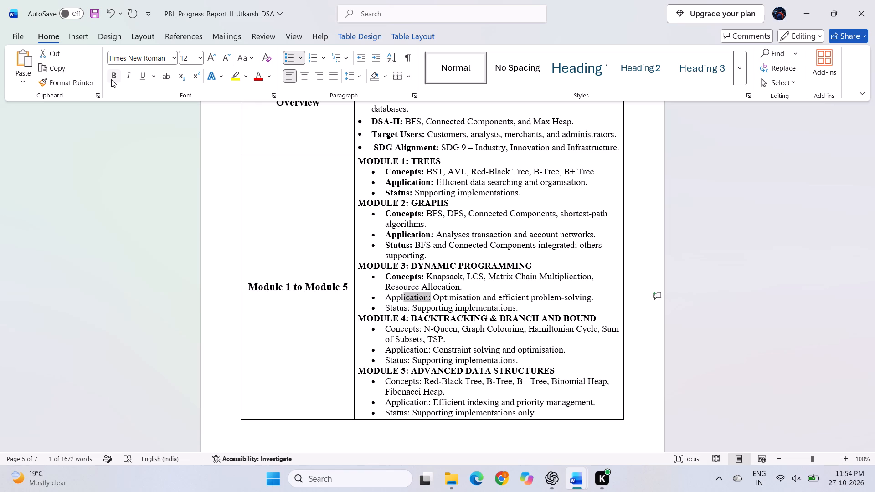
key("shift+Left")
key("shift+Left")
key("shift+Left")
key("shift+Left")
left_click(111, 79)
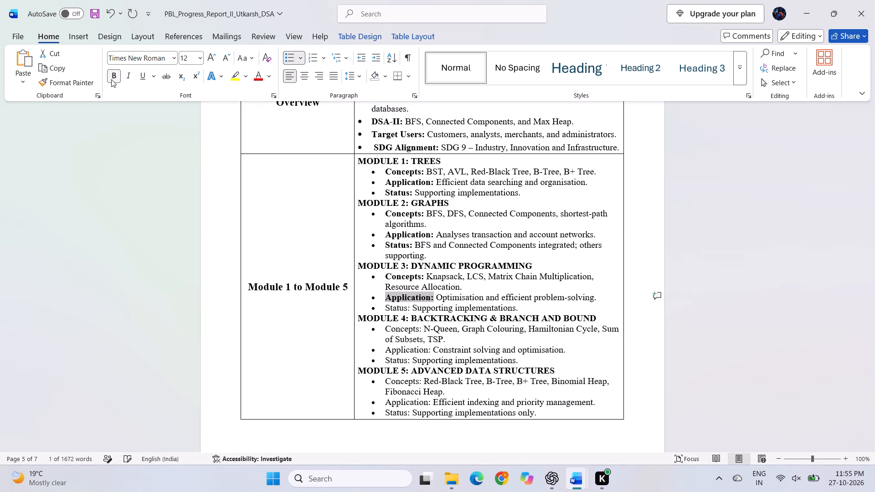
Make only the "Status:" label under Module 3: Dynamic Programming bold, including its colon.
key("Down")
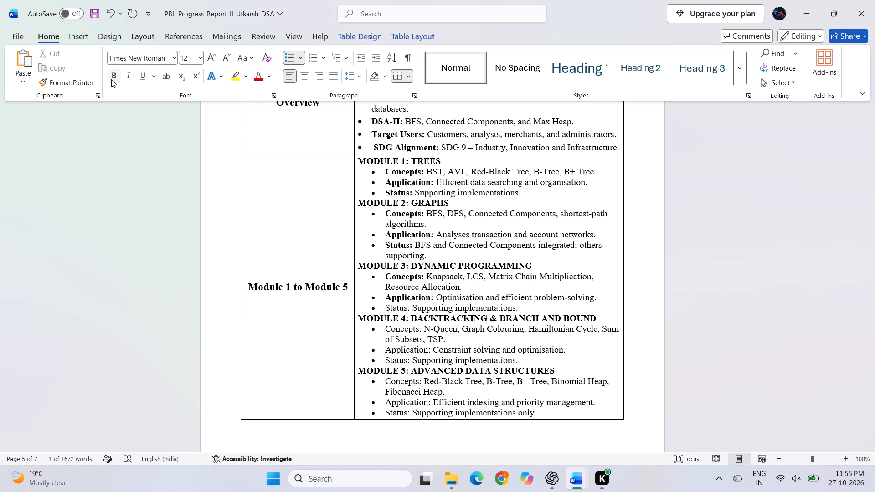
key("Left")
key("Left")
key("Left")
key("Left")
key("Left")
key("Left")
key("Left")
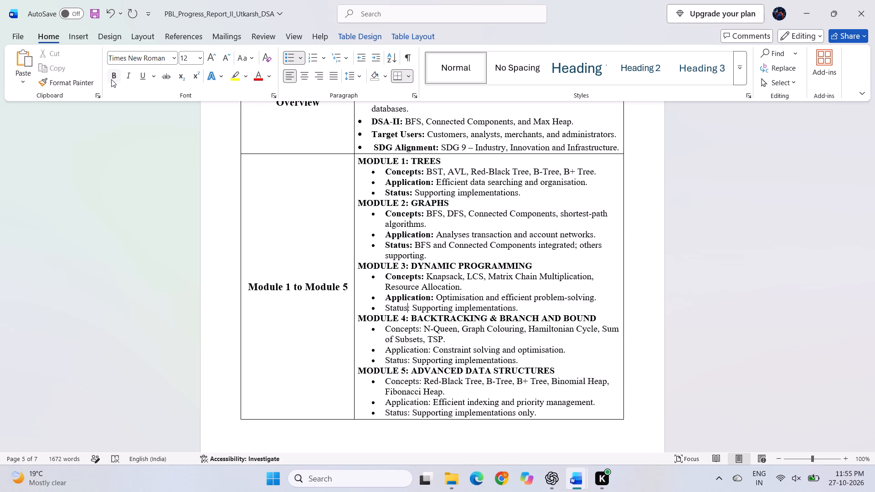
key("Right")
key("shift+Left")
key("shift+Left")
key("shift+Left")
key("shift+Left")
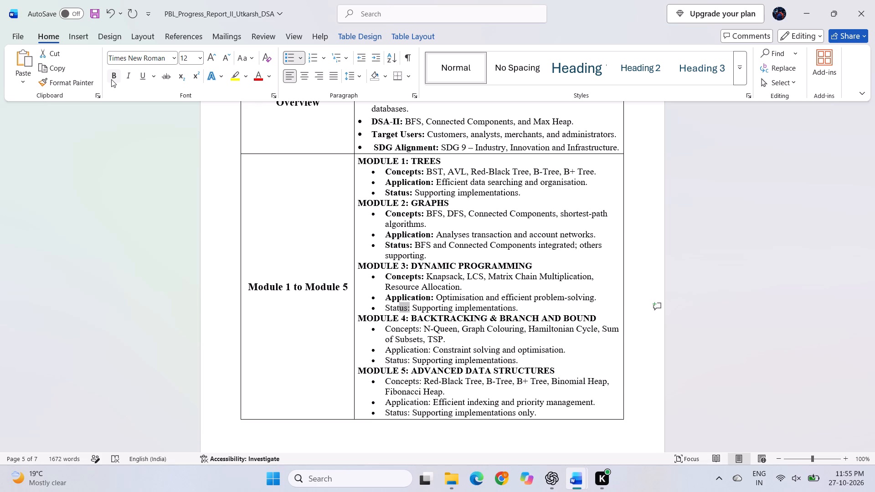
key("shift+Left")
key("shift+Left")
key("shift+Left")
left_click(111, 79)
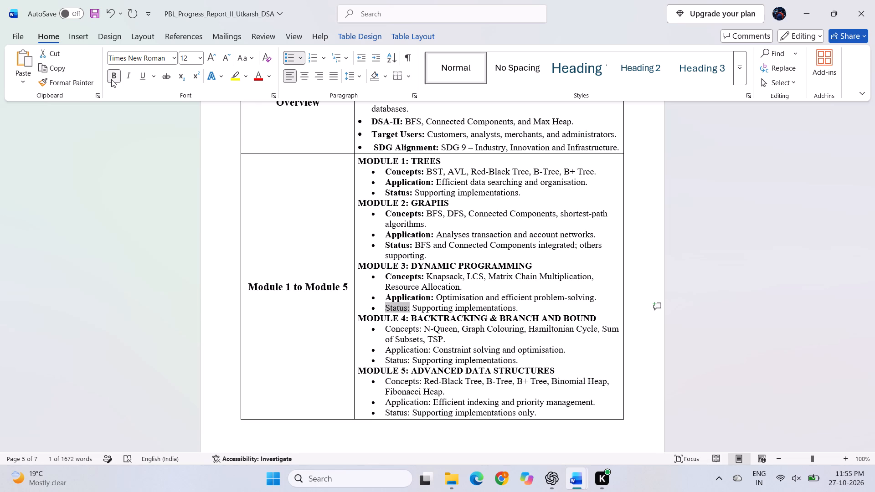
left_click(406, 269)
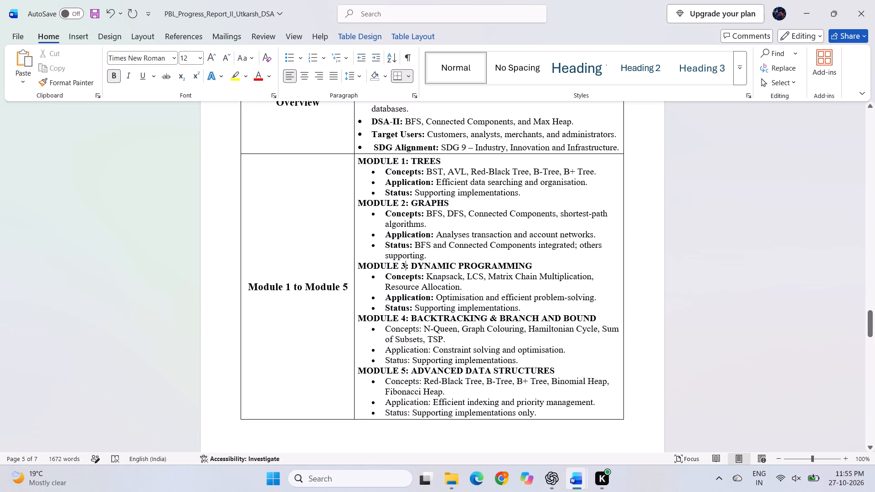
Bold the "Concepts:", "Application:" and "Status:" labels under Module 4: Backtracking & Branch and Bound.
left_click_drag(422, 329, 390, 327)
left_click(401, 302)
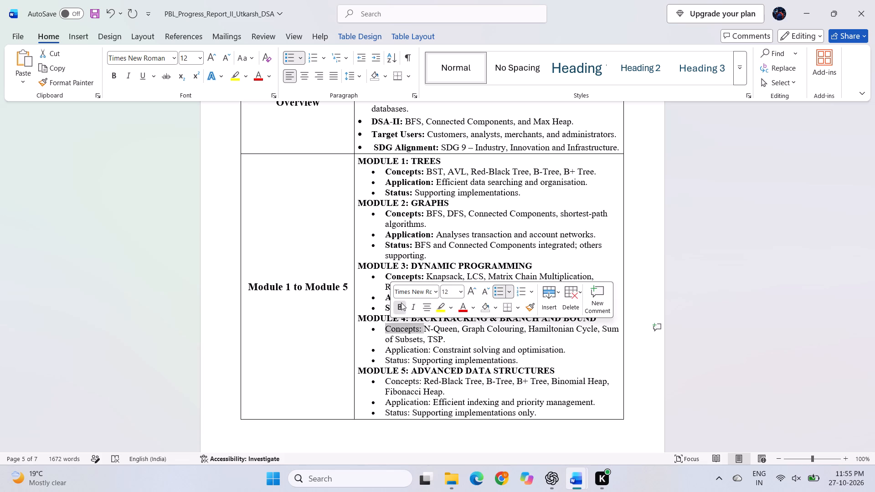
left_click_drag(431, 351, 430, 351)
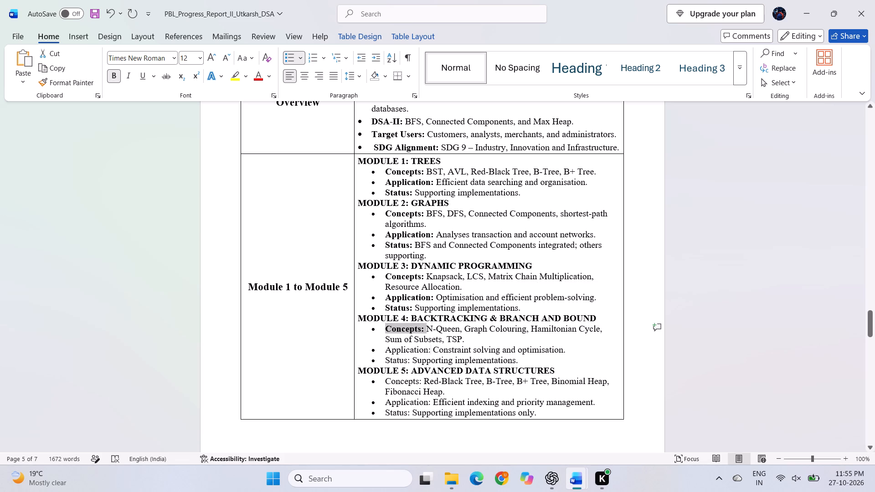
left_click_drag(430, 351, 390, 349)
left_click(396, 326)
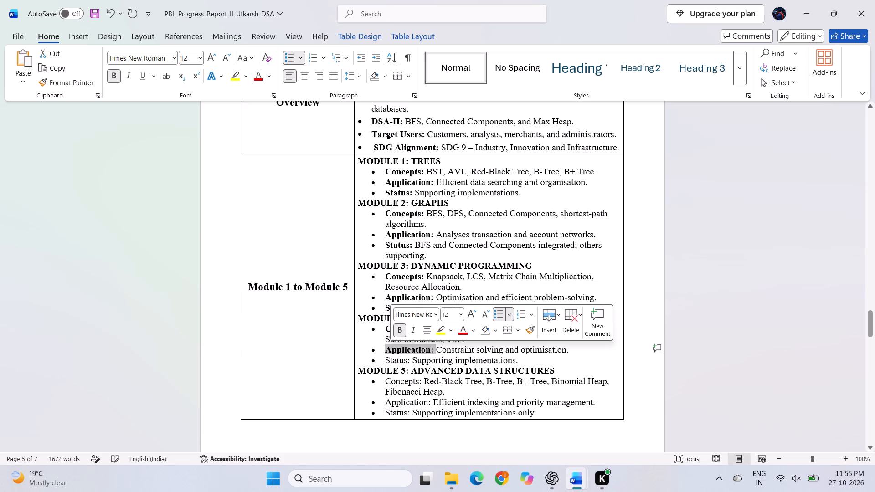
left_click_drag(412, 363, 390, 360)
left_click(398, 335)
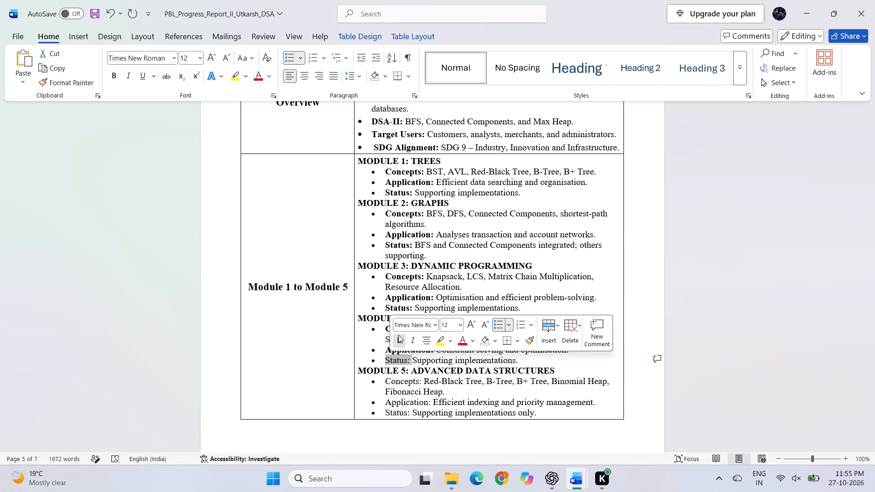
Bold the "Concepts:", "Application:" and "Status:" labels under Module 5: Advanced Data Structures.
left_click_drag(420, 383, 389, 381)
left_click(395, 354)
left_click(399, 362)
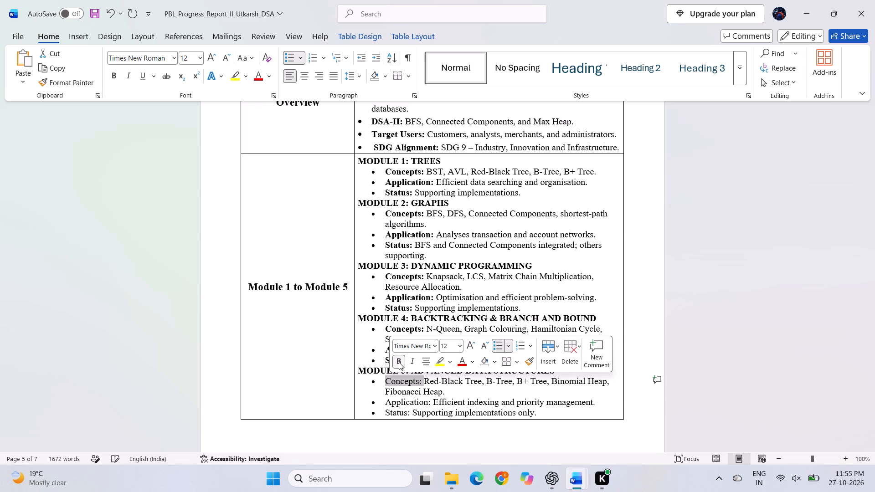
left_click_drag(432, 402, 402, 401)
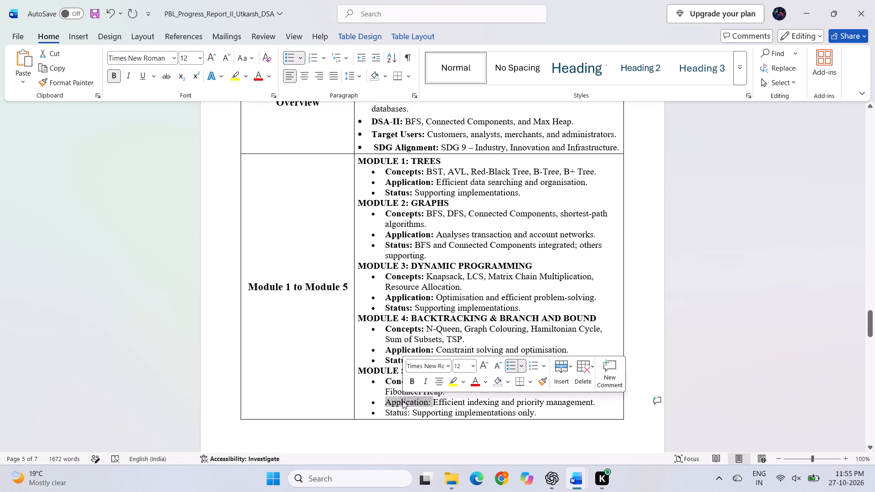
left_click(412, 378)
left_click_drag(409, 410, 392, 411)
left_click(401, 390)
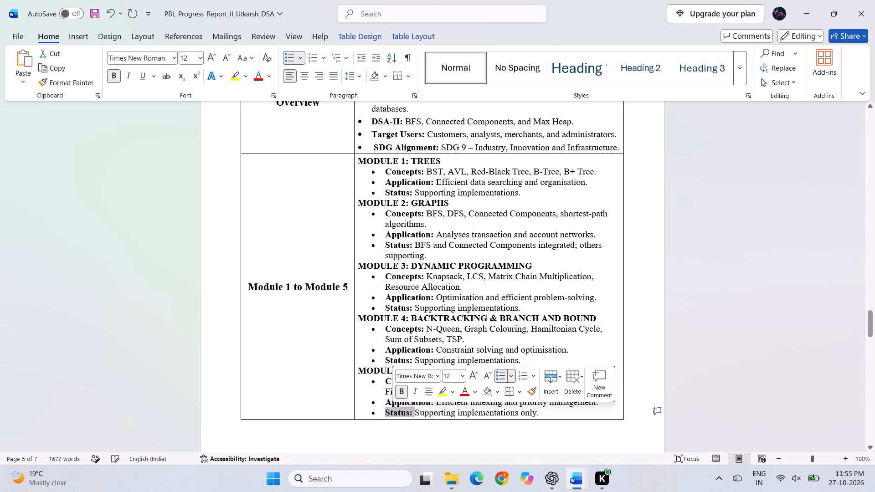
left_click(382, 367)
scroll(415, 327, "down", 1)
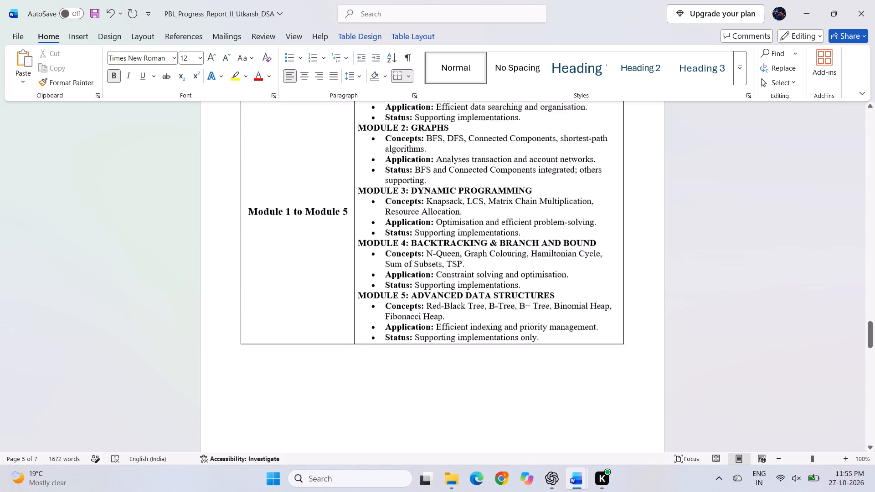
scroll(415, 327, "down", 2)
scroll(395, 363, "down", 1)
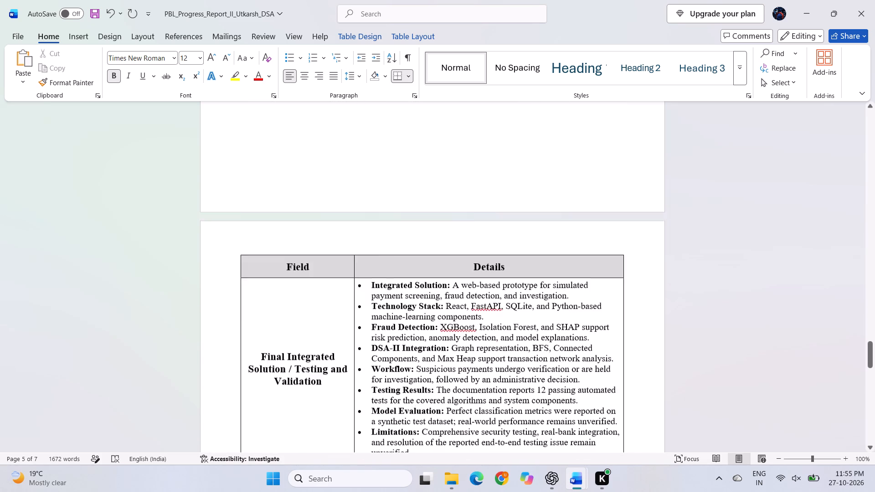
scroll(395, 363, "down", 1)
left_click_drag(415, 385, 363, 232)
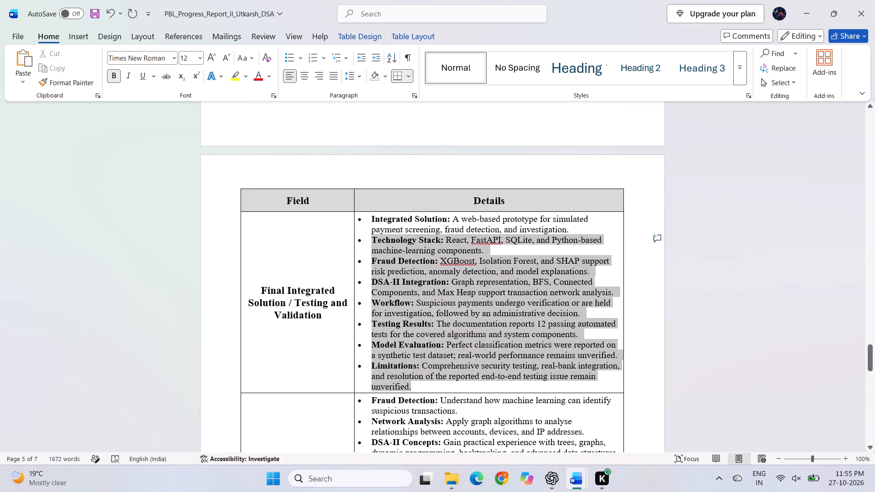
left_click_drag(363, 232, 365, 218)
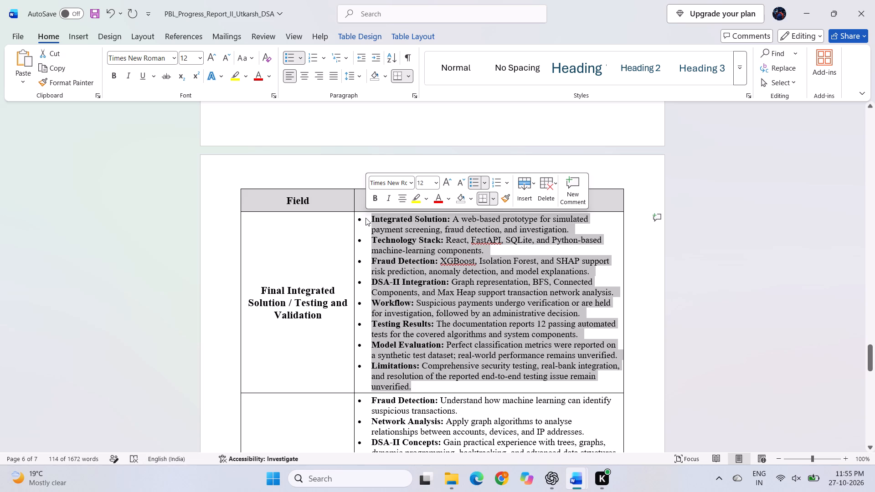
key("ctrl+c")
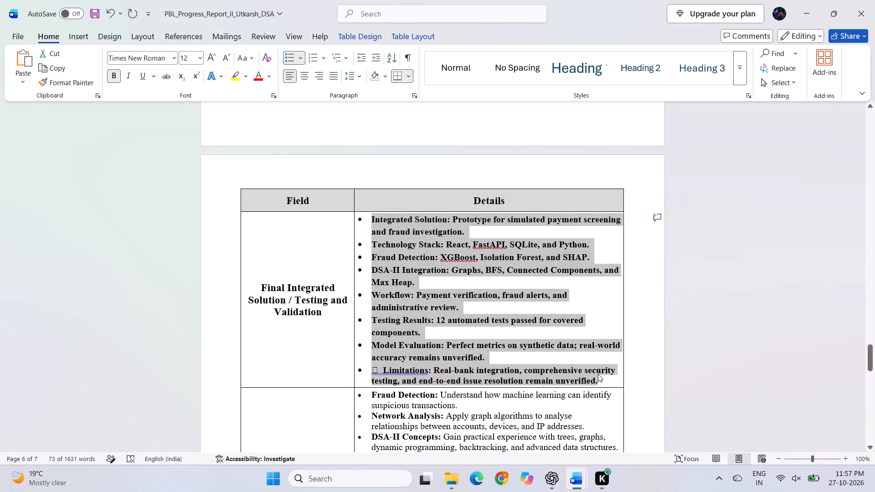
key("ctrl+v")
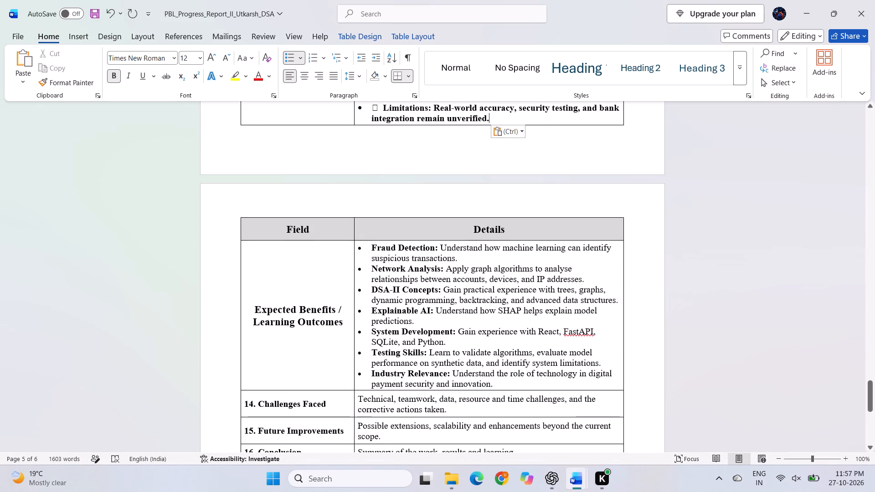
Reapply the standard bulleted list to the pasted Solution through Limitations lines in the Final Integrated Solution / Testing and Validation cell.
scroll(460, 365, "up", 2)
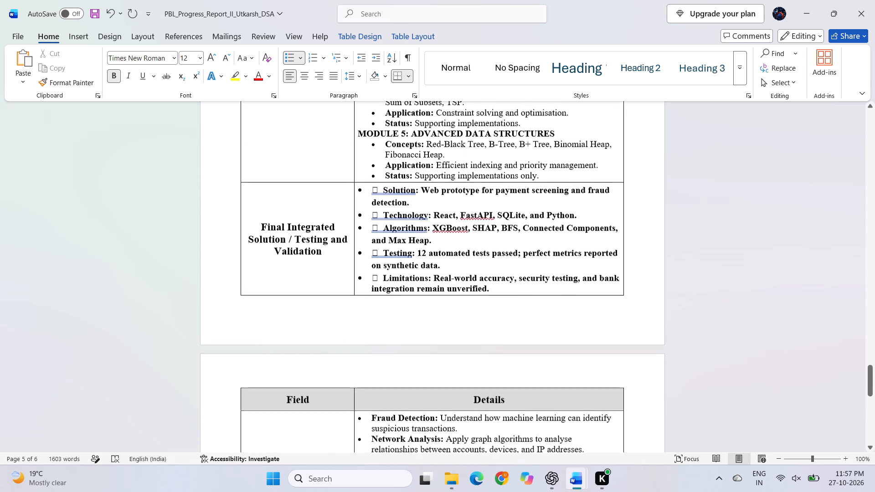
scroll(460, 365, "up", 2)
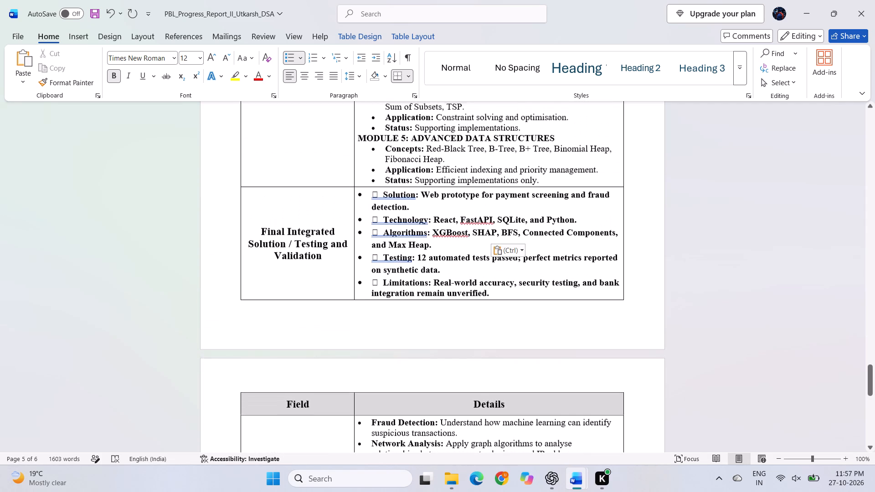
left_click_drag(492, 292, 378, 200)
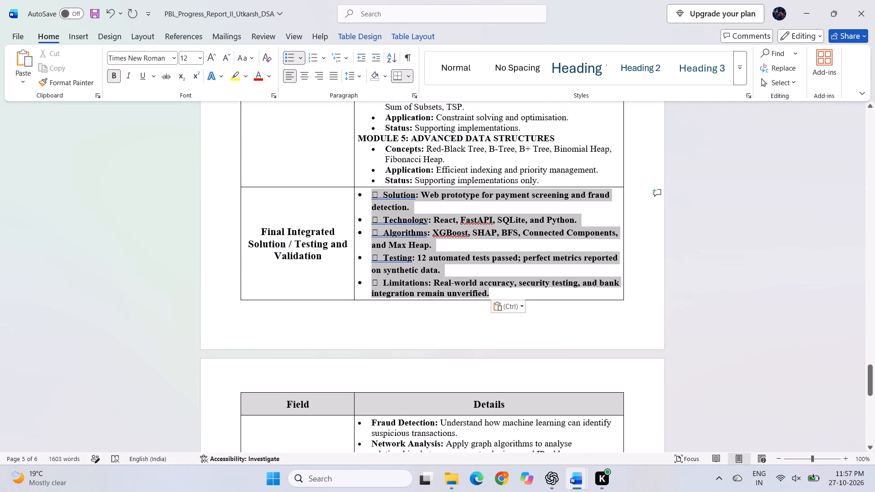
left_click_drag(378, 200, 372, 195)
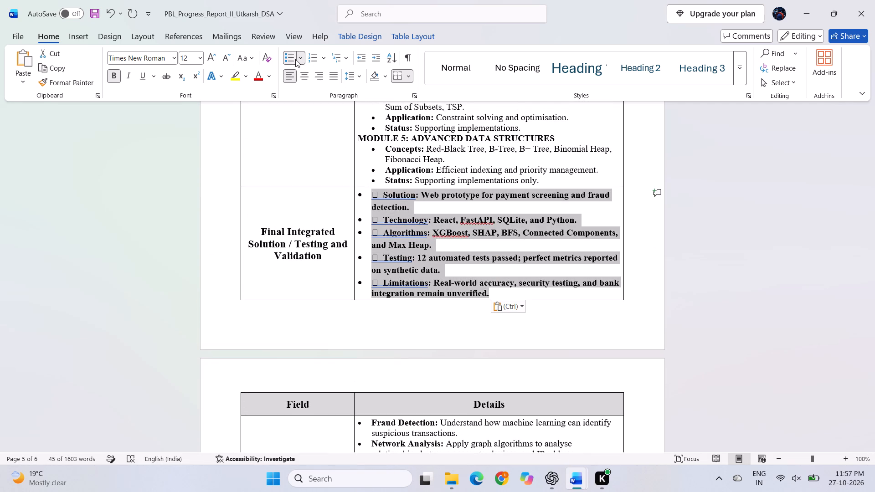
left_click(295, 59)
left_click(295, 59)
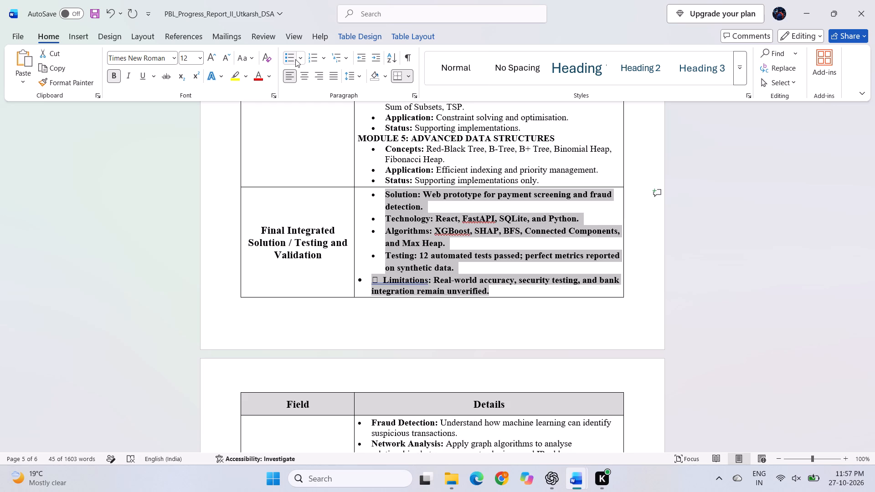
left_click(295, 59)
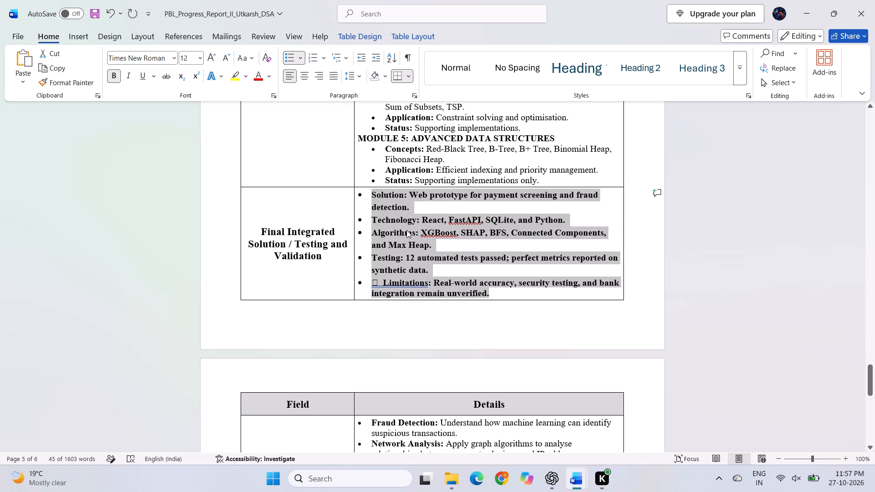
Delete the stray box symbol before "Limitations:" and remove that line's list bullet.
left_click(380, 285)
key("BackSpace")
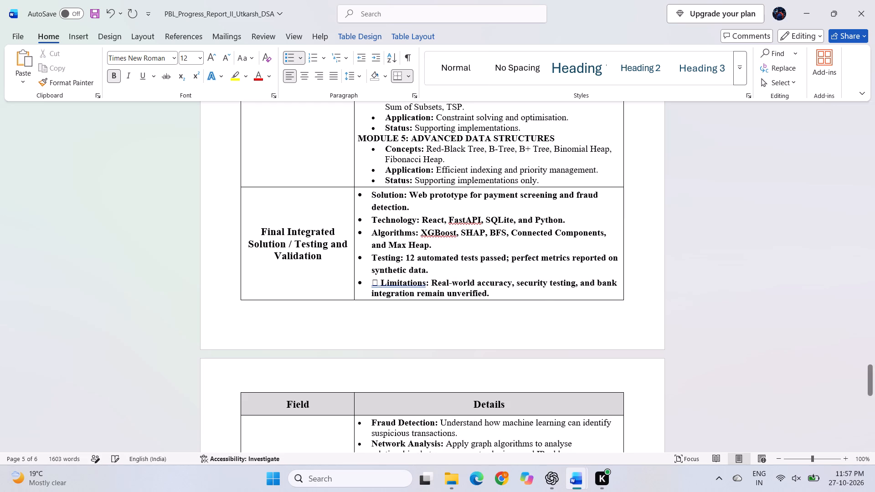
key("BackSpace")
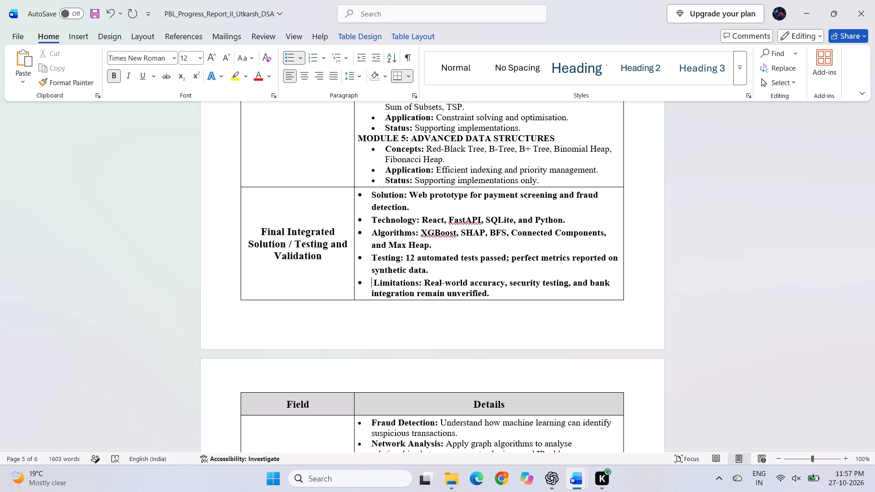
key("BackSpace")
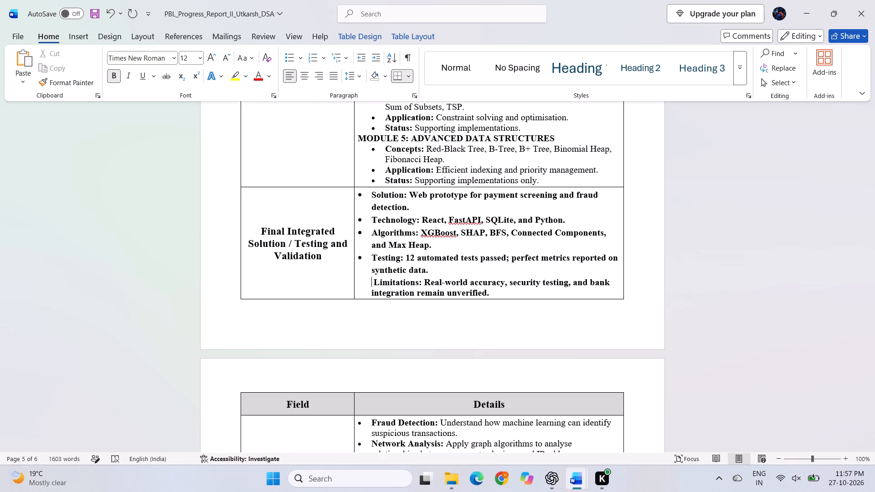
Undo the removal of the list bullet on the "Limitations:" line in the Final Integrated Solution / Testing and Validation cell.
key("ctrl+z")
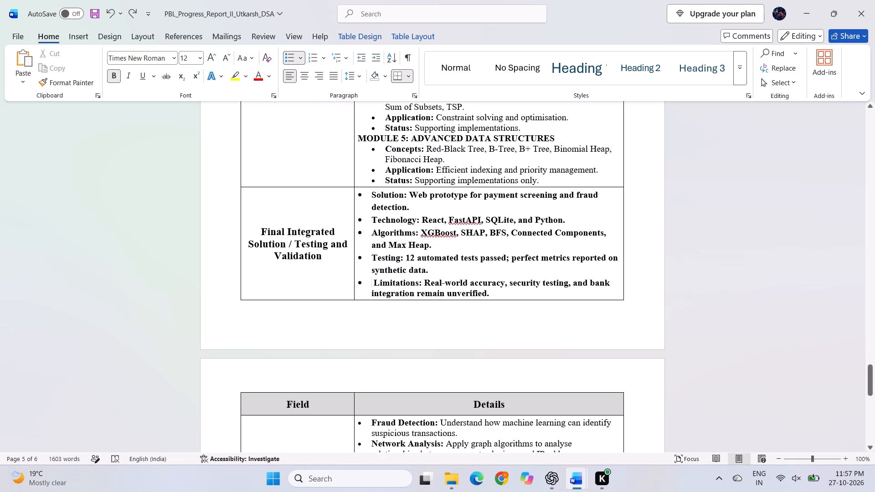
Remove bold from all five bullets, Solution through Limitations, in the Final Integrated Solution / Testing and Validation cell.
left_click_drag(496, 294, 376, 194)
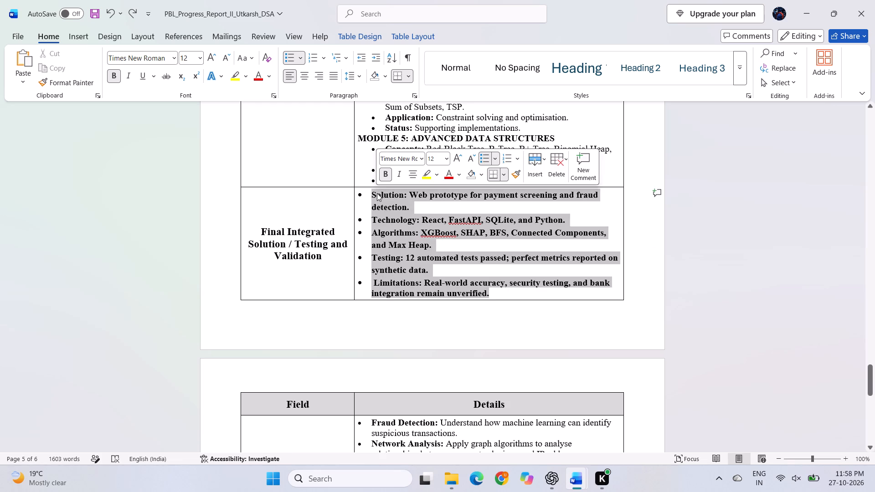
left_click(386, 175)
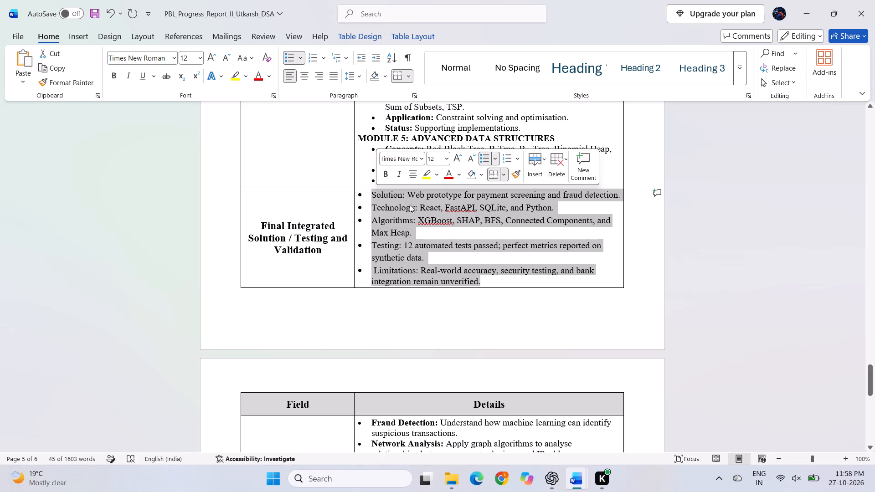
left_click(408, 200)
Bold only the labels "Solution:", "Technology:", "Algorithms:", "Testing:" and "Limitations:" in the Final Integrated Solution / Testing and Validation cell.
left_click_drag(405, 192, 370, 191)
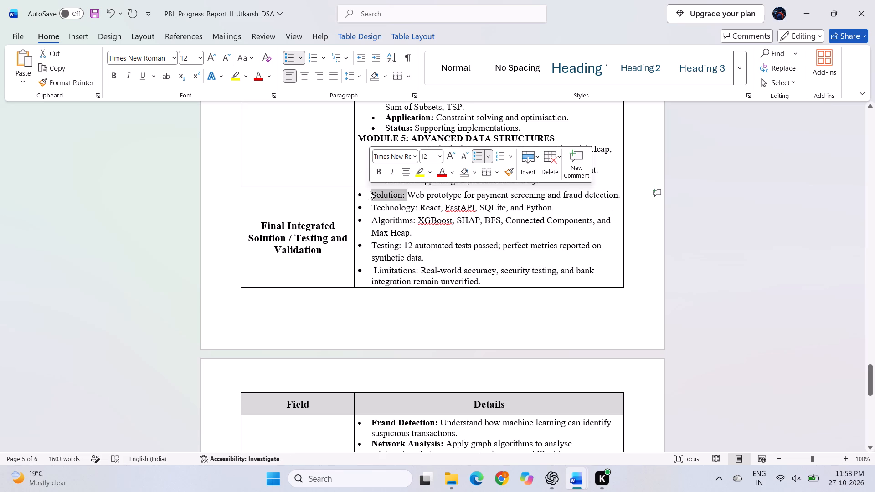
left_click(379, 165)
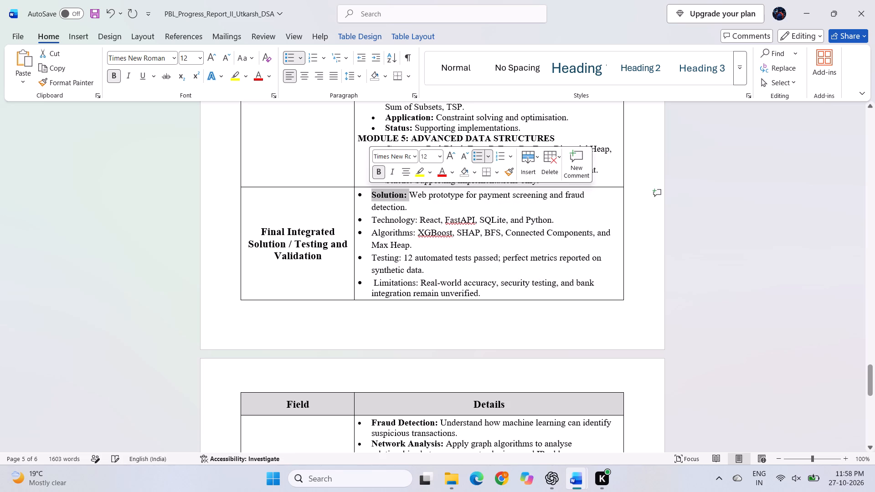
left_click_drag(419, 220, 384, 219)
left_click(389, 194)
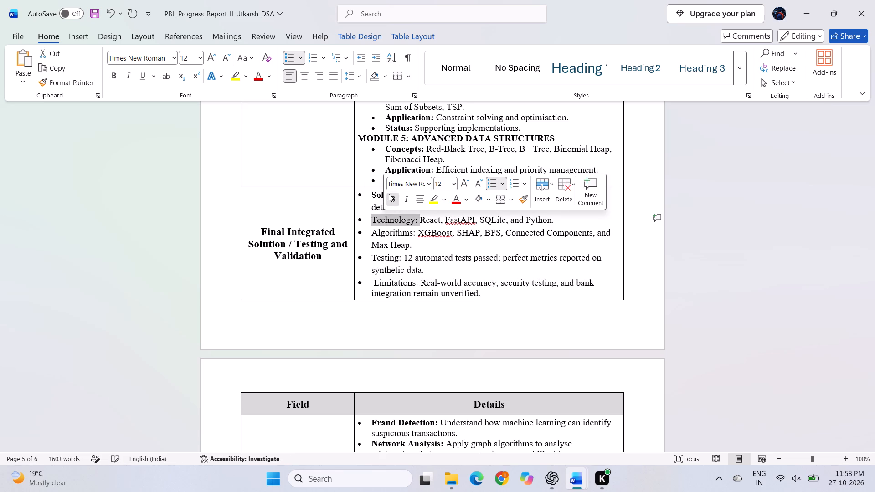
left_click_drag(417, 235, 381, 233)
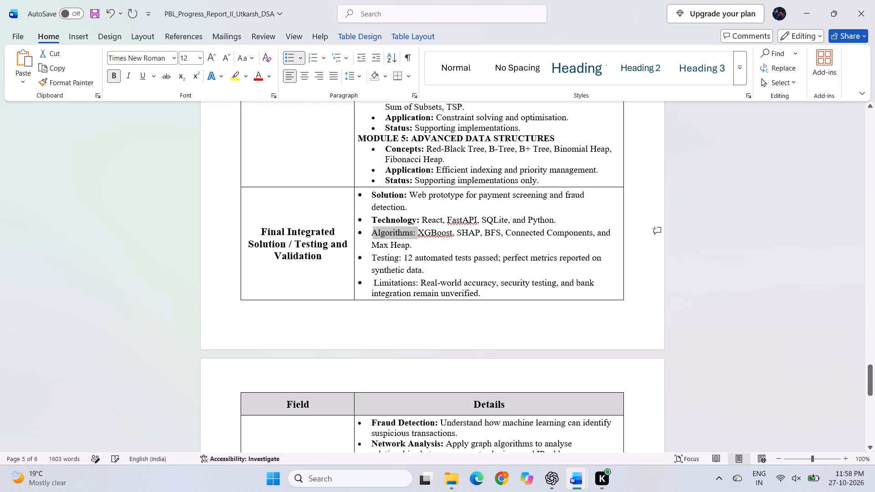
left_click_drag(381, 233, 381, 232)
left_click(389, 209)
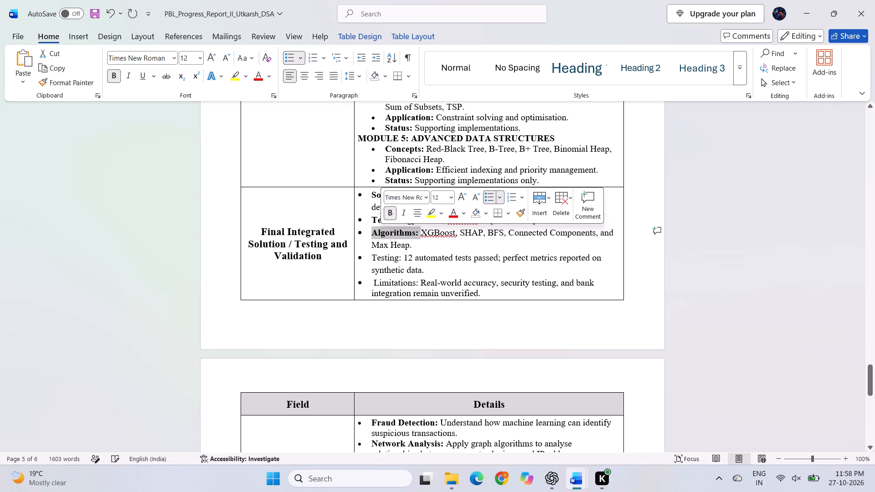
left_click_drag(403, 259, 370, 260)
left_click(374, 240)
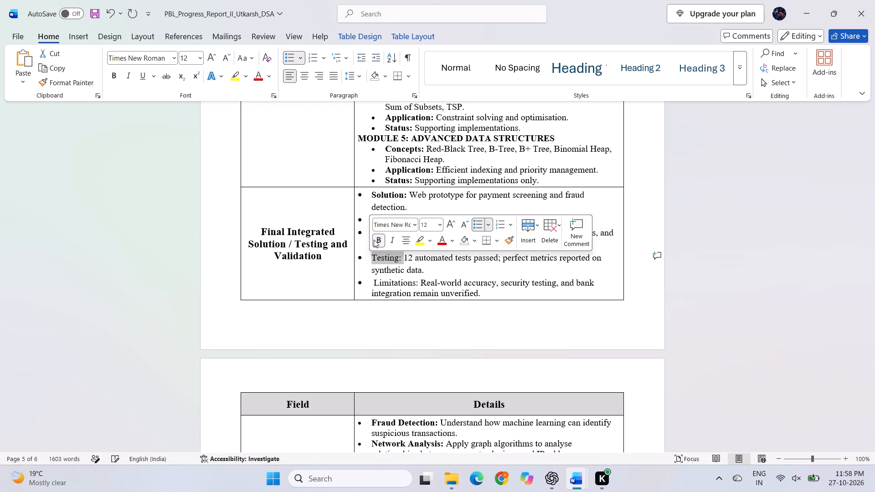
left_click_drag(419, 282, 376, 282)
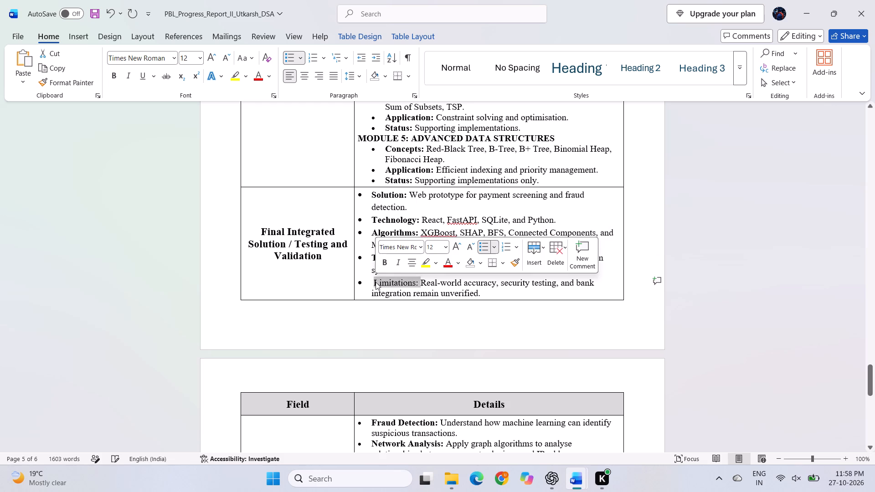
left_click(384, 261)
left_click(365, 270)
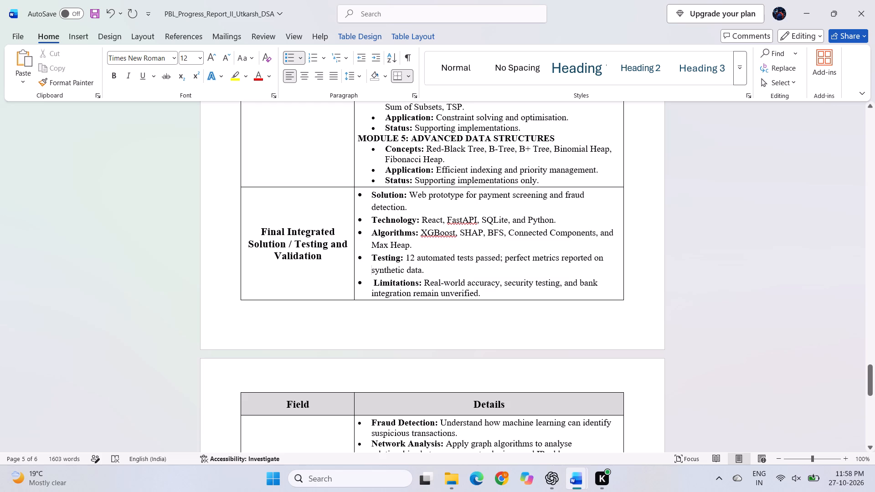
left_click(487, 294)
Review the report's layout and formatting, including the Review 2 table and the Review 3 rows from Executive Summary to Expected Benefits.
scroll(399, 315, "down", 1)
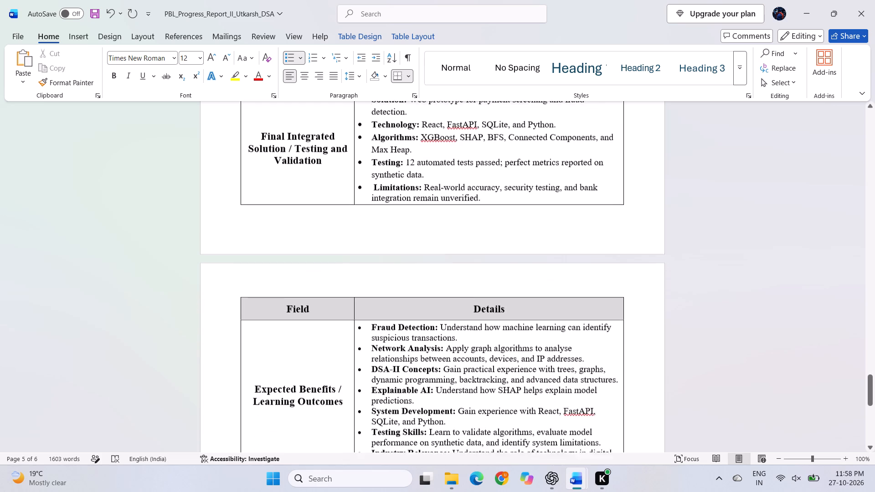
scroll(399, 315, "down", 1)
scroll(438, 418, "down", 1)
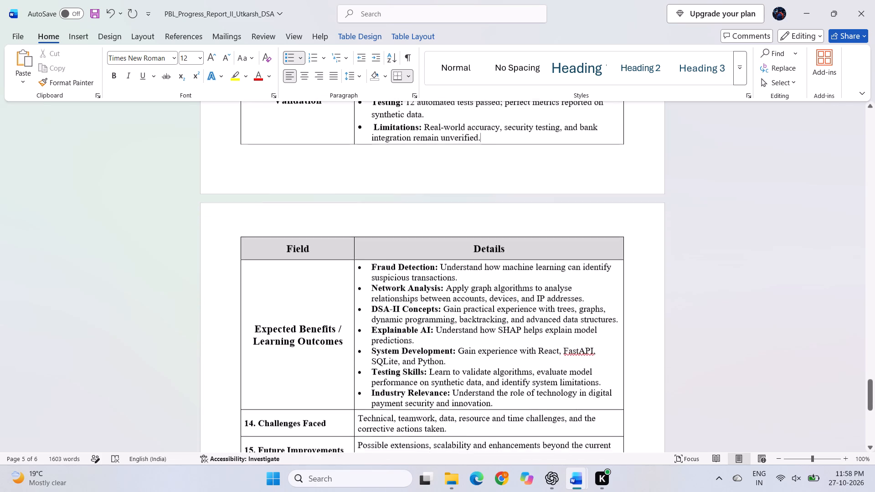
scroll(438, 418, "down", 1)
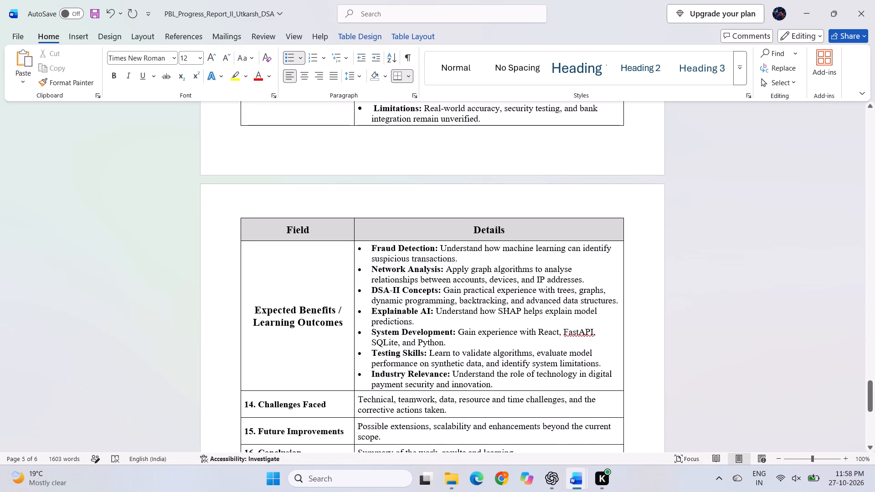
scroll(462, 370, "up", 6)
scroll(462, 370, "down", 1)
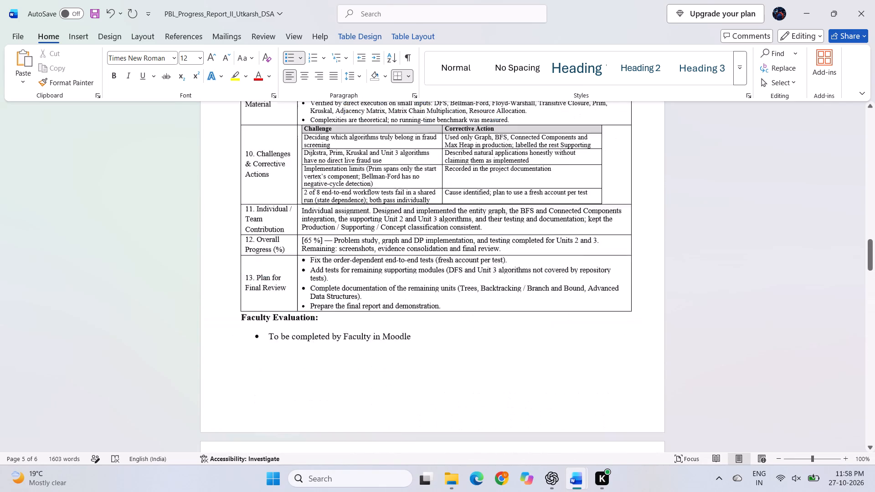
scroll(462, 370, "down", 1)
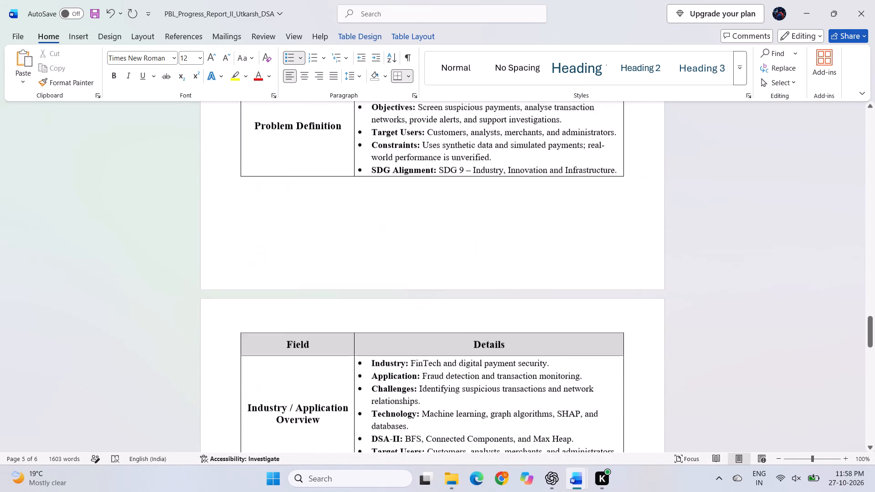
scroll(462, 370, "down", 1)
scroll(462, 370, "up", 3)
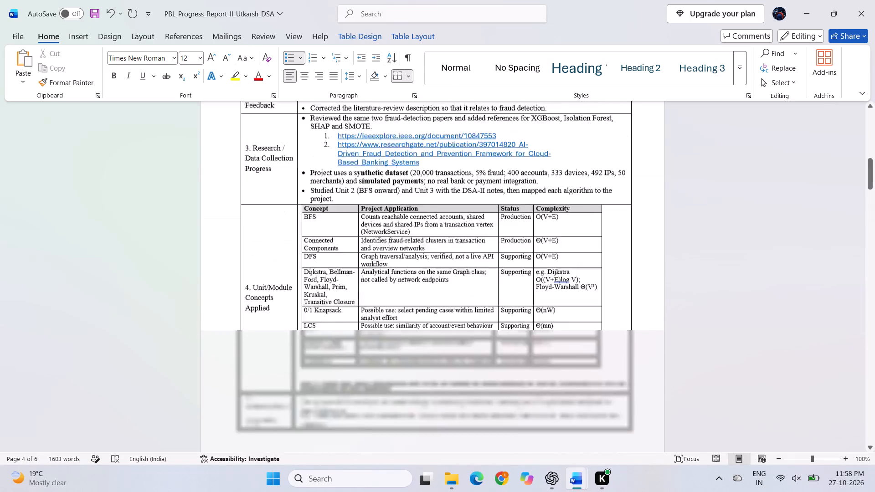
scroll(462, 370, "up", 1)
scroll(462, 370, "down", 10)
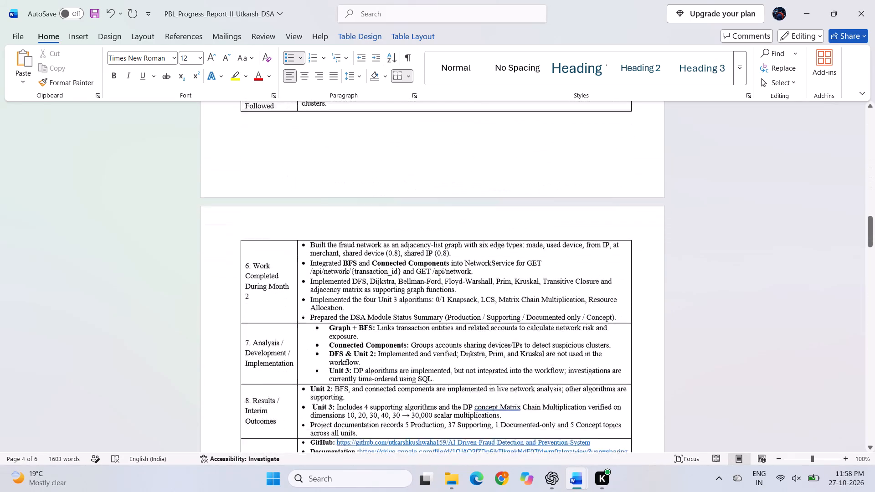
scroll(462, 370, "down", 3)
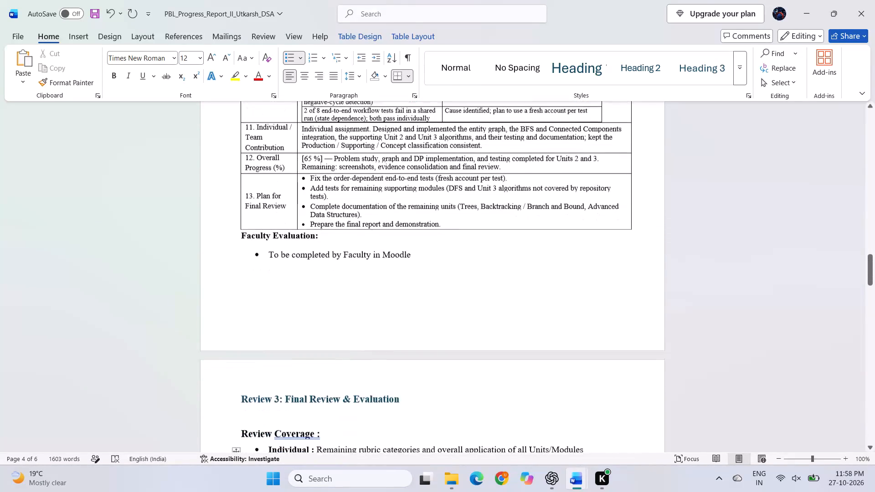
scroll(462, 370, "down", 2)
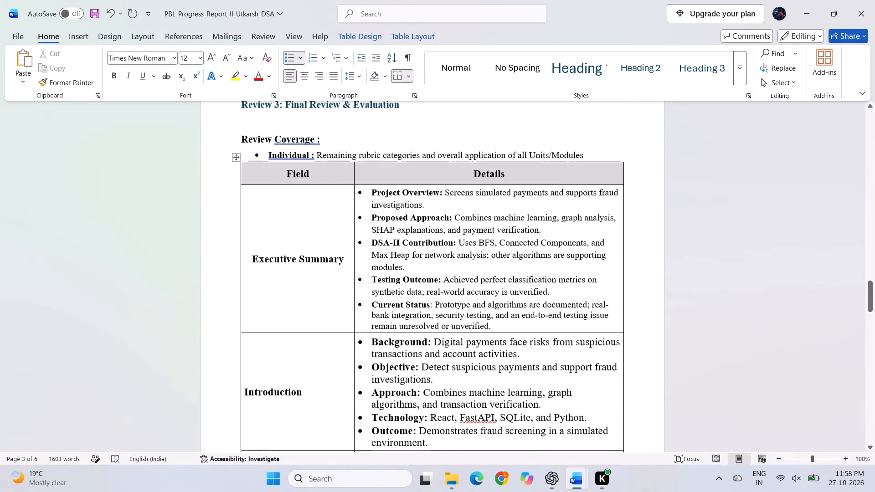
scroll(462, 370, "down", 2)
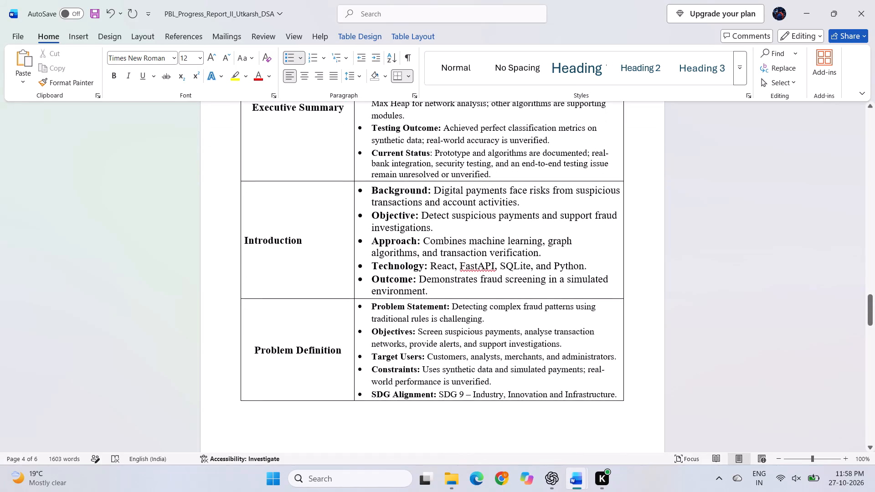
scroll(462, 370, "down", 1)
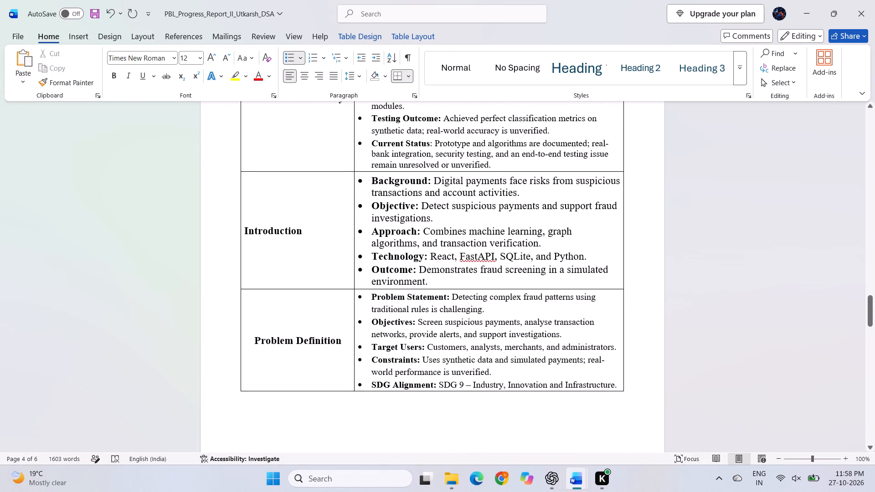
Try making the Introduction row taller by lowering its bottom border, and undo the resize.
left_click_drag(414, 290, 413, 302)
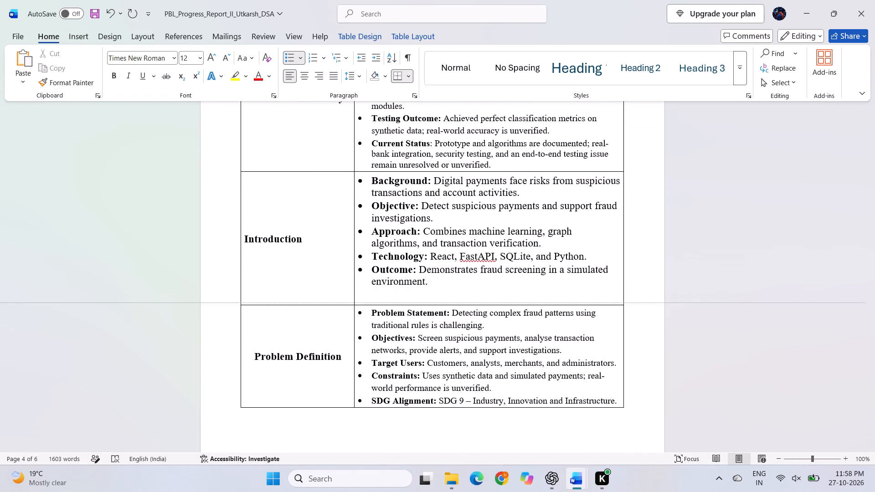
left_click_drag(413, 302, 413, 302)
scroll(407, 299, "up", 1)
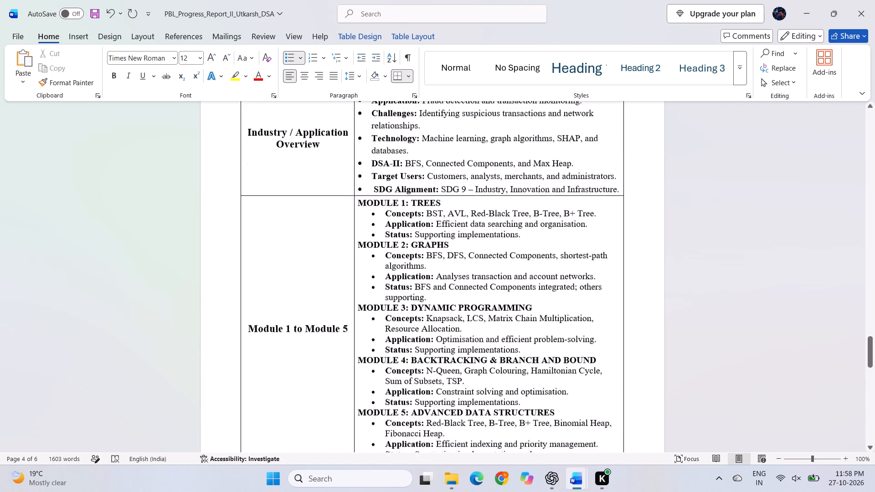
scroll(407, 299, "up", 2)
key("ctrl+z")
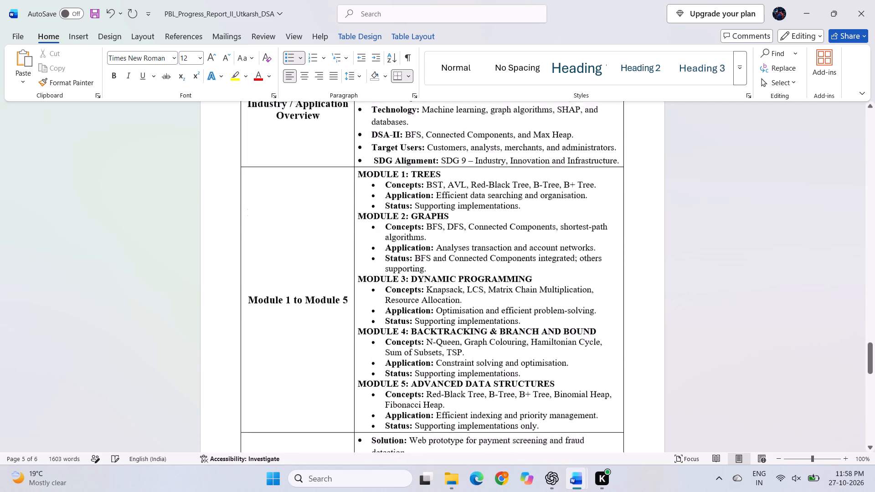
Insert an empty, unbulleted line between the "Individual :" line under Review Coverage and the Field/Details table.
scroll(407, 299, "up", 3)
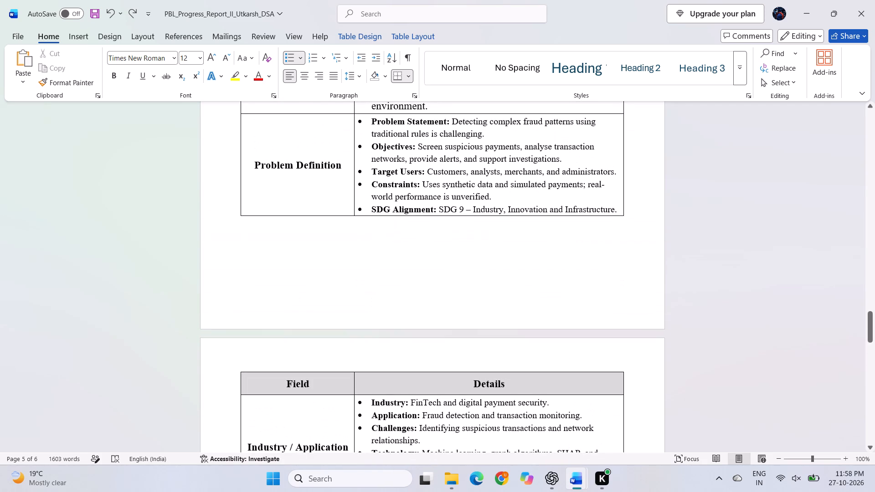
scroll(400, 281, "up", 3)
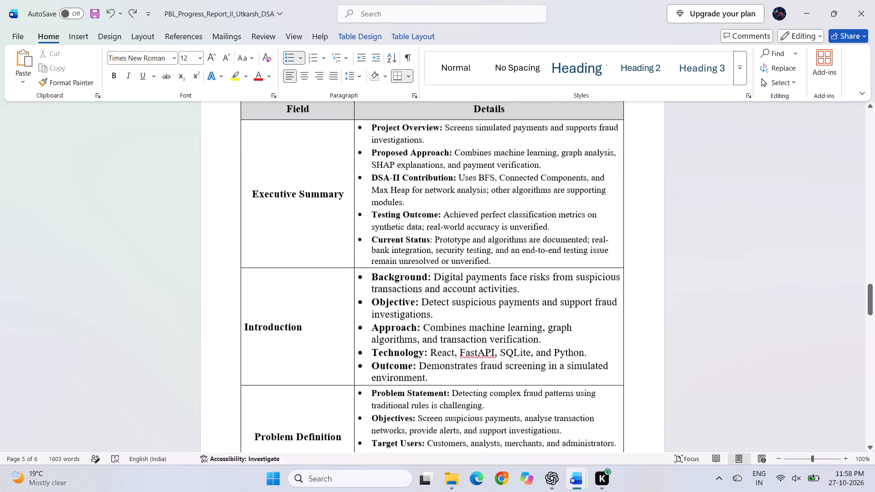
scroll(400, 281, "up", 1)
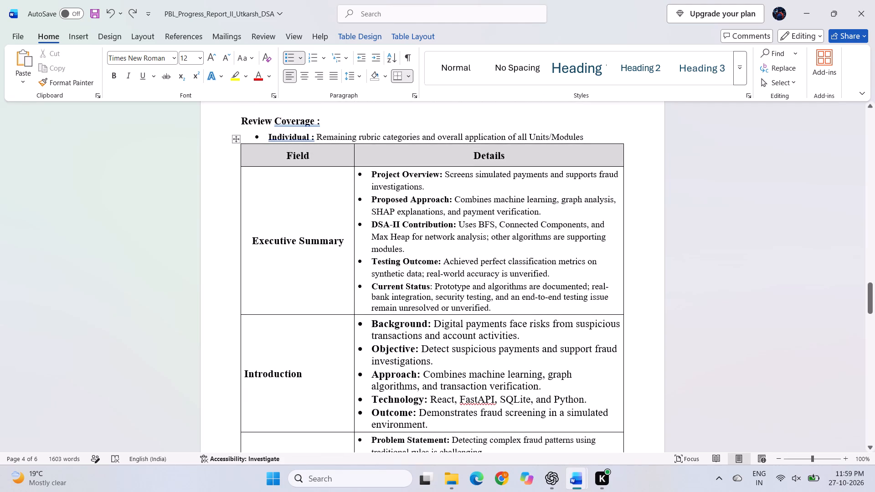
left_click(587, 139)
key("Return")
scroll(587, 139, "up", 1)
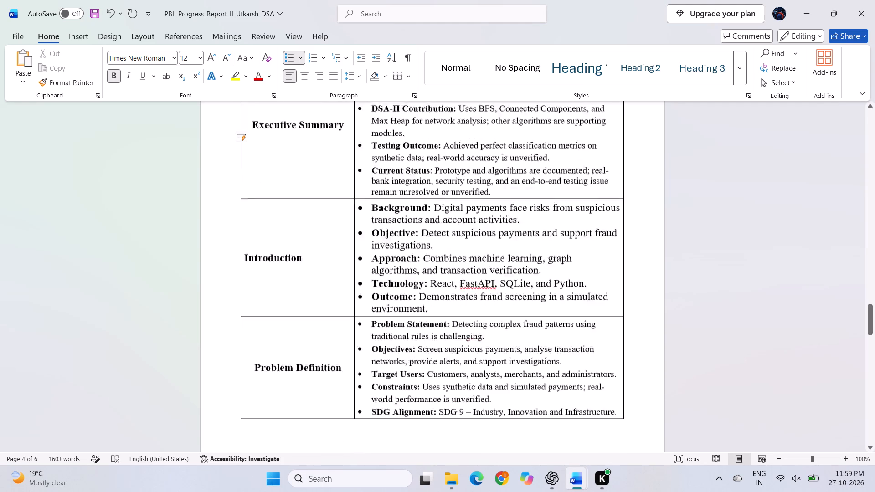
scroll(587, 139, "up", 1)
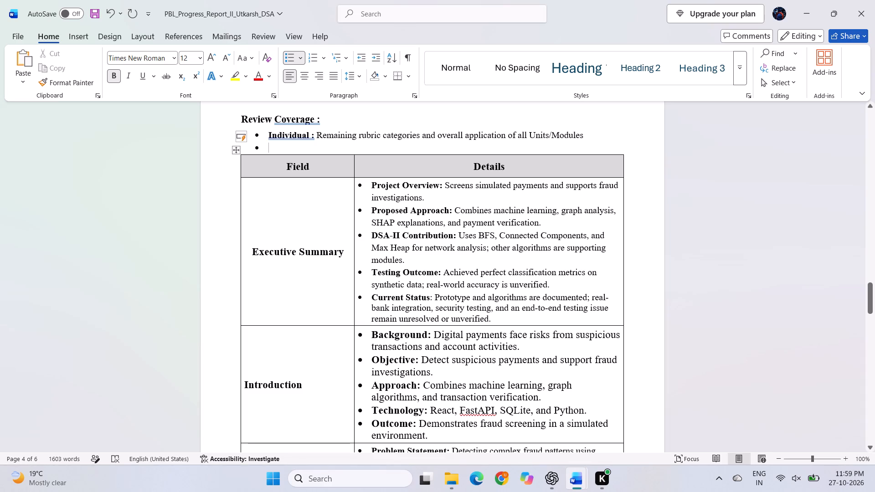
key("BackSpace")
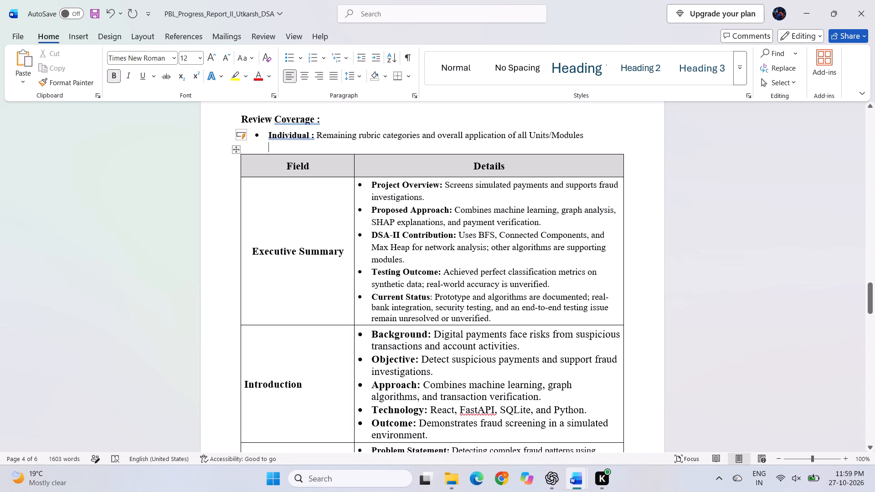
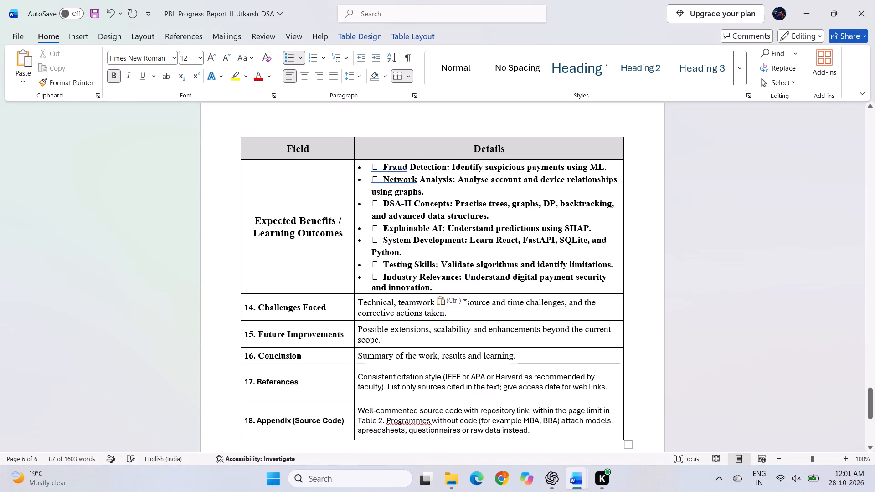
Remove bold from the whole pasted outcomes list and reapply its bullet formatting.
left_click_drag(432, 286, 371, 159)
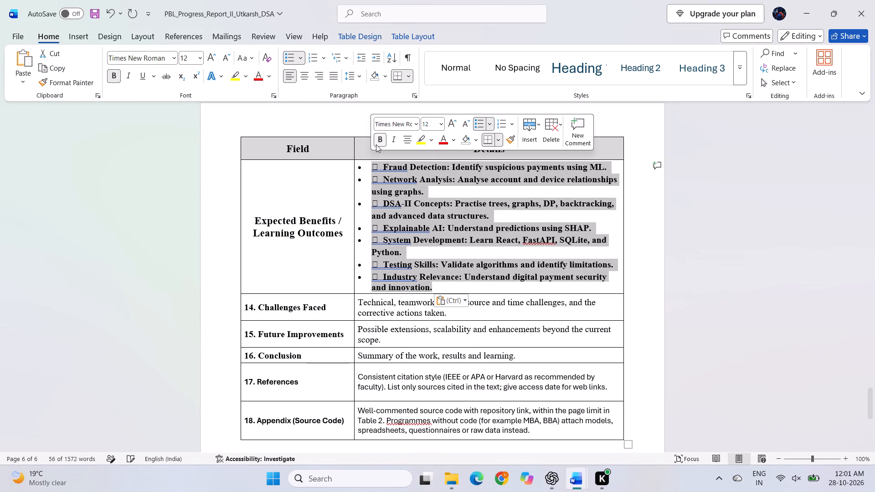
left_click(383, 138)
left_click(291, 57)
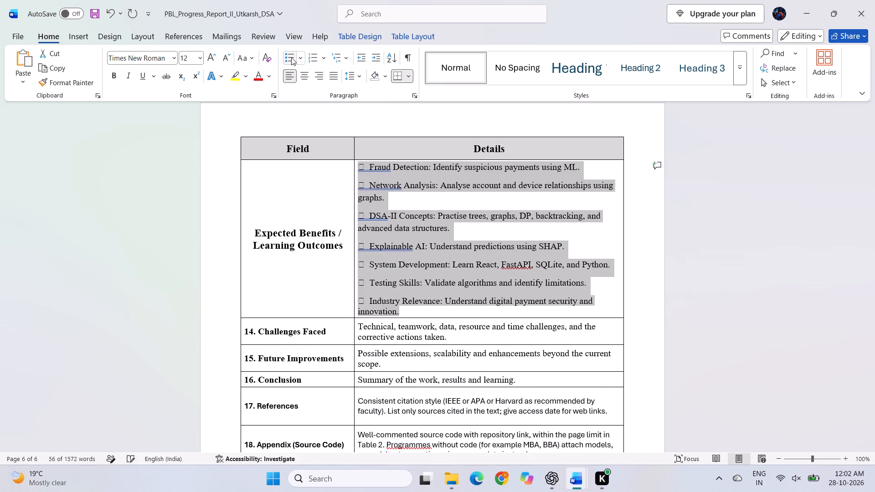
left_click(291, 57)
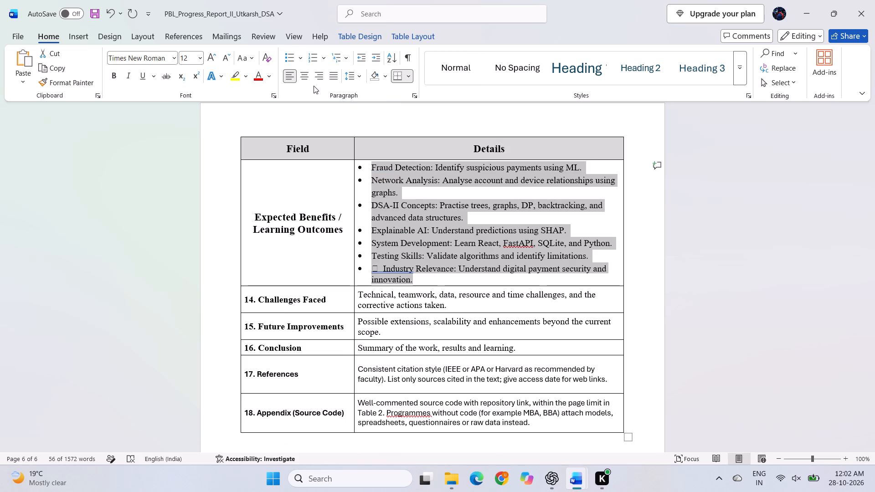
Delete the stray box symbol and extra spacing before "Industry Relevance" in the last bullet.
left_click(397, 270)
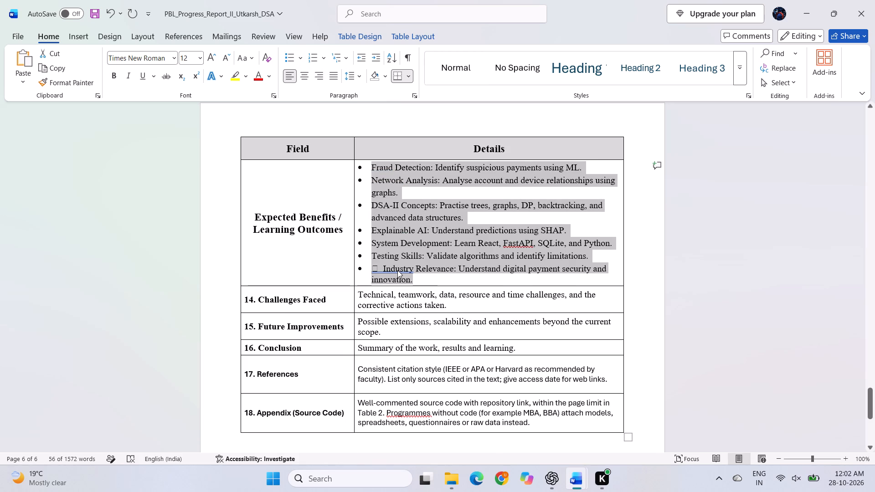
left_click(386, 269)
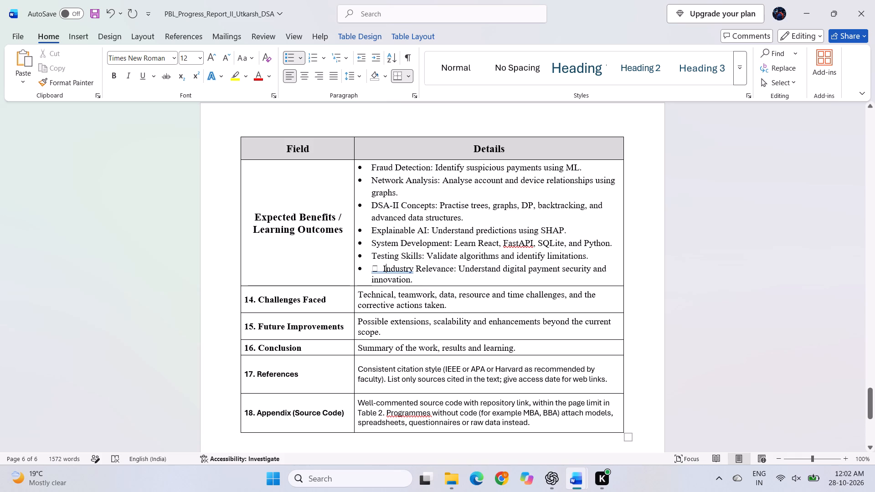
key("Left")
key("BackSpace")
key("BackSpace")
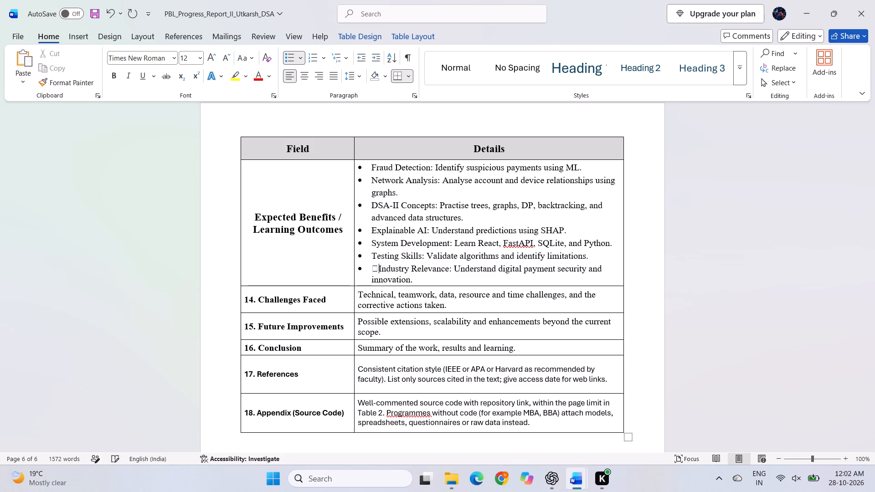
key("BackSpace")
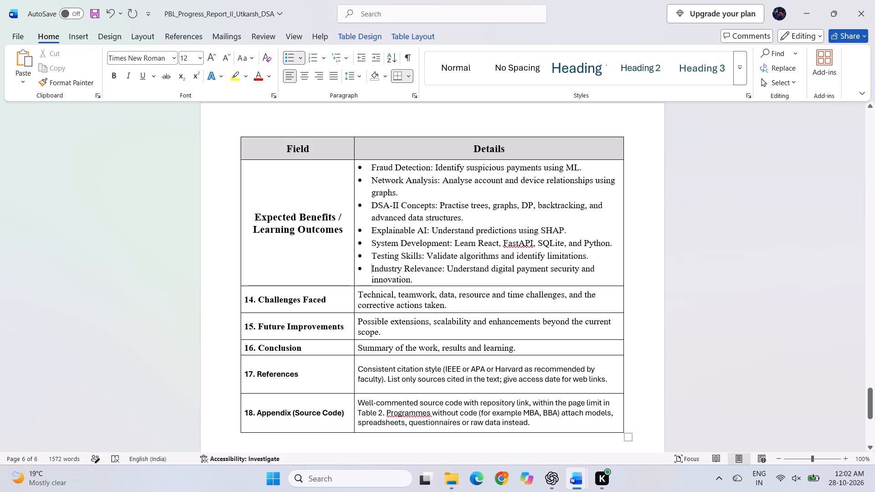
Bold the lead-in labels "Industry Relevance:", "Testing Skills:" and "System Development:" in the outcomes list.
left_click_drag(444, 268, 389, 267)
left_click(396, 243)
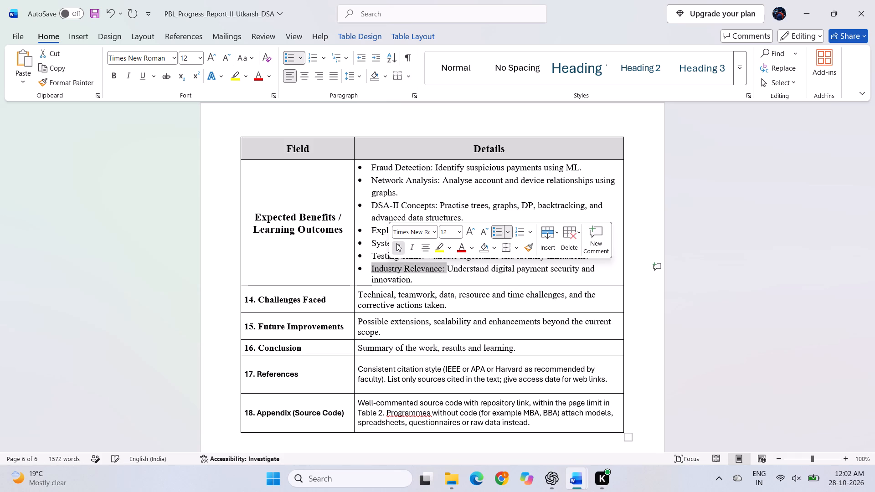
left_click(413, 272)
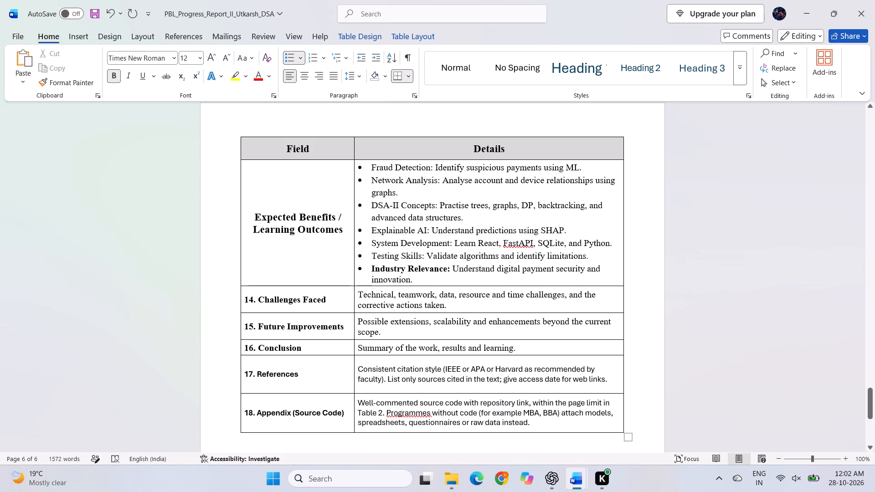
left_click_drag(424, 256, 365, 252)
left_click(378, 229)
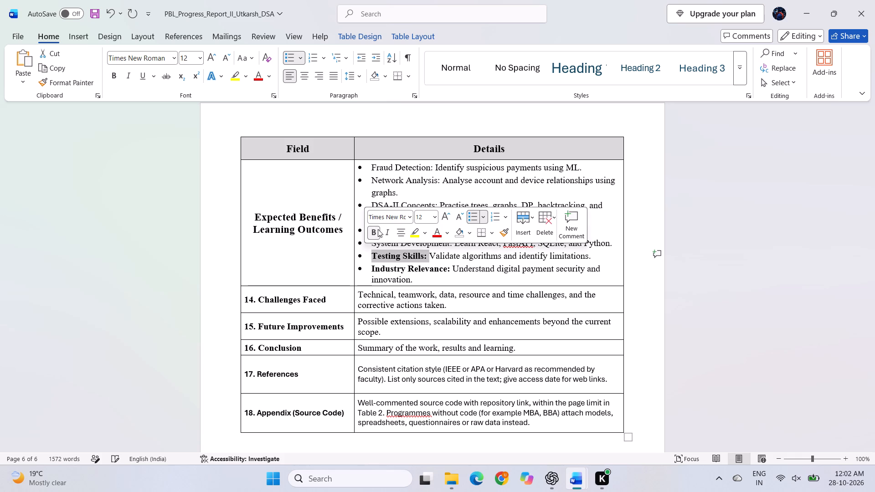
left_click(412, 255)
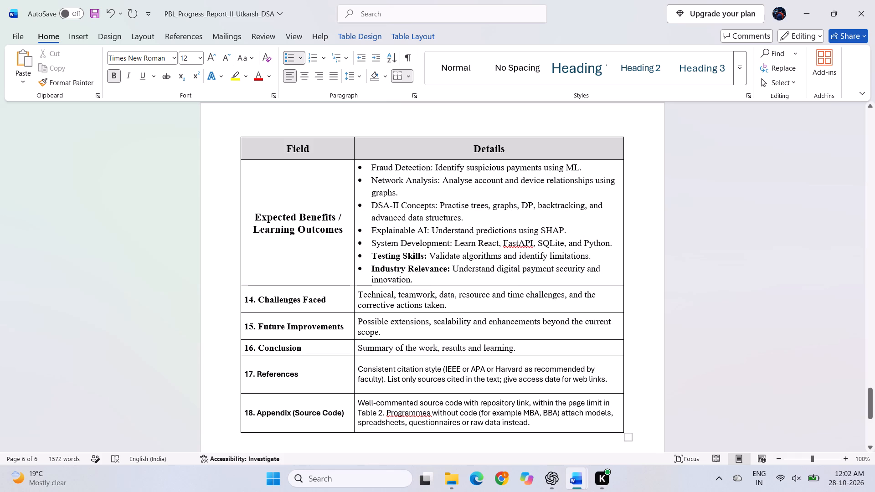
left_click_drag(453, 243, 387, 245)
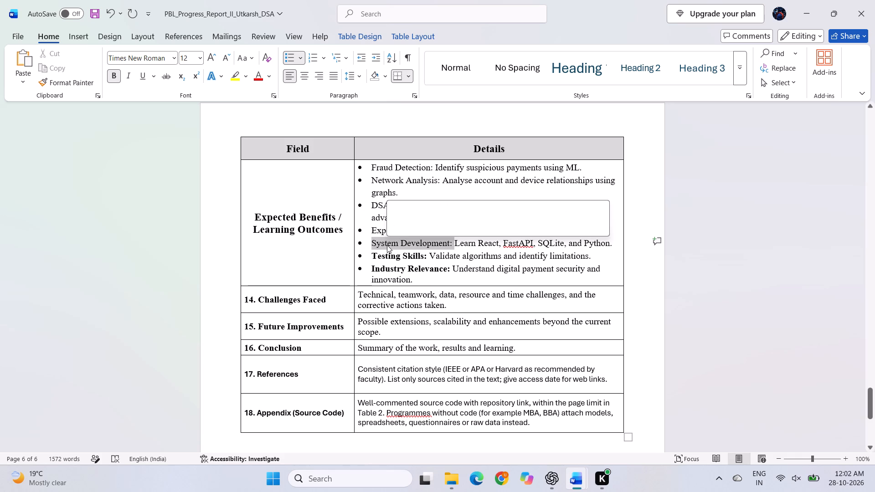
left_click(402, 222)
left_click(424, 247)
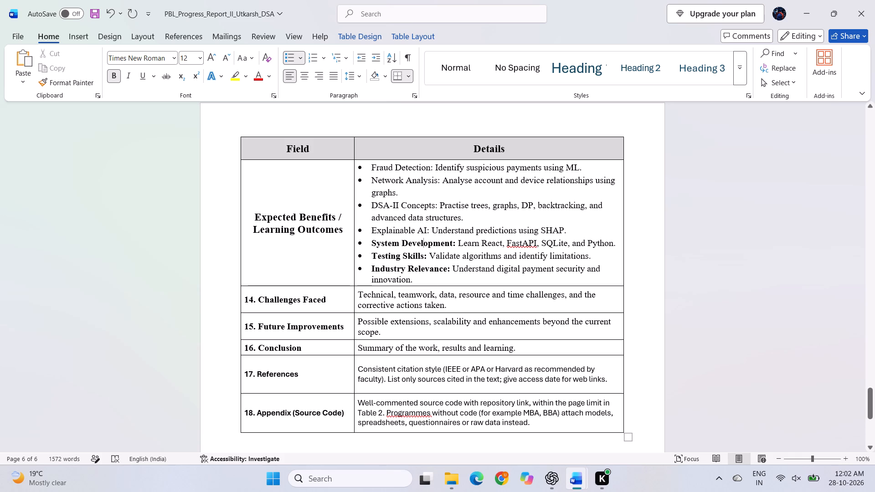
Bold the lead-in labels "Explainable AI:", "DSA-II Concepts:", "Network Analysis:" and "Fraud Detection:" in the outcomes list.
left_click_drag(428, 230, 392, 231)
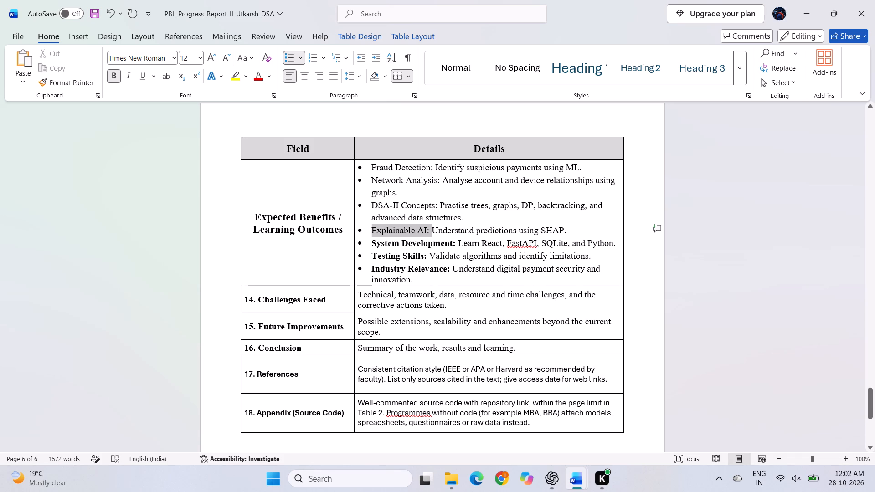
left_click_drag(392, 231, 384, 231)
left_click(394, 208)
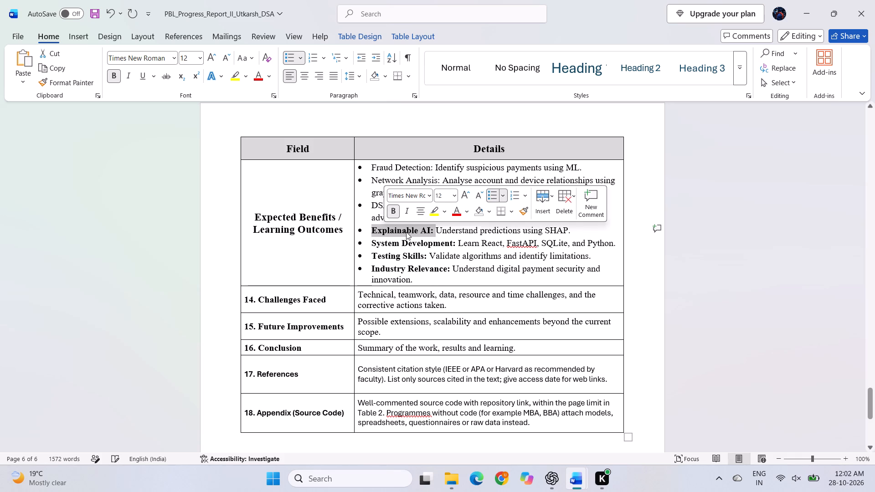
left_click(406, 232)
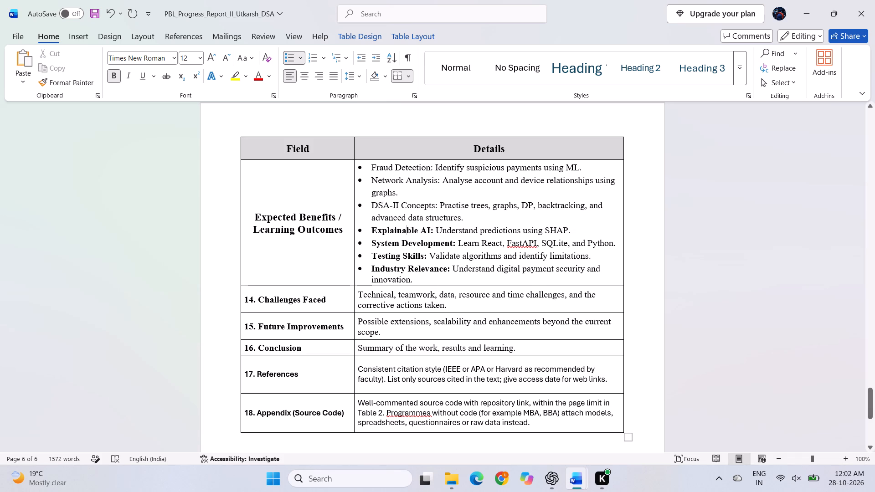
left_click_drag(438, 205, 377, 210)
left_click(383, 191)
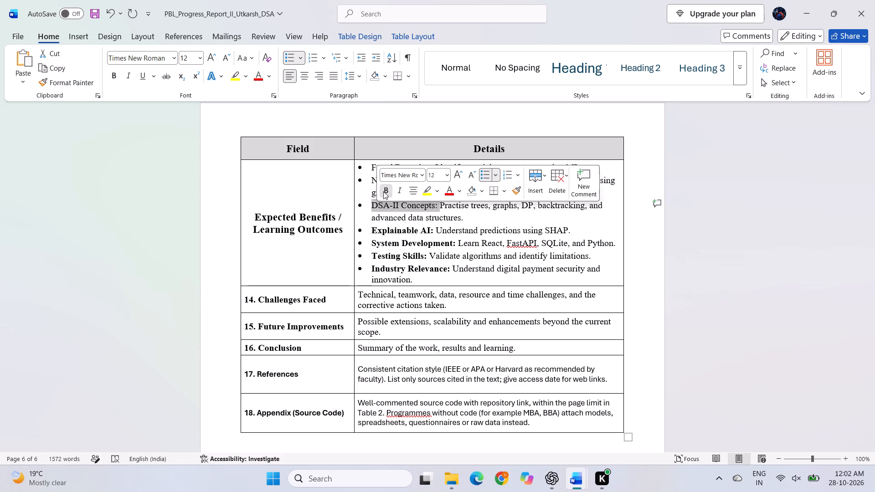
left_click(391, 224)
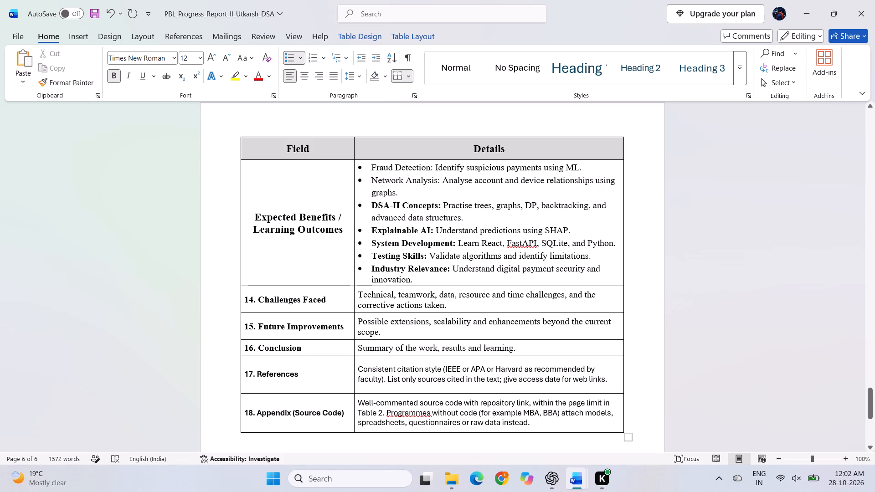
left_click_drag(439, 180, 386, 181)
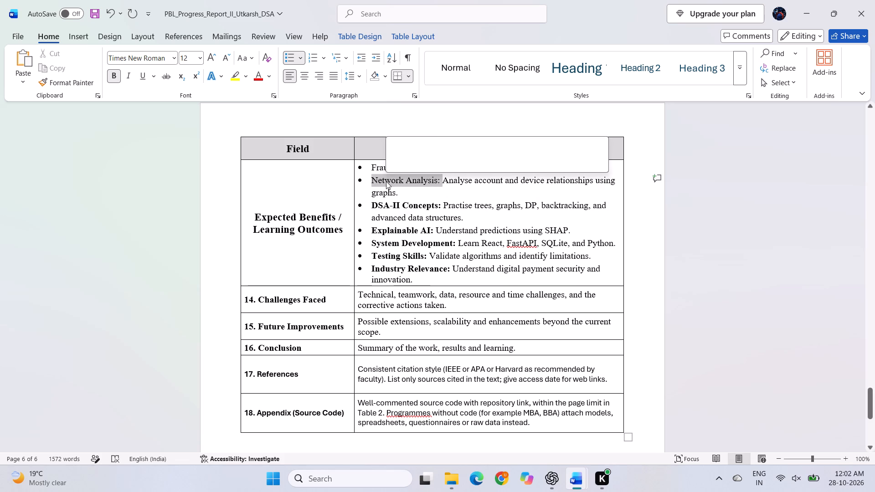
left_click(393, 165)
left_click(393, 175)
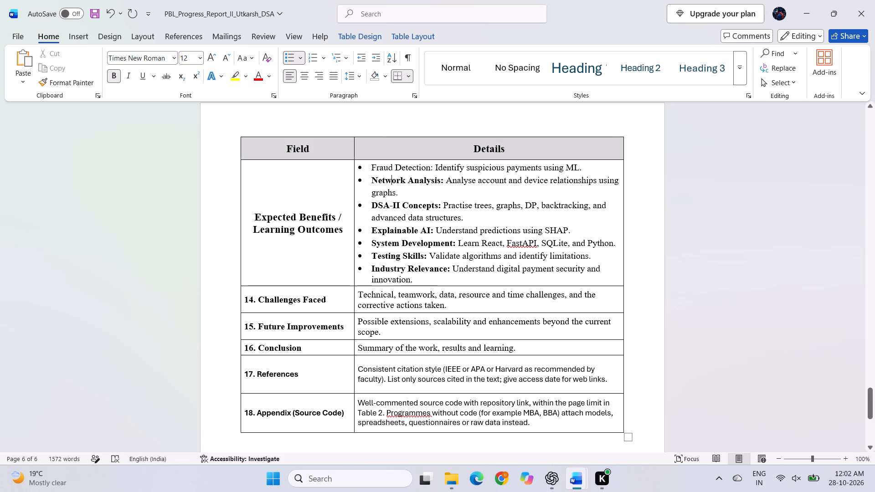
left_click_drag(434, 166, 367, 167)
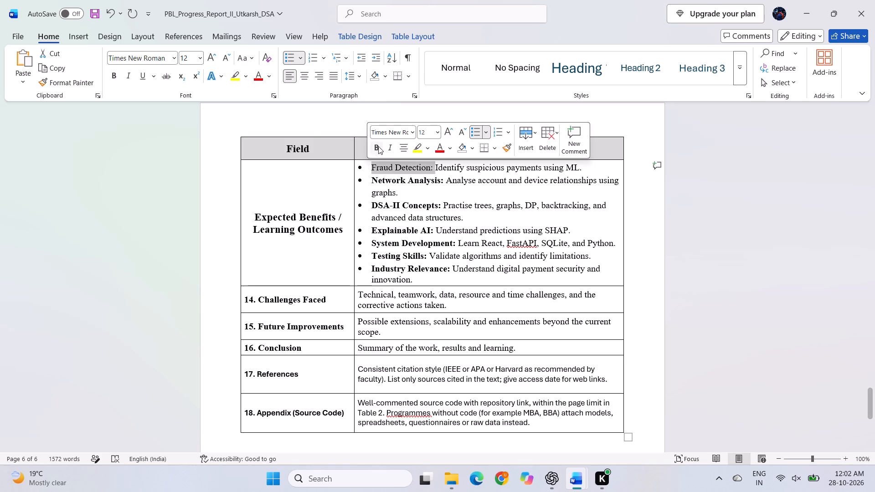
left_click(378, 146)
left_click(413, 204)
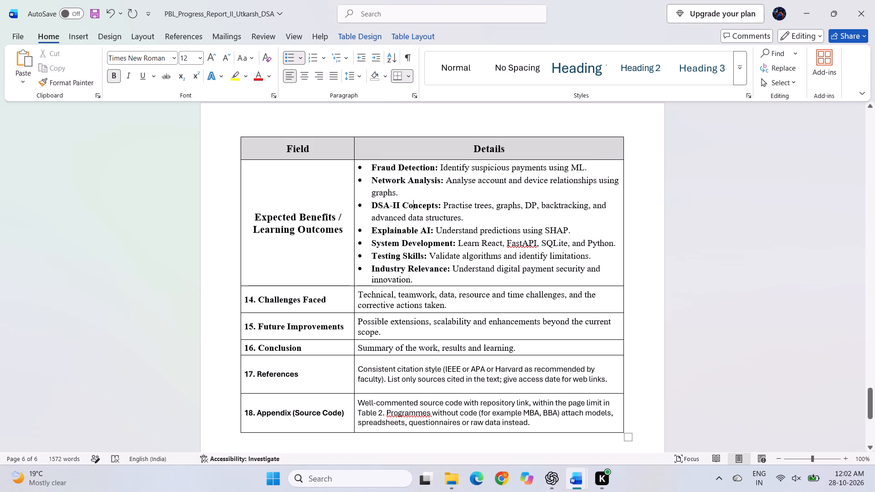
Remove the "14." numbering in front of the "Challenges Faced" field label in the table.
left_click(261, 299)
key("BackSpace")
key("BackSpace")
key("BackSpace")
key("BackSpace")
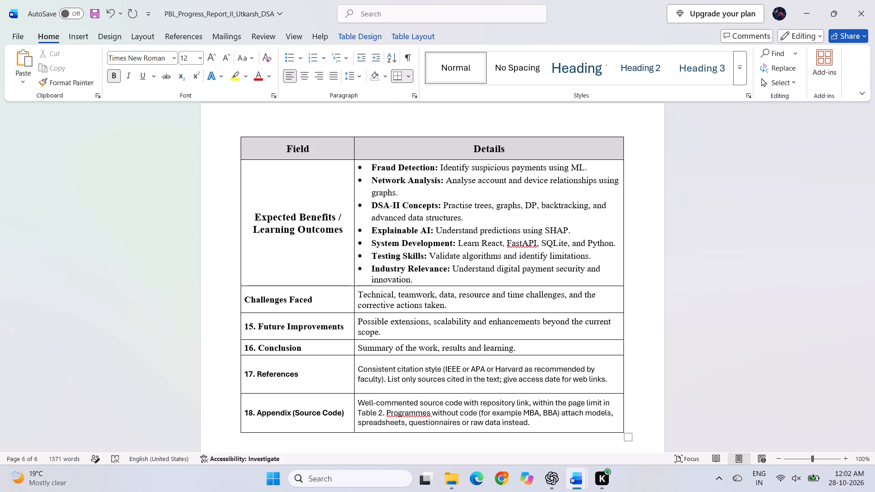
Set the "Challenges Faced" label to font size 14 and centre it horizontally in its cell.
left_click_drag(317, 300, 244, 297)
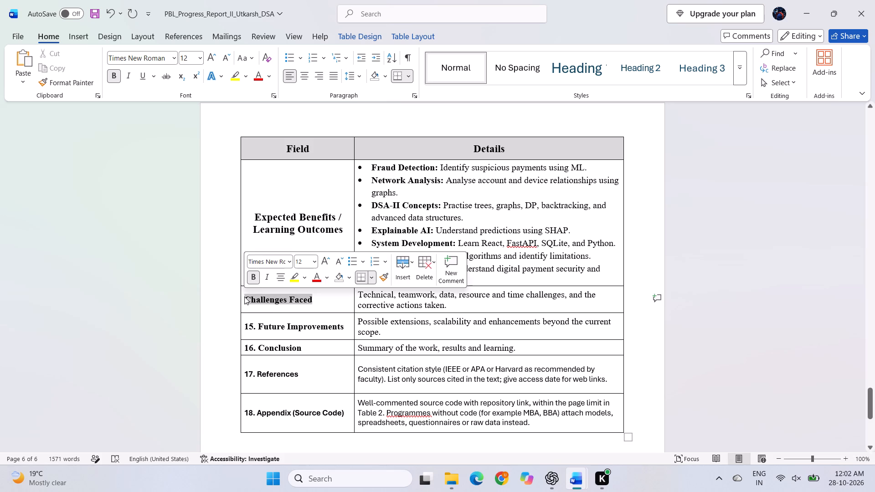
left_click_drag(319, 260, 314, 260)
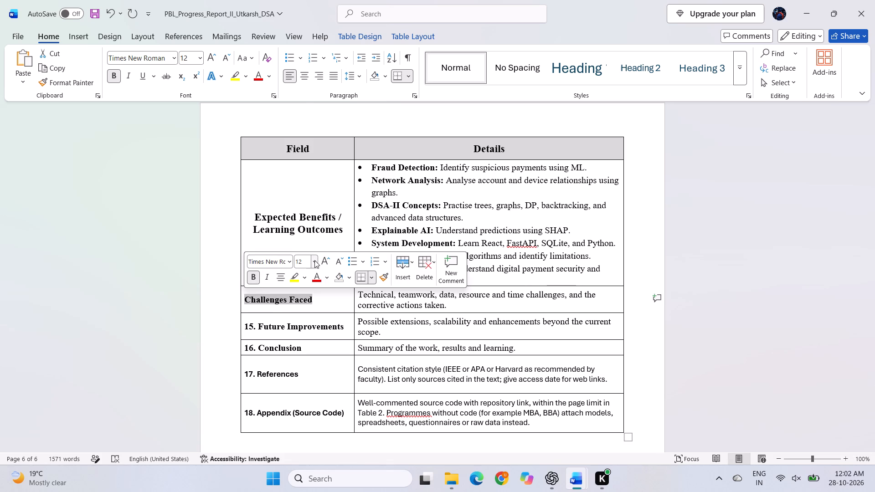
left_click(314, 260)
left_click(310, 110)
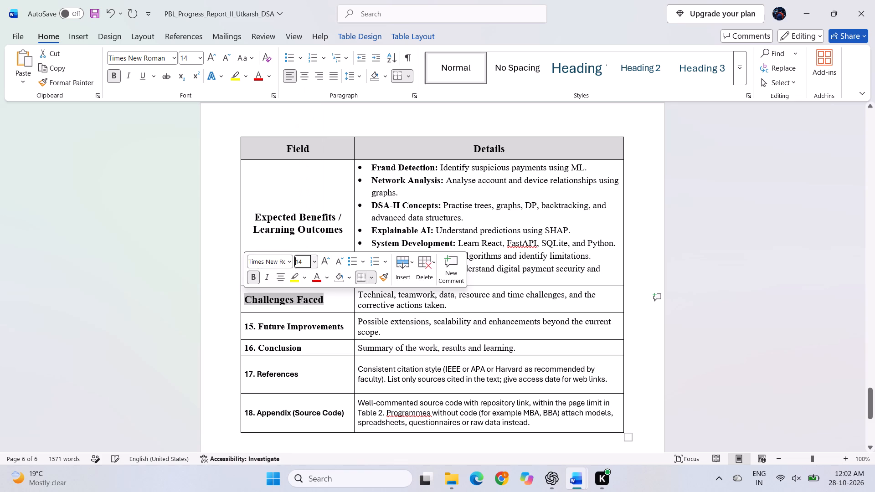
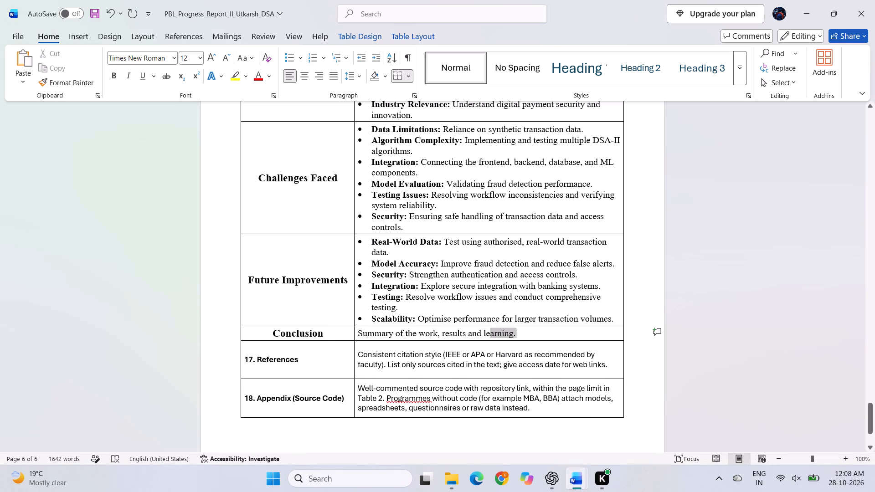
left_click_drag(477, 336, 373, 335)
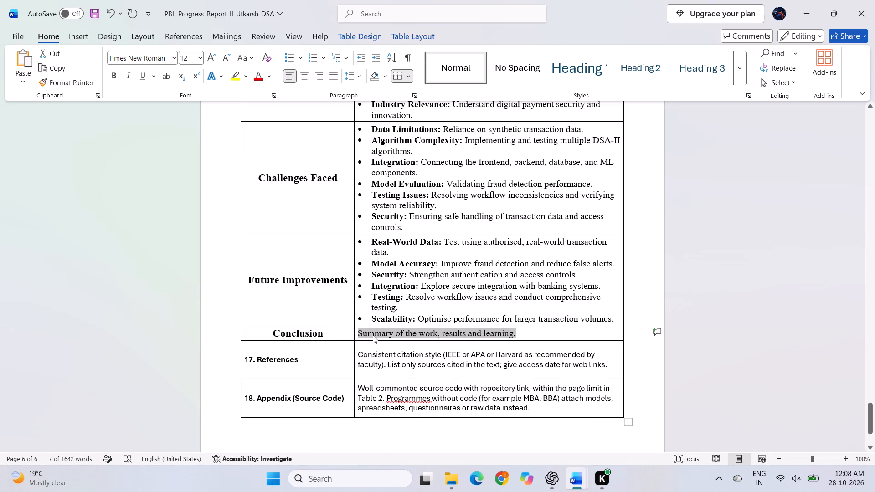
key("ctrl+v")
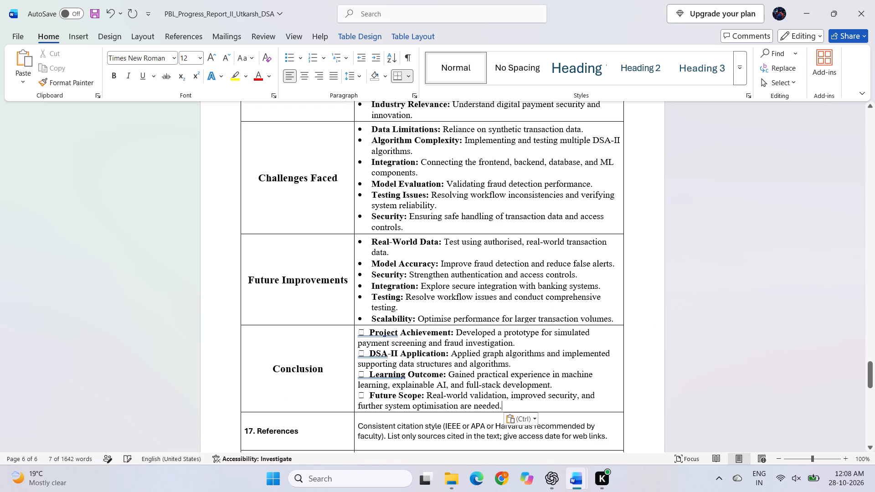
Format the four pasted Conclusion paragraphs as a bulleted list.
left_click_drag(504, 409, 409, 373)
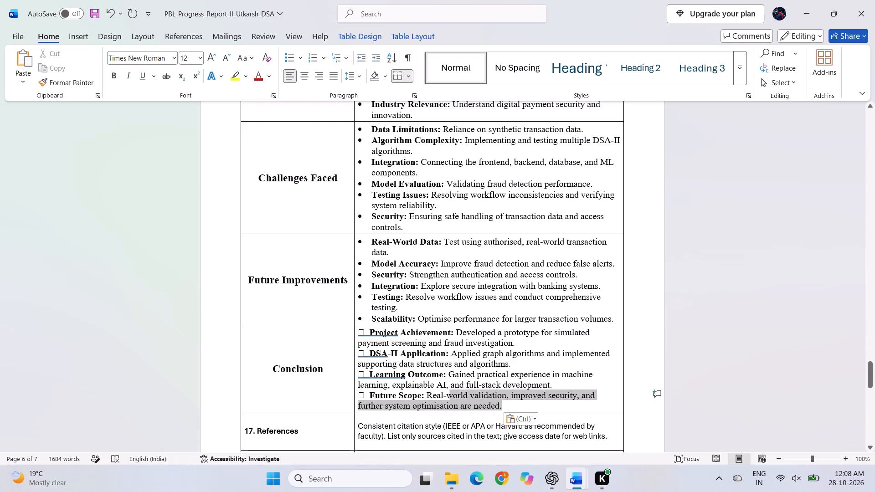
left_click_drag(409, 373, 362, 334)
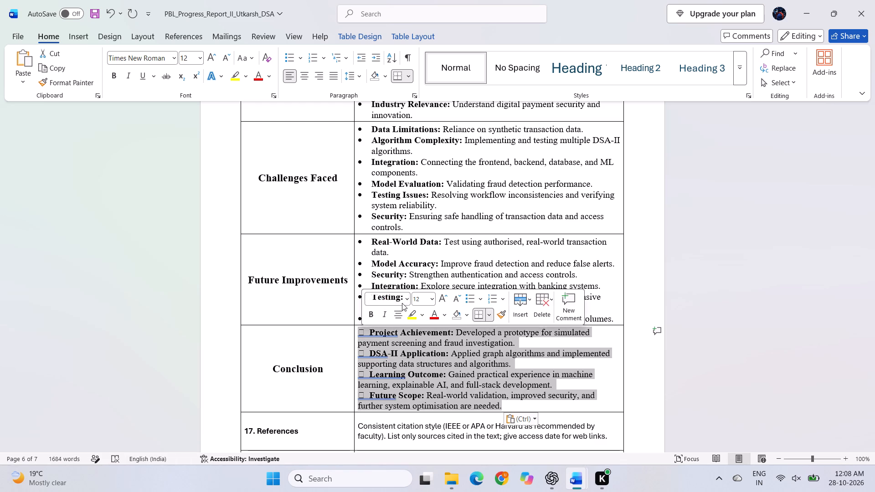
left_click(432, 298)
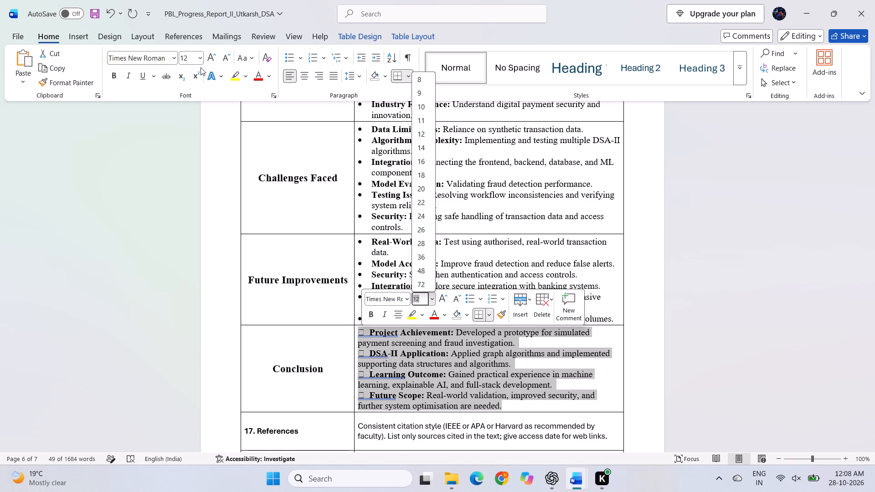
left_click(291, 58)
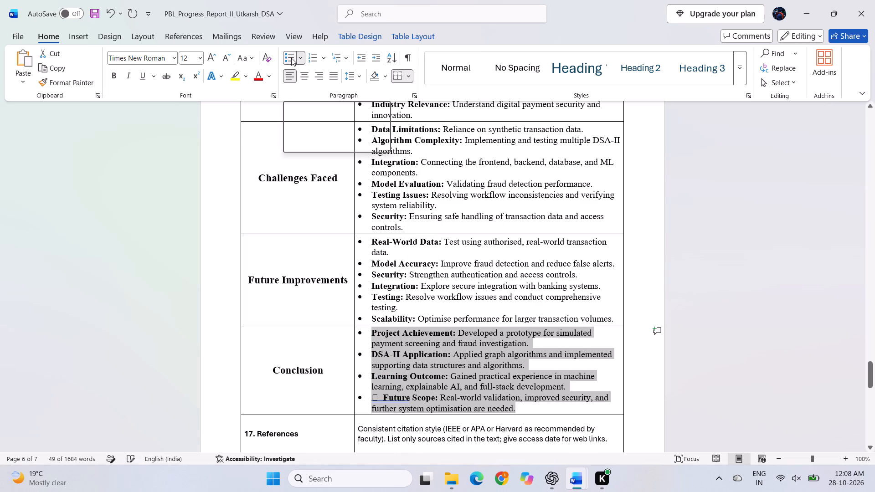
Delete the stray box symbol and extra spaces before "Future Scope" in the last Conclusion bullet.
left_click(381, 389)
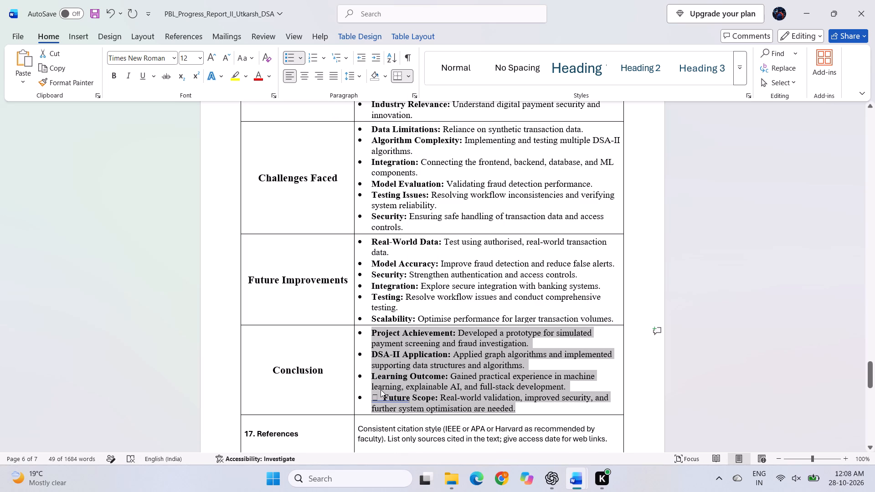
left_click(384, 403)
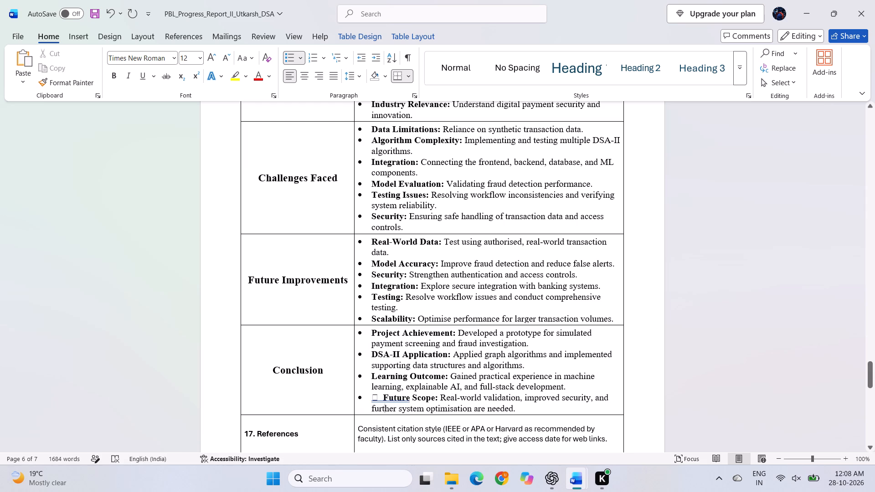
key("Up")
key("BackSpace")
key("BackSpace")
key("BackSpace")
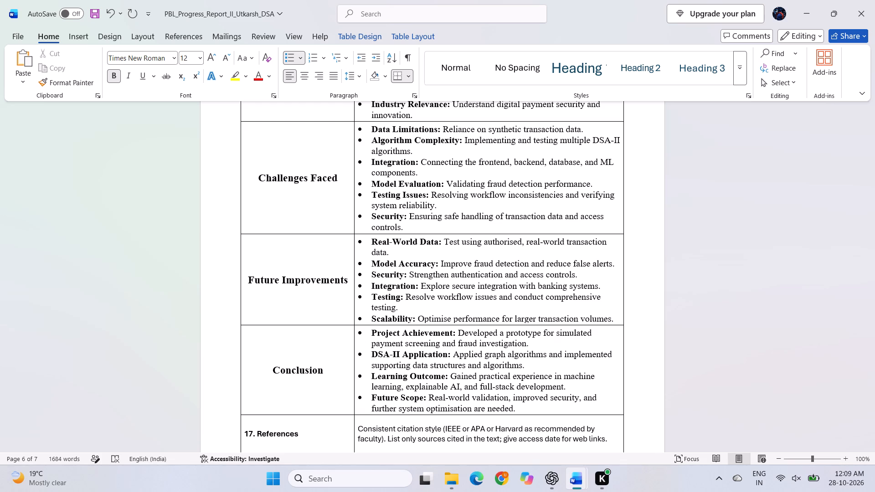
Remove the "17." numbering in front of the "References" label.
scroll(411, 373, "down", 1)
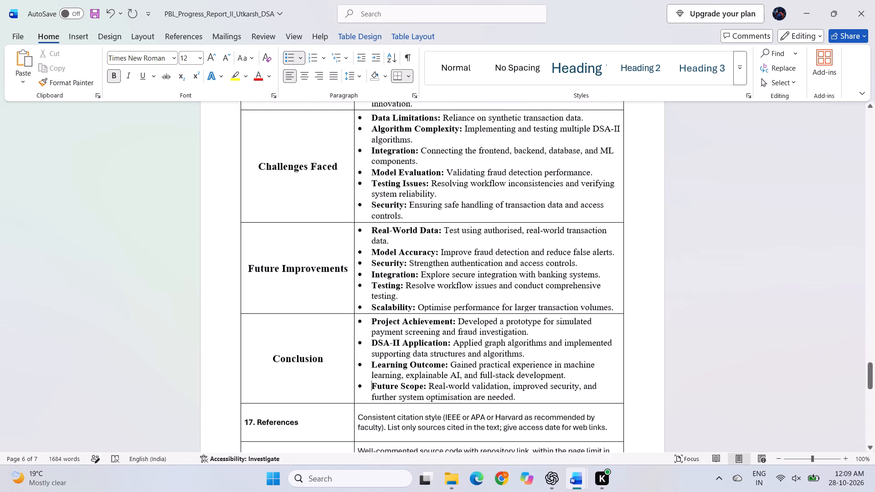
scroll(411, 373, "down", 1)
scroll(411, 373, "up", 1, "ctrl")
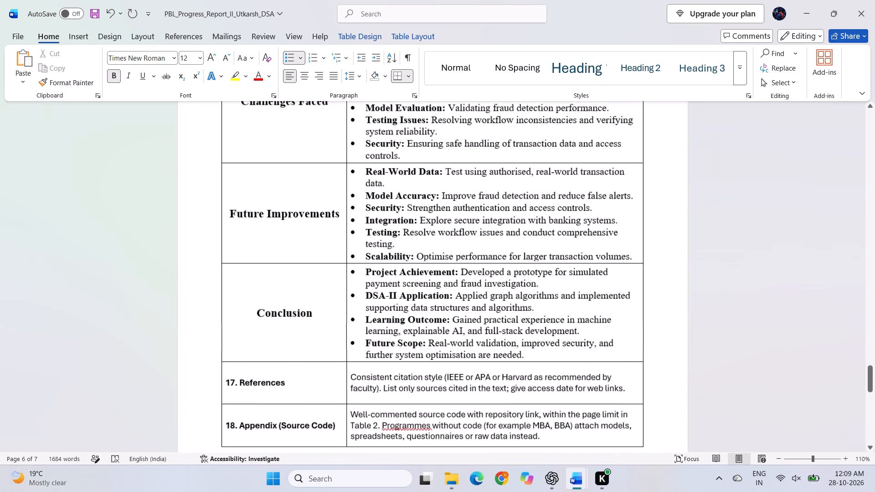
scroll(411, 373, "up", 1, "ctrl")
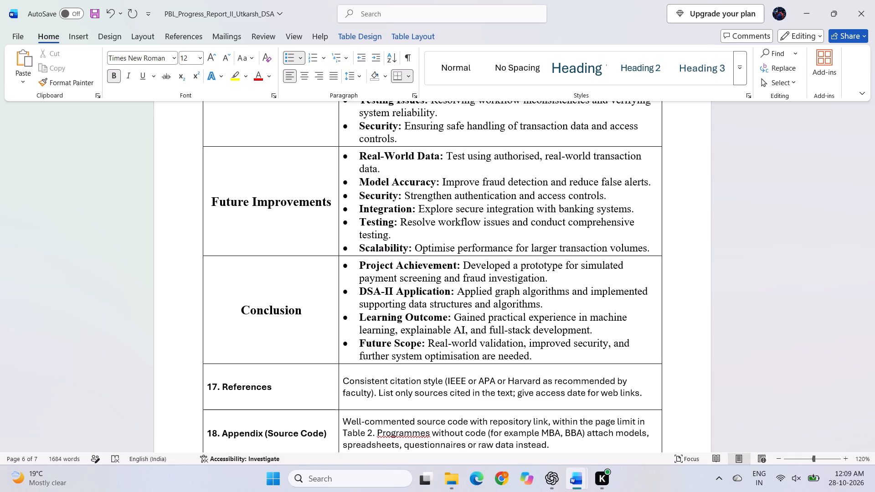
scroll(549, 354, "down", 2)
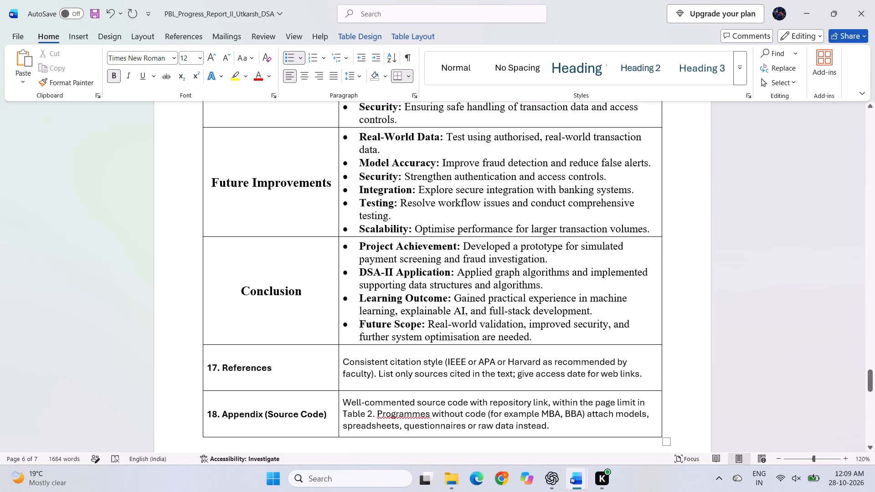
left_click(221, 367)
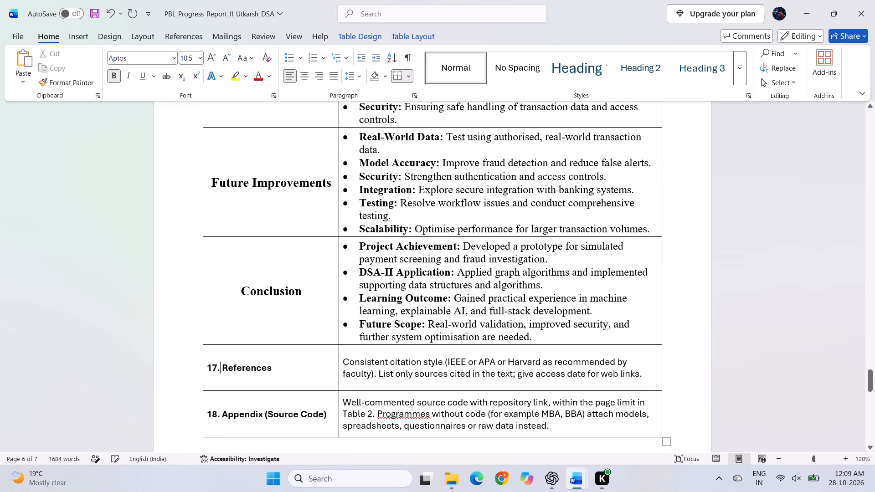
left_click_drag(222, 367, 201, 365)
key("BackSpace")
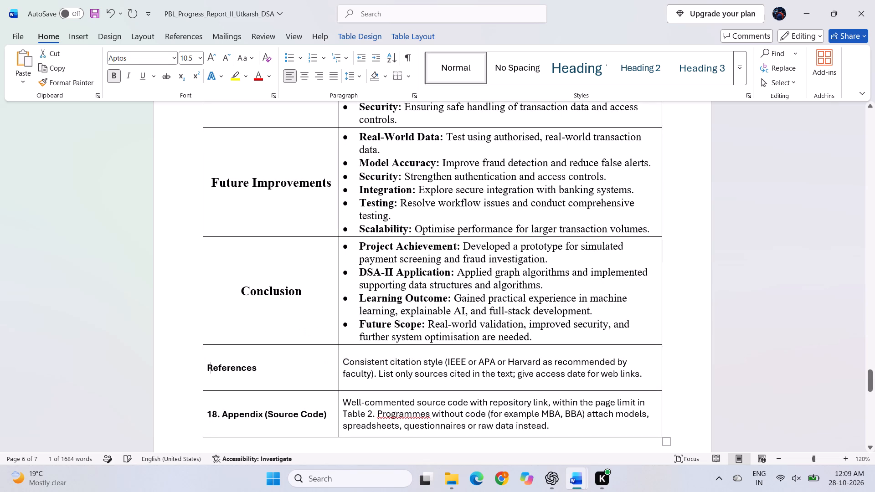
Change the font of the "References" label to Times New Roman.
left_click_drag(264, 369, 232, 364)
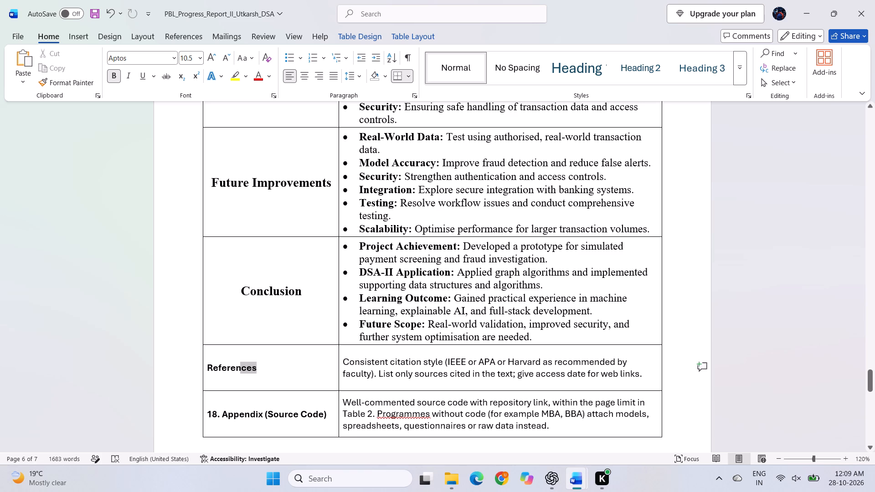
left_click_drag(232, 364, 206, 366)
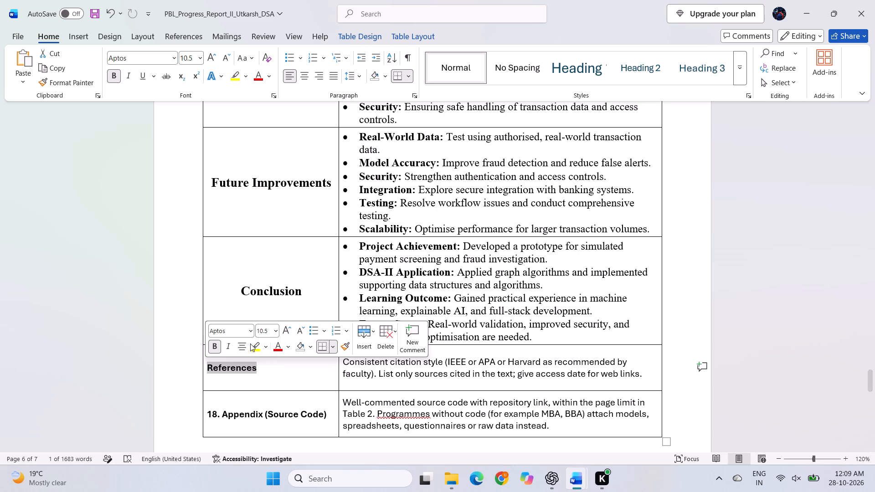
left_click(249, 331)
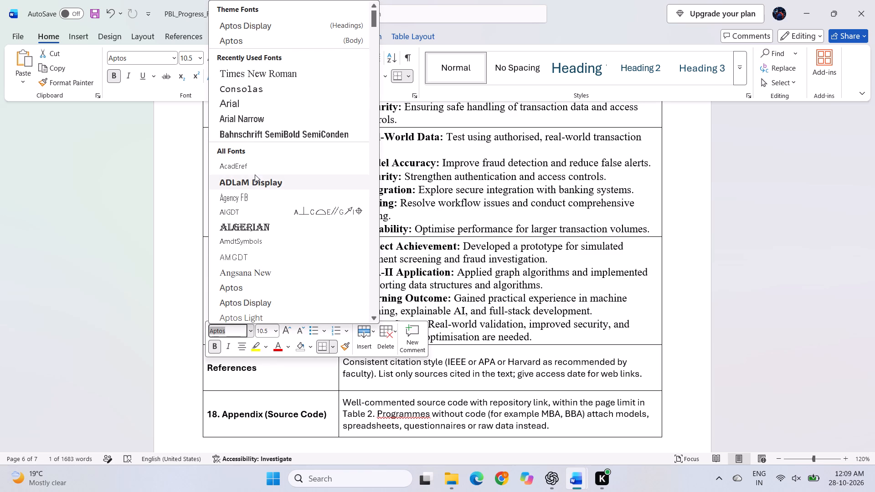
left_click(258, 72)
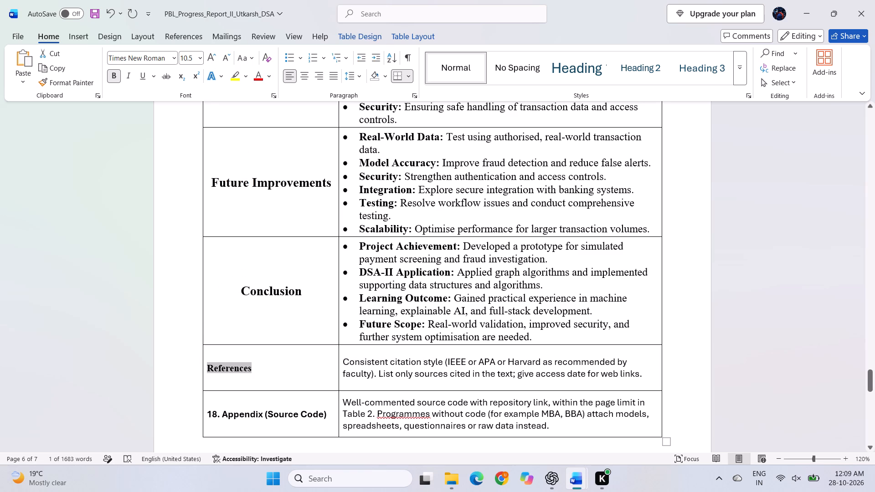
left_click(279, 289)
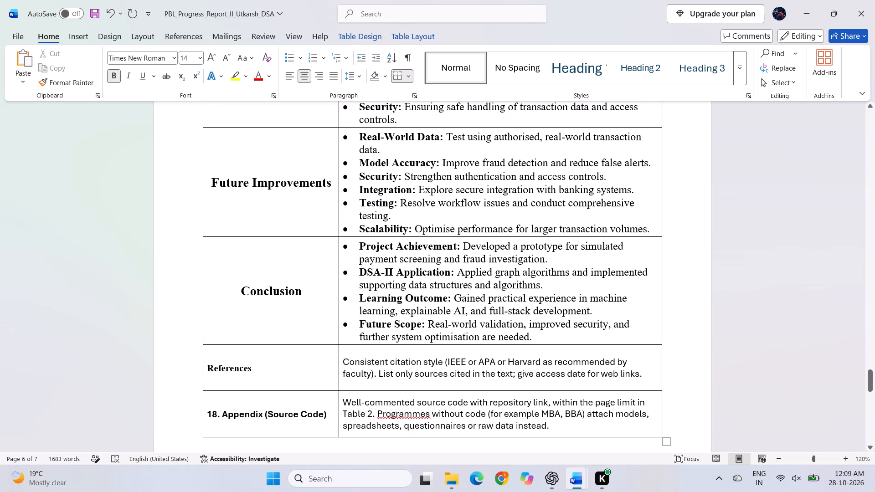
Set all text in the References and Appendix (Source Code) rows to Times New Roman, size 12.
left_click_drag(254, 369, 206, 364)
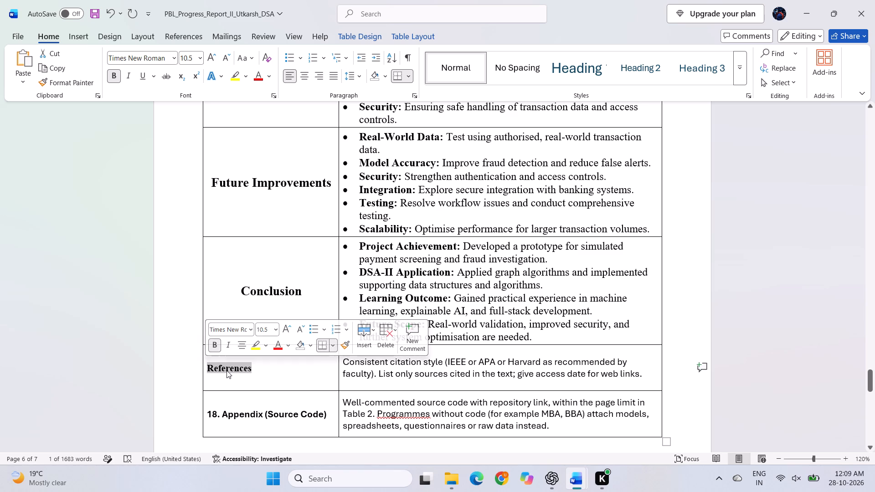
left_click(227, 370)
left_click_drag(207, 368, 396, 382)
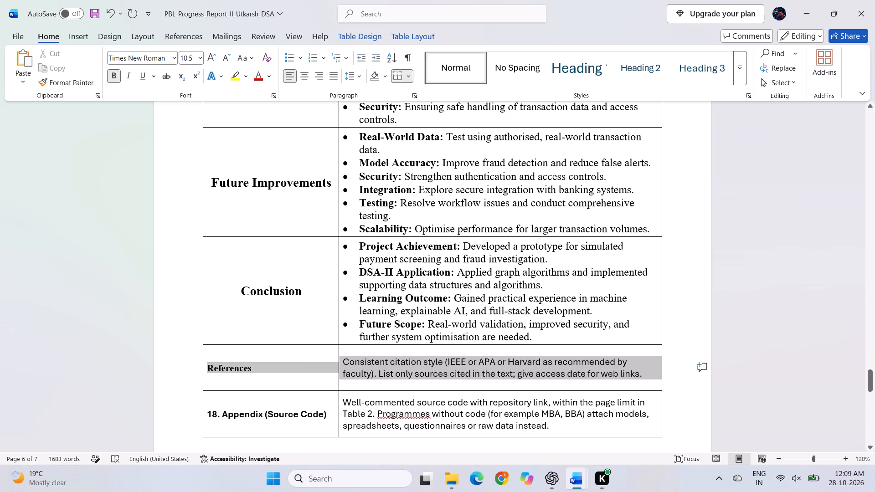
left_click_drag(396, 382, 587, 413)
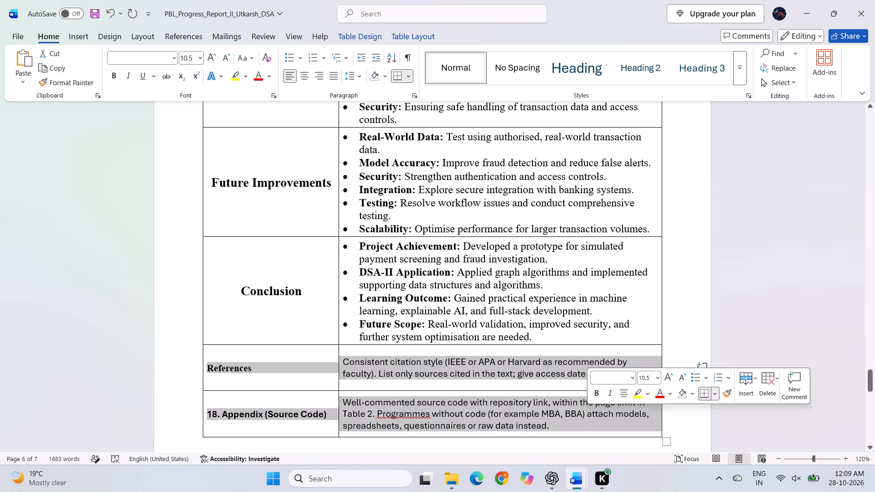
left_click(173, 55)
left_click(163, 135)
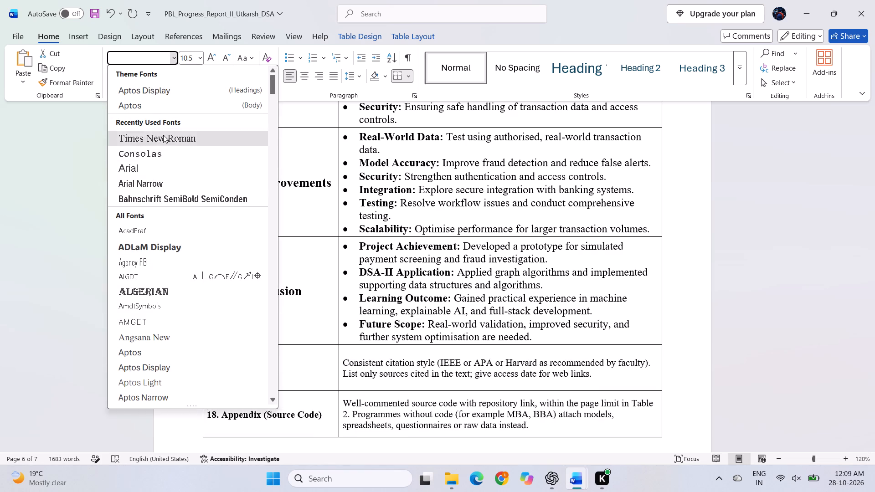
left_click(199, 58)
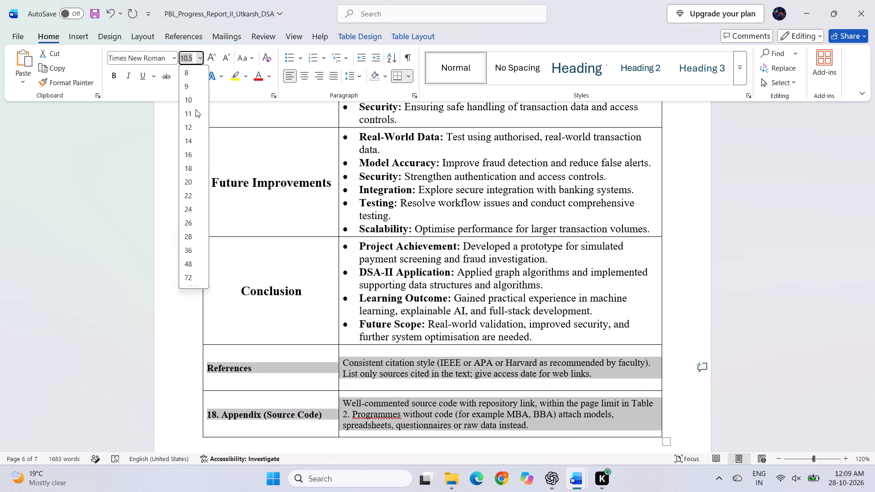
left_click(185, 124)
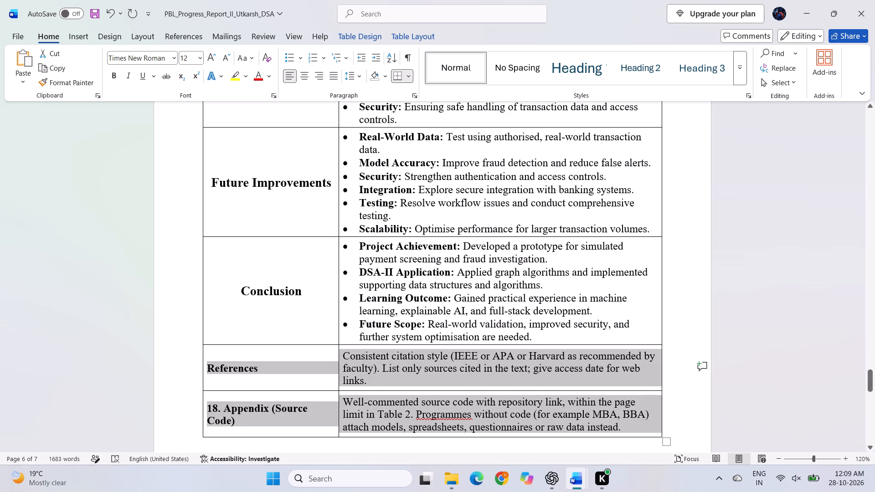
Set the "References" label in the table to size 14 and center it in its cell.
left_click(277, 364)
left_click_drag(263, 368, 214, 365)
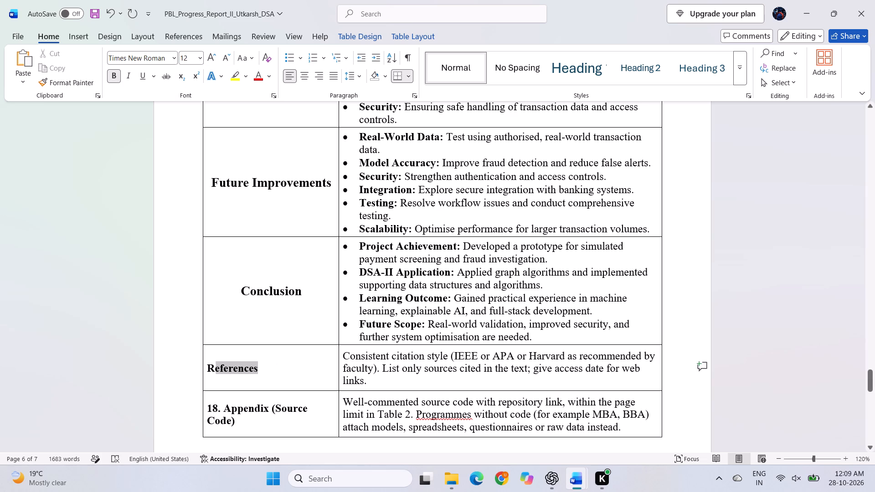
left_click_drag(214, 365, 207, 367)
left_click(277, 330)
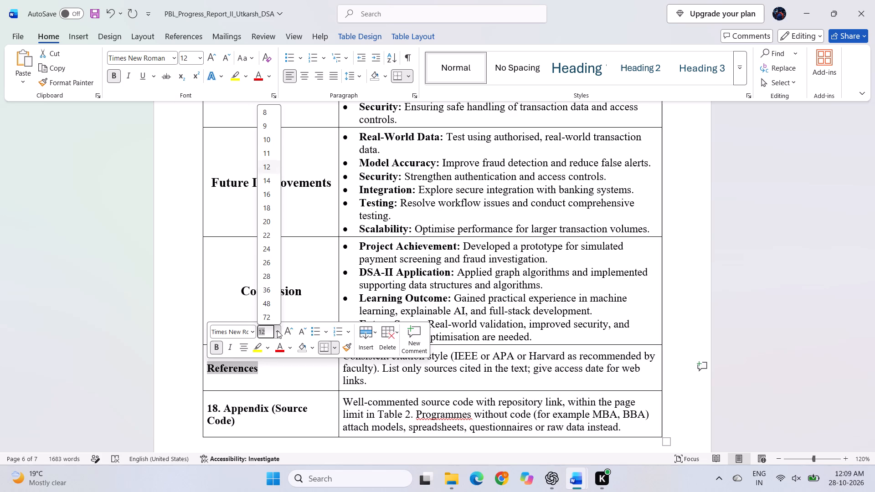
left_click(268, 178)
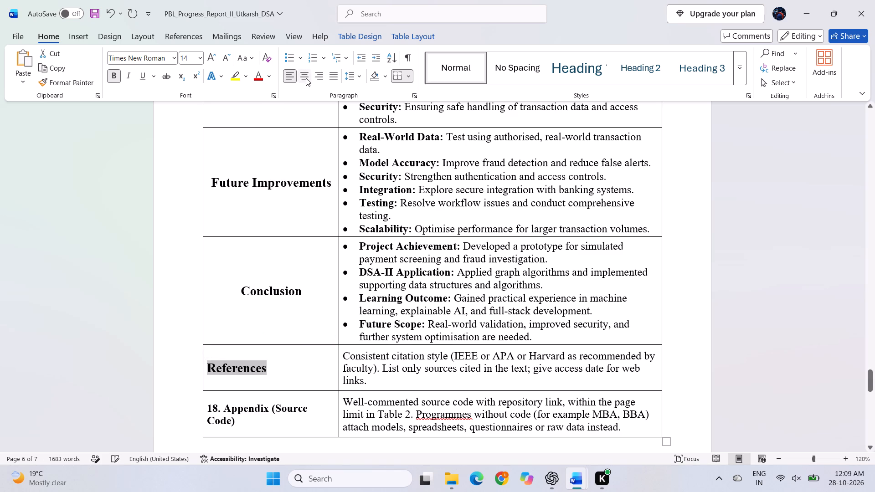
left_click(306, 78)
left_click(389, 377)
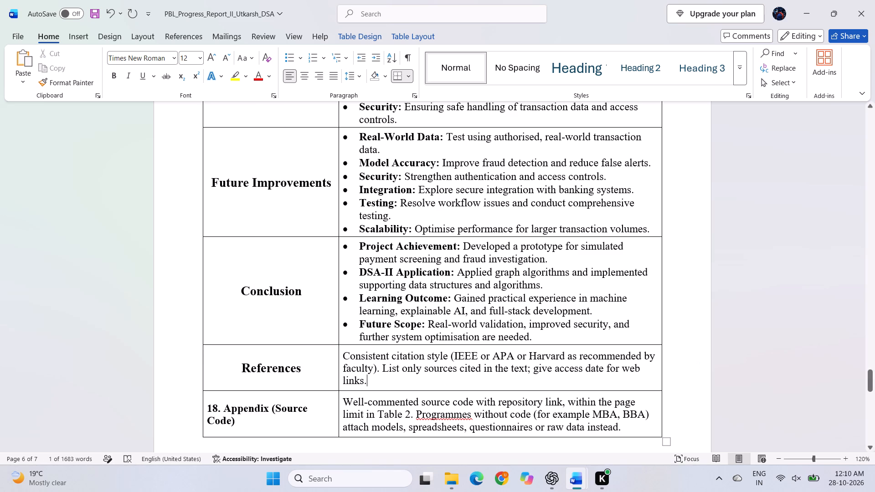
left_click_drag(314, 365, 249, 367)
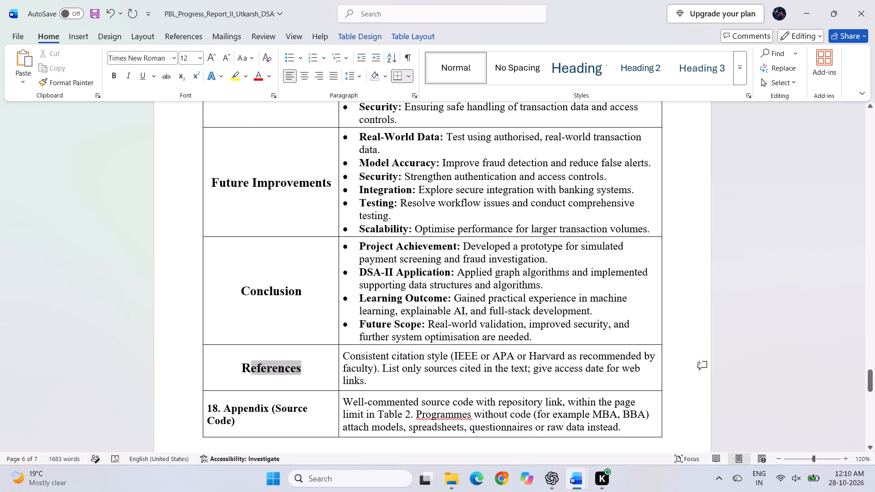
left_click_drag(249, 367, 242, 367)
key("ctrl+c")
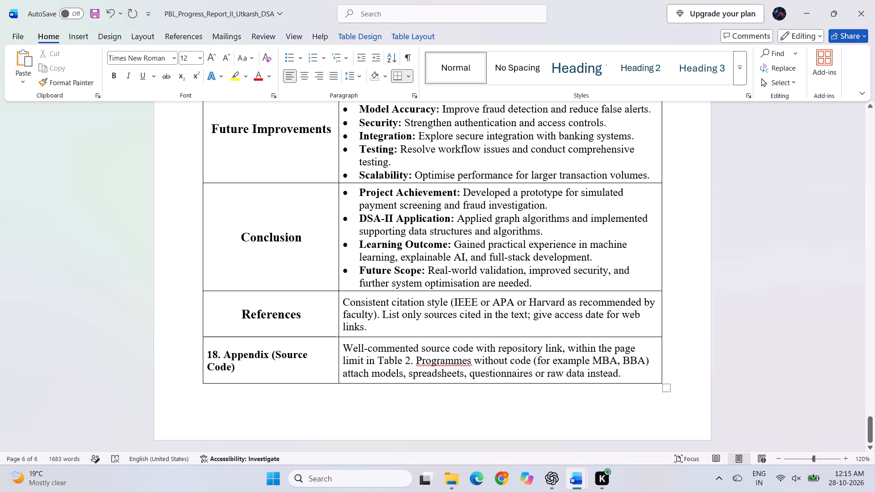
left_click_drag(343, 301, 350, 306)
left_click_drag(350, 306, 371, 328)
key("ctrl+v")
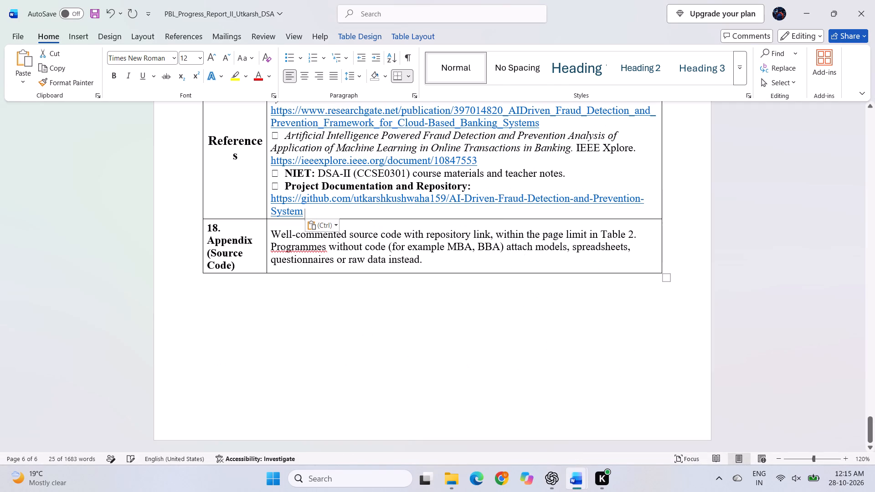
Examine the table's layout after the paste, from the Module 4 and 5 entries down to the Appendix row.
scroll(373, 273, "up", 2)
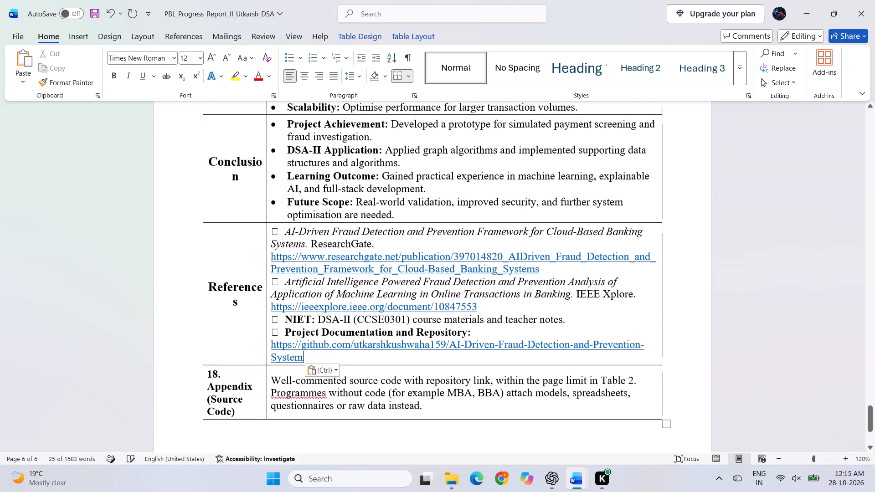
scroll(373, 273, "up", 3)
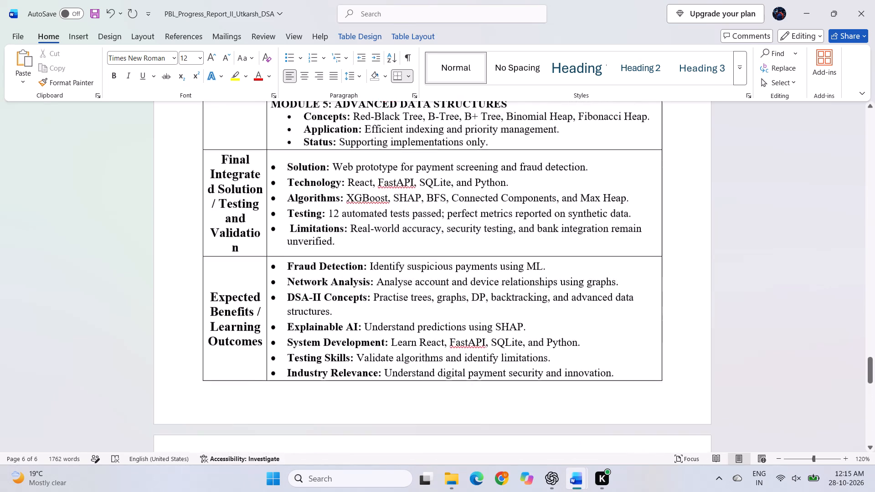
scroll(373, 273, "up", 2)
scroll(373, 273, "down", 5)
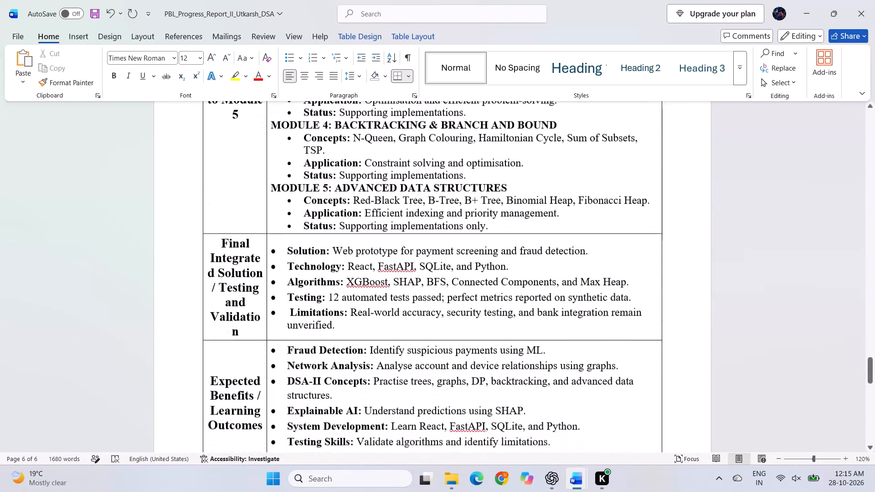
scroll(373, 273, "down", 4)
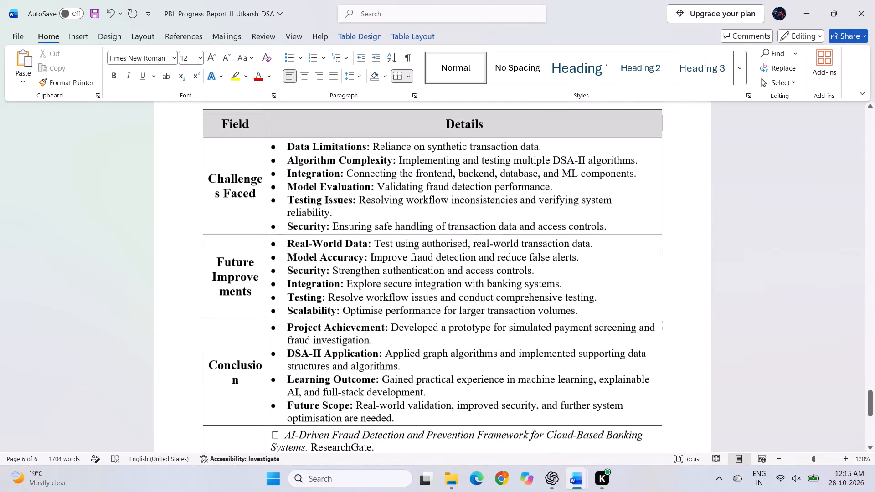
scroll(373, 273, "down", 2)
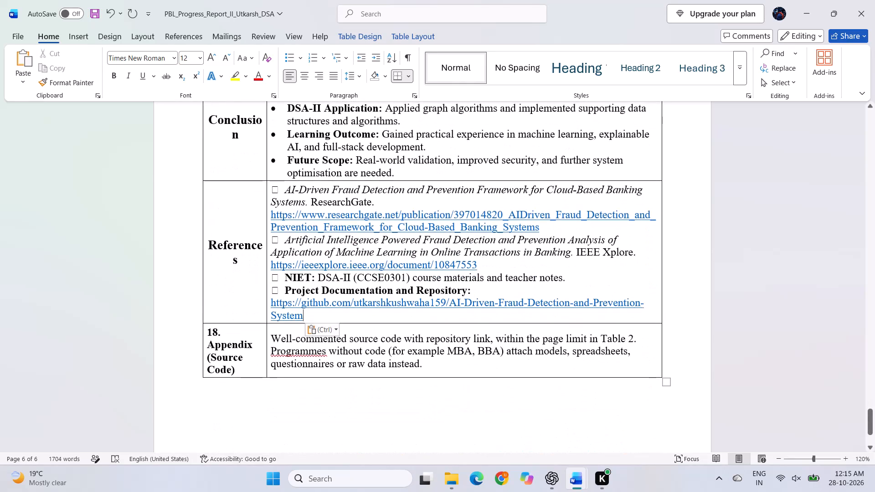
Remove the italics from the first reference entry, the ResearchGate paper, and make it a bulleted item.
left_click_drag(375, 203, 270, 193)
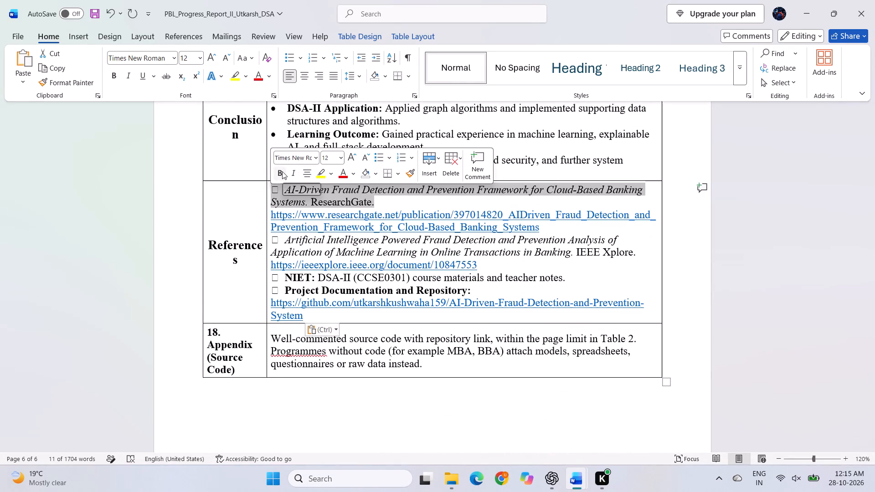
left_click(125, 77)
left_click(125, 77)
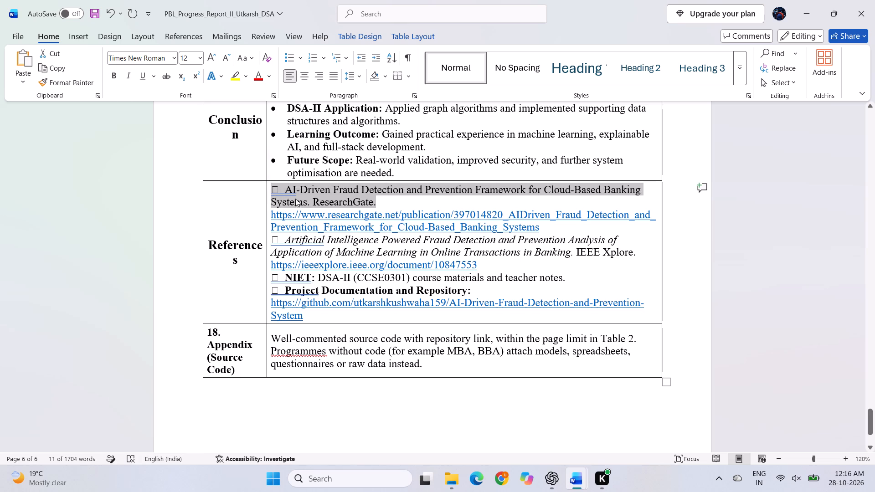
left_click(289, 56)
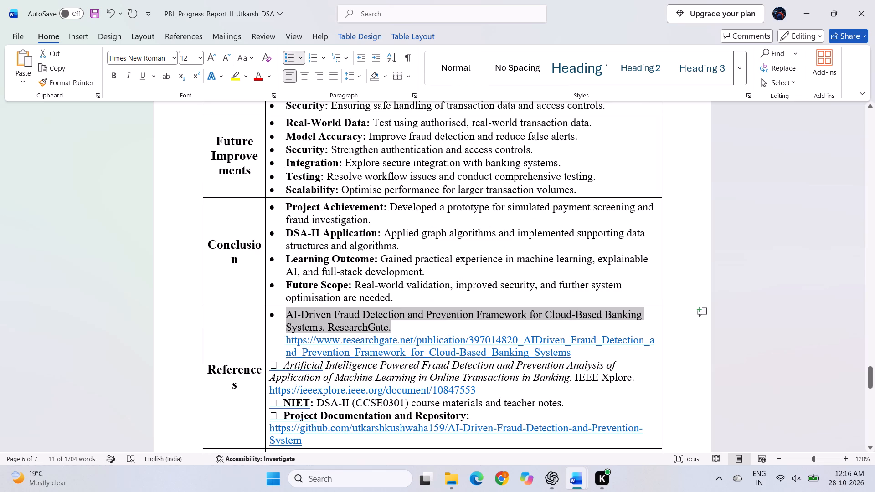
Delete "for Cloud-Based Banking Systems. ResearchGate." from the first reference's title, leaving its link in place.
left_click(394, 329)
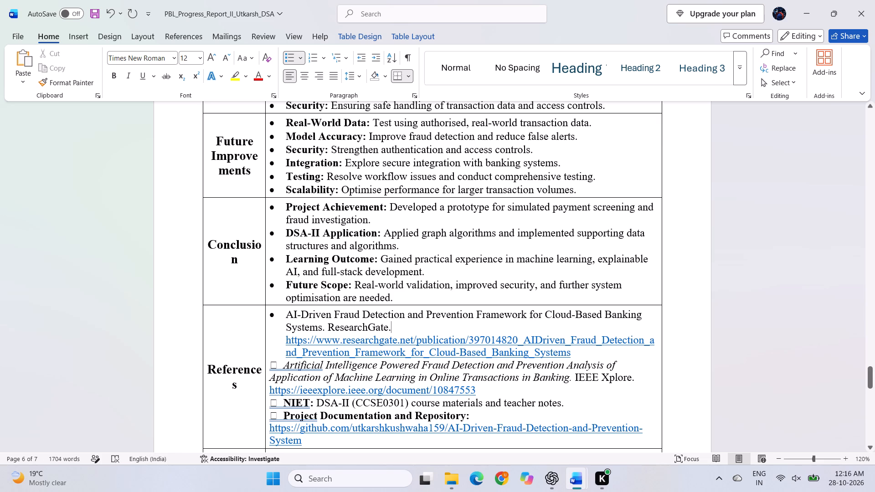
left_click_drag(393, 327, 396, 322)
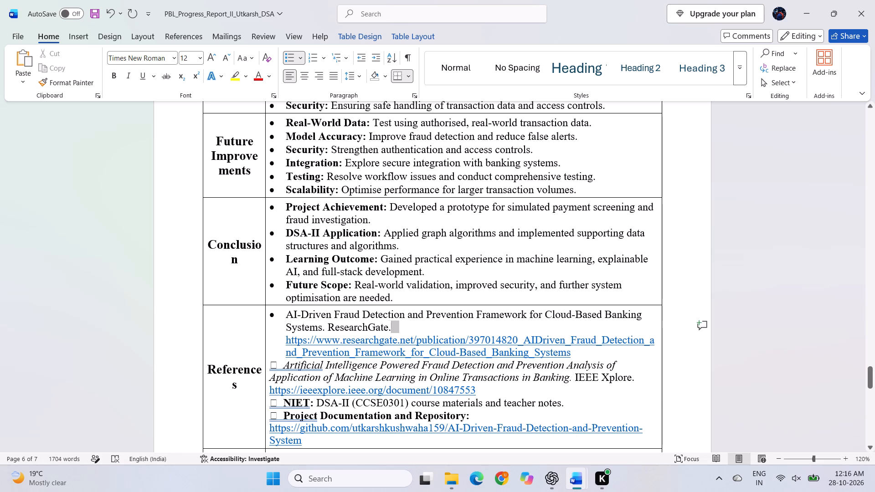
left_click_drag(396, 322, 456, 325)
left_click_drag(456, 325, 508, 323)
left_click(508, 323)
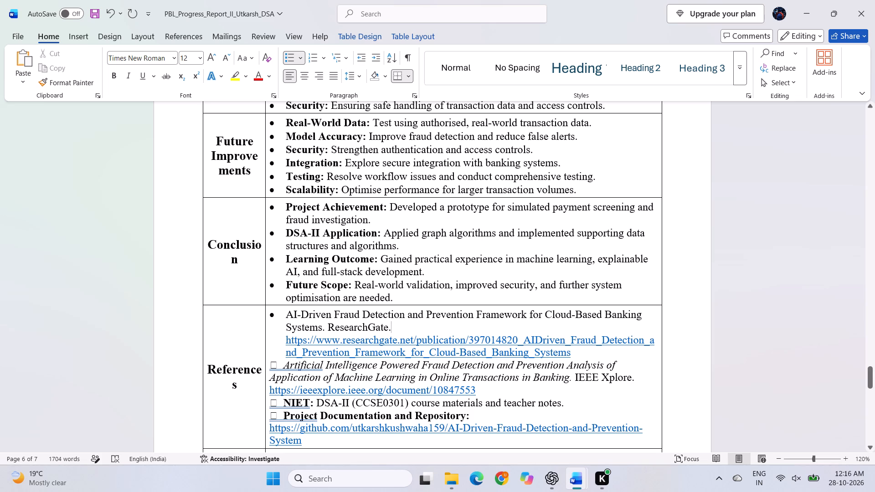
left_click_drag(400, 331, 482, 313)
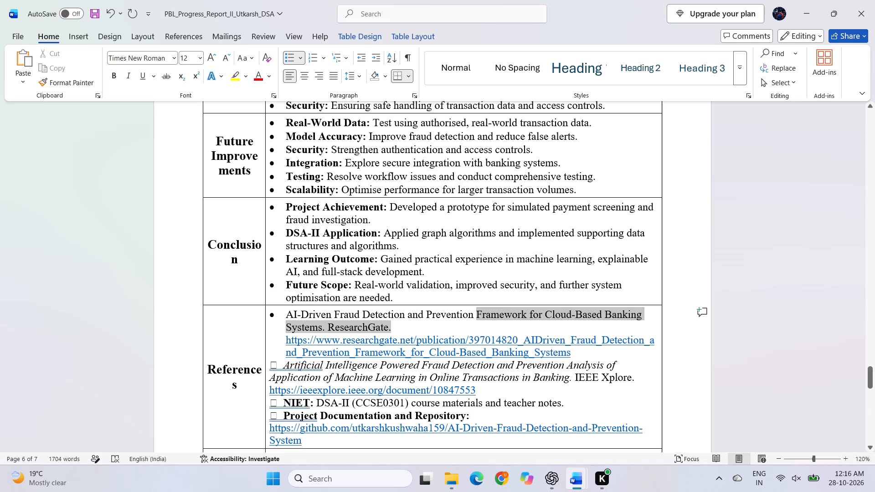
left_click_drag(482, 313, 525, 318)
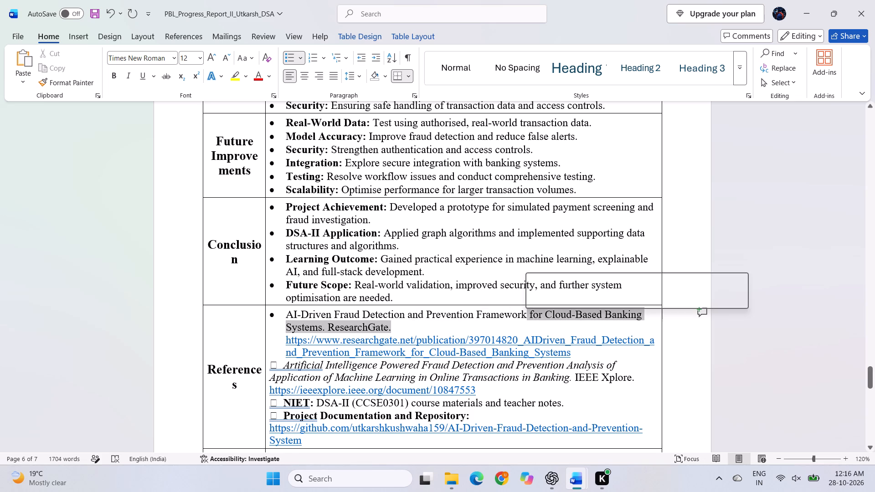
key("BackSpace")
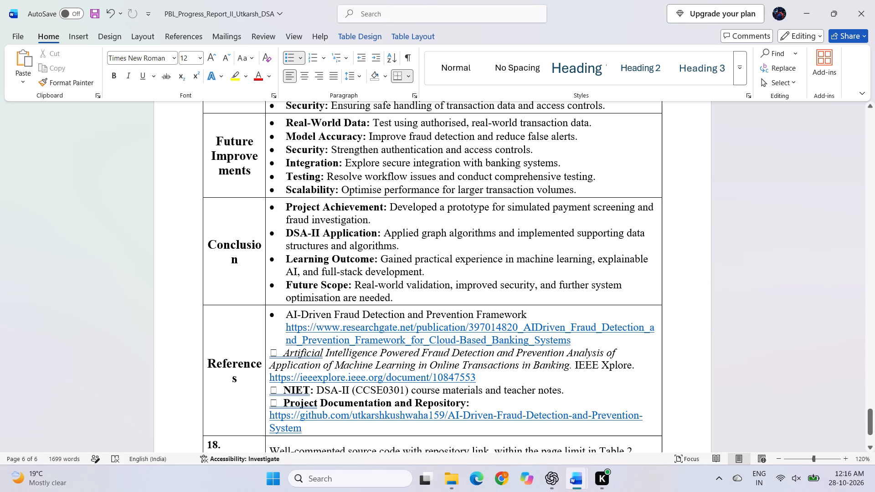
Remove the italics from the second reference entry, the IEEE Xplore paper, and make it a bulleted item.
left_click_drag(637, 364, 281, 357)
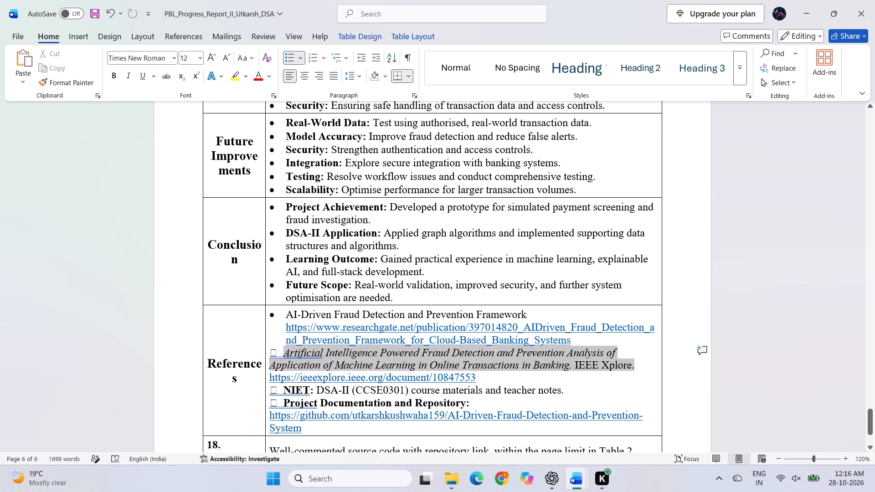
left_click_drag(281, 357, 278, 354)
left_click(301, 335)
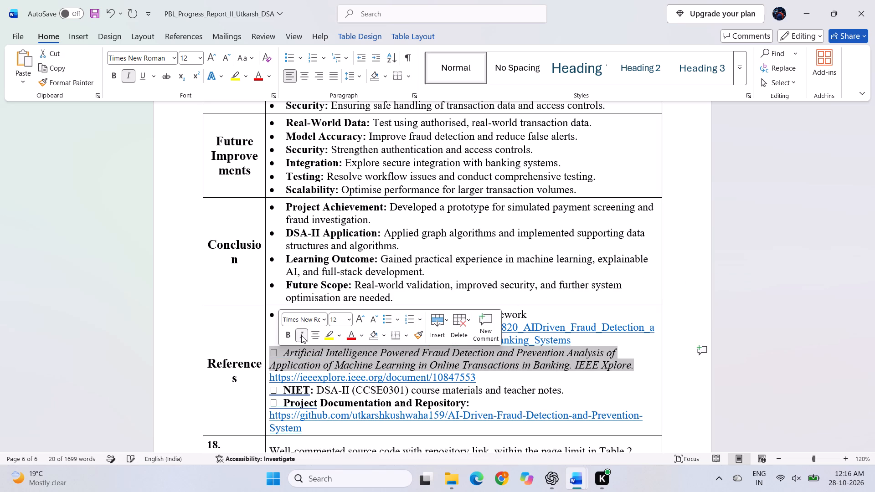
left_click(301, 335)
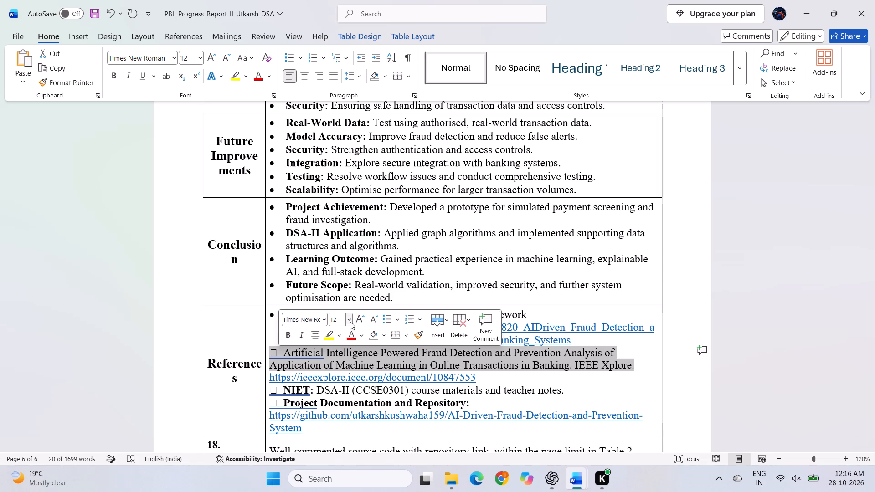
left_click(289, 56)
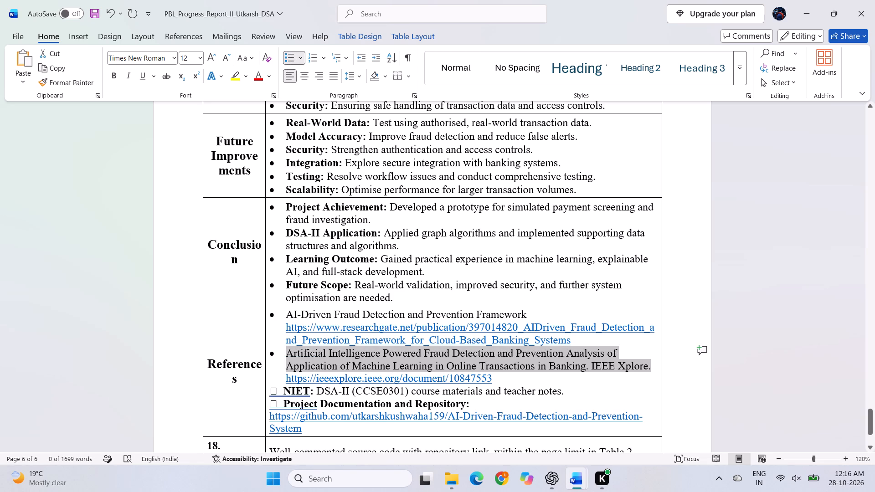
left_click(606, 377)
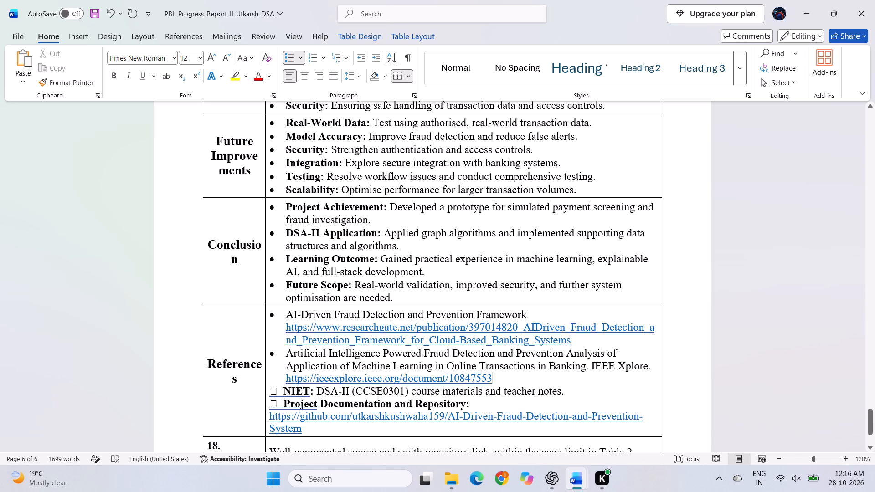
Replace "Artificial Intelligence" with "AI" at the start of the second reference's title.
left_click(382, 354)
key("BackSpace")
key("BackSpace")
key("BackSpace")
key("BackSpace")
key("BackSpace")
key("BackSpace")
key("BackSpace")
key("BackSpace")
key("BackSpace")
key("BackSpace")
key("BackSpace")
key("BackSpace")
key("BackSpace")
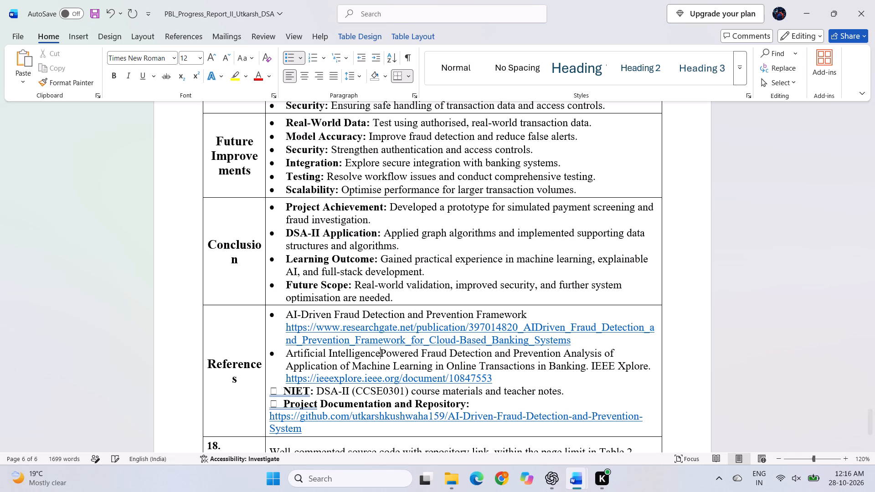
key("BackSpace")
key("BackSpace")
key("BackSpace")
key("BackSpace")
key("BackSpace")
key("BackSpace")
key("BackSpace")
key("BackSpace")
key("BackSpace")
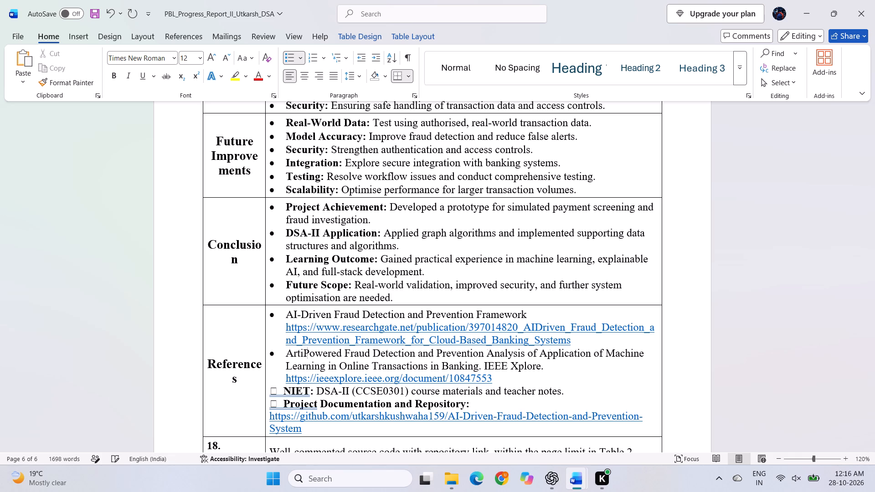
key("BackSpace")
key("BackSpace")
type("I")
key("space")
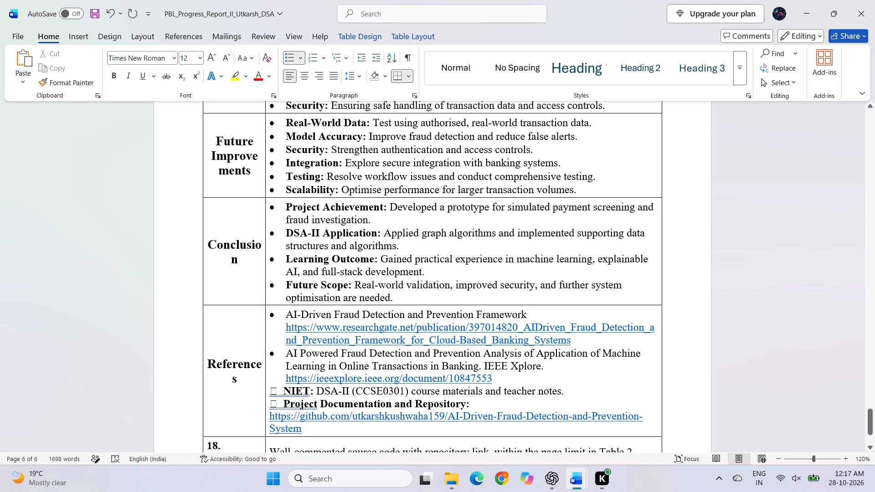
Delete "of Machine Learning in Online Transactions in Banking." from the second reference's title.
left_click(594, 352)
left_click_drag(594, 352, 596, 355)
left_click_drag(596, 355, 480, 369)
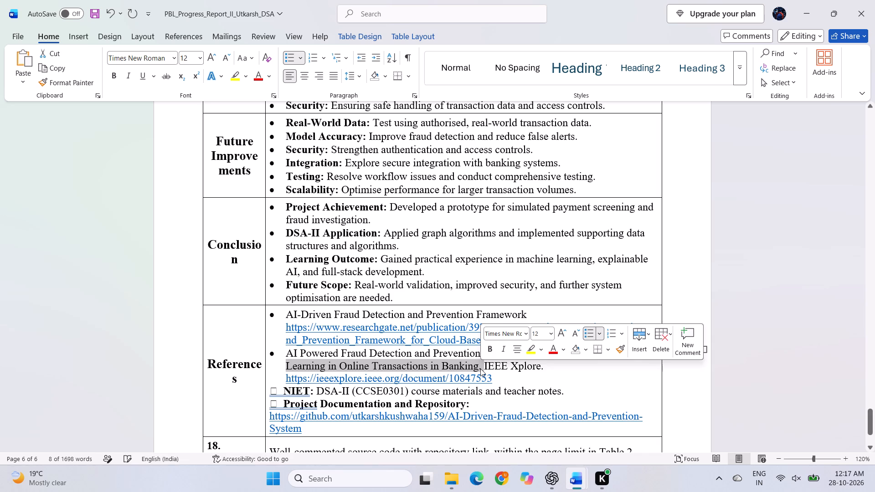
key("BackSpace")
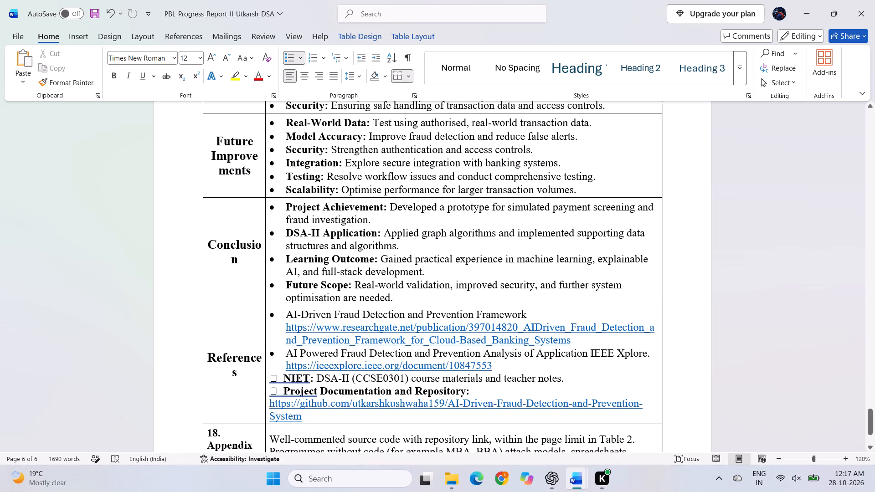
Extend the NIET reference so it ends "teacher notes, Mentioned in Repo.", with a comma after "notes".
left_click(574, 379)
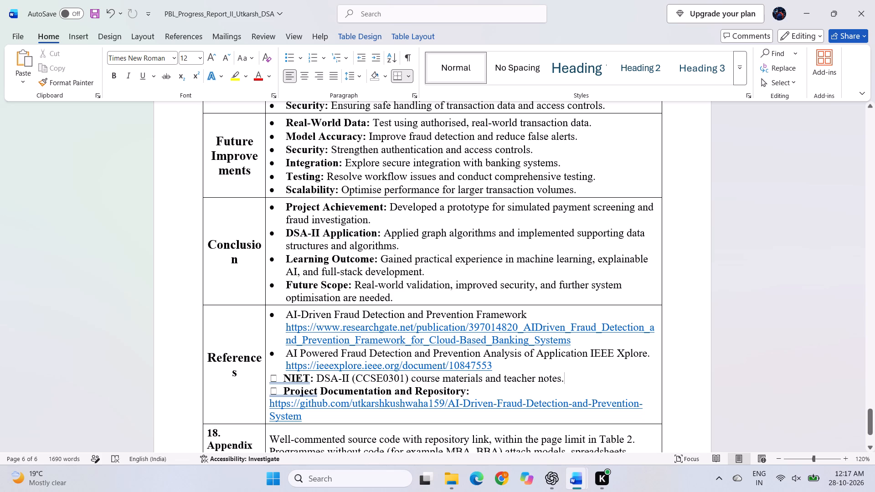
key("space")
type("mentioned in Repo")
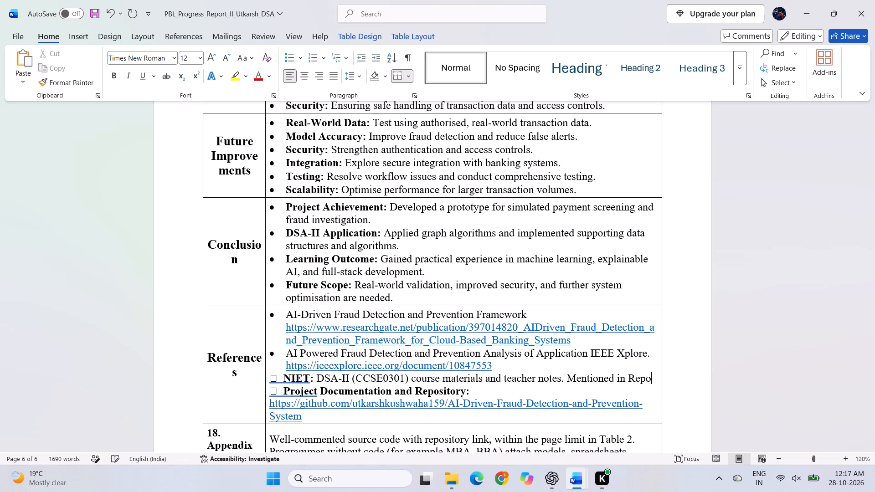
key("period")
left_click(564, 381)
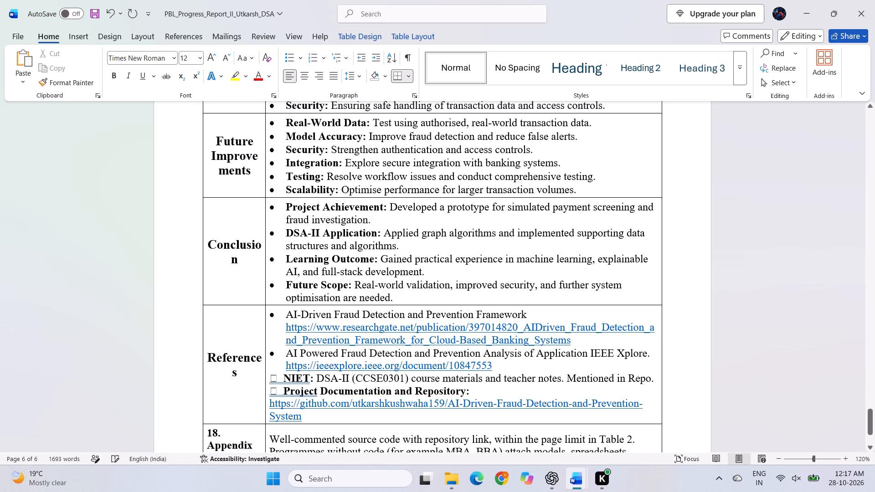
key("BackSpace")
key("comma")
left_click(655, 382)
Make the NIET and Project Documentation and Repository references bulleted items and delete the leftover box symbol before "Project Documentation".
left_click_drag(474, 391, 362, 379)
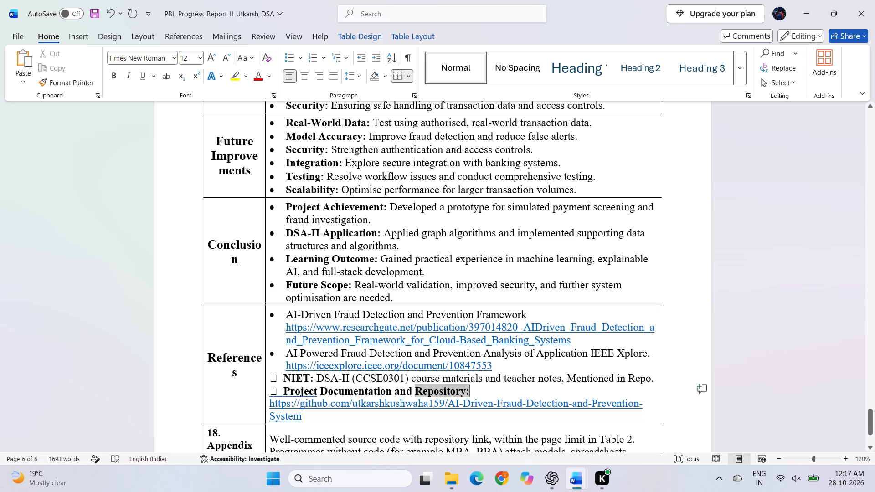
left_click_drag(362, 379, 272, 377)
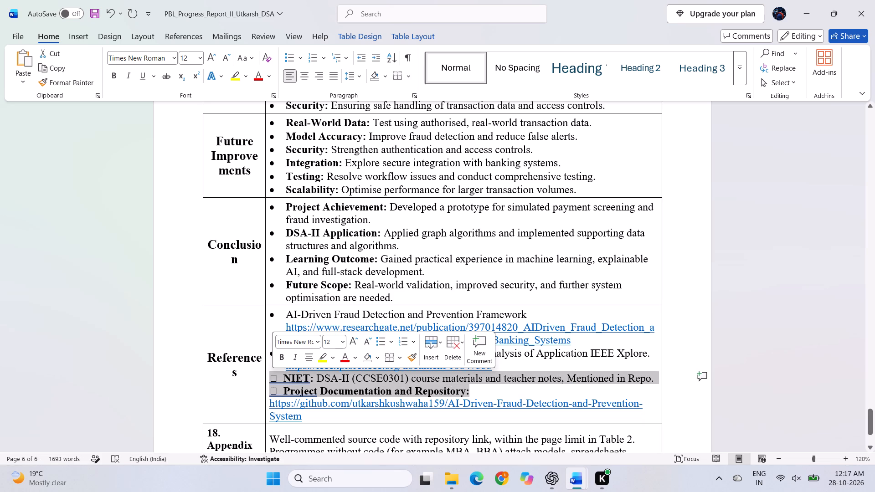
left_click(284, 51)
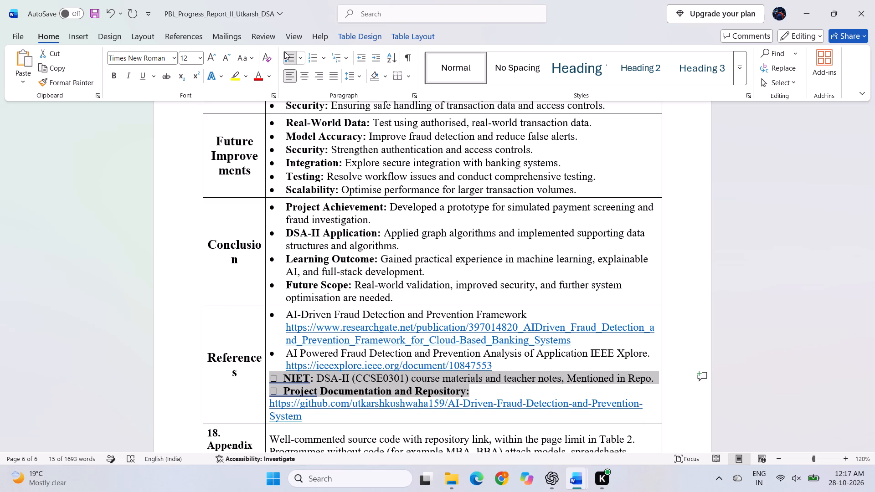
left_click(284, 51)
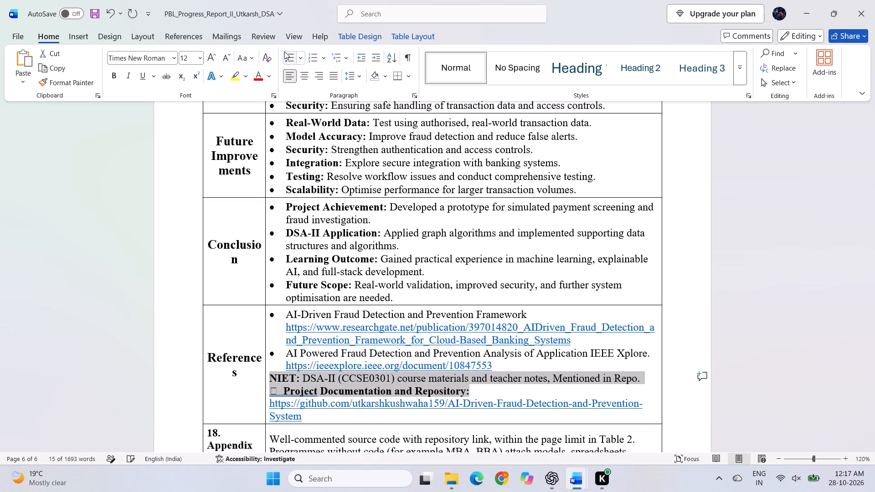
left_click(284, 51)
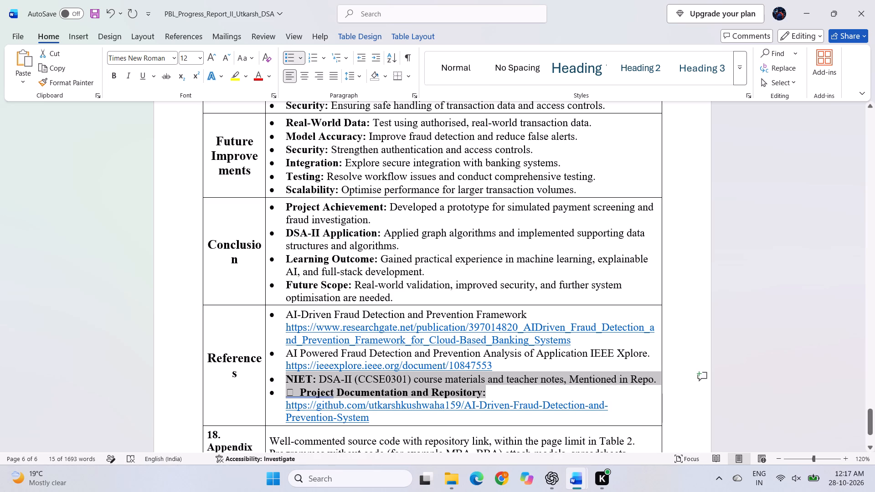
left_click(299, 389)
key("BackSpace")
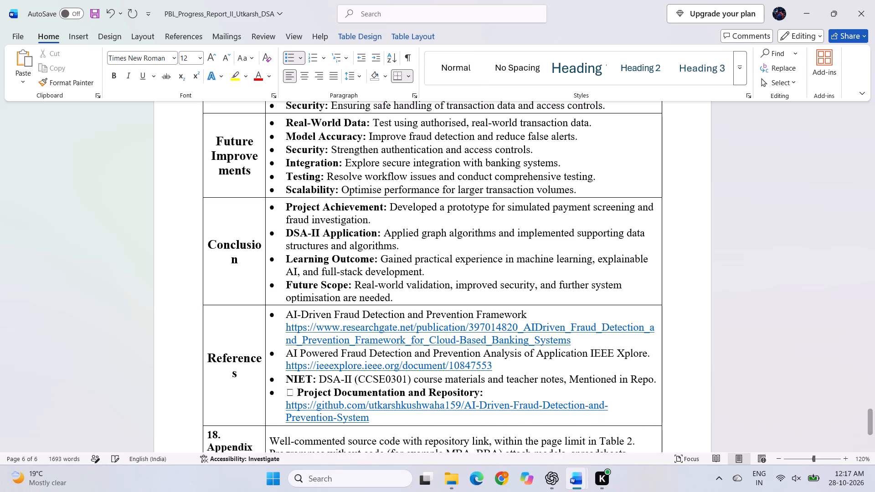
key("BackSpace")
key("BackSpace")
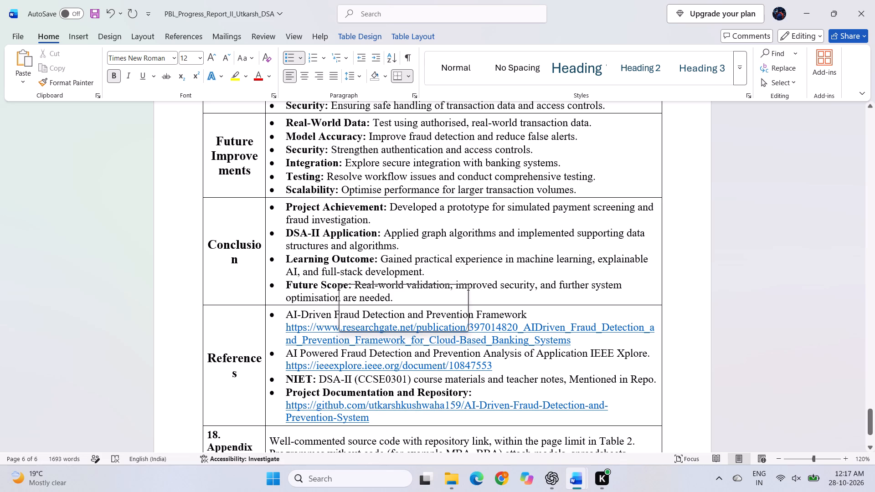
Check the font size of the References heading in the details table.
scroll(328, 426, "down", 1)
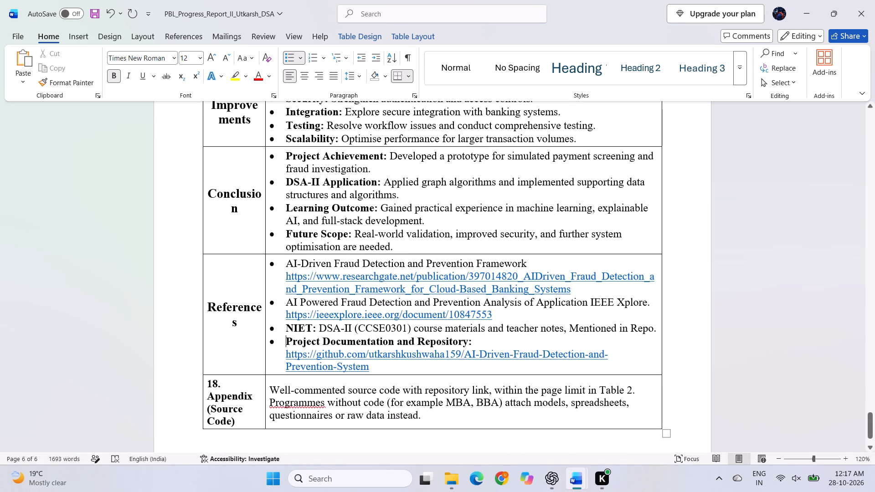
left_click_drag(242, 319, 209, 305)
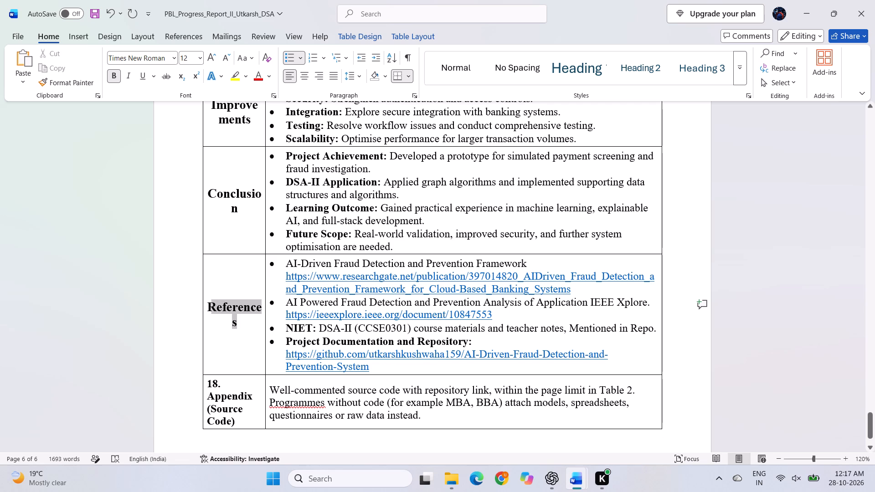
left_click_drag(209, 305, 208, 305)
left_click(279, 266)
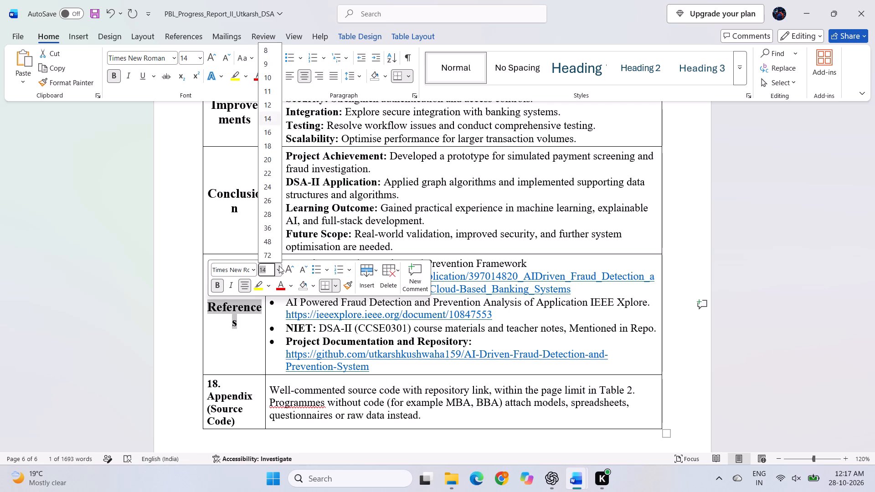
left_click(188, 52)
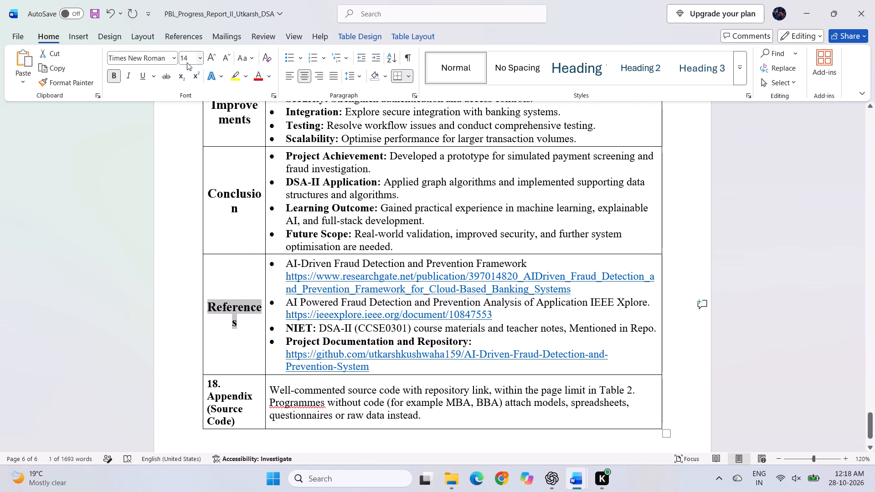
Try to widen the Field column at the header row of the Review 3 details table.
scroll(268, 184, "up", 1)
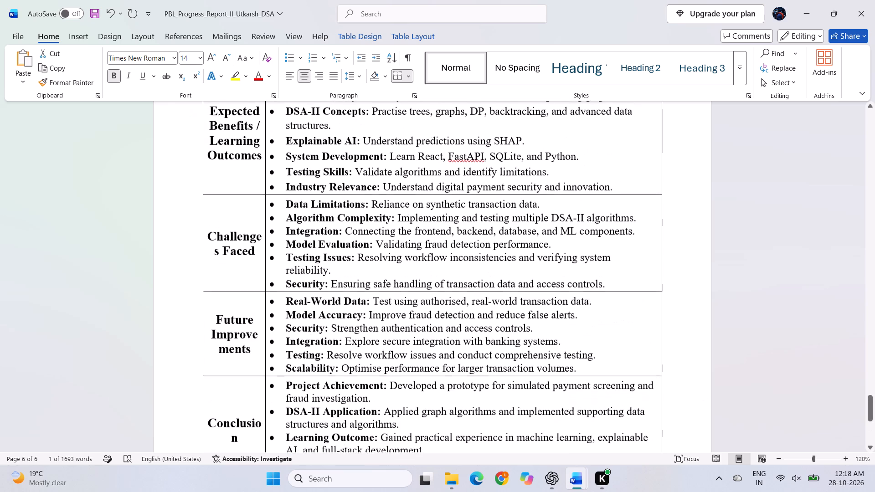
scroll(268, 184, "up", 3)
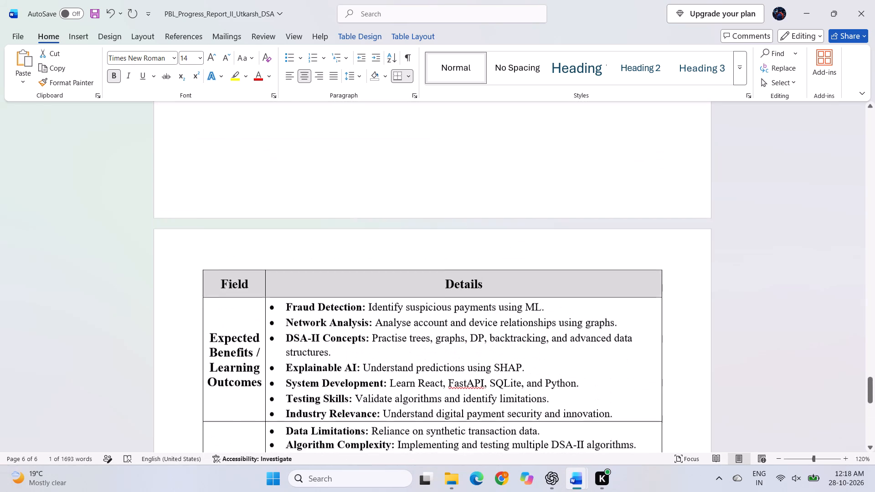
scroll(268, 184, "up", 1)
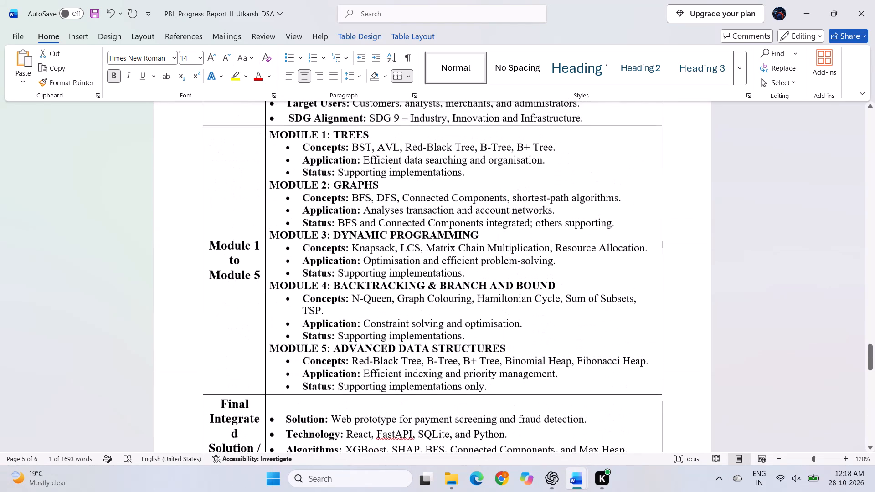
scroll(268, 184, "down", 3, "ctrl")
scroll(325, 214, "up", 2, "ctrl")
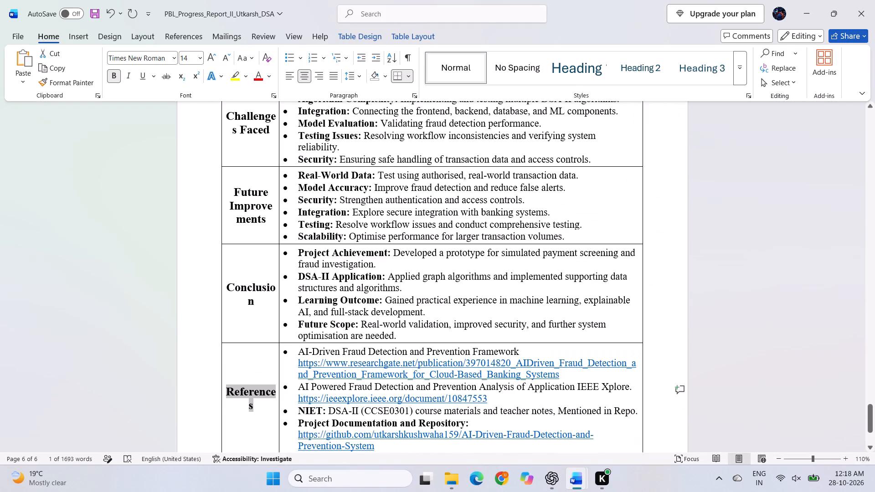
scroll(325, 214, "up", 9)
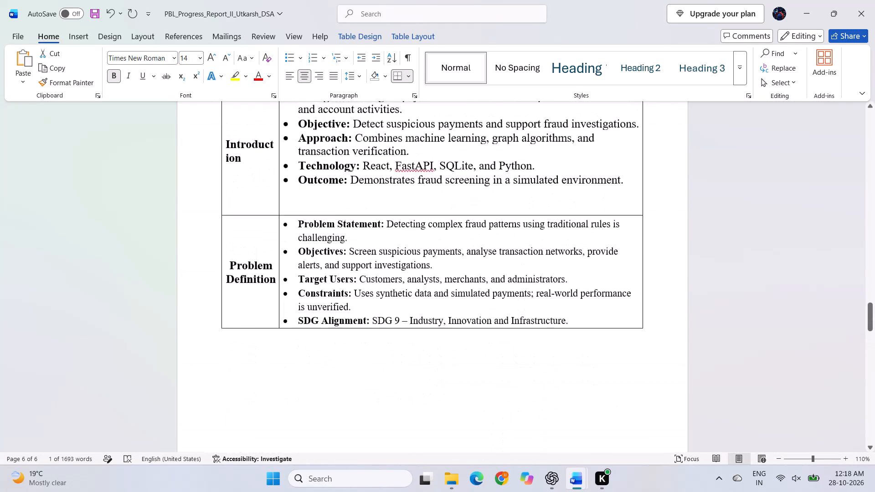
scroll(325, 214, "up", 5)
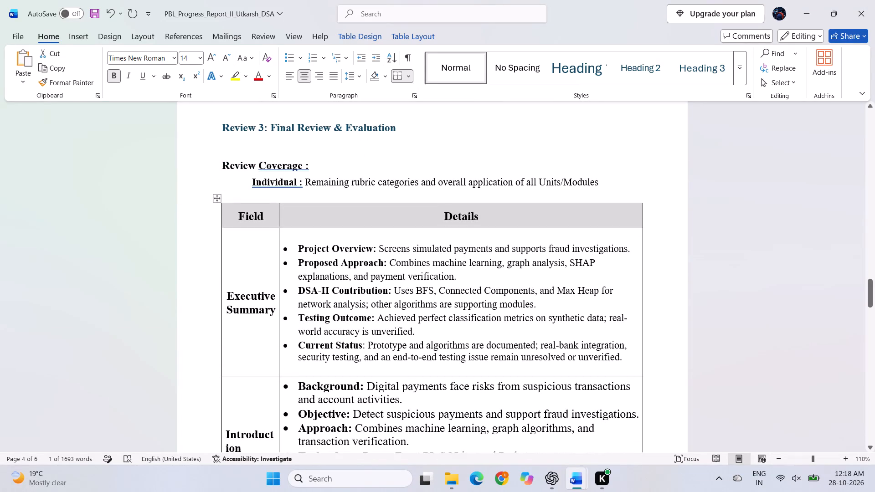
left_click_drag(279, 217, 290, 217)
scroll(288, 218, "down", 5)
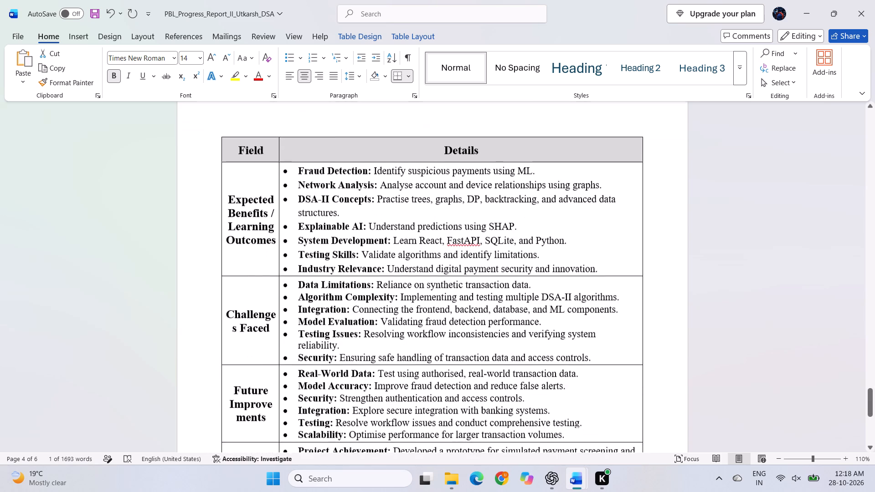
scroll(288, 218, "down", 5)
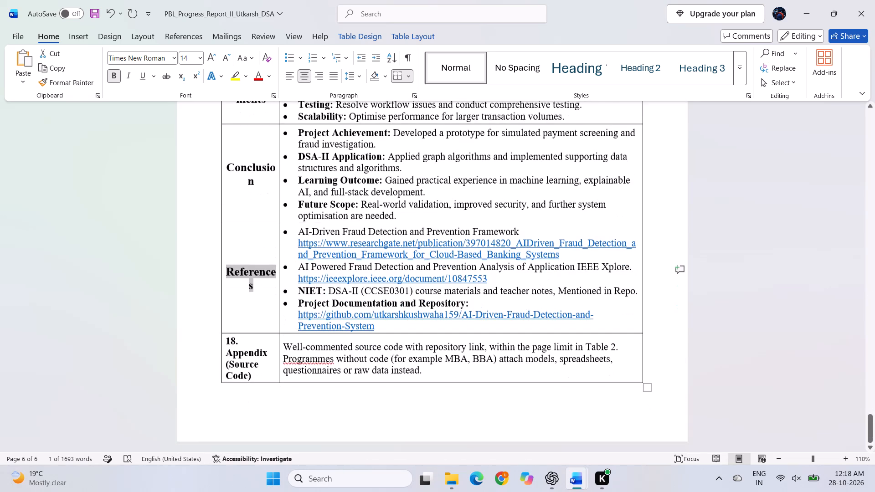
Undo the References row edits back to its original "Consistent citation style" instruction text and the table's wide Field column.
key("ctrl+z")
key("ctrl+z")
key("ctrl+z")
key("ctrl+z")
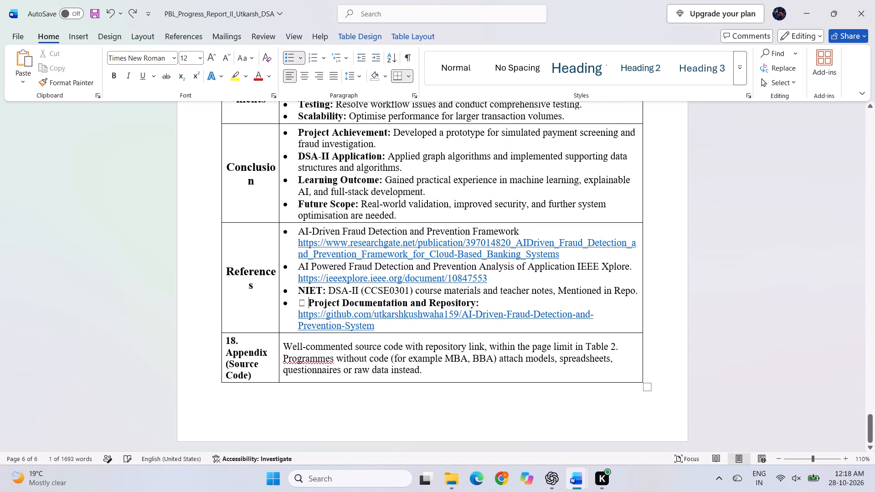
key("ctrl+z")
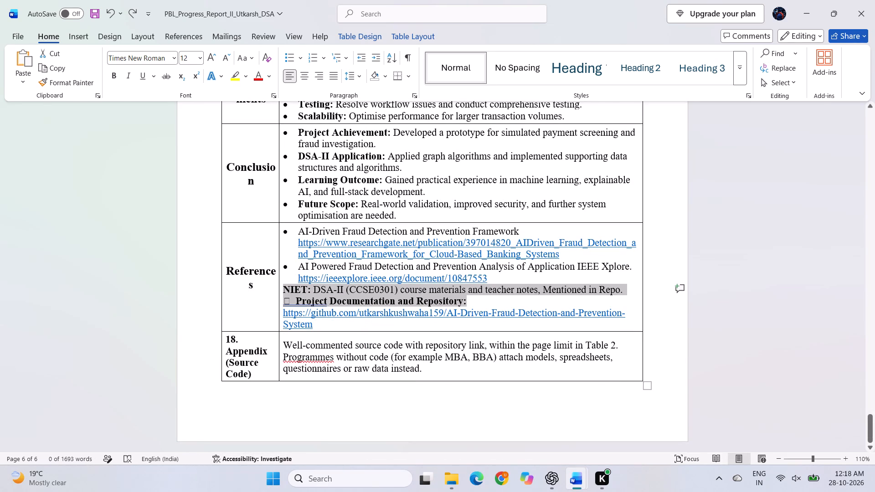
key("ctrl+z")
key("ctrl+z")
key("ctrl+z")
key("ctrl+z")
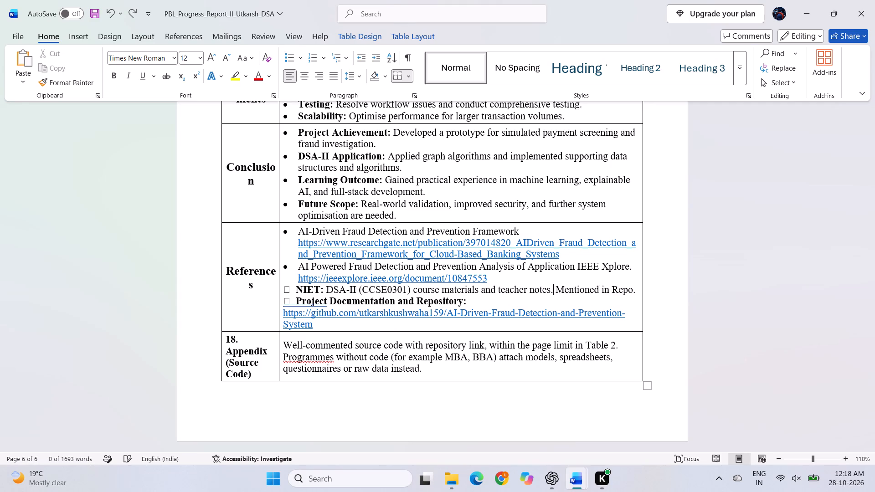
key("ctrl+z")
key("ctrl+z")
key("ctrl+z")
key("ctrl+z")
key("ctrl+z")
key("ctrl+z")
key("ctrl+z")
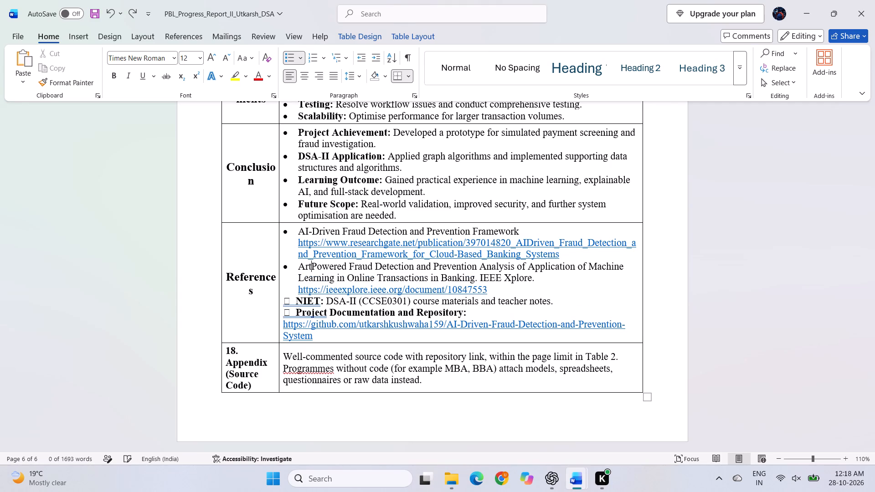
key("ctrl+z")
key("ctrl+z")
key("ctrl+z")
key("ctrl+z")
key("ctrl+z")
key("ctrl+z")
key("ctrl+z")
key("ctrl+z")
key("ctrl+z")
key("ctrl+z")
key("ctrl+z")
key("ctrl+z")
key("ctrl+z")
key("ctrl+z")
key("ctrl+z")
key("ctrl+z")
key("ctrl+z")
key("ctrl+z")
key("ctrl+z")
key("ctrl+z")
key("ctrl+z")
key("ctrl+z")
key("ctrl+z")
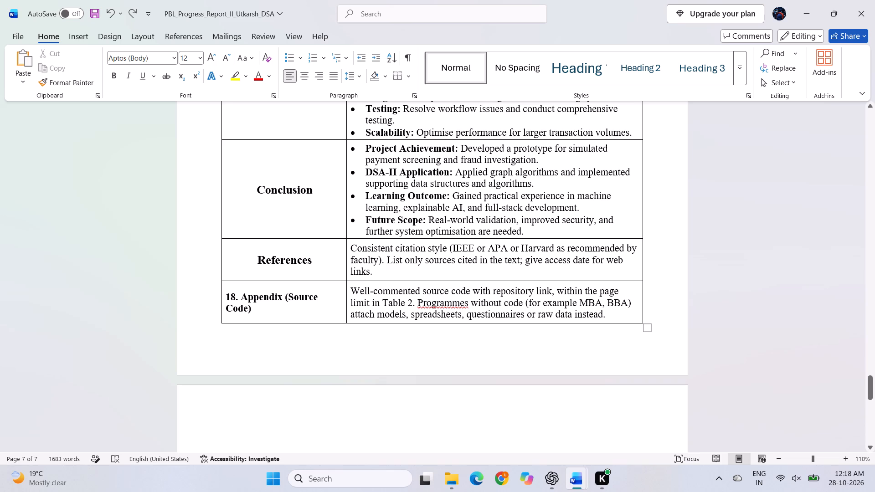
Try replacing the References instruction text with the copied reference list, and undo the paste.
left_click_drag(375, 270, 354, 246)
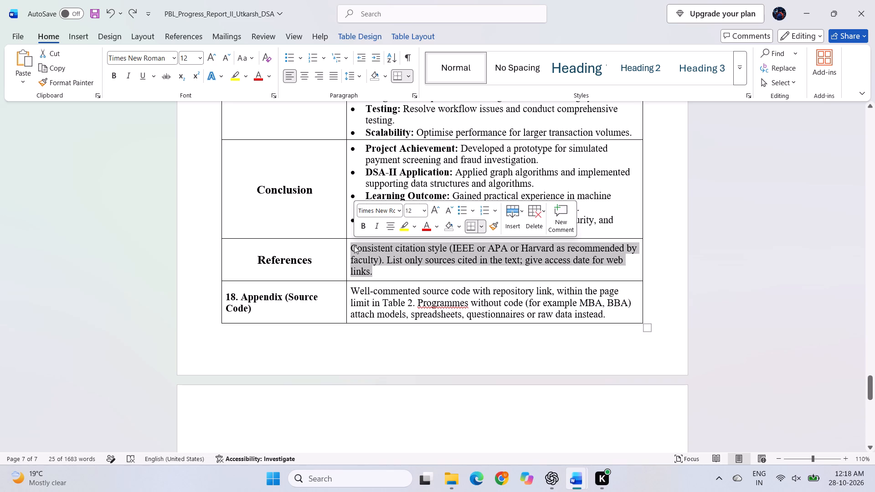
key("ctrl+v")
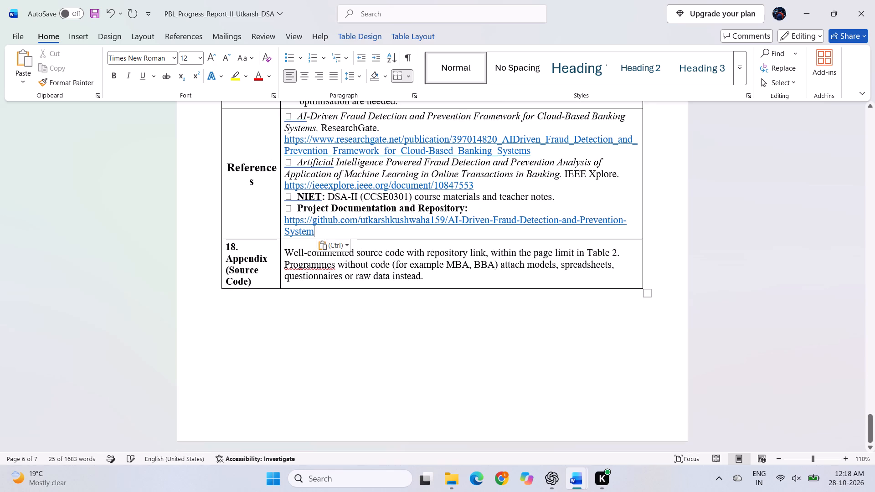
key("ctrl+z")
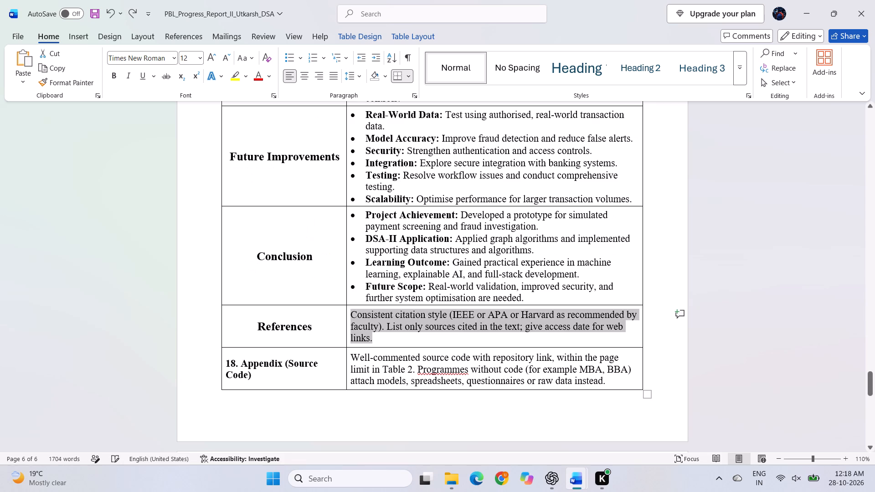
Delete the "Consistent citation style" instruction text from the References row, leaving its details cell empty.
left_click(353, 308)
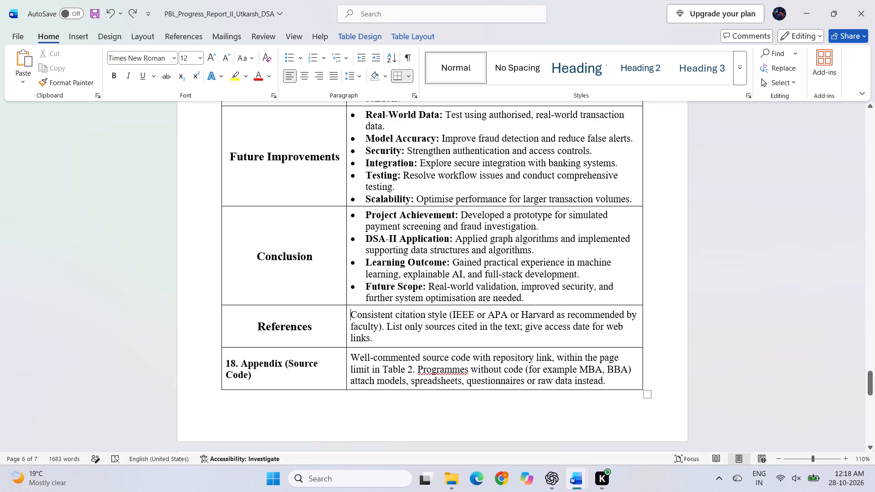
left_click_drag(372, 336, 354, 312)
key("BackSpace")
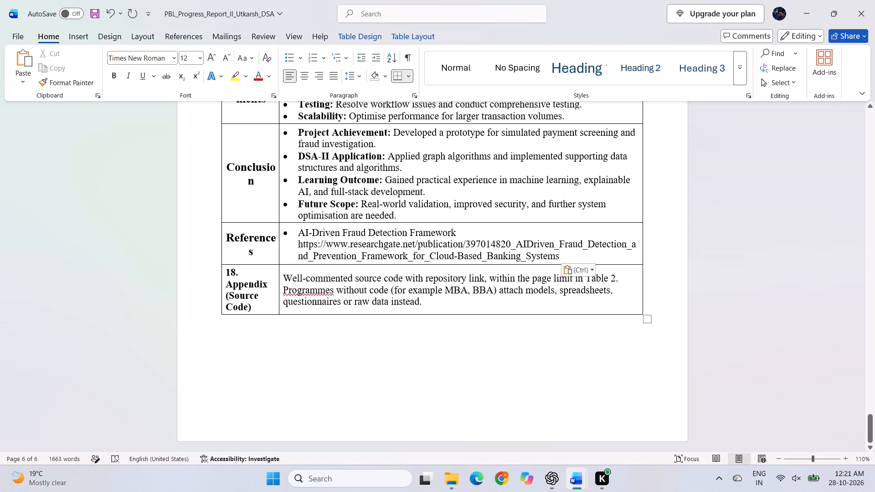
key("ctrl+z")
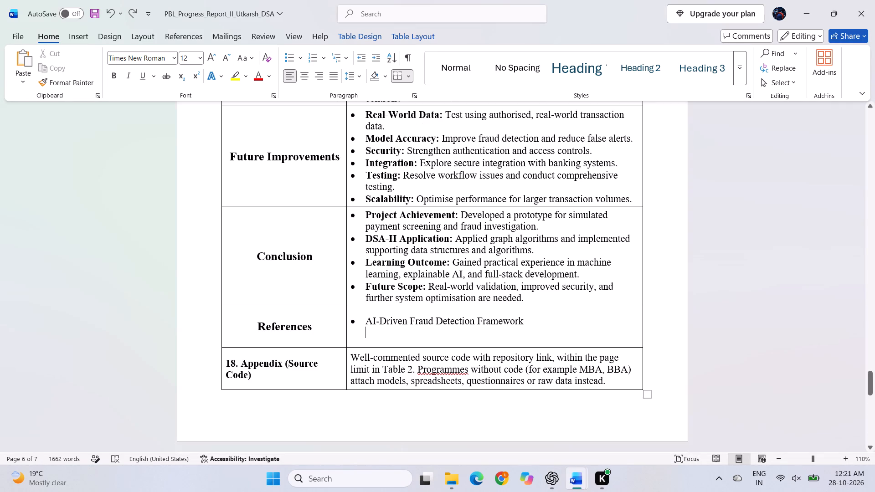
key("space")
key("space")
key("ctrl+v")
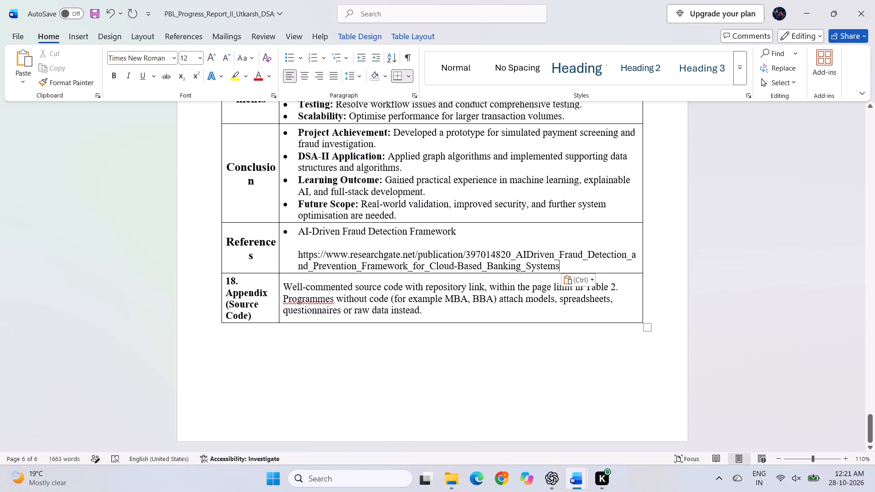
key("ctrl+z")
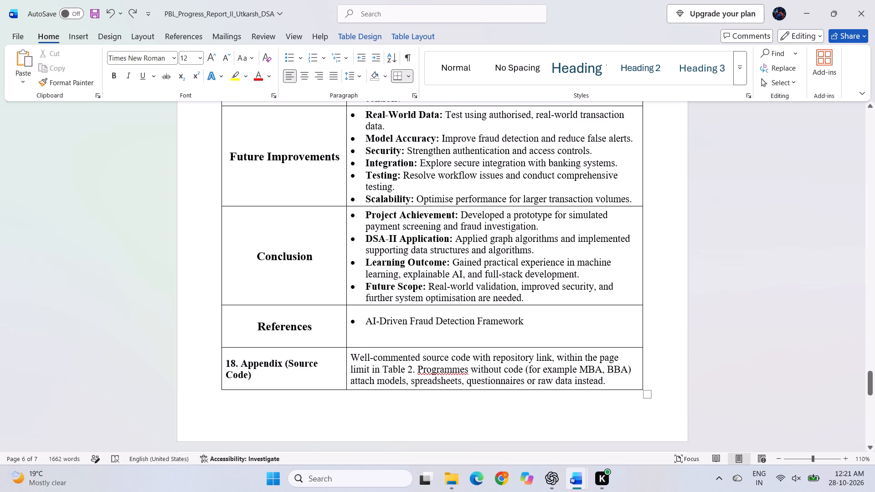
Set the font size to 8 on the line under the reference and paste the ResearchGate link, undoing and repeating the paste once.
left_click(198, 63)
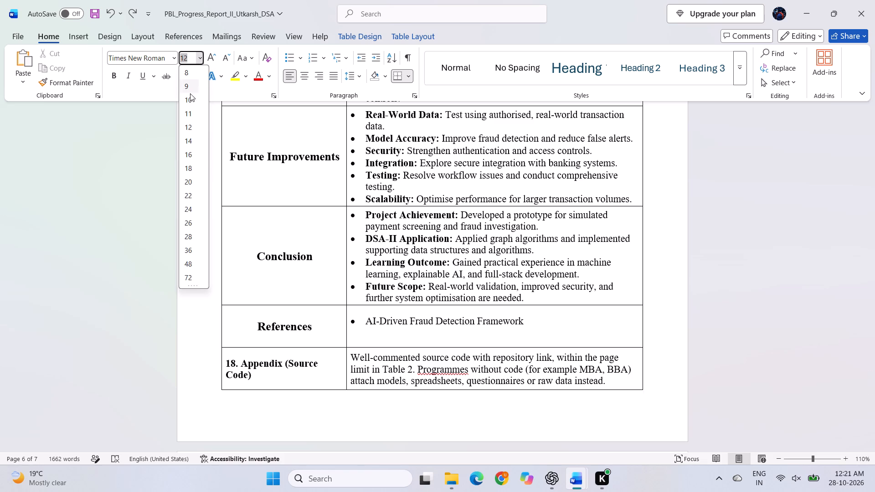
left_click(194, 67)
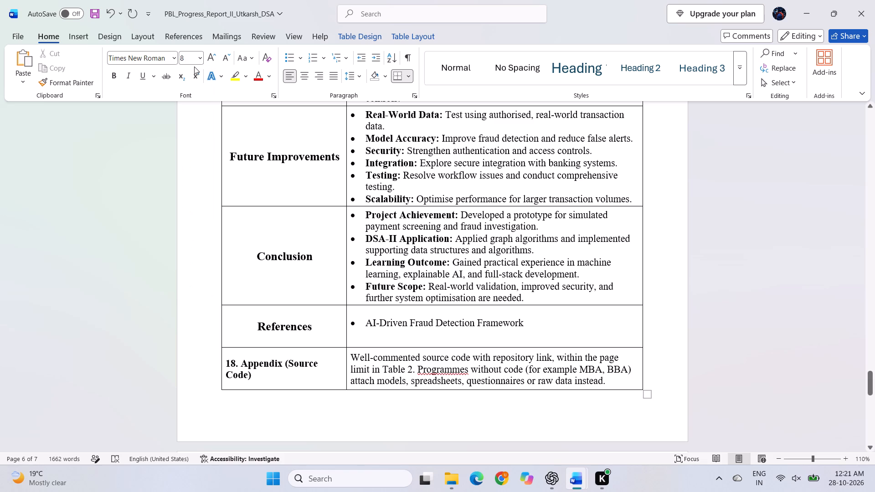
key("ctrl+v")
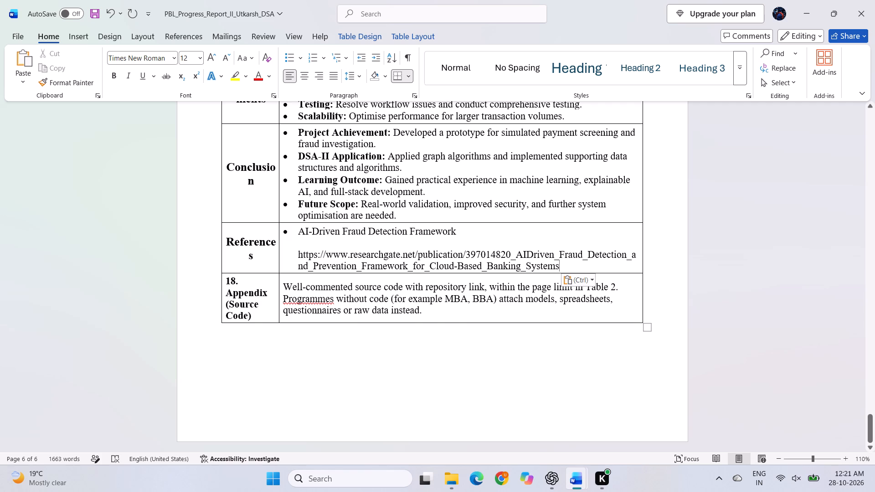
key("ctrl+z")
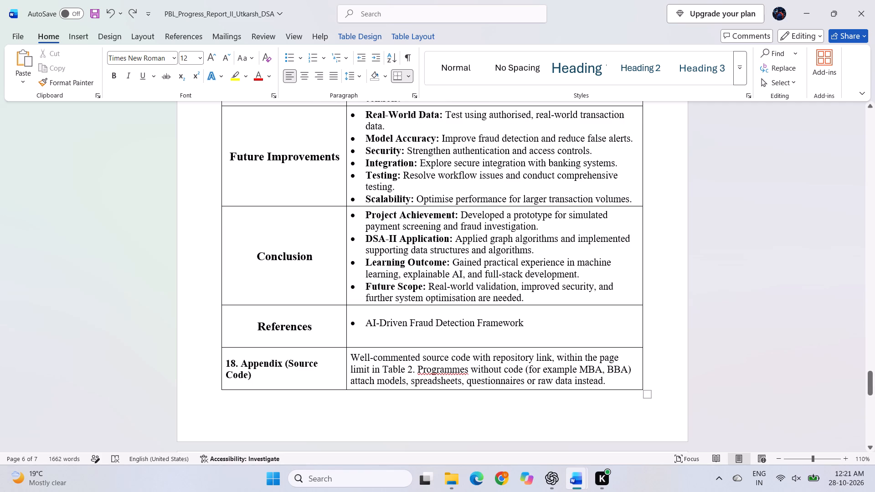
key("ctrl+v")
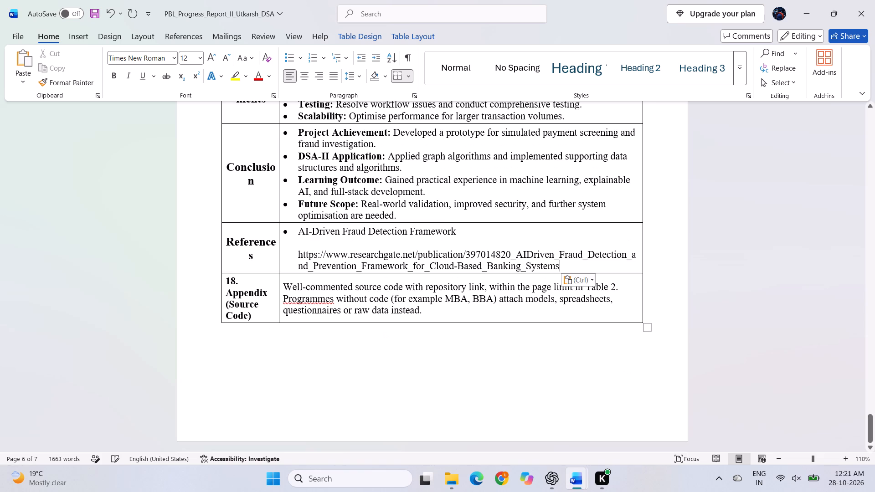
Set the font size of the ResearchGate link under the first reference to 10.
left_click(587, 271)
left_click_drag(562, 270, 334, 223)
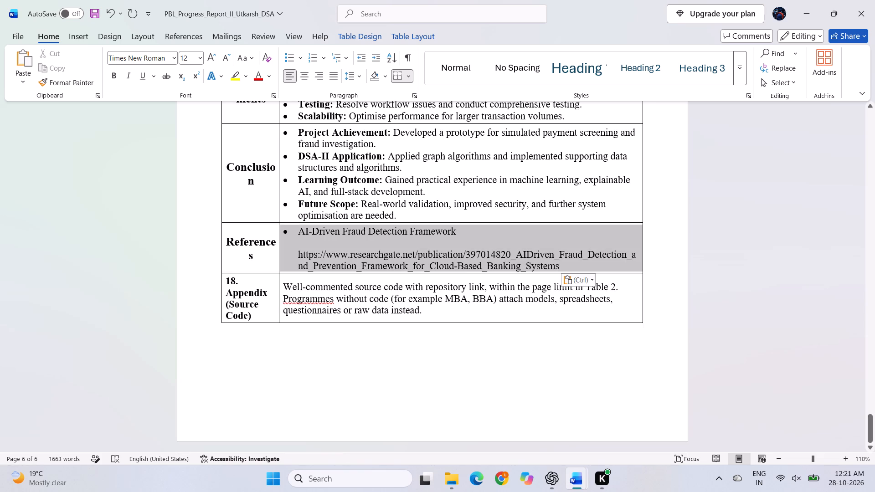
left_click_drag(334, 223, 303, 253)
left_click(303, 253)
left_click_drag(298, 255, 446, 267)
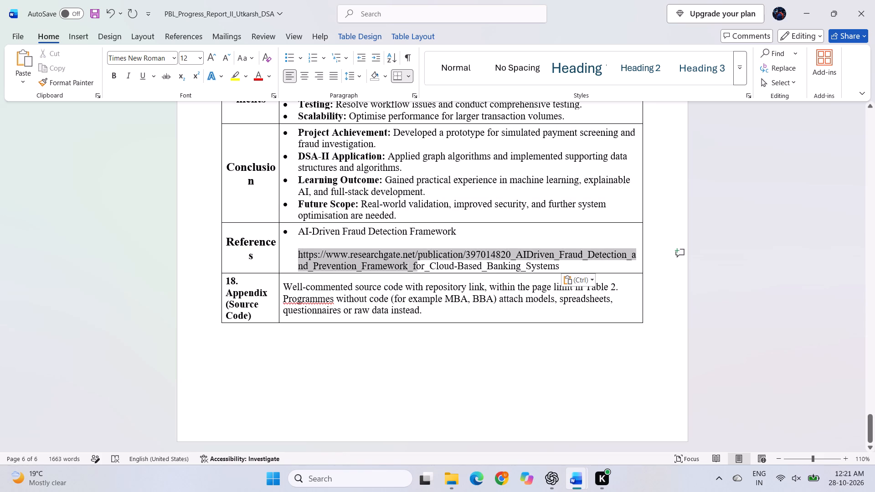
left_click_drag(446, 267, 563, 263)
left_click(563, 263)
left_click_drag(563, 263, 499, 243)
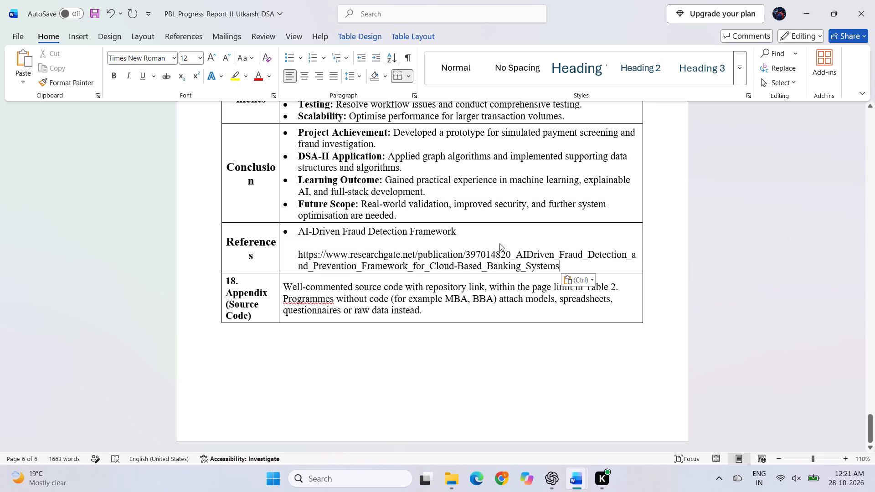
left_click_drag(499, 243, 298, 248)
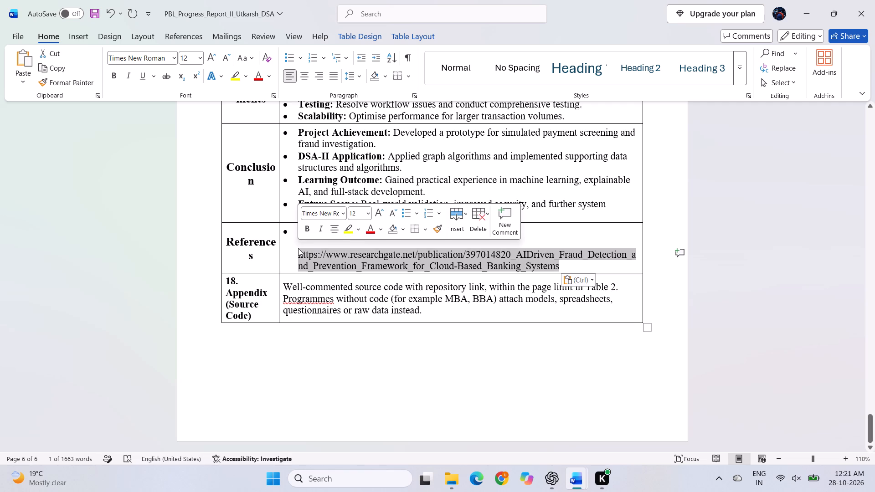
left_click(370, 209)
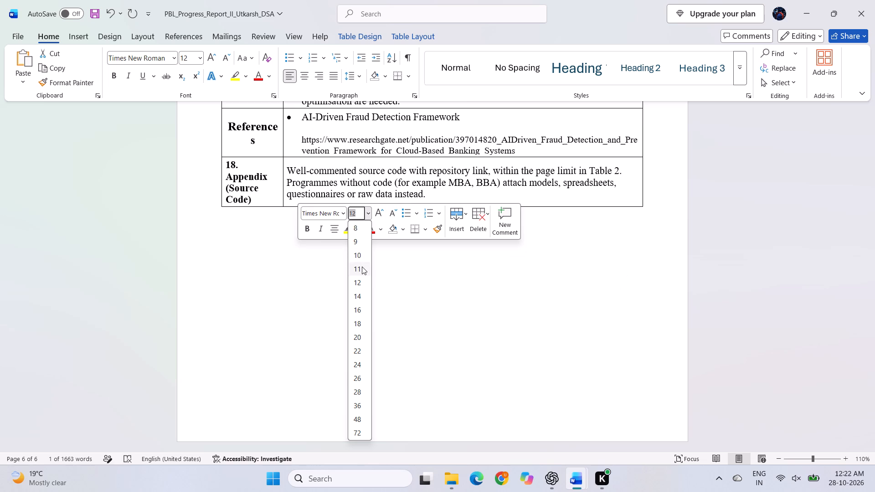
left_click(360, 257)
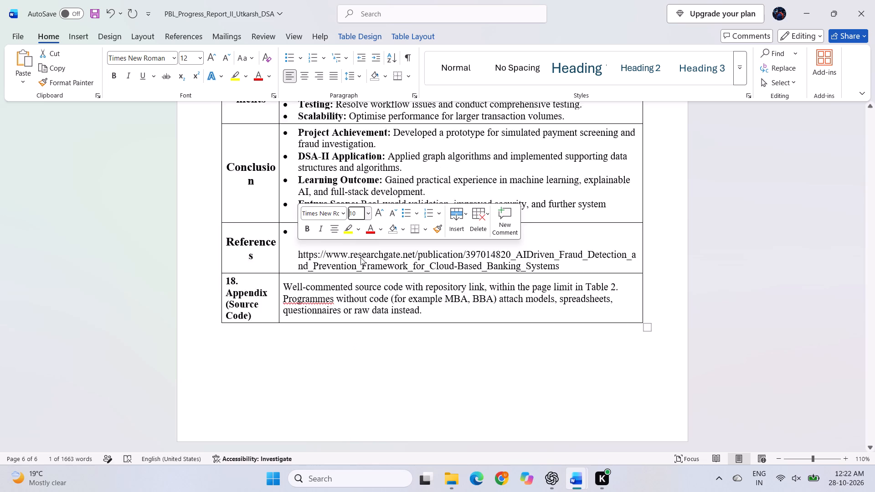
left_click(382, 296)
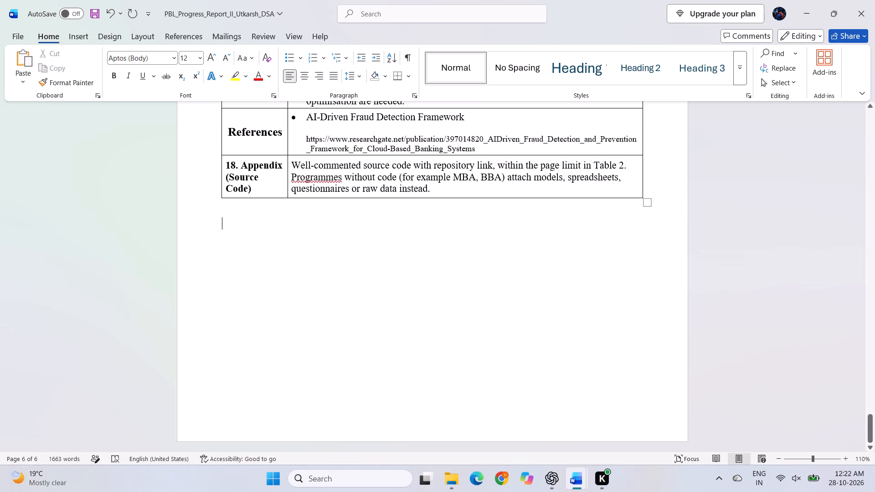
Remove the blank line between "AI-Driven Fraud Detection Framework" and its link in the References cell.
left_click(329, 130)
key("BackSpace")
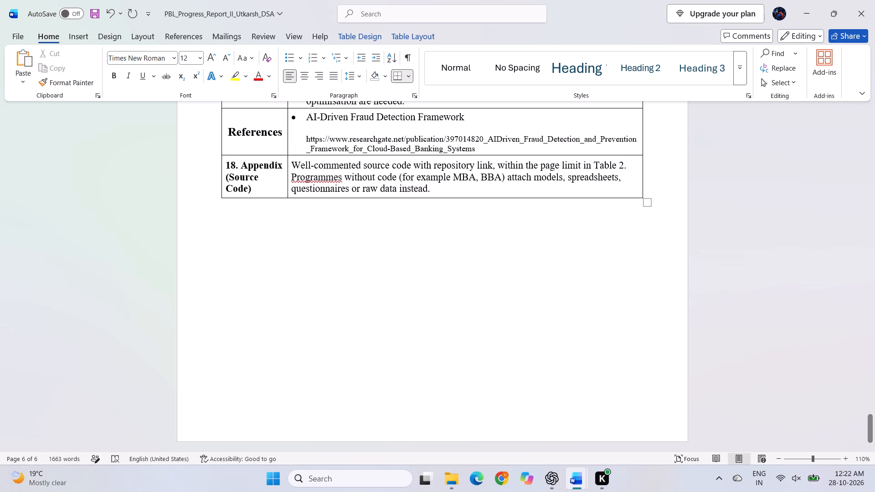
key("BackSpace")
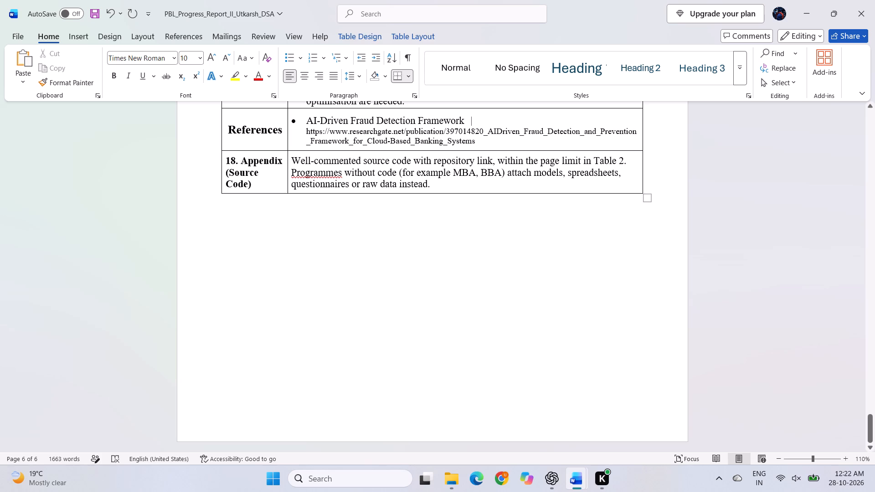
Copy the full ResearchGate URL and use it as the address of a new hyperlink placed directly after the plain-text link.
left_click_drag(477, 144, 361, 123)
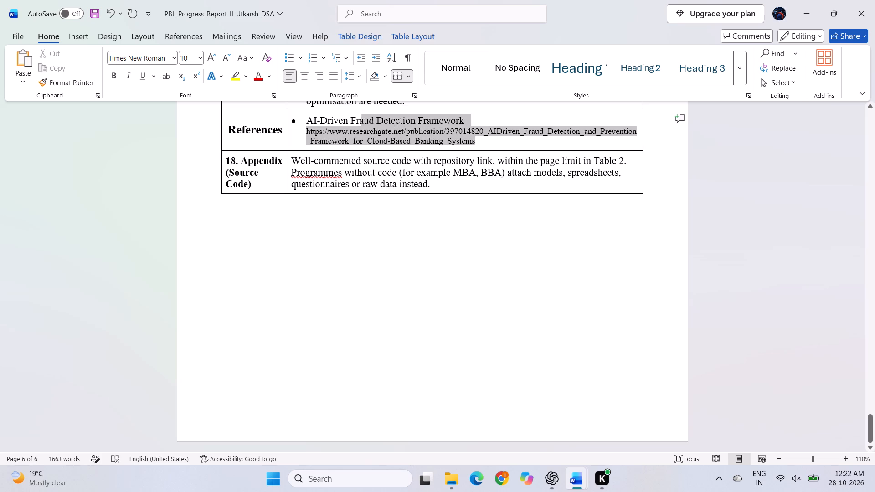
left_click_drag(361, 123, 304, 131)
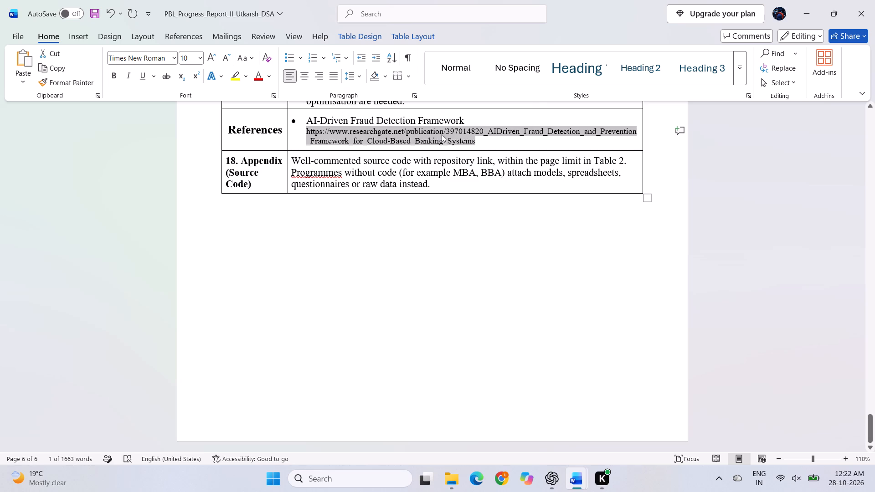
key("ctrl+c")
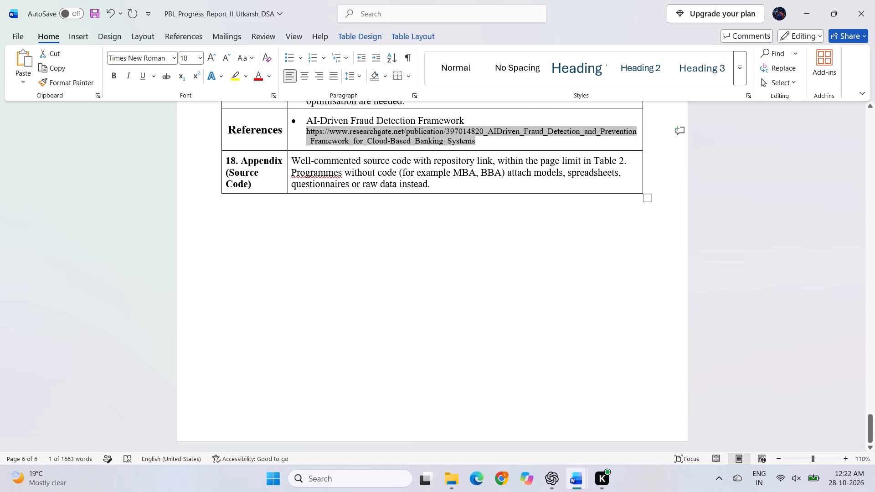
right_click(484, 143)
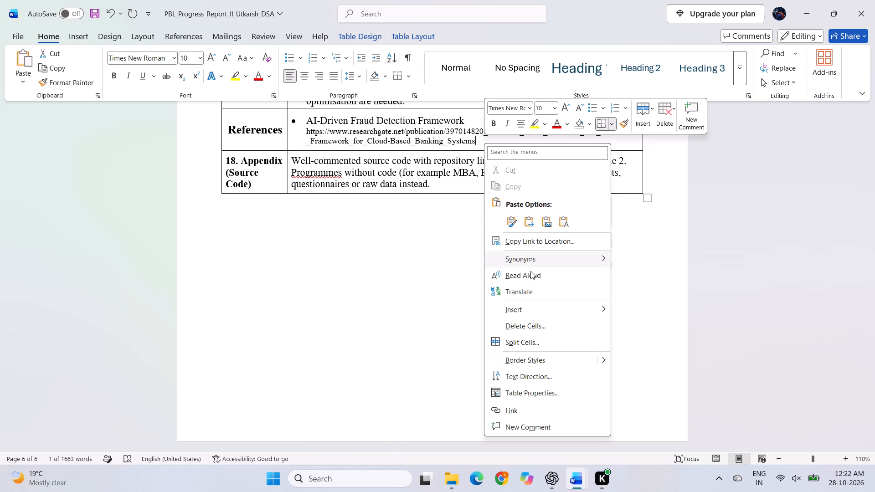
left_click(542, 402)
left_click(531, 408)
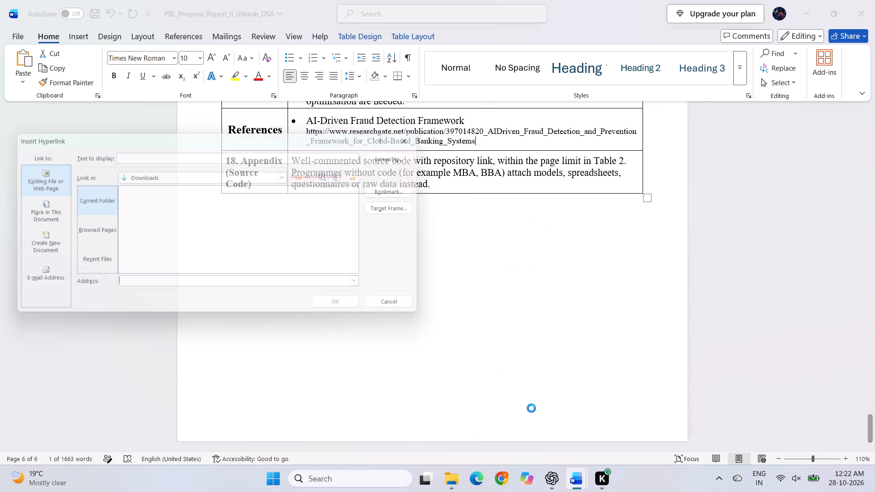
left_click(183, 158)
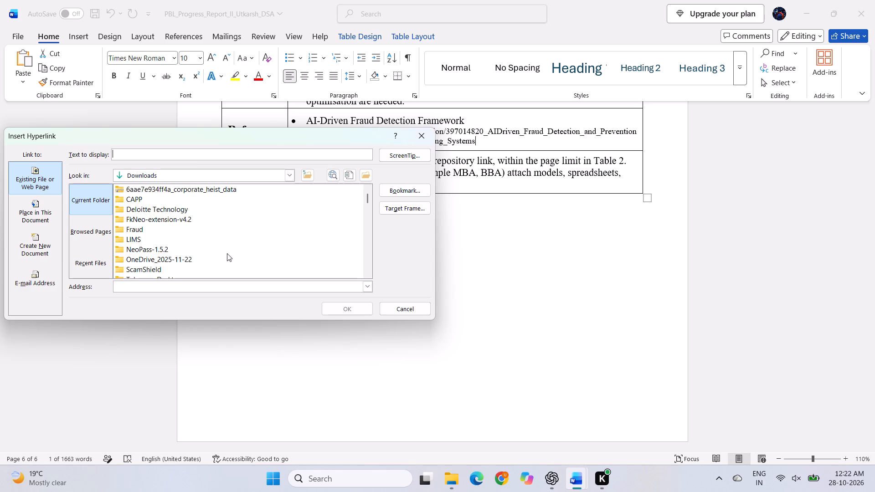
left_click(167, 283)
key("ctrl+v")
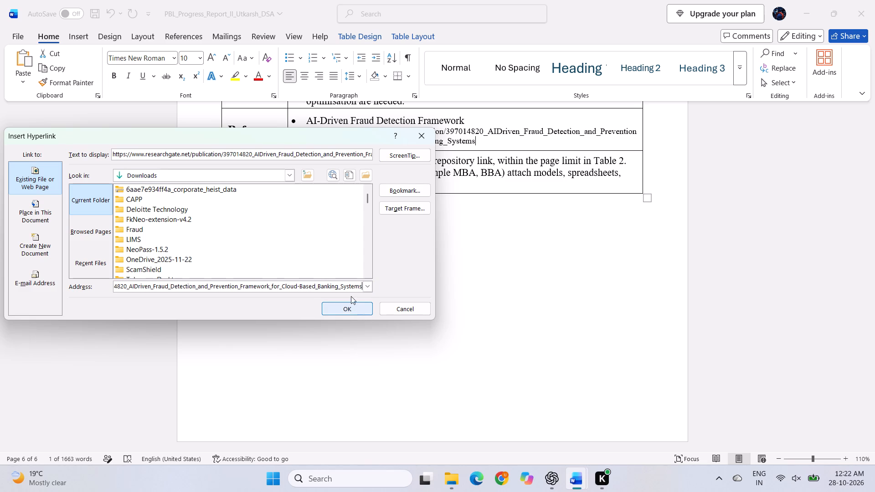
left_click(358, 156)
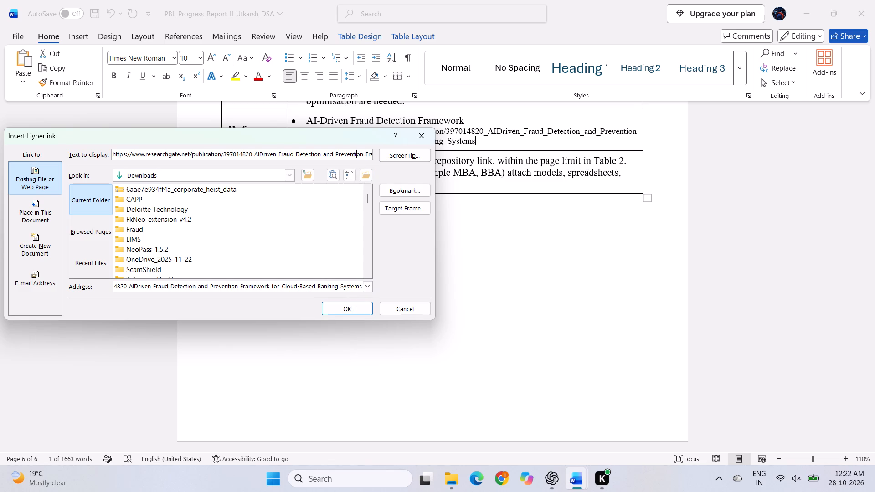
left_click(254, 154)
key("BackSpace")
key("BackSpace")
key("BackSpace")
key("BackSpace")
key("BackSpace")
key("BackSpace")
key("BackSpace")
key("BackSpace")
key("BackSpace")
key("BackSpace")
key("BackSpace")
key("BackSpace")
key("BackSpace")
key("BackSpace")
key("BackSpace")
key("BackSpace")
key("BackSpace")
key("BackSpace")
key("BackSpace")
key("BackSpace")
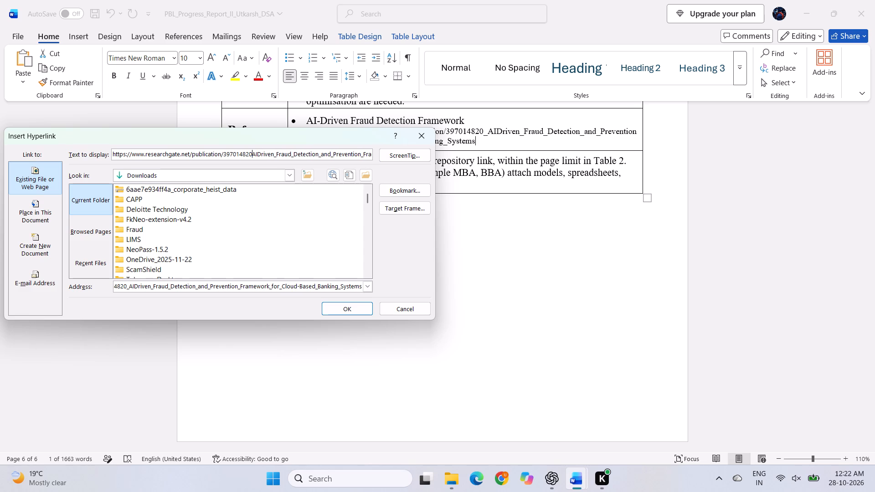
key("BackSpace")
key("BackSpace")
key("BackSpace")
key("BackSpace")
key("BackSpace")
key("BackSpace")
key("BackSpace")
key("BackSpace")
key("BackSpace")
key("BackSpace")
key("BackSpace")
key("BackSpace")
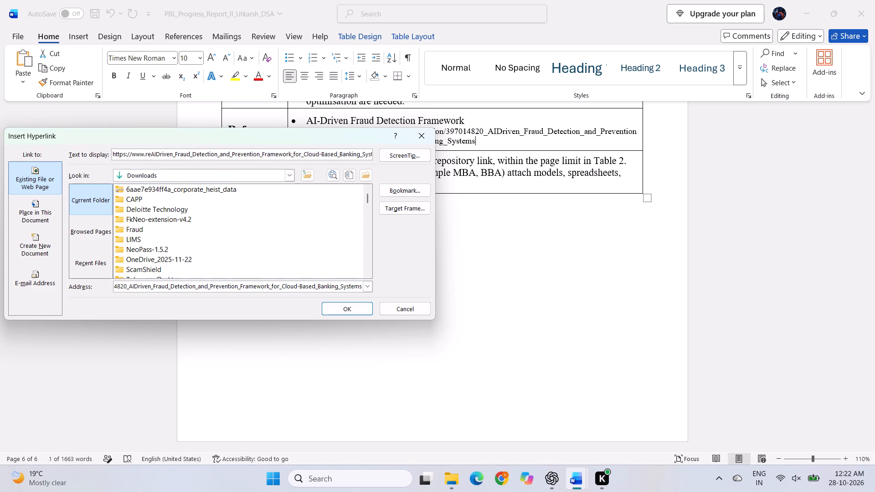
key("BackSpace")
key("BackSpace")
key("BackSpace")
key("BackSpace")
key("BackSpace")
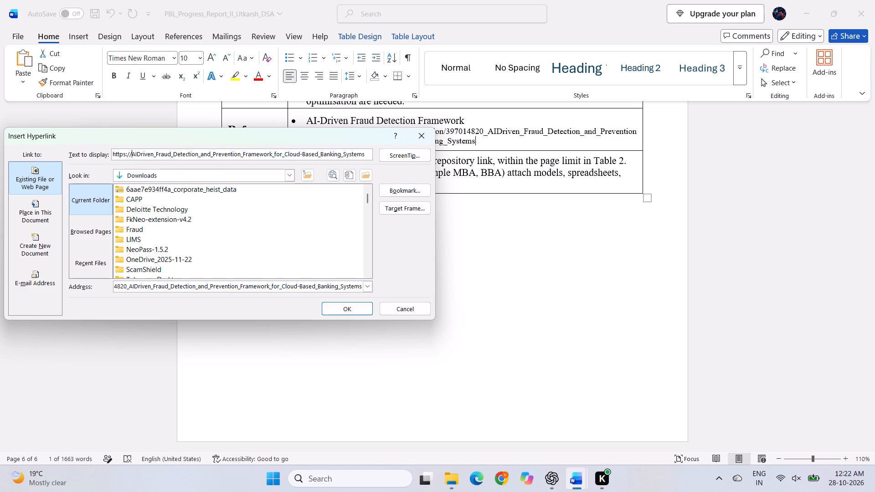
left_click_drag(365, 154, 274, 156)
key("BackSpace")
key("BackSpace")
key("BackSpace")
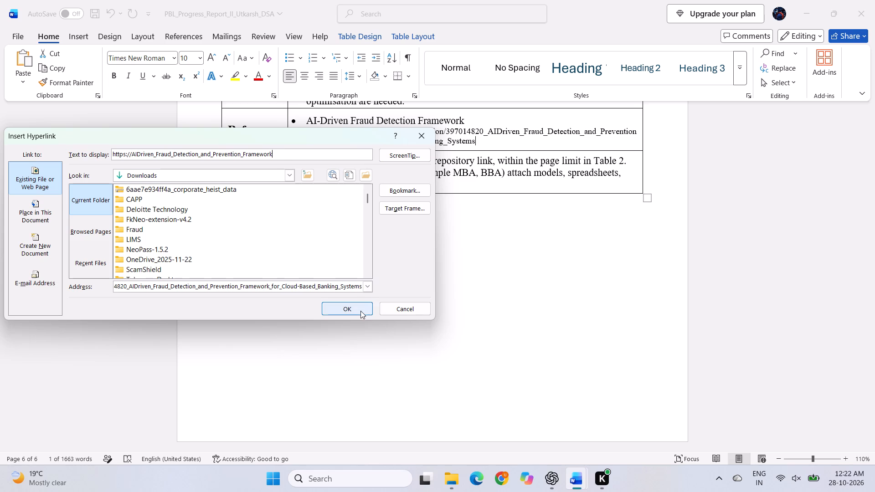
left_click(360, 311)
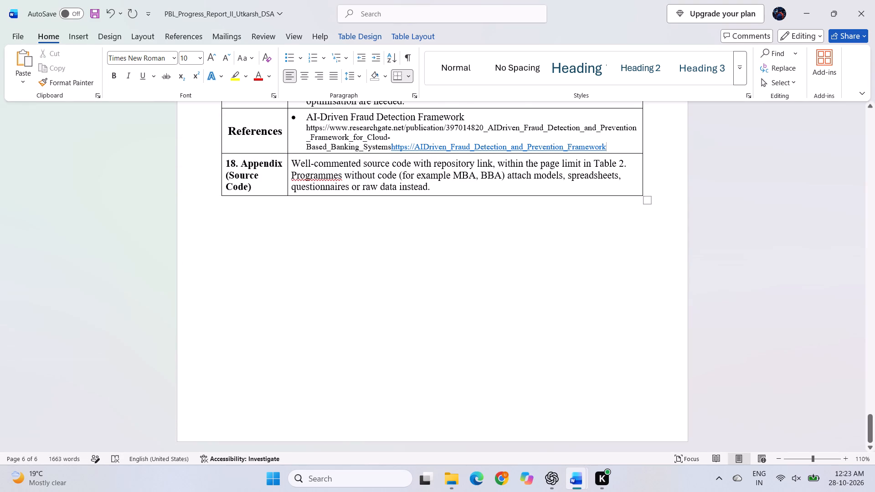
Delete the plain-text ResearchGate URL and its indent in front of the shortened hyperlink.
left_click_drag(391, 147, 340, 136)
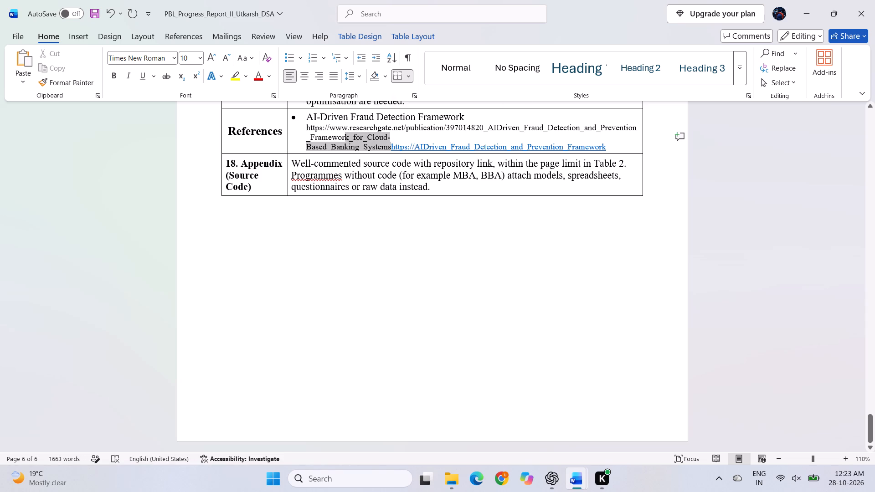
left_click_drag(340, 136, 318, 136)
key("BackSpace")
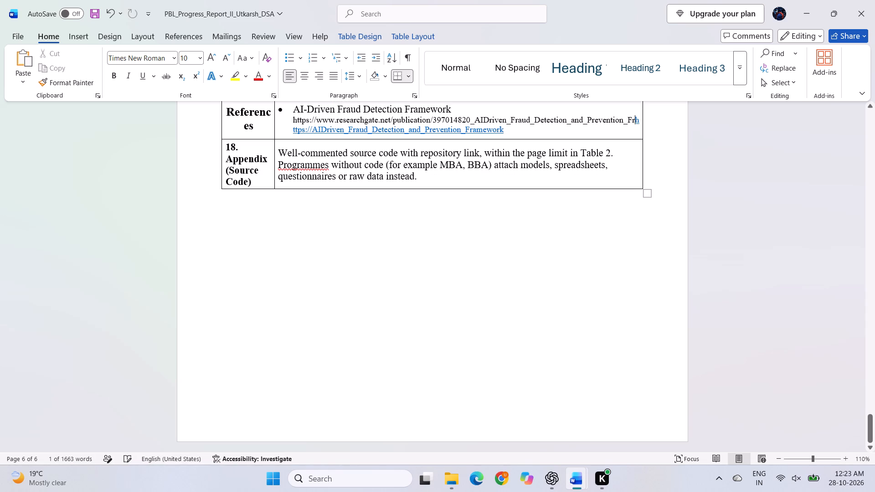
key("BackSpace")
key("BackSpace")
key("BackSpace")
key("BackSpace")
key("BackSpace")
key("BackSpace")
key("BackSpace")
key("BackSpace")
key("BackSpace")
key("BackSpace")
key("BackSpace")
key("BackSpace")
key("BackSpace")
key("BackSpace")
key("BackSpace")
key("BackSpace")
key("BackSpace")
key("BackSpace")
key("BackSpace")
key("BackSpace")
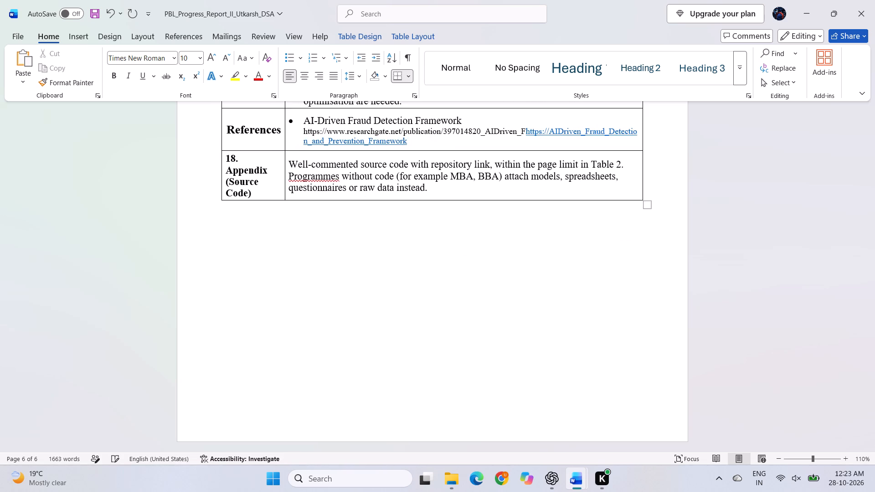
key("BackSpace")
key("BackSpace")
key("BackSpace")
key("BackSpace")
key("BackSpace")
key("BackSpace")
key("BackSpace")
key("BackSpace")
key("BackSpace")
key("BackSpace")
key("BackSpace")
key("BackSpace")
key("BackSpace")
key("BackSpace")
key("BackSpace")
key("BackSpace")
key("BackSpace")
key("BackSpace")
key("BackSpace")
key("BackSpace")
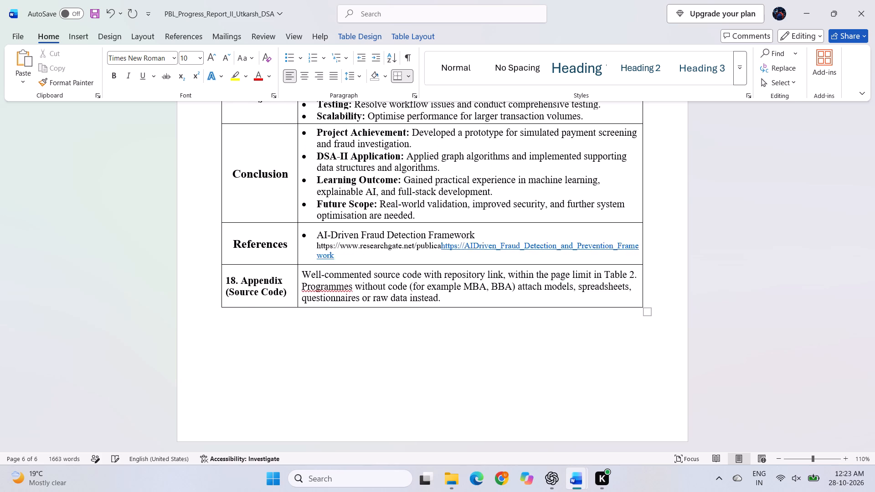
key("BackSpace")
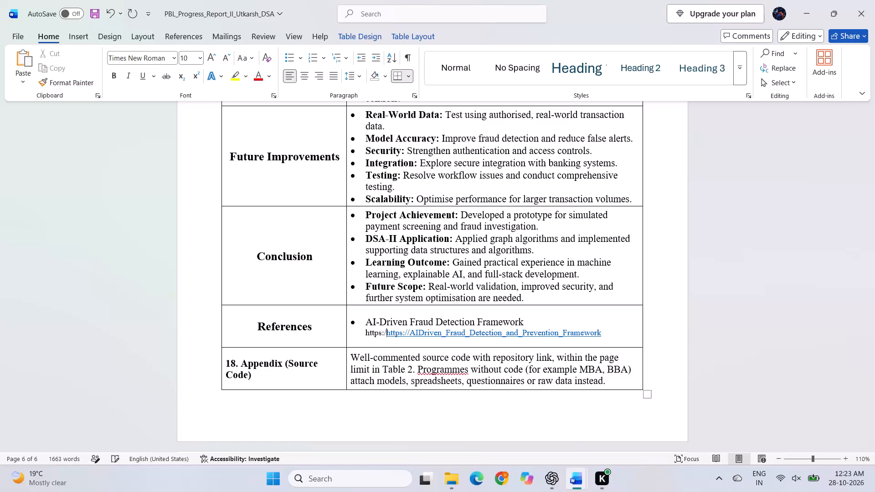
key("BackSpace")
key("BackSpace")
key("BackSpace")
key("BackSpace")
key("BackSpace")
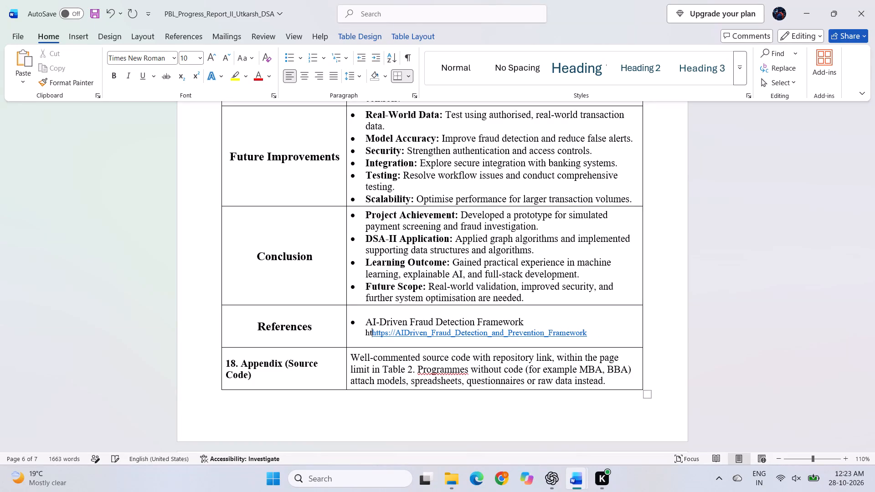
key("BackSpace")
key("BackSpace")
key("BackSpace")
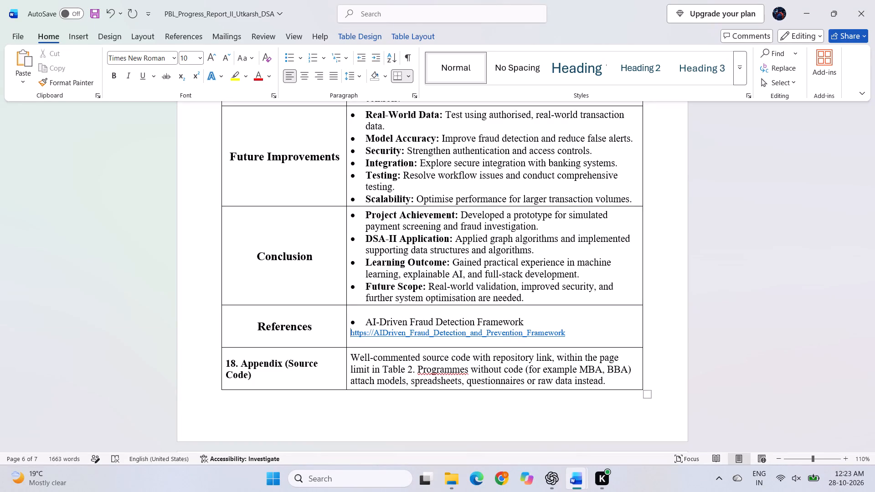
Indent the hyperlink with seven spaces to align it under the reference title, and start a new line below it.
key("space")
key("space")
key("space")
key("space")
key("space")
key("space")
key("space")
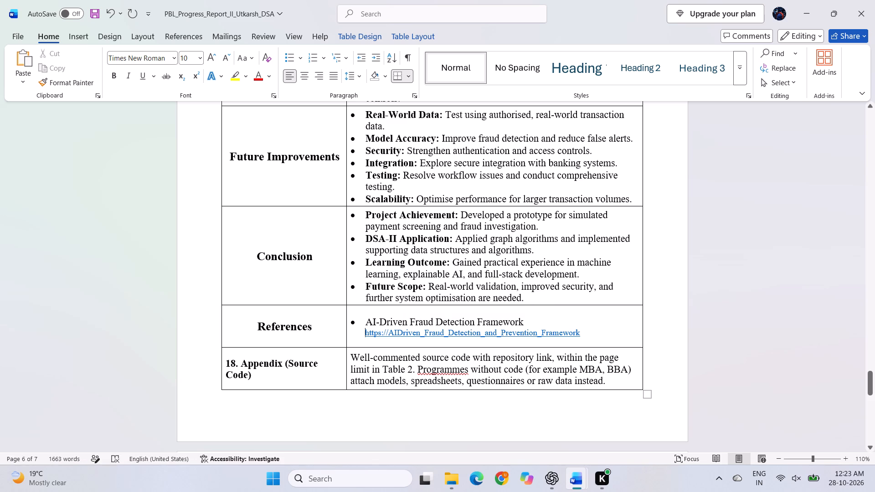
left_click(597, 343)
key("Return")
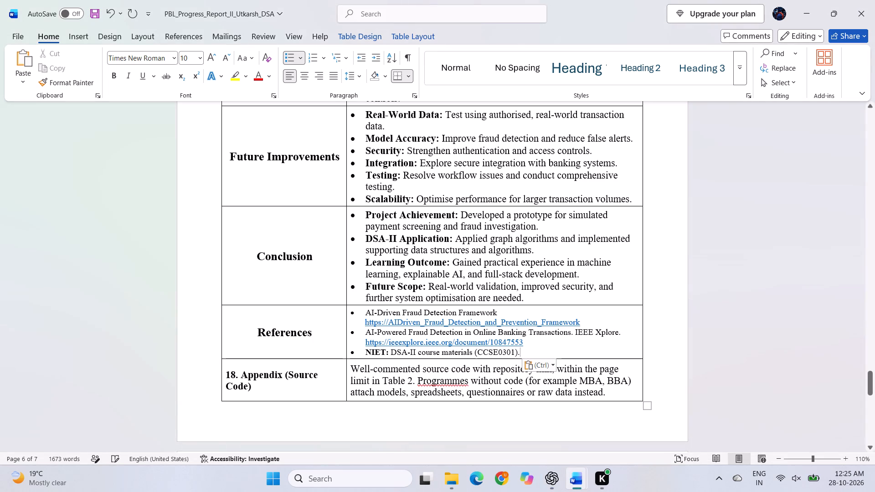
Add "and Subject Teacher Notes" before the full stop of the NIET reference, and start a new bullet below it.
left_click(518, 354)
key("space")
type("and")
key("space")
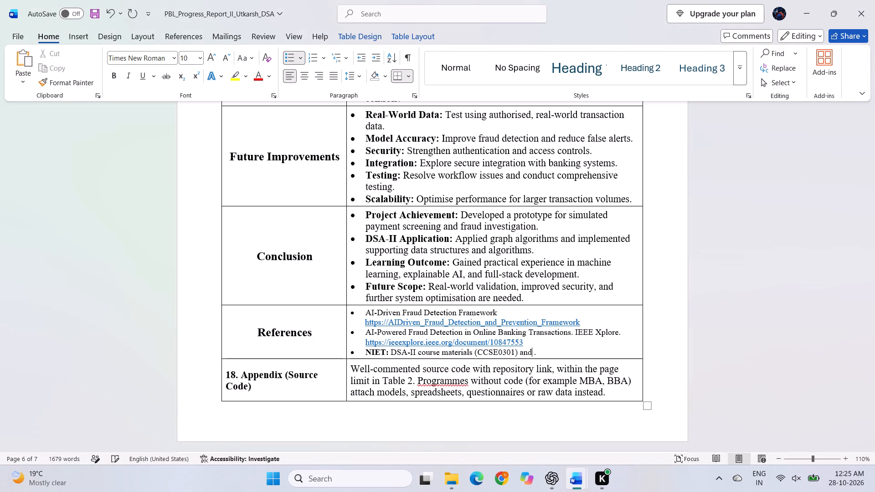
type("Subject TEacher Notes")
key("space")
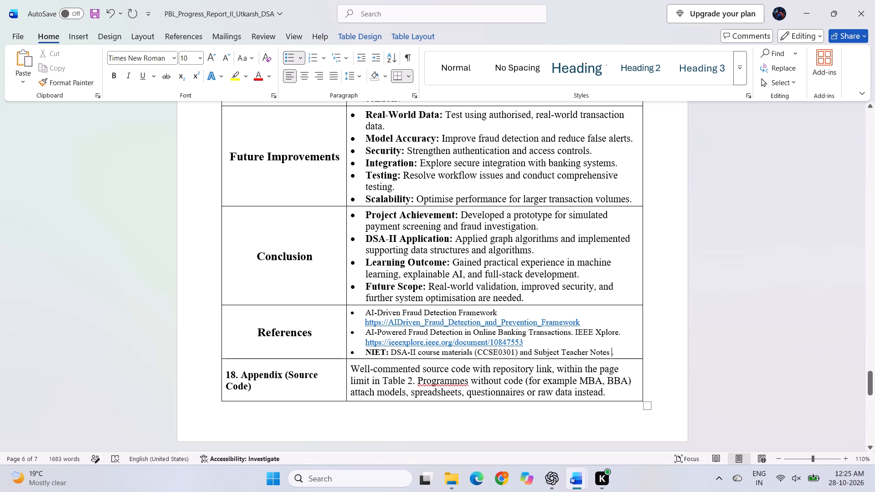
key("BackSpace")
key("Right")
key("Return")
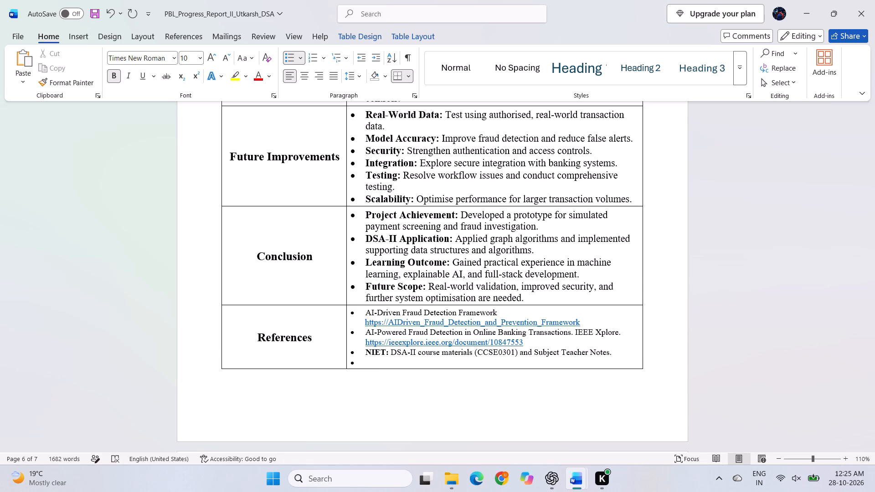
Delete the bold "NIET:" label from the start of the DSA-II course materials reference.
left_click(387, 355)
key("Right")
key("BackSpace")
key("BackSpace")
key("BackSpace")
key("BackSpace")
key("BackSpace")
key("BackSpace")
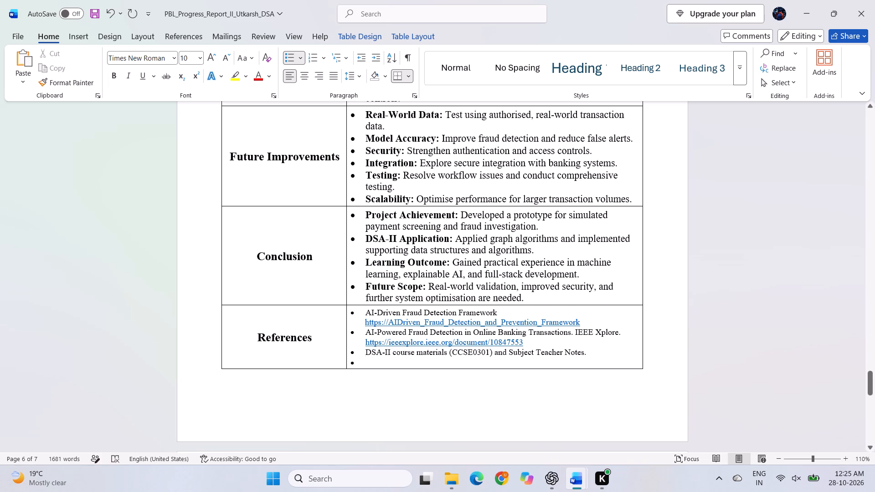
Remove the empty fourth bullet at the end of the References cell.
scroll(373, 367, "down", 1)
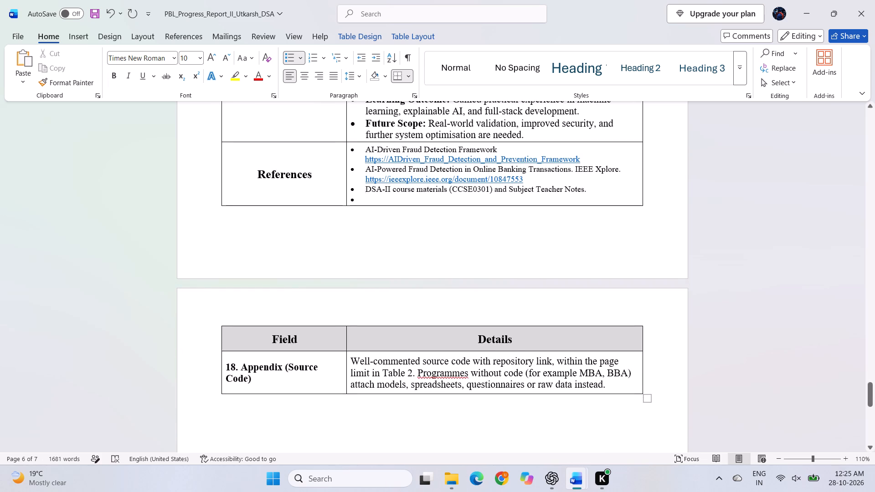
left_click(364, 199)
key("BackSpace")
key("BackSpace")
key("BackSpace")
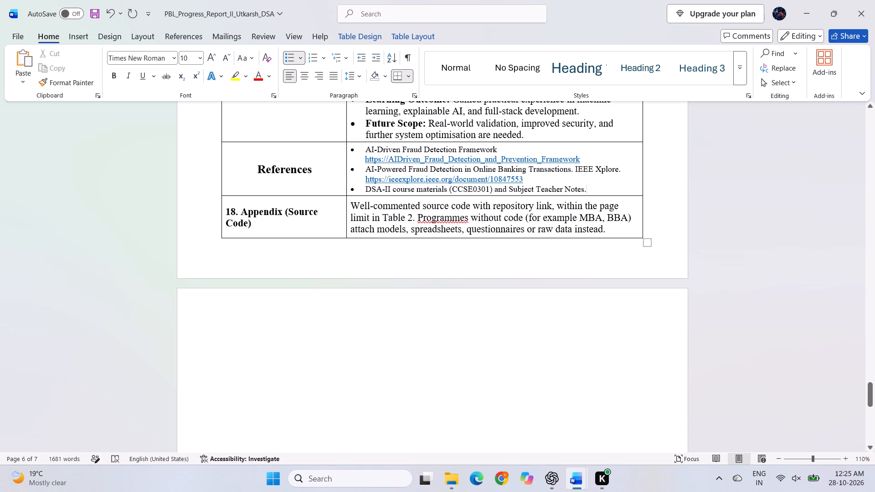
Set the "Appendix (Source Code)" row heading to 14 pt.
left_click_drag(265, 225, 240, 212)
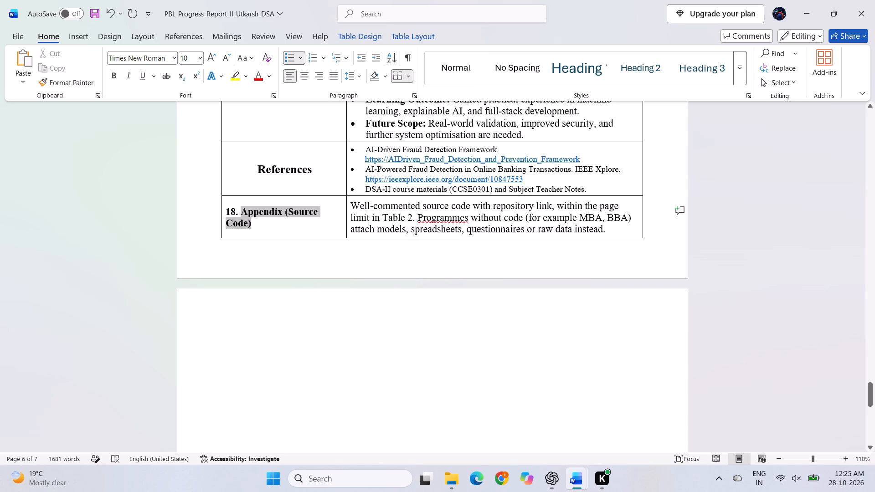
left_click_drag(240, 212, 240, 212)
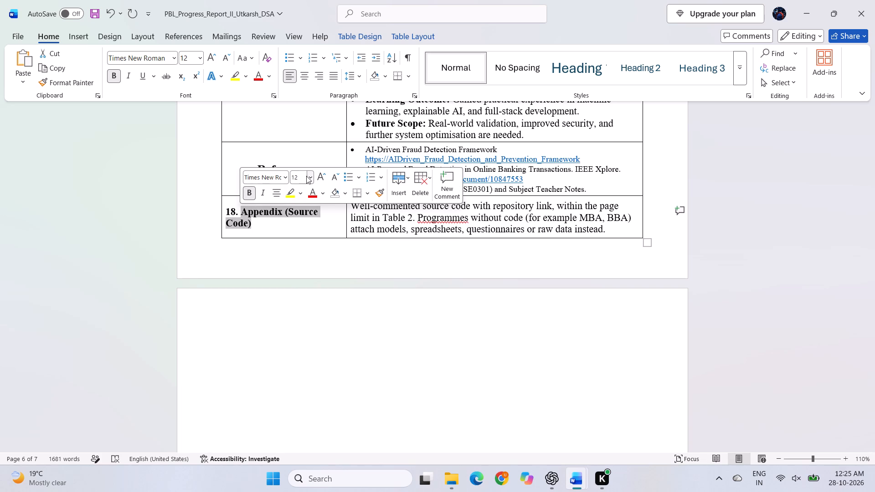
left_click(313, 176)
left_click(299, 257)
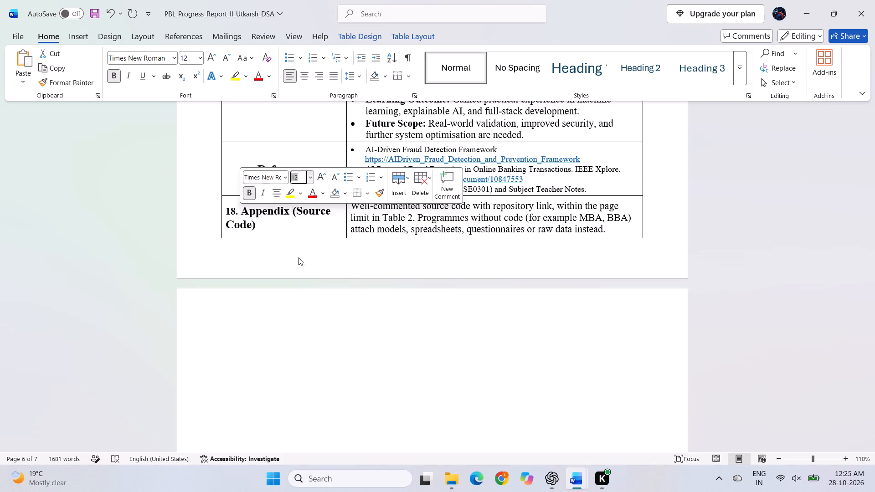
Delete the number "18." in front of the "Appendix (Source Code)" heading.
left_click(243, 219)
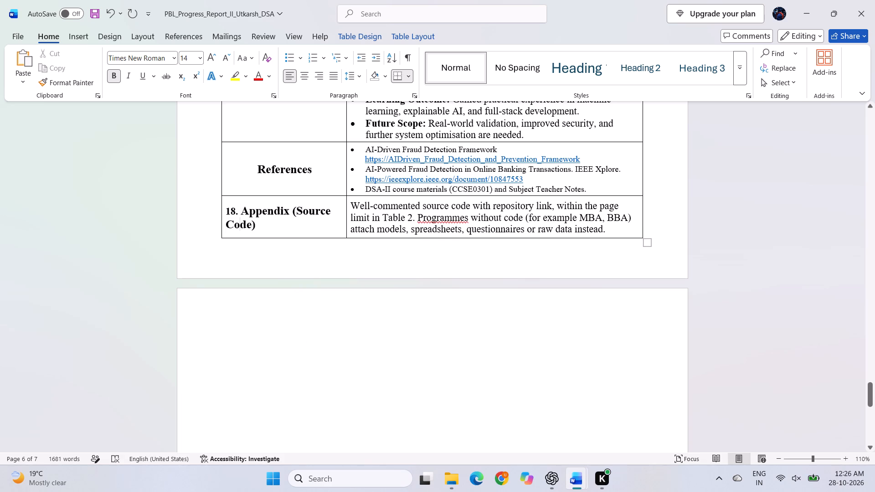
left_click(242, 211)
key("BackSpace")
key("BackSpace")
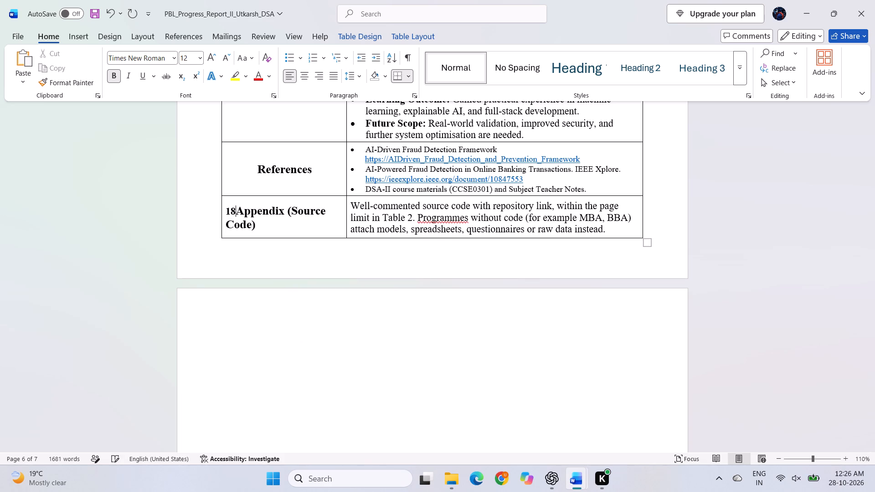
key("BackSpace")
key("BackSpace")
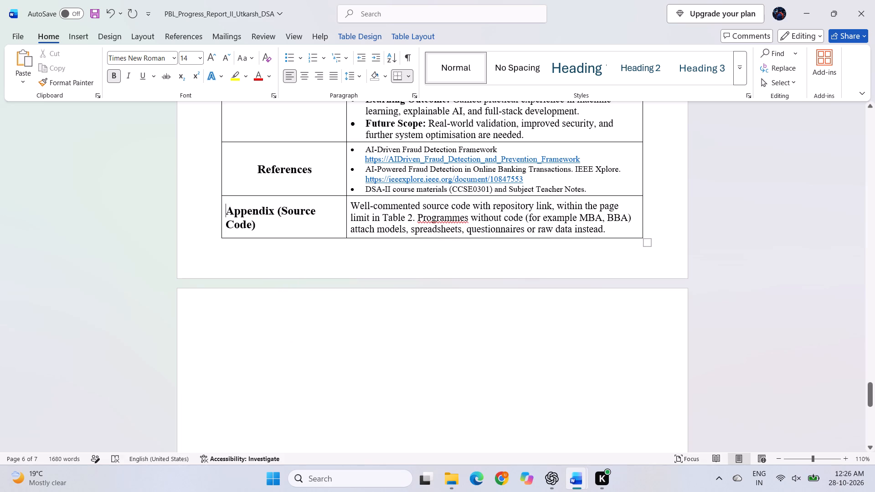
Centre the "Appendix (Source Code)" heading in its cell.
left_click_drag(267, 220, 261, 223)
left_click_drag(261, 223, 226, 209)
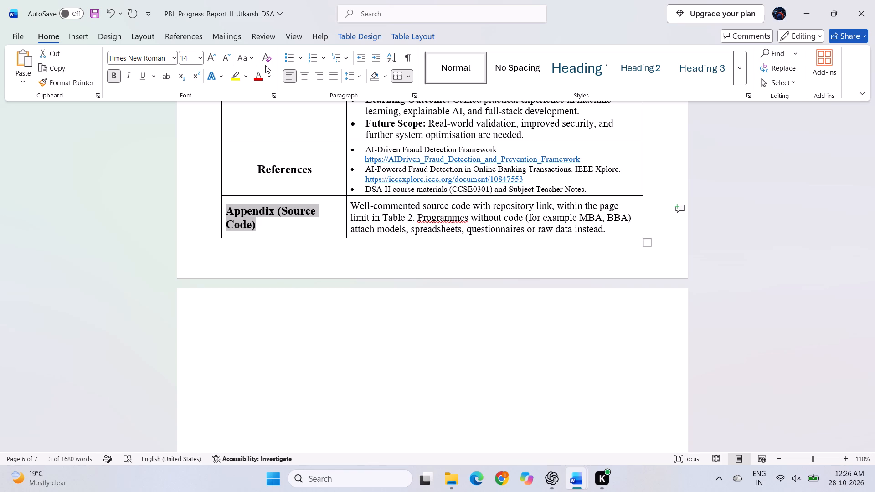
left_click(301, 70)
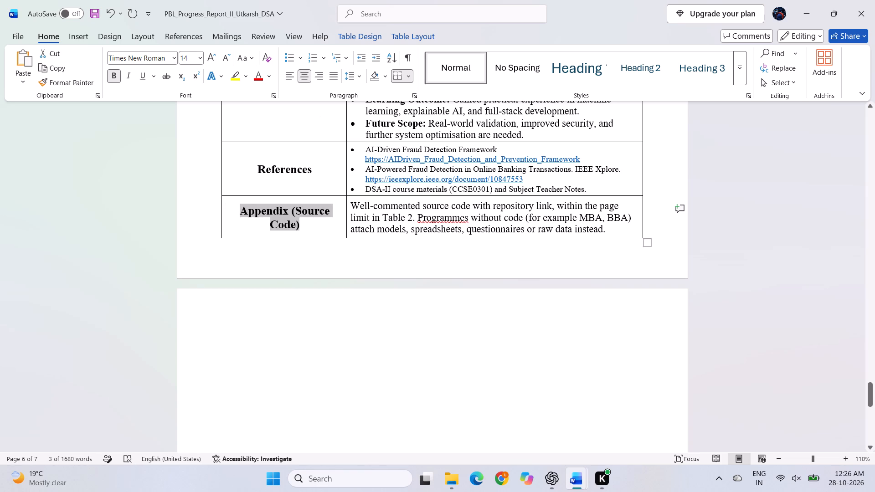
Delete the placeholder instructions about well-commented source code from the Appendix row's Details cell.
left_click(435, 221)
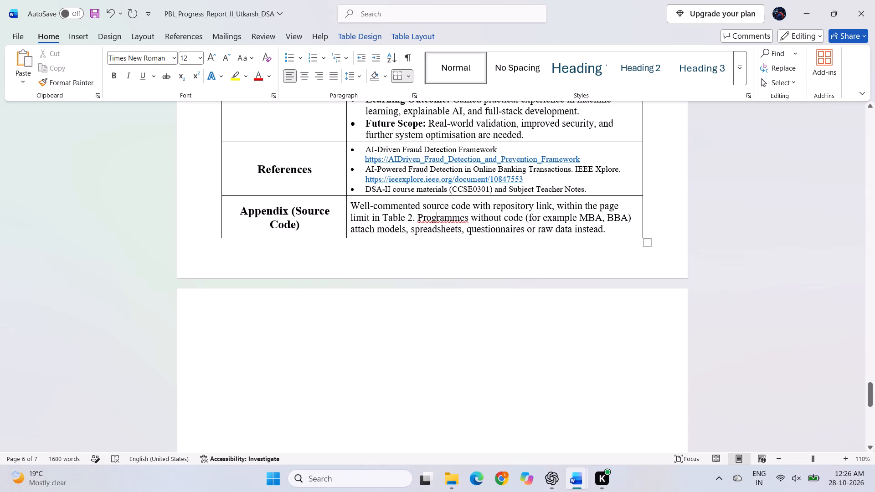
left_click_drag(607, 233, 355, 203)
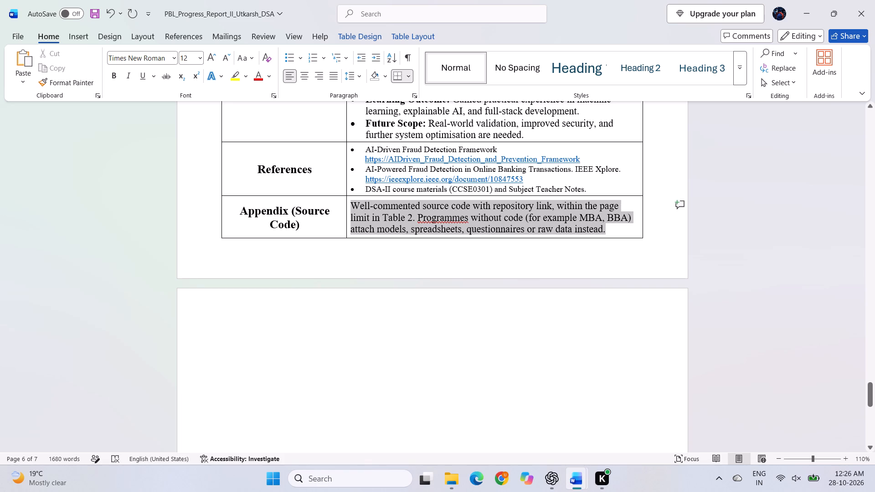
left_click_drag(355, 203, 355, 202)
key("BackSpace")
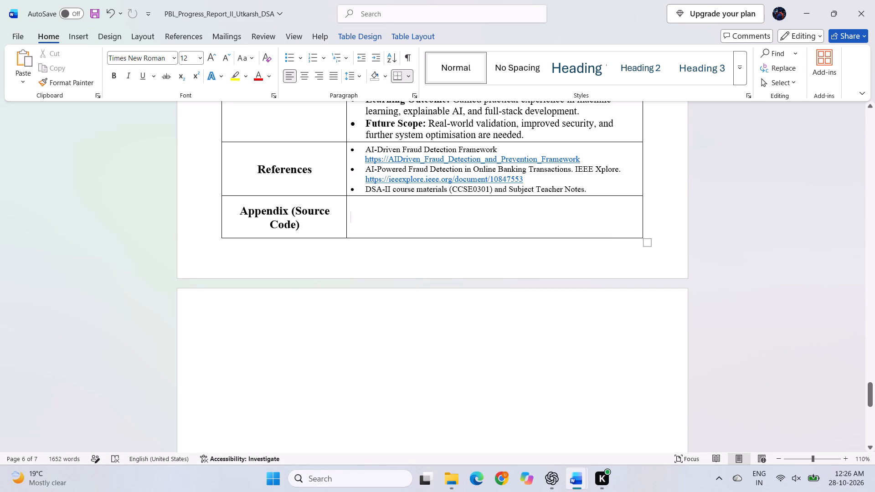
left_click_drag(306, 221, 238, 205)
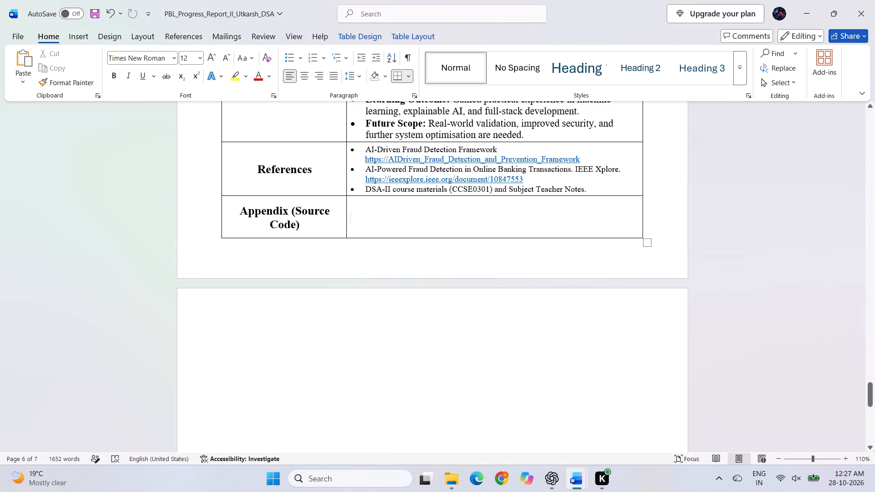
key("ctrl+v")
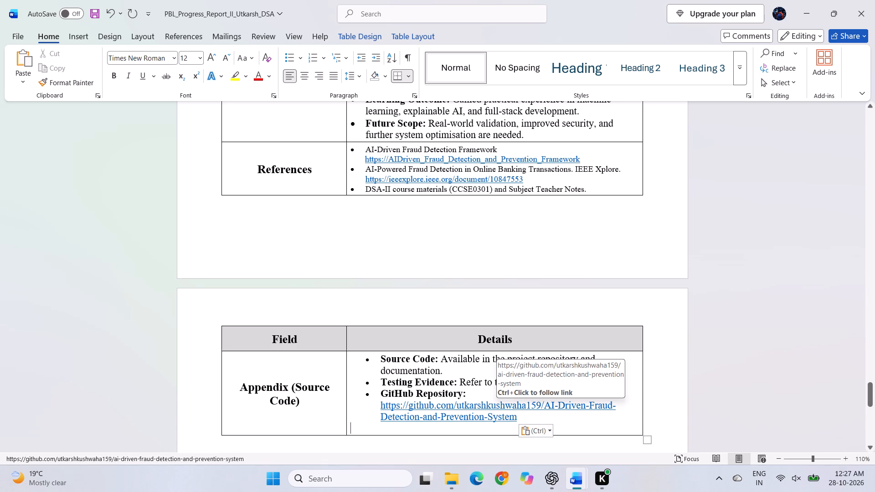
Follow the GitHub repository link in the Appendix row's Details cell.
left_click(492, 407, "ctrl")
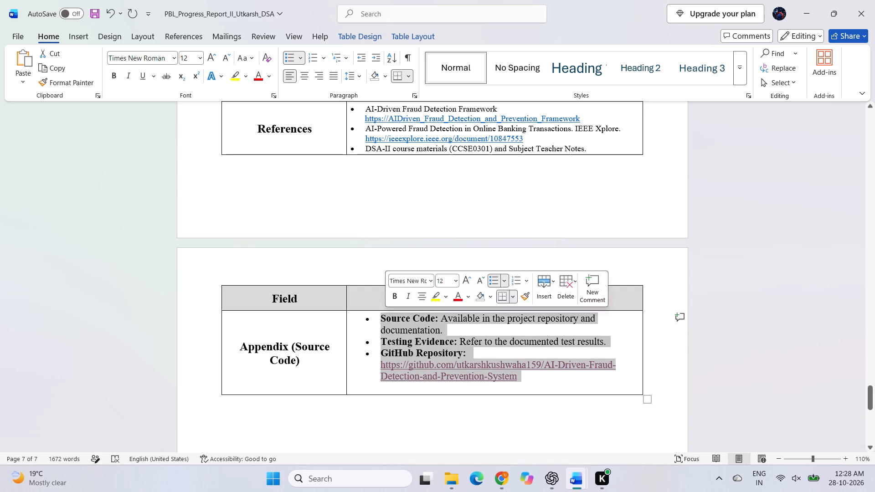
left_click(362, 53)
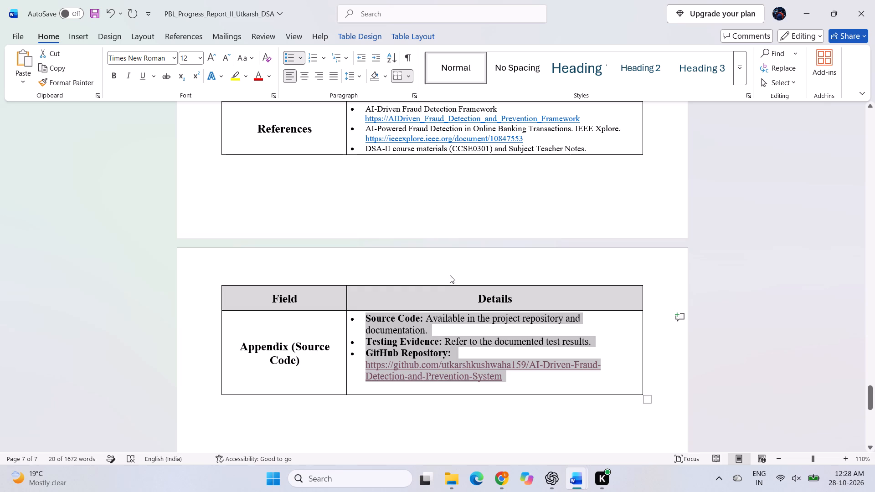
left_click(443, 352)
left_click(441, 378)
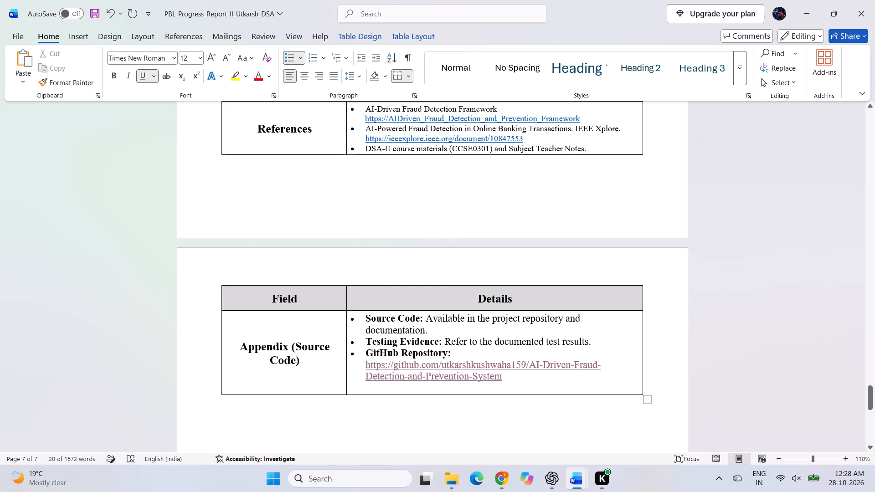
left_click(426, 348)
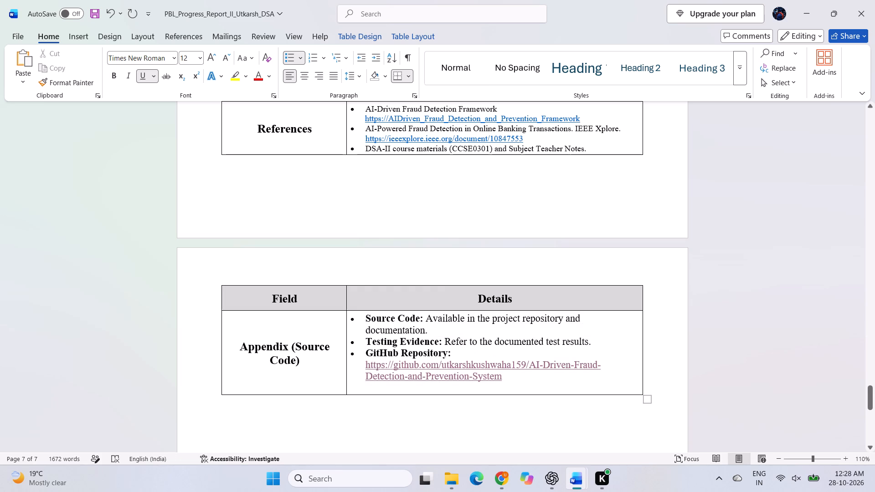
left_click(506, 384)
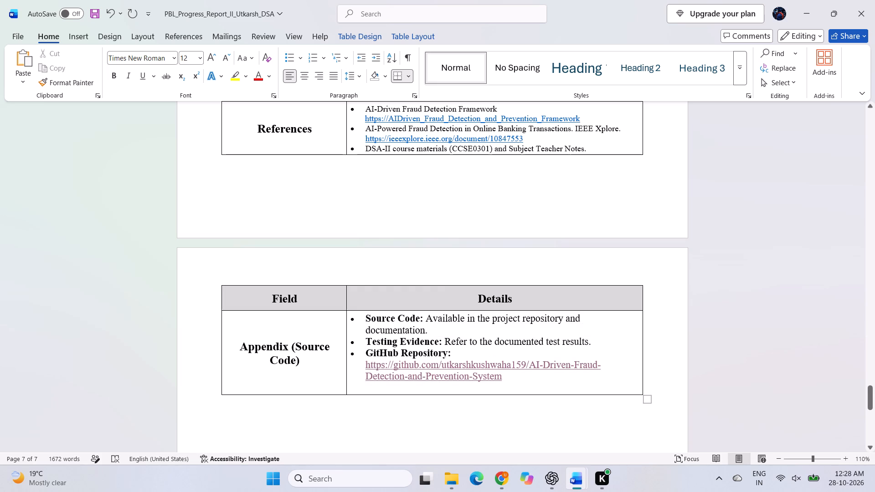
left_click(507, 382)
Replace the Appendix bullets with the Source Code, Testing Evidence and GitHub Repository text from the clipboard history.
left_click_drag(362, 318, 515, 390)
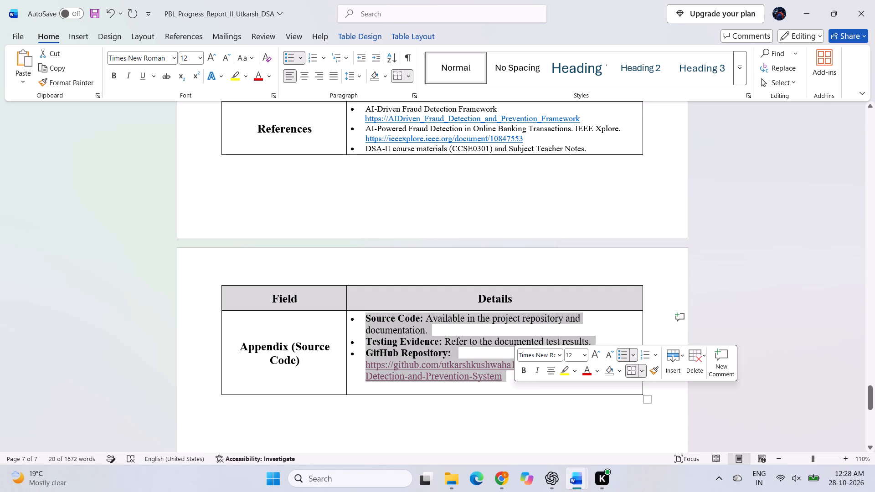
key("super+v")
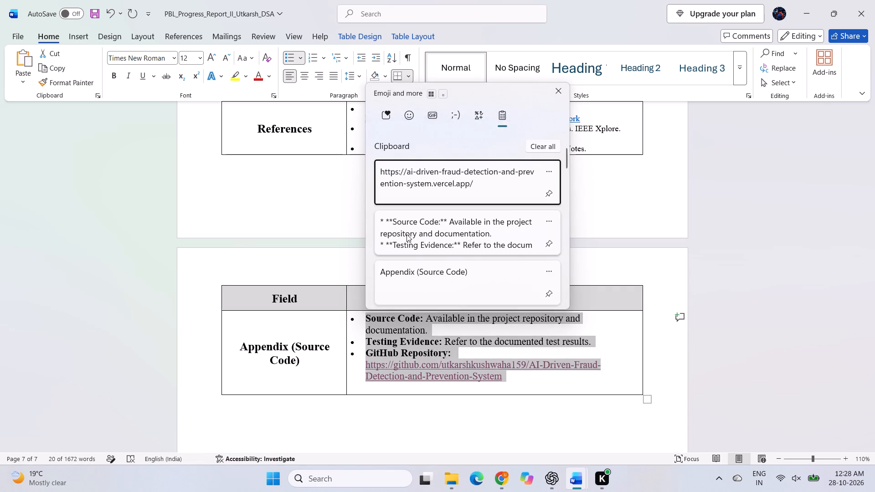
left_click(407, 234)
key("ctrl+v")
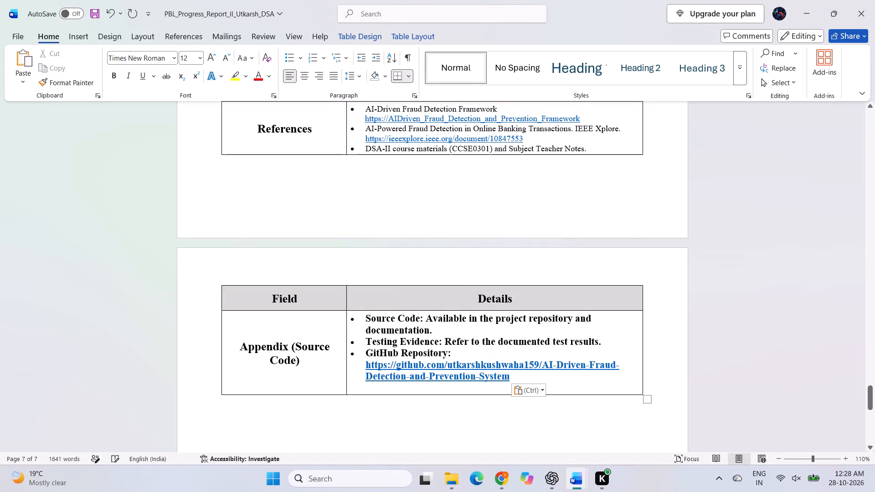
Remove bold from all of the bulleted text in the Appendix row's Details cell.
left_click_drag(518, 380, 374, 318)
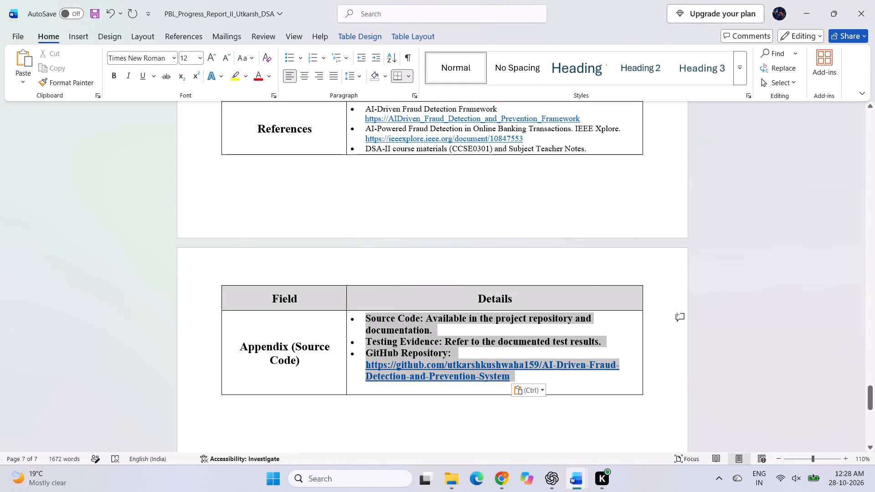
left_click_drag(374, 318, 372, 317)
left_click(386, 292)
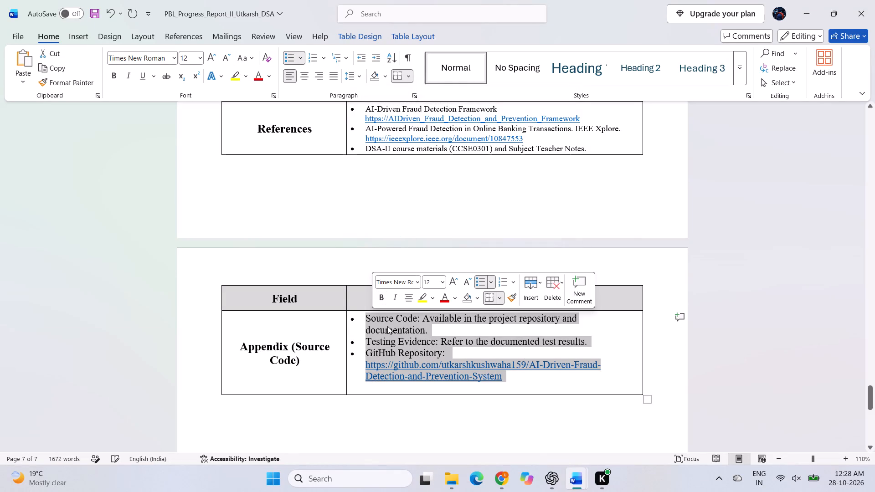
Bold the labels "Source Code:", "Testing Evidence:" and "GitHub Repository:" in the Appendix bullets.
left_click(413, 326)
left_click_drag(422, 320, 418, 319)
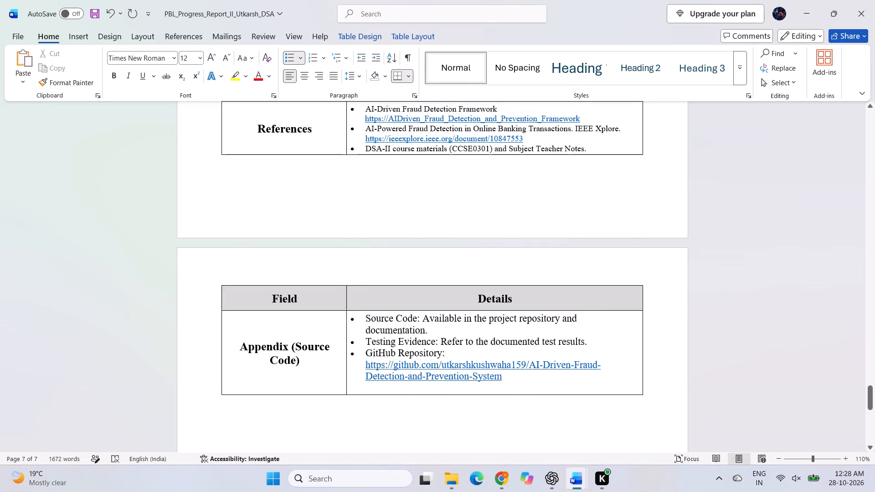
left_click_drag(418, 319, 364, 318)
left_click(375, 297)
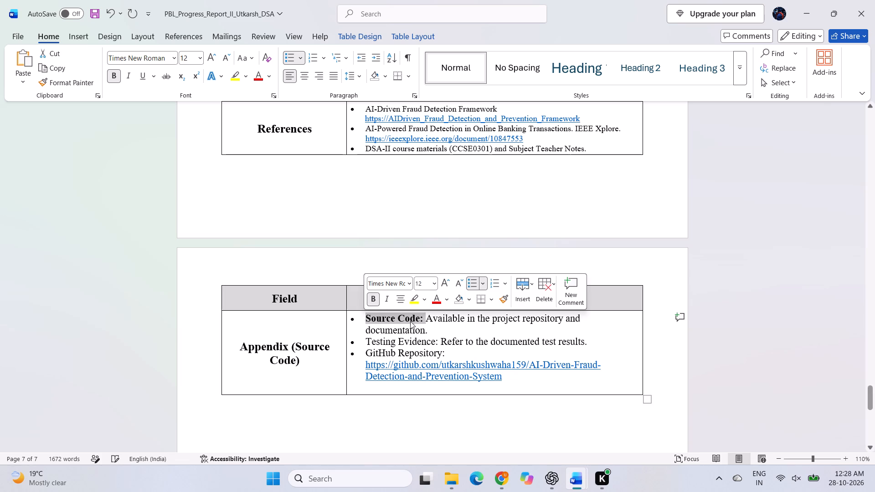
left_click_drag(438, 342, 355, 340)
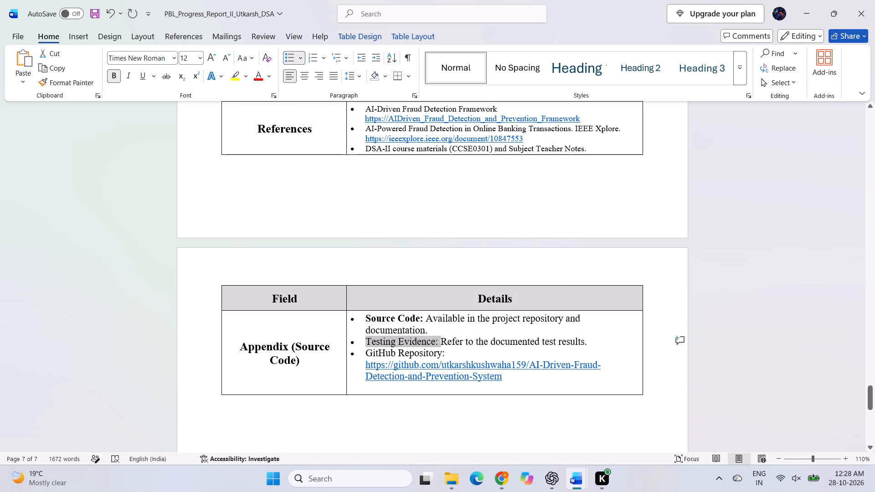
left_click_drag(355, 340, 360, 340)
left_click(368, 318)
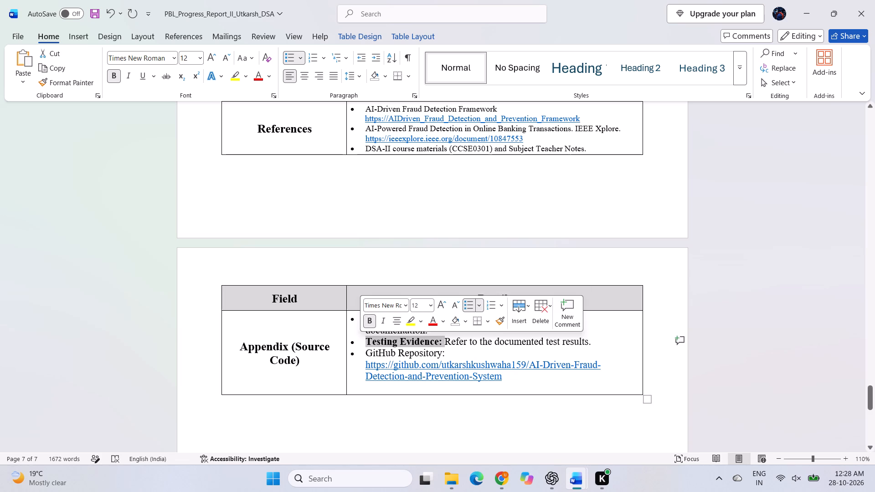
left_click_drag(450, 355, 366, 351)
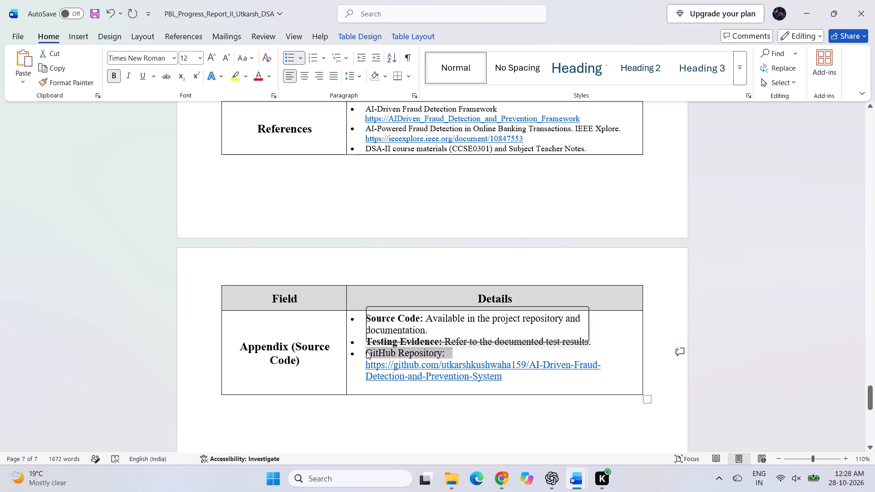
left_click(378, 334)
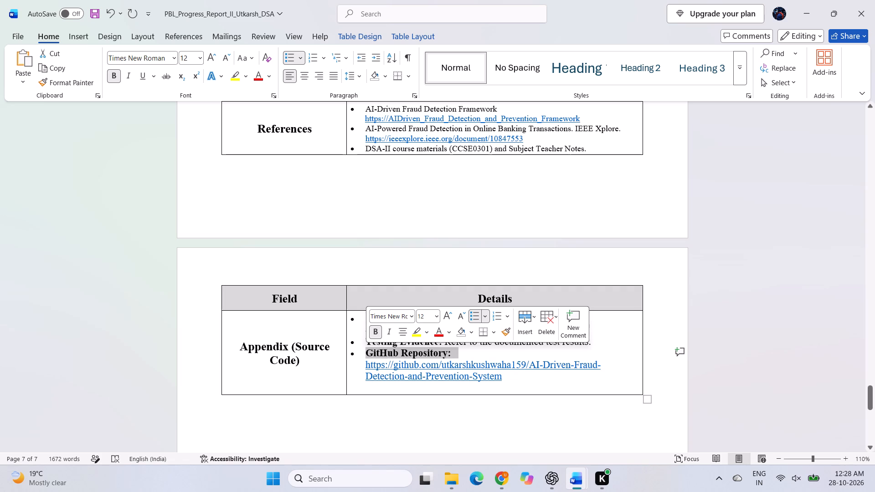
Add a bold bullet labelled "Live Prototype :" below the GitHub repository link in the Appendix row's Details cell.
left_click(512, 377)
key("Return")
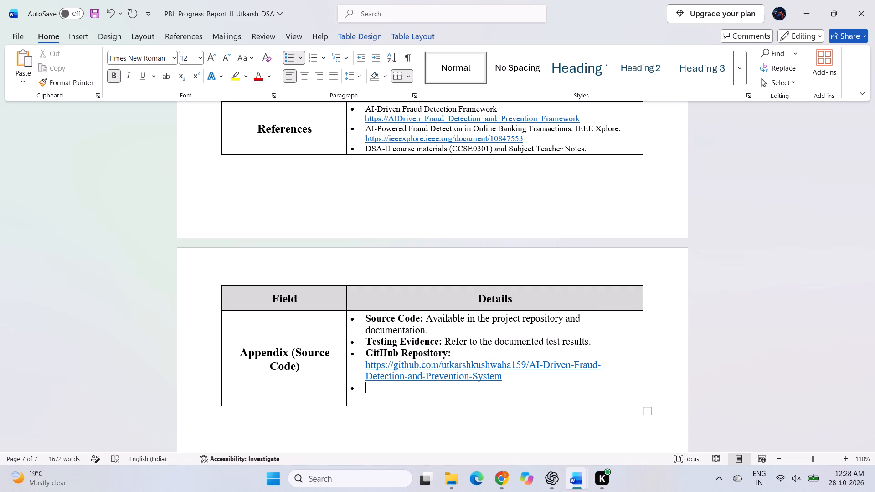
type("Live")
key("space")
type("Prortotypr")
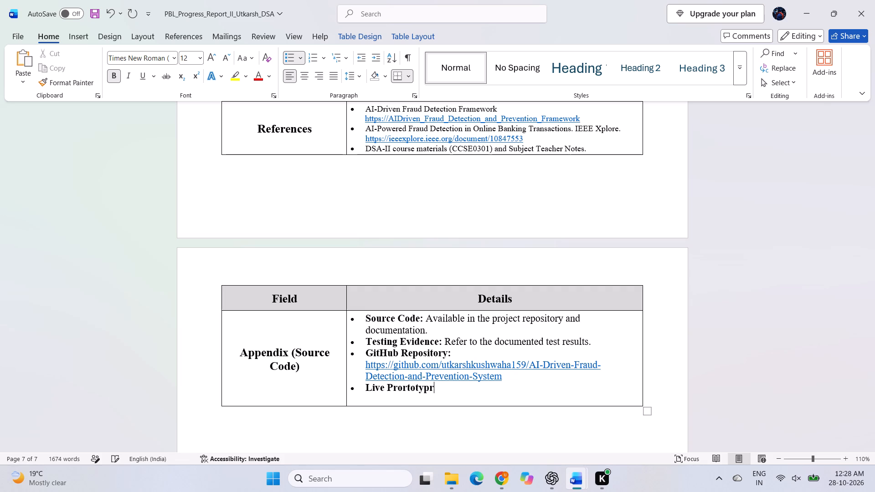
left_click(406, 390)
key("BackSpace")
left_click(434, 391)
key("BackSpace")
key("e")
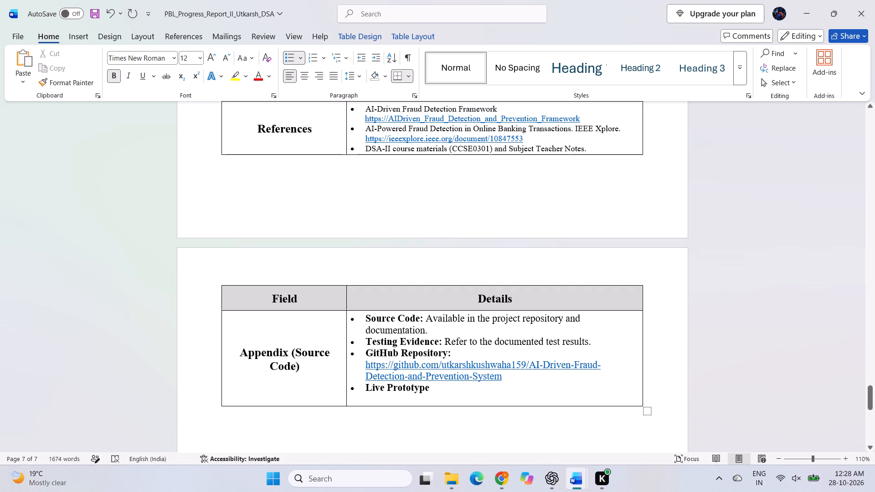
key("space")
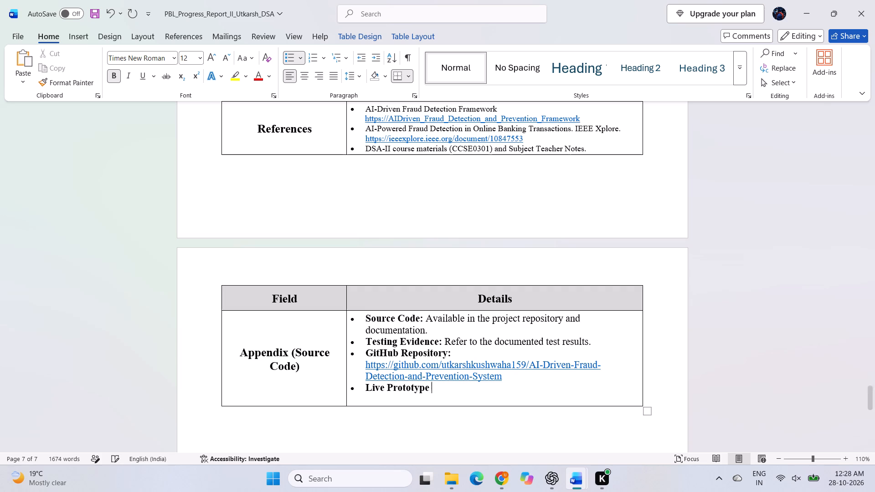
type(":")
key("Return")
key("space")
key("BackSpace")
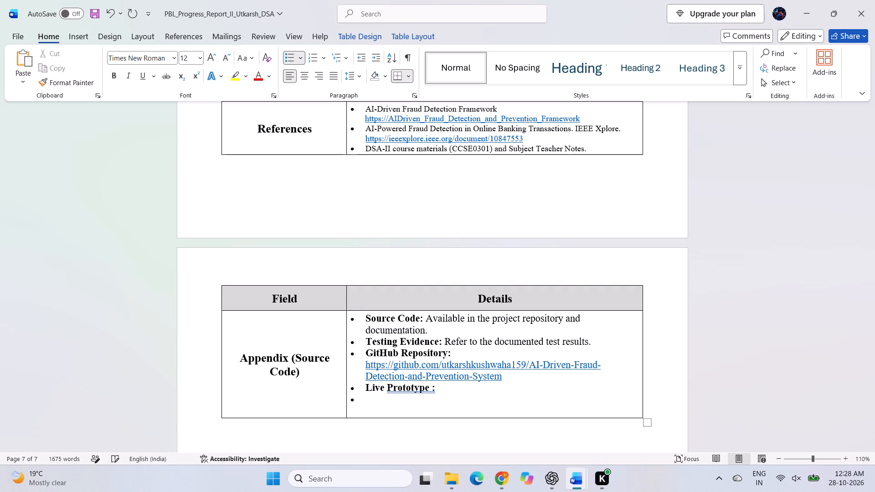
key("BackSpace")
key("BackSpace")
key("BackSpace")
key("space")
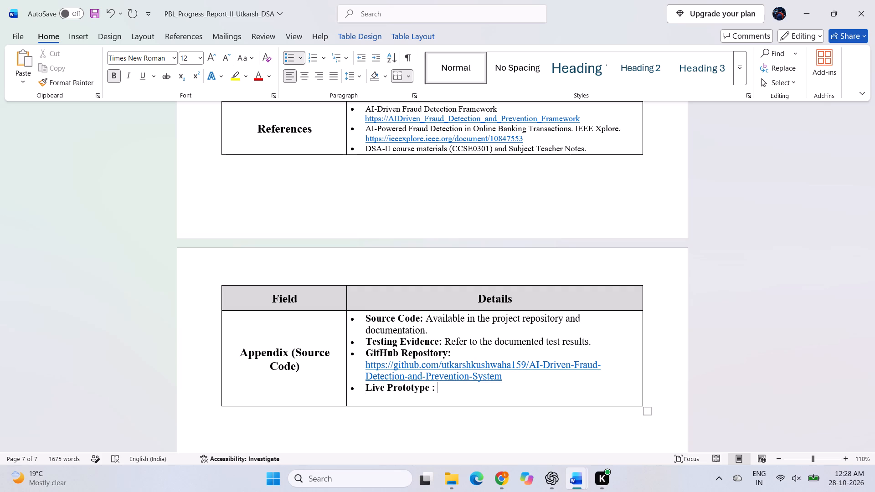
key("super+v")
left_click(487, 261)
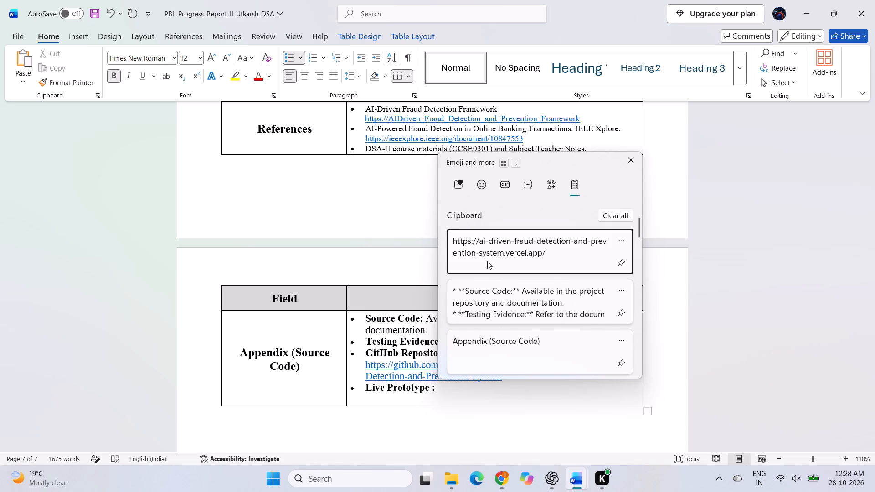
key("ctrl+v")
left_click_drag(496, 404, 493, 404)
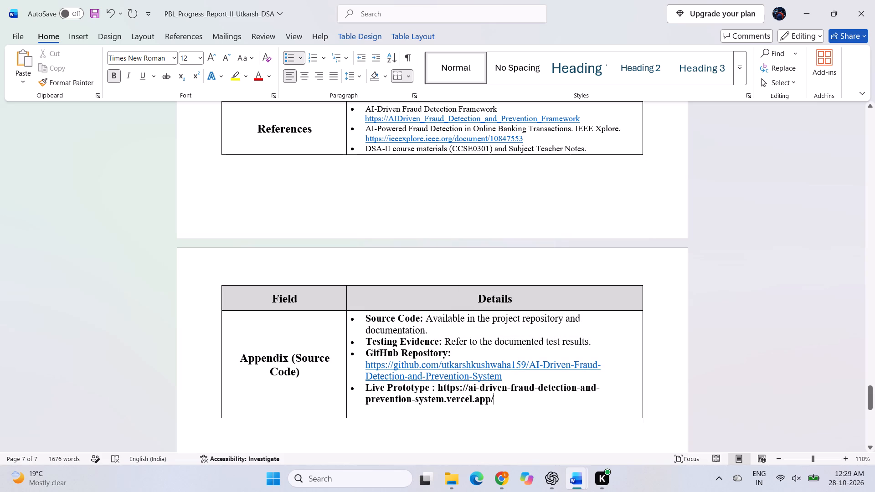
left_click_drag(493, 404, 440, 386)
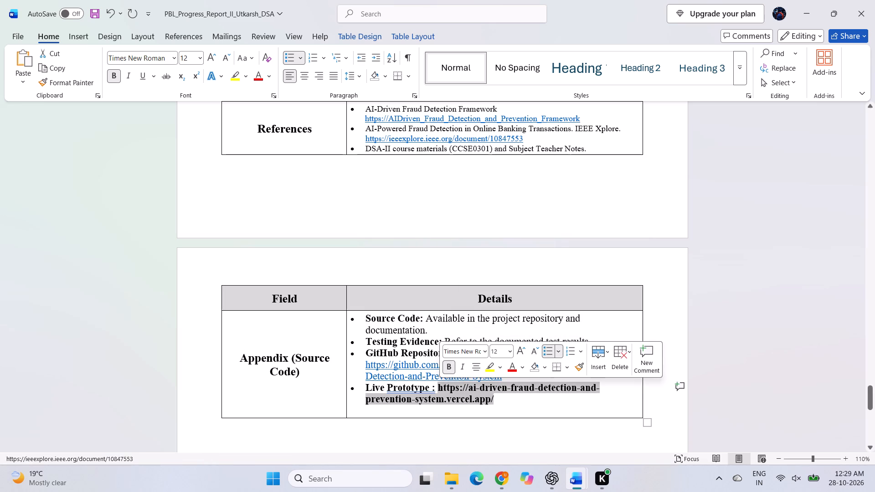
left_click(488, 395)
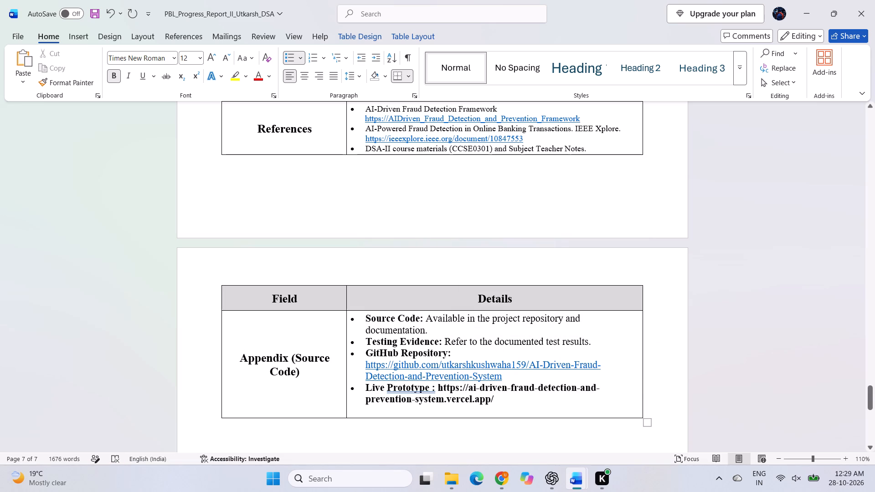
left_click_drag(495, 402, 478, 401)
left_click_drag(478, 401, 449, 387)
right_click(449, 387)
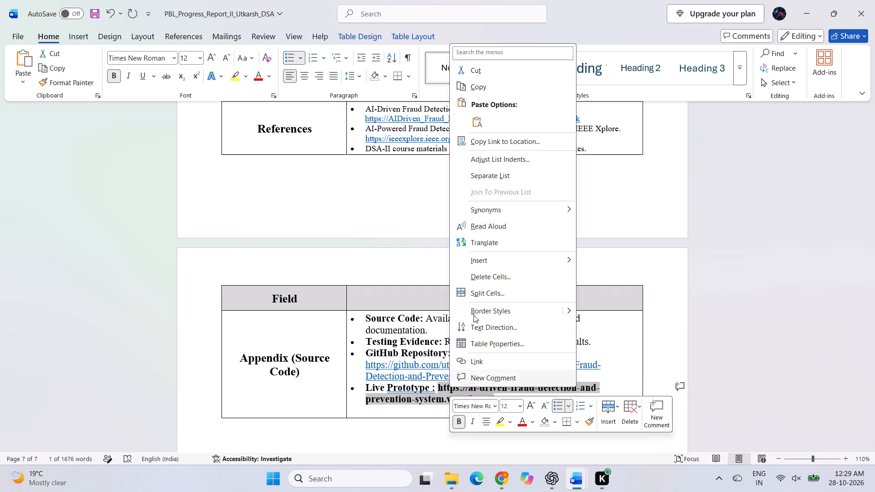
left_click(484, 364)
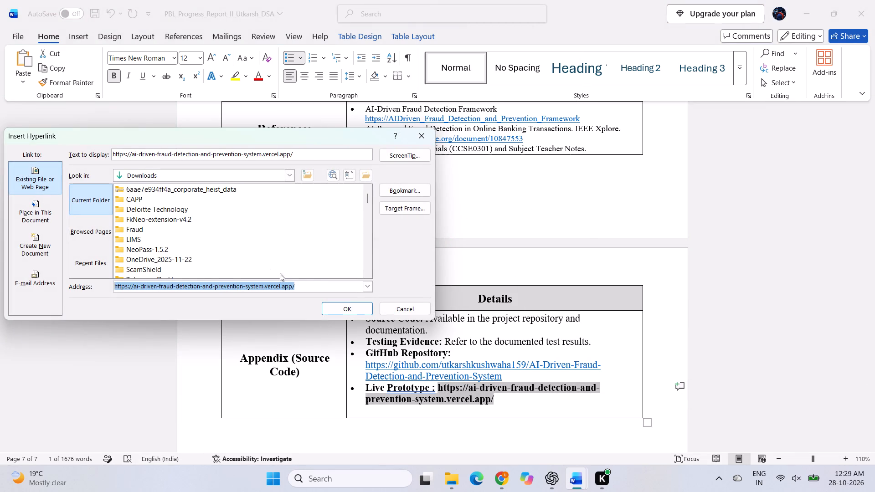
left_click(317, 289)
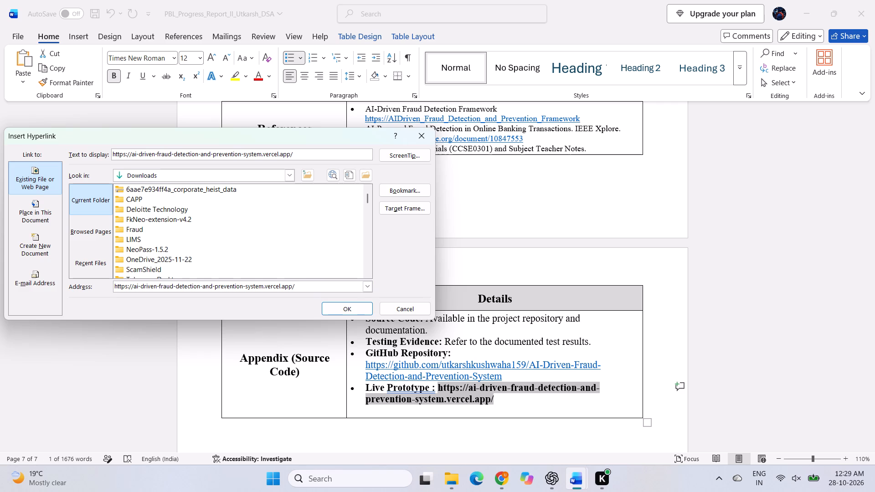
left_click(348, 306)
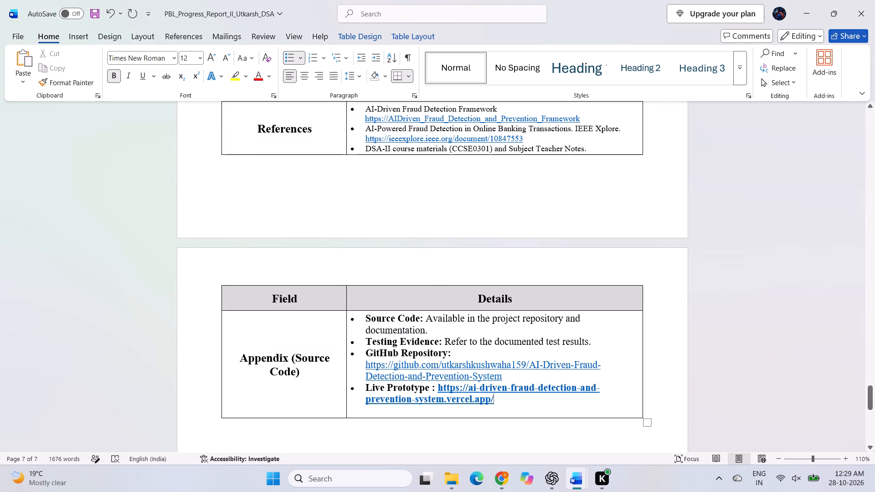
Remove bold from the Live Prototype hyperlink, leaving its label bold.
left_click_drag(438, 386, 498, 404)
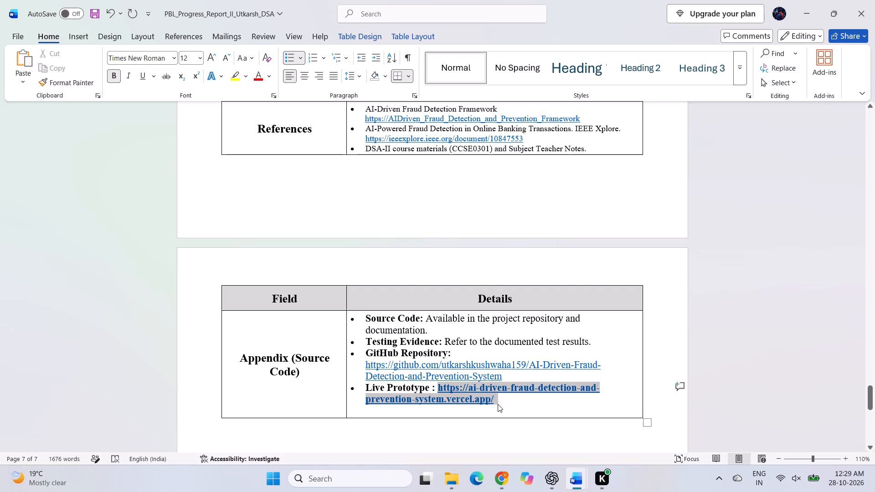
left_click(507, 385)
left_click(472, 406)
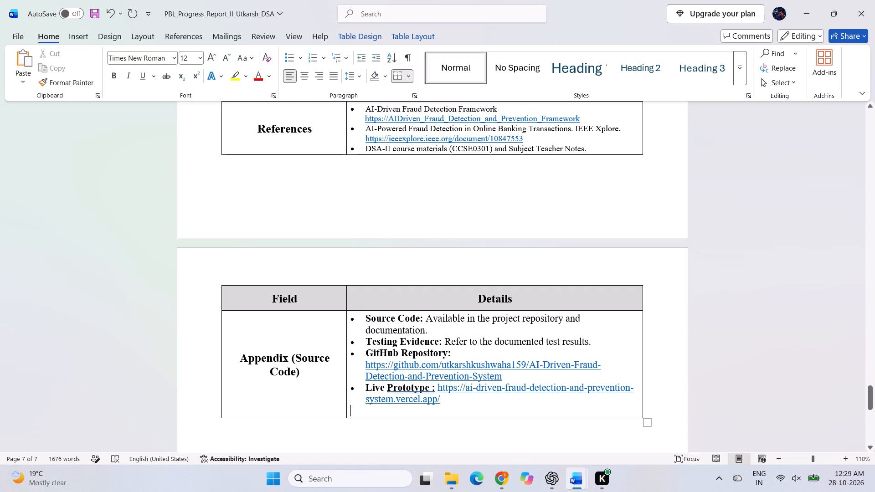
Add a "Documentation :" bullet between the Testing Evidence and GitHub Repository bullets in the Appendix row.
left_click(602, 338)
key("Return")
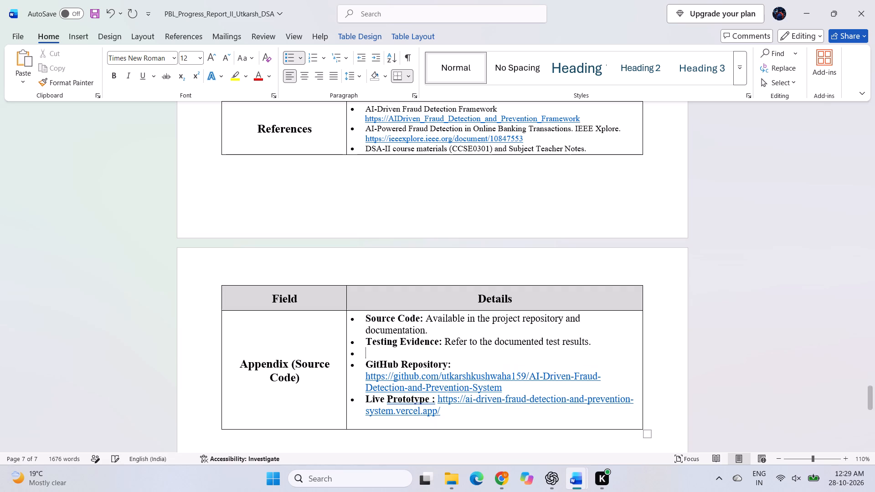
type("Documentation")
key("space")
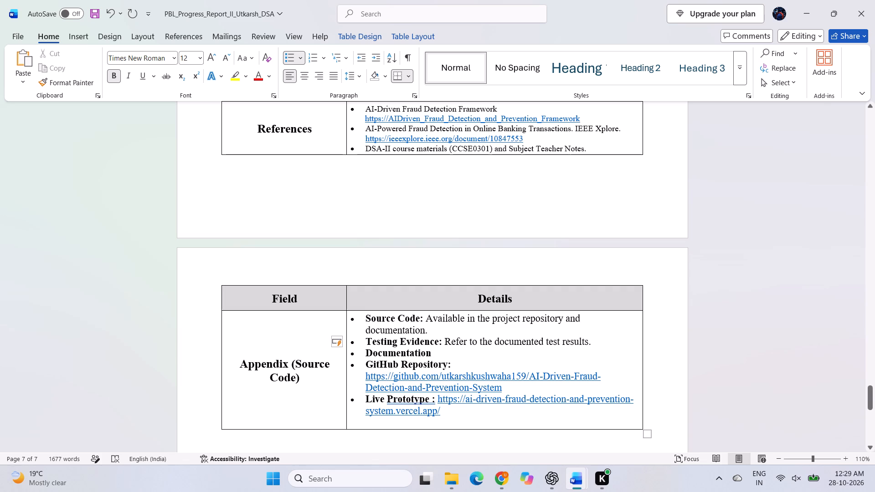
type(":")
key("space")
scroll(492, 302, "up", 5)
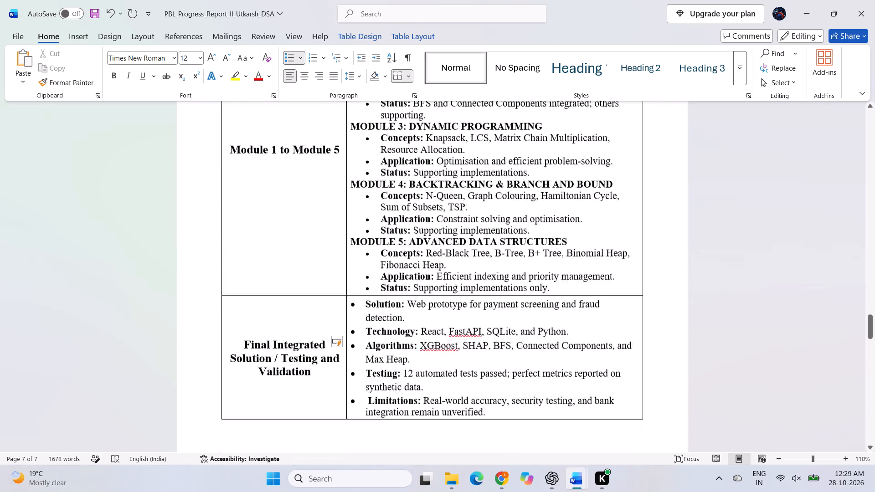
scroll(492, 302, "up", 5)
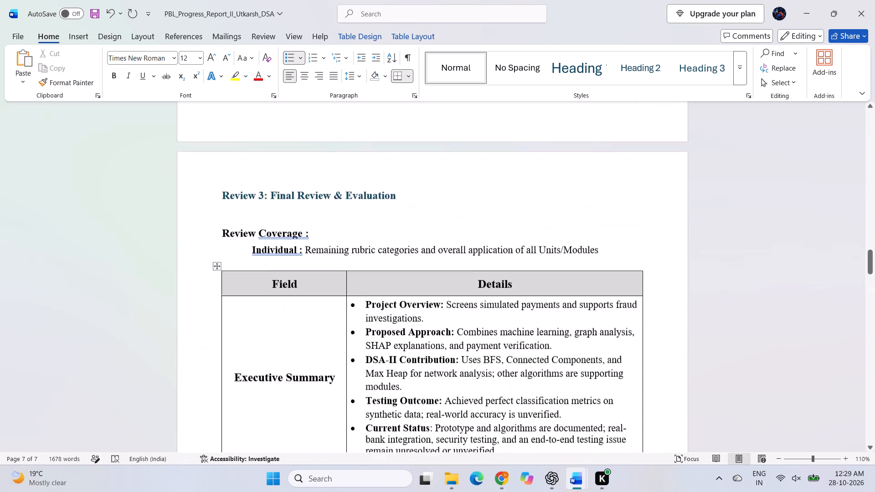
scroll(492, 302, "up", 6)
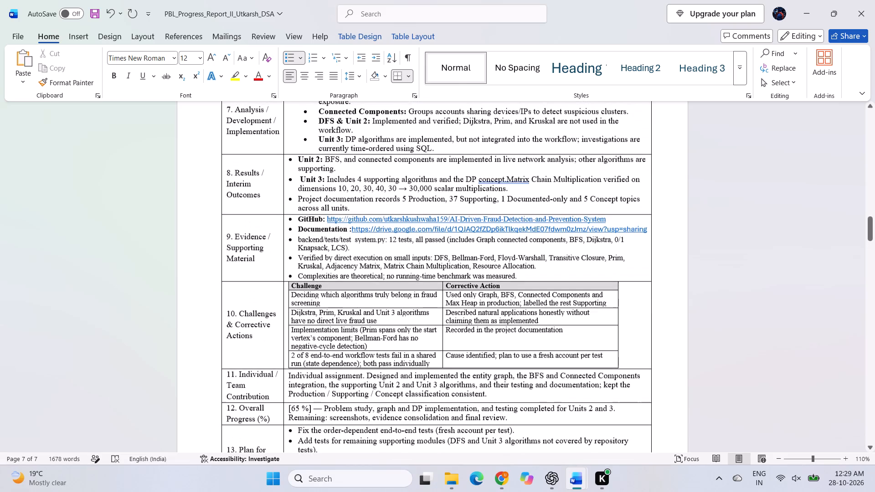
left_click(396, 231, "ctrl")
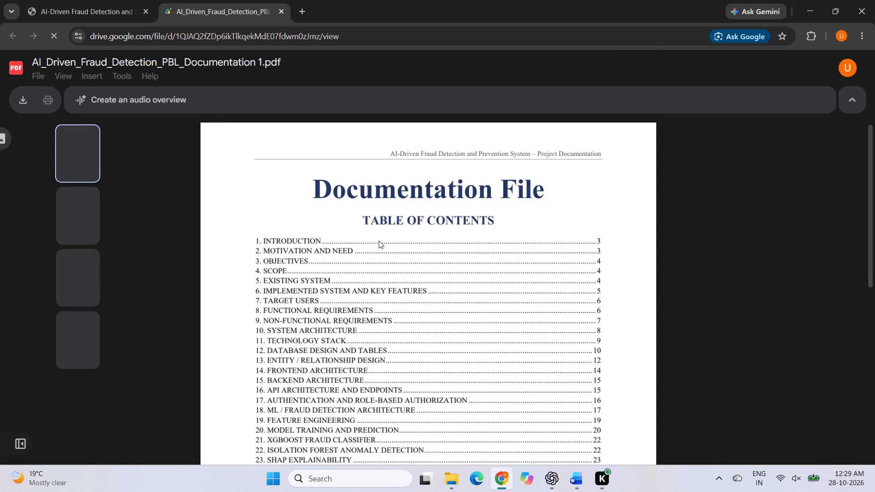
scroll(387, 222, "down", 4)
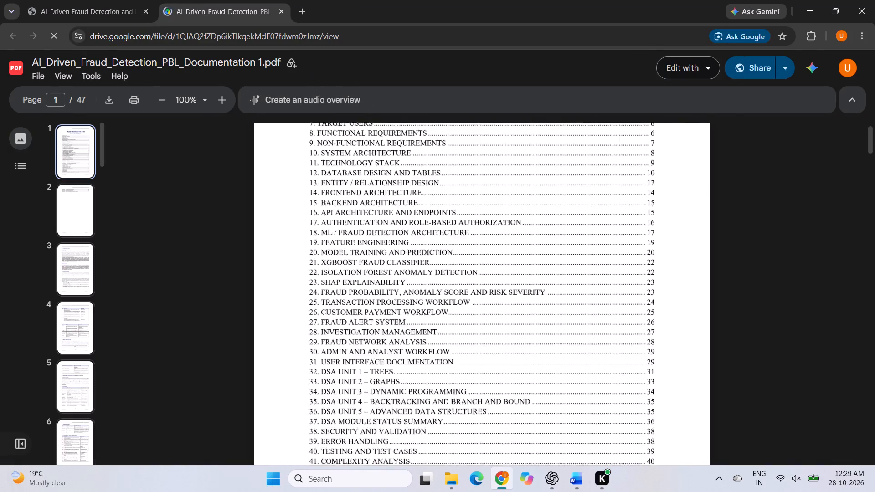
scroll(387, 222, "down", 4)
scroll(387, 222, "up", 3)
scroll(387, 222, "down", 1)
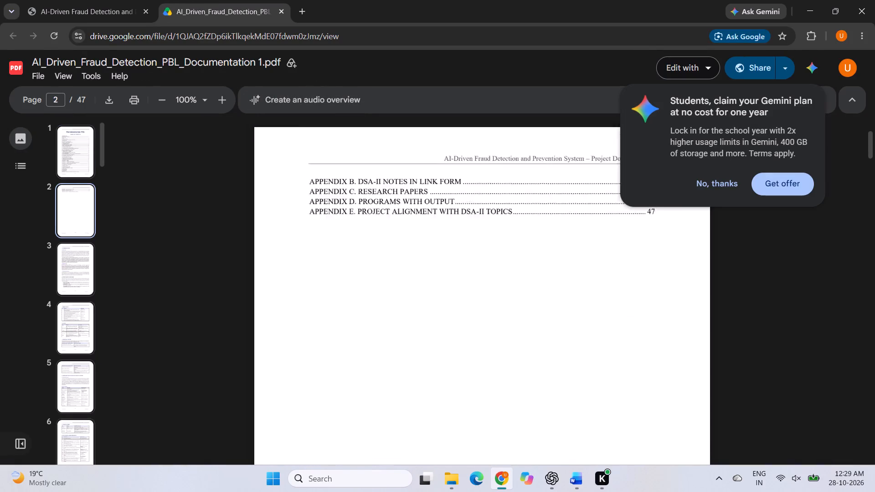
scroll(387, 222, "down", 6)
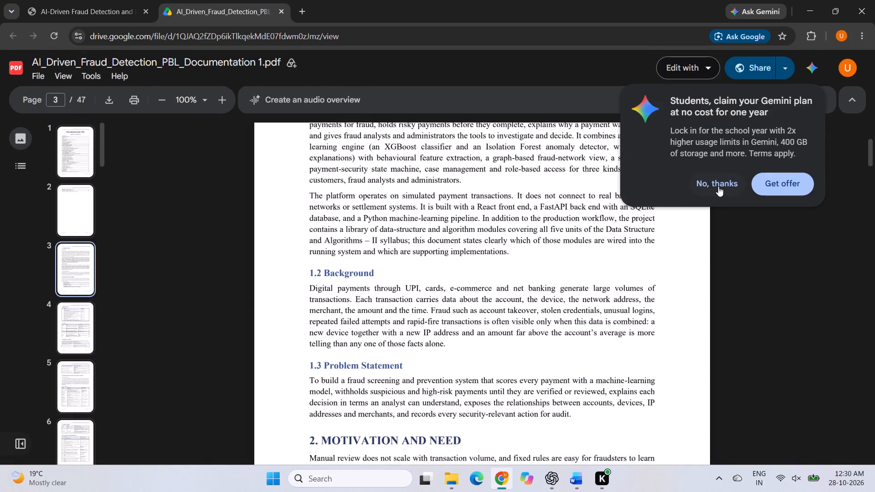
left_click(718, 186)
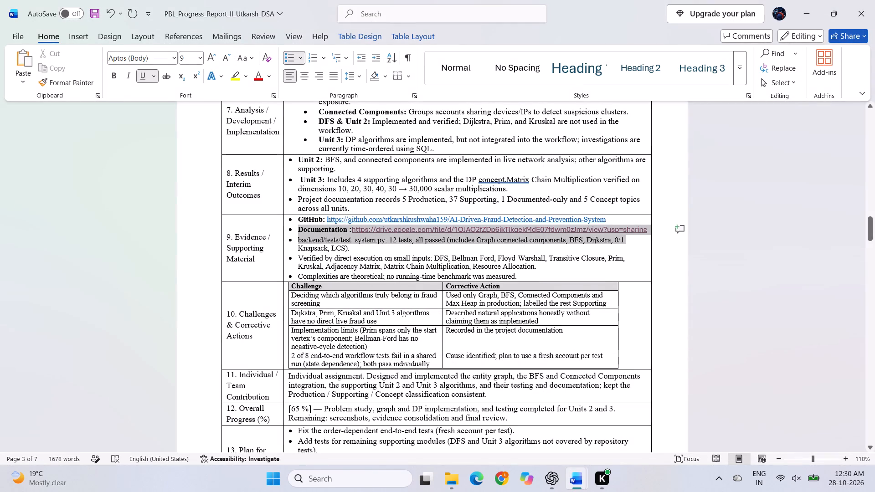
left_click_drag(625, 238, 644, 231)
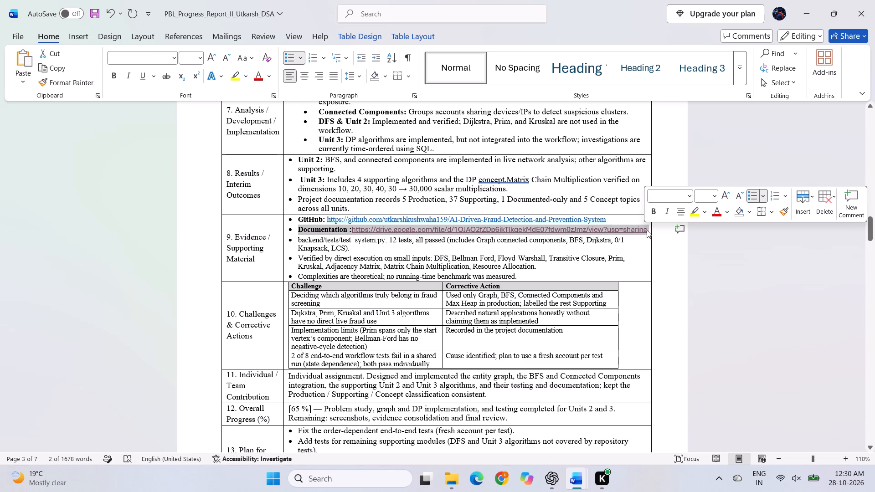
left_click(642, 244)
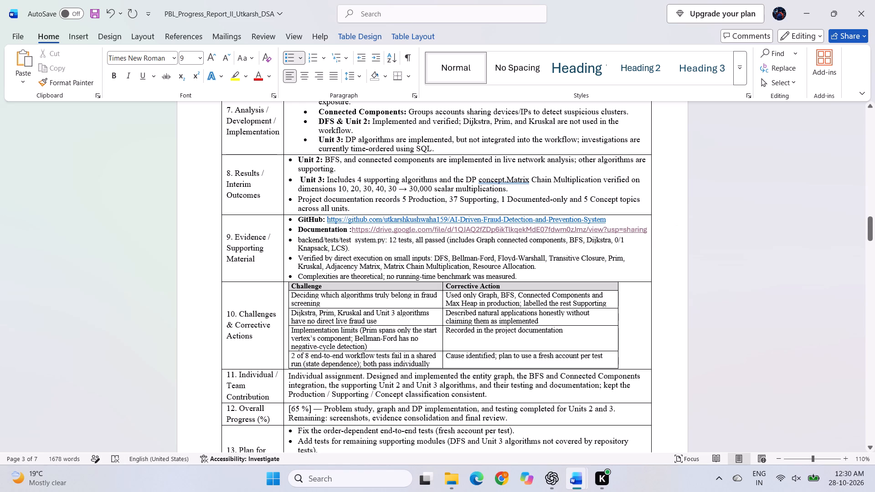
left_click_drag(648, 231, 485, 238)
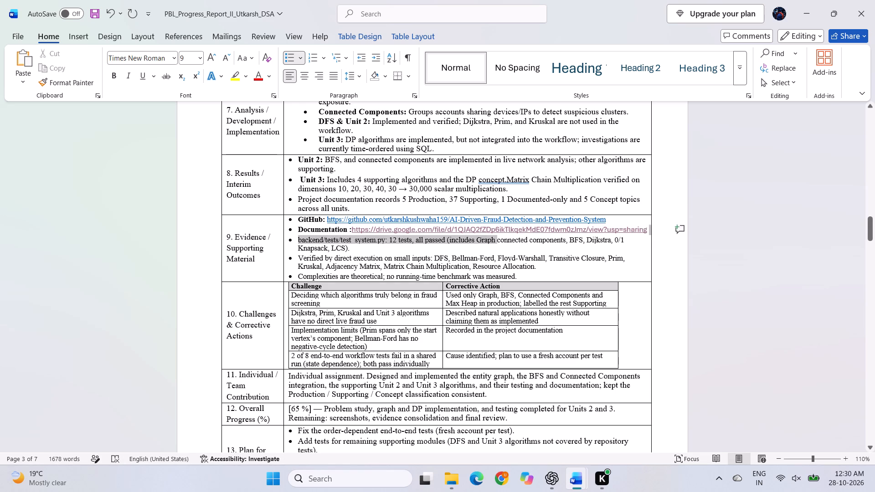
left_click_drag(485, 238, 521, 232)
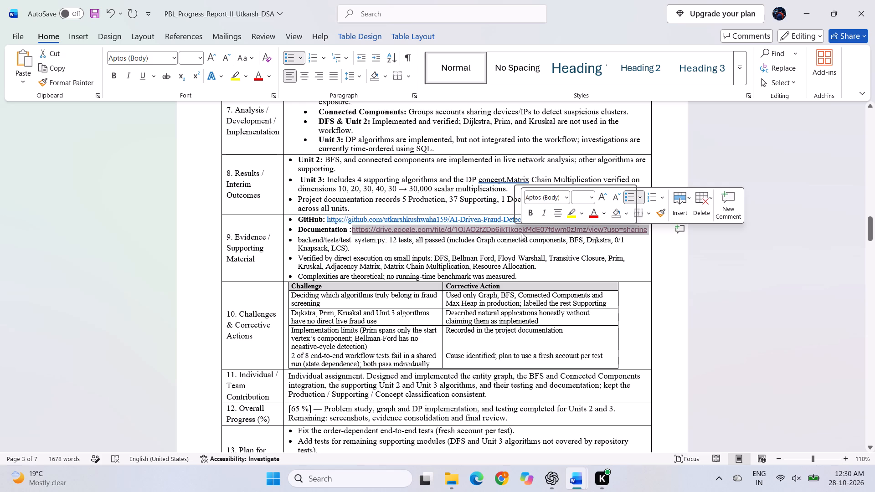
key("ctrl+c")
left_click(463, 269)
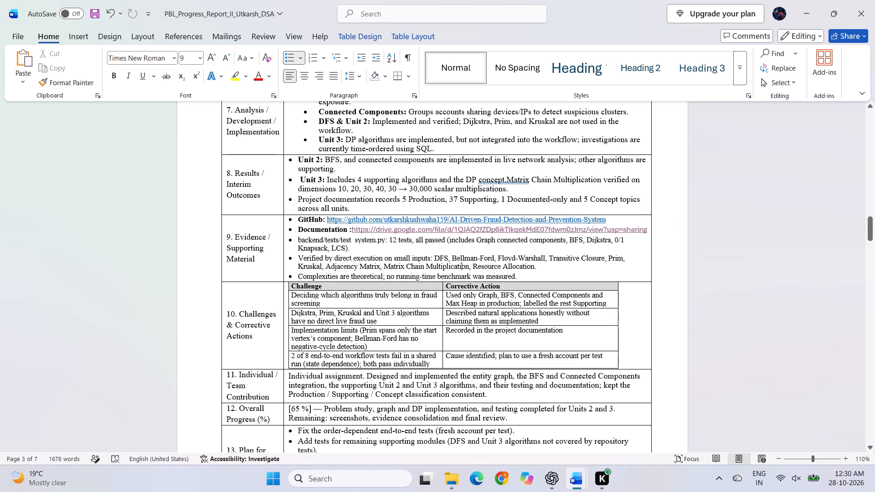
scroll(463, 269, "down", 6)
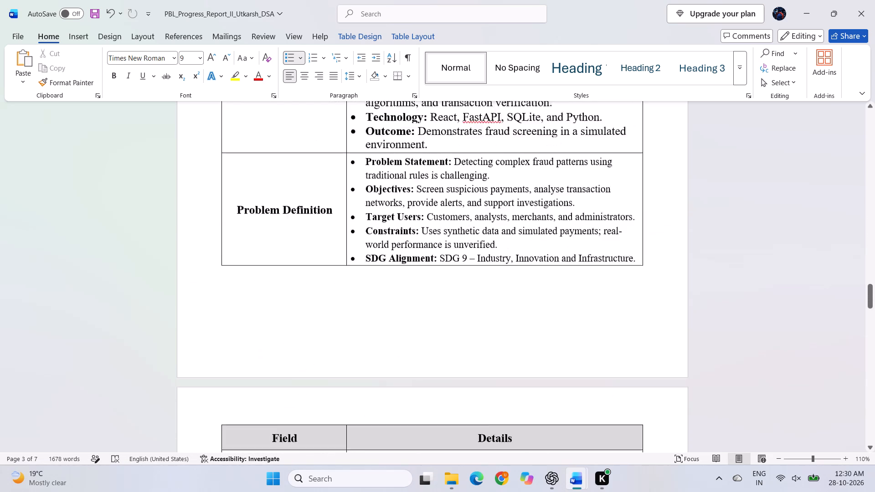
scroll(463, 269, "down", 5)
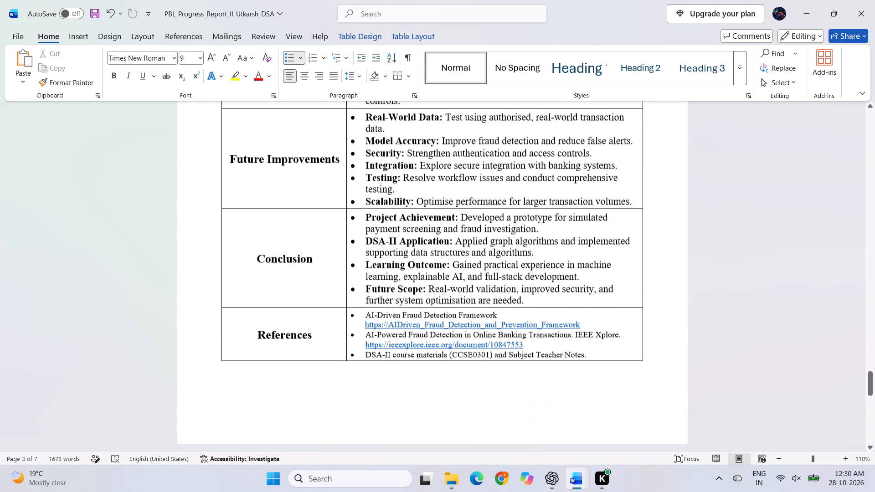
scroll(463, 269, "down", 2)
scroll(381, 299, "up", 1)
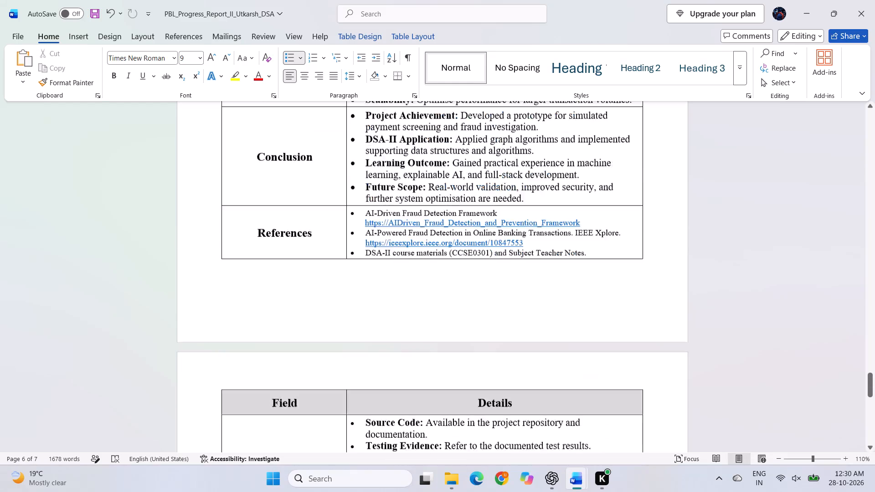
scroll(381, 299, "up", 1)
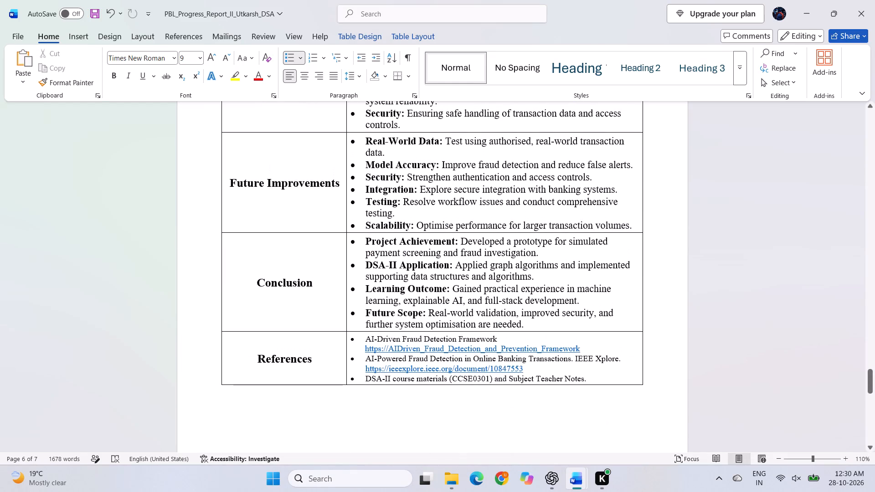
scroll(477, 354, "down", 3)
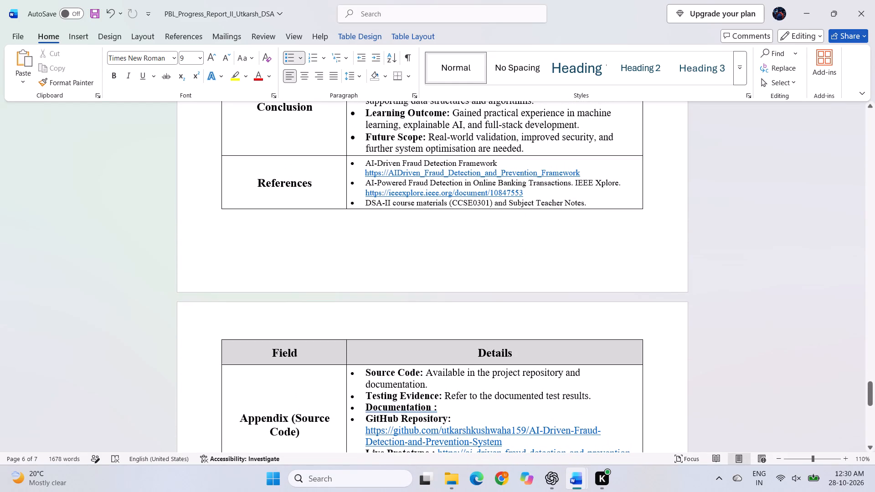
scroll(477, 354, "down", 2)
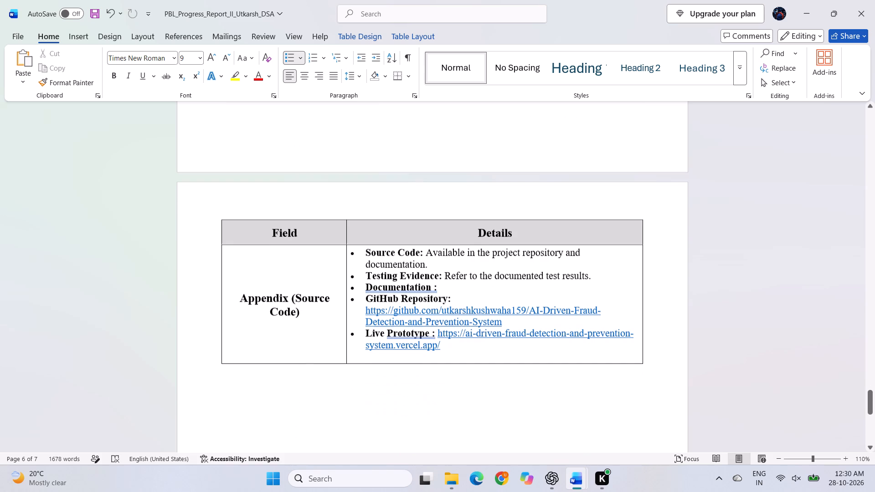
left_click(458, 351)
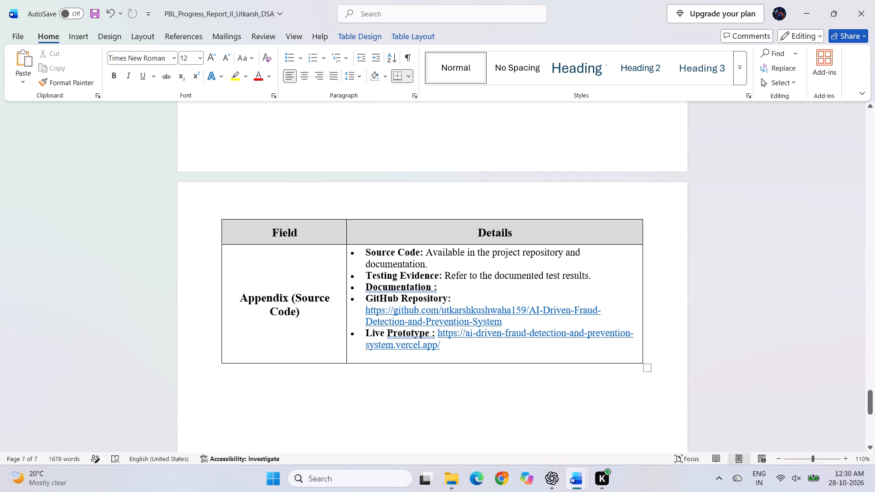
left_click(456, 284)
key("ctrl+v")
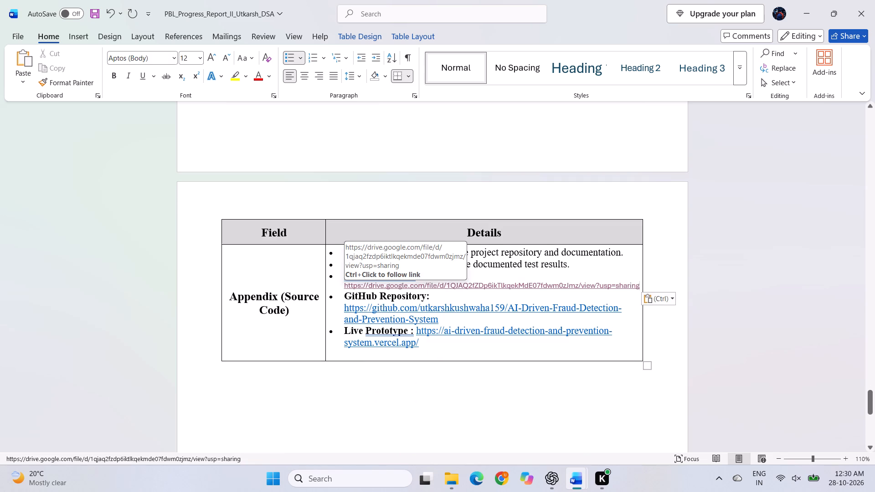
Change the display text of the Appendix row's Documentation link to "Documentation File", keeping its Google Drive address.
left_click_drag(342, 286, 560, 287)
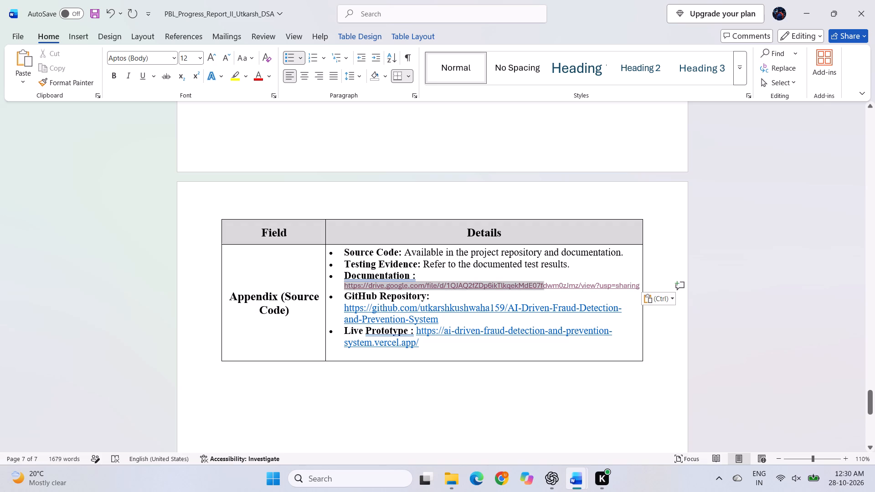
left_click_drag(560, 287, 639, 290)
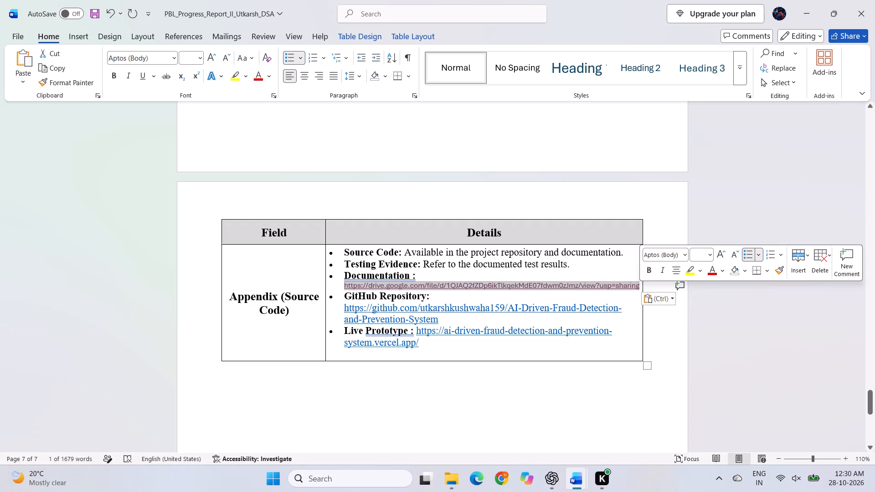
right_click(417, 287)
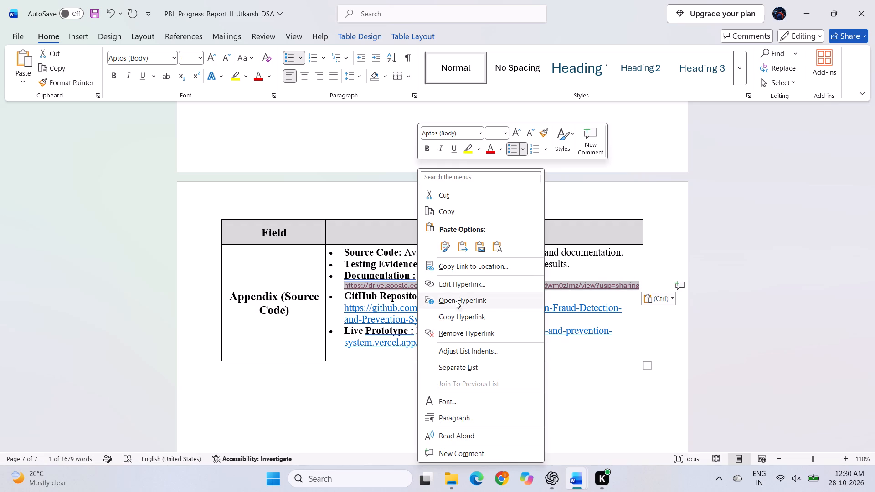
left_click(463, 285)
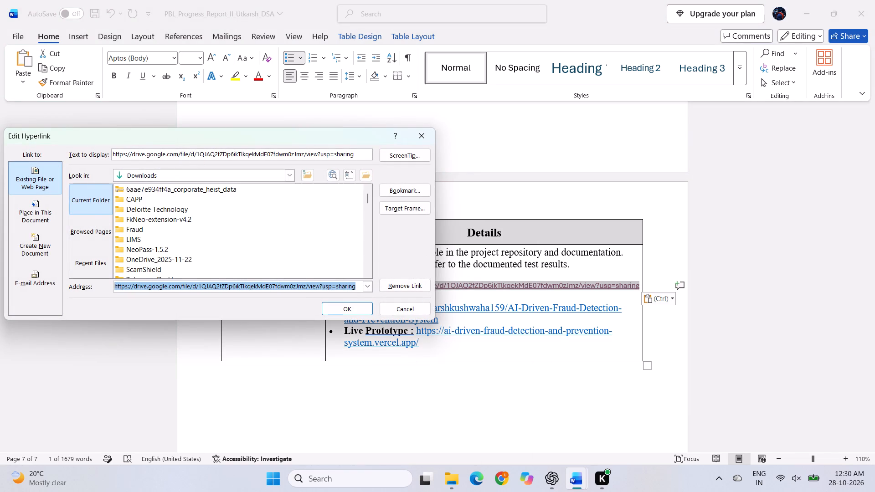
left_click_drag(357, 156, 111, 154)
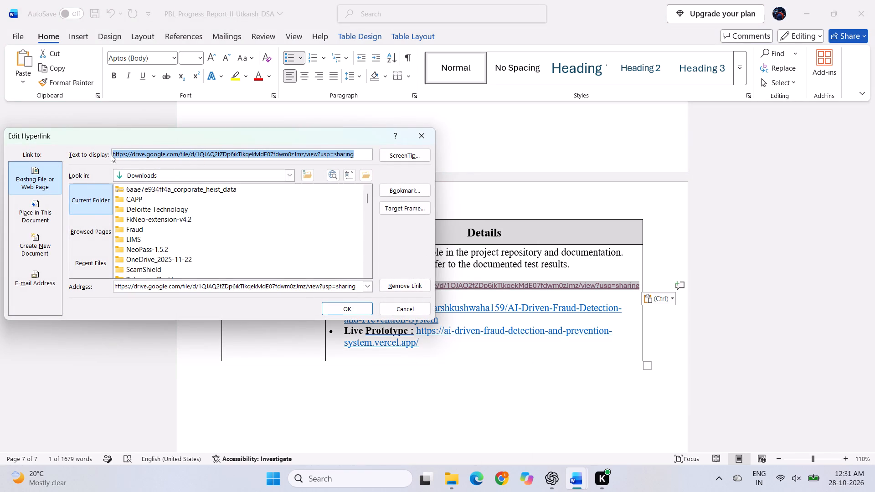
key("BackSpace")
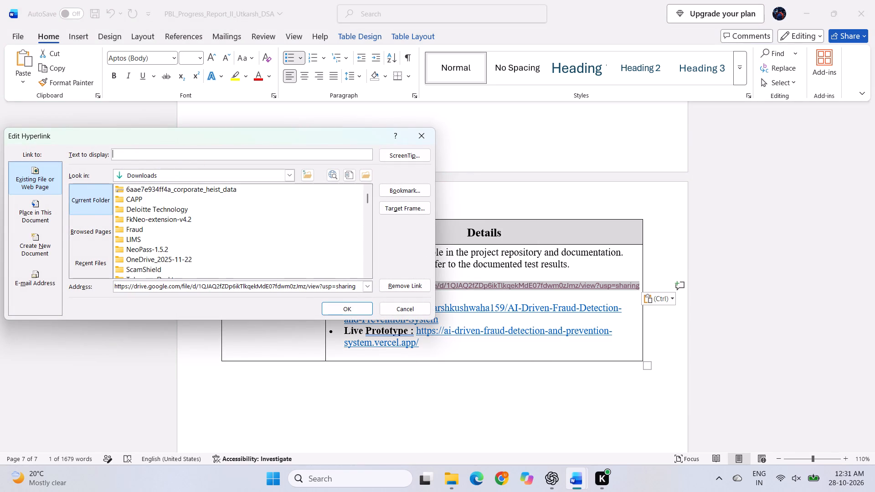
type("Documentaion")
key("space")
type("File")
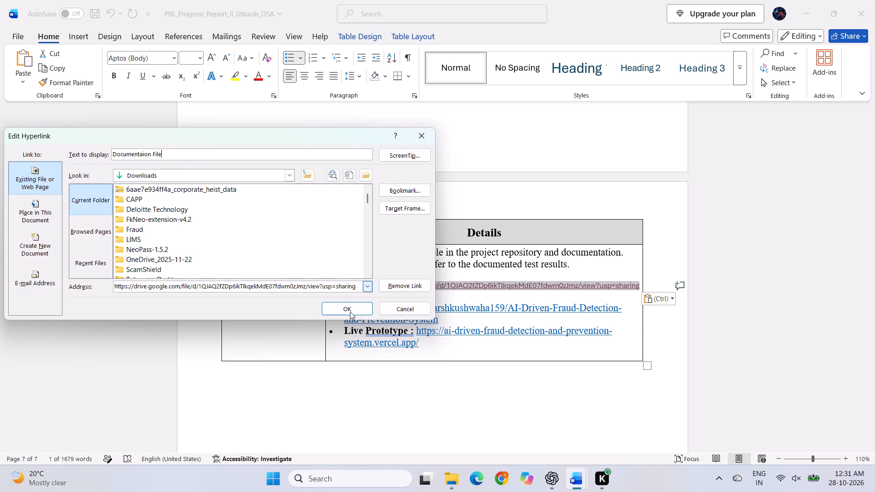
left_click(350, 312)
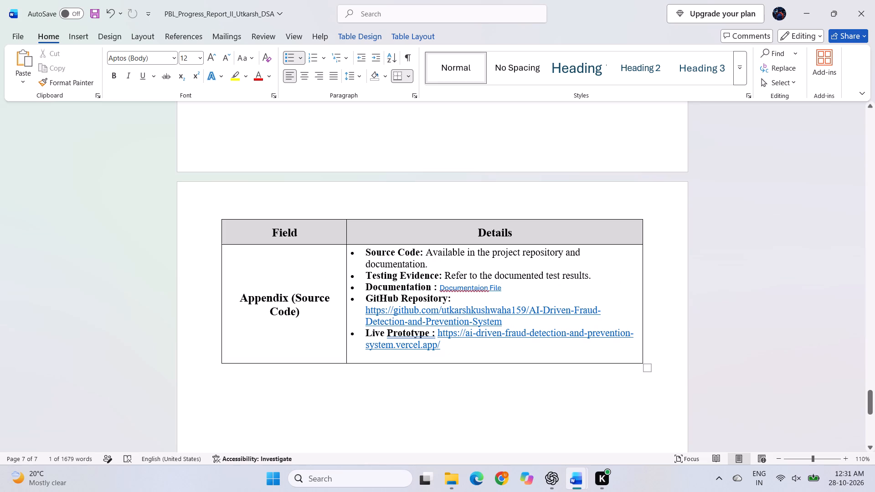
left_click(521, 291)
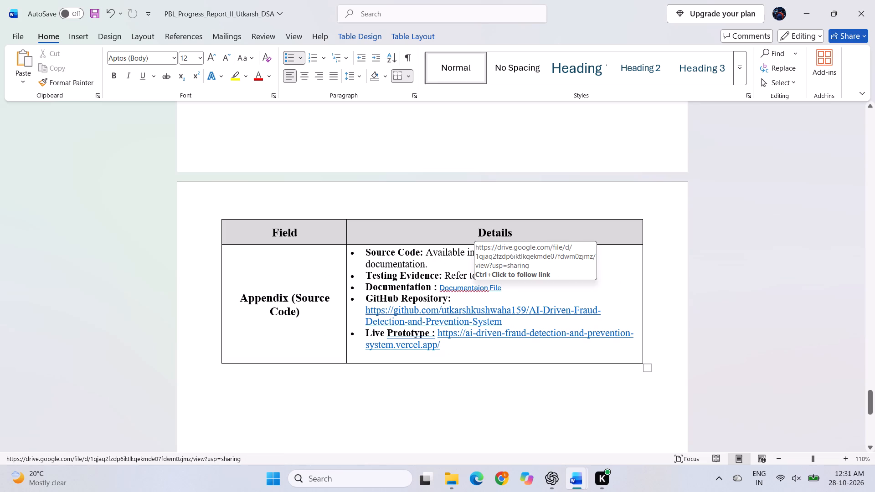
right_click(474, 287)
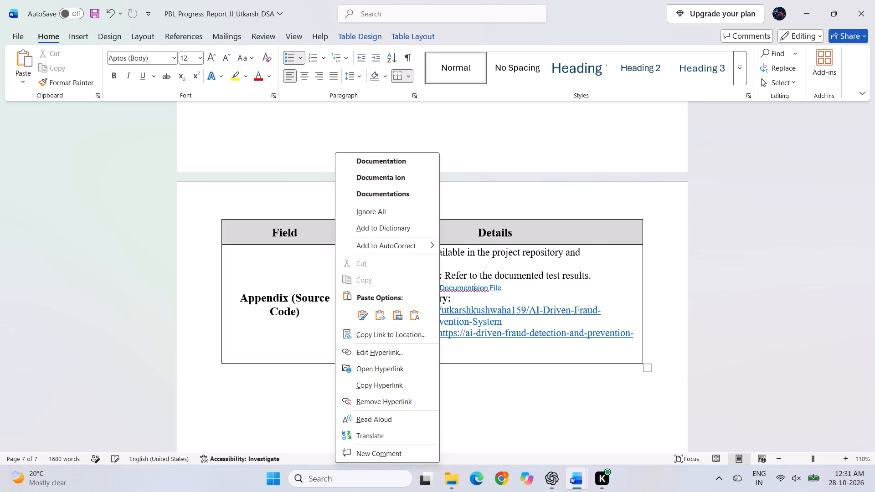
left_click(372, 160)
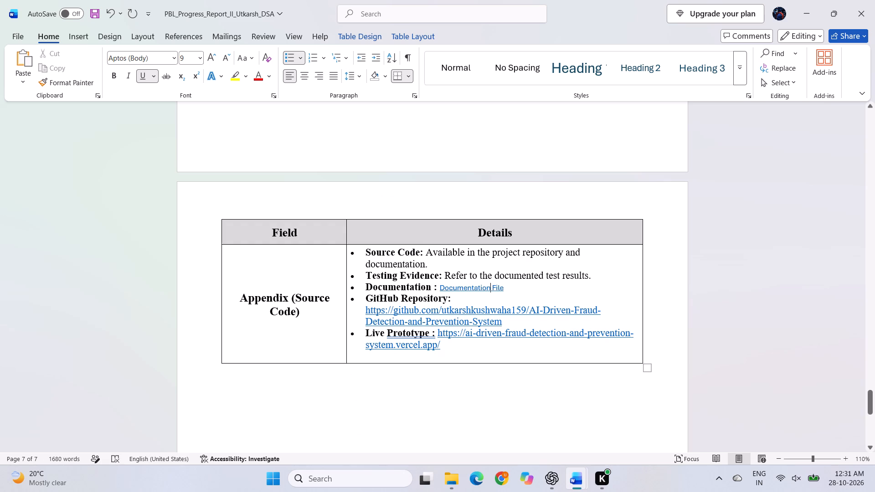
left_click(520, 293)
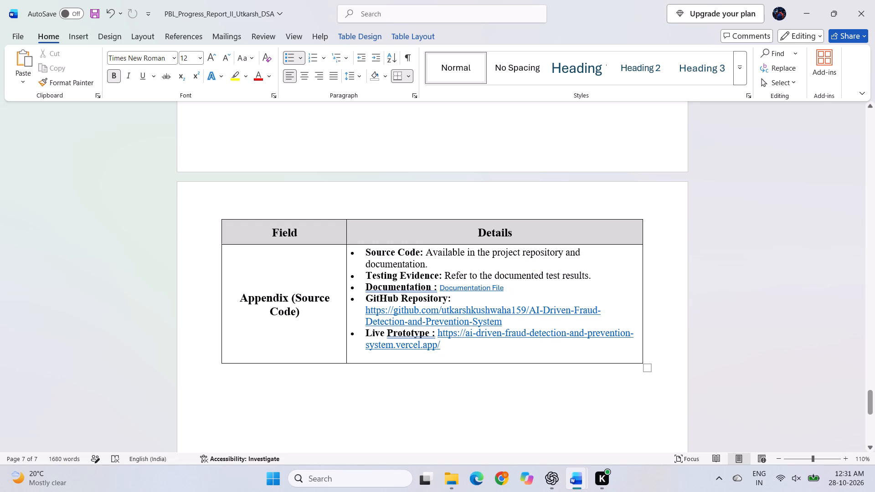
right_click(504, 323)
left_click(478, 326)
left_click(460, 317)
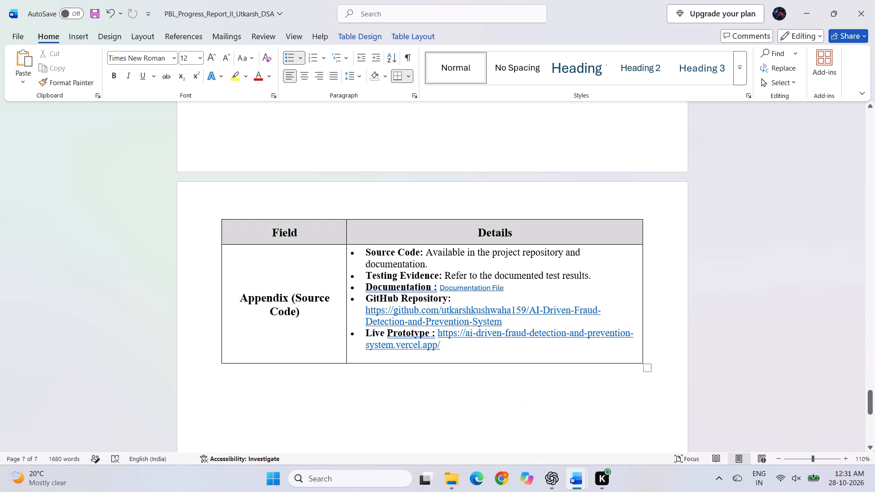
right_click(460, 317)
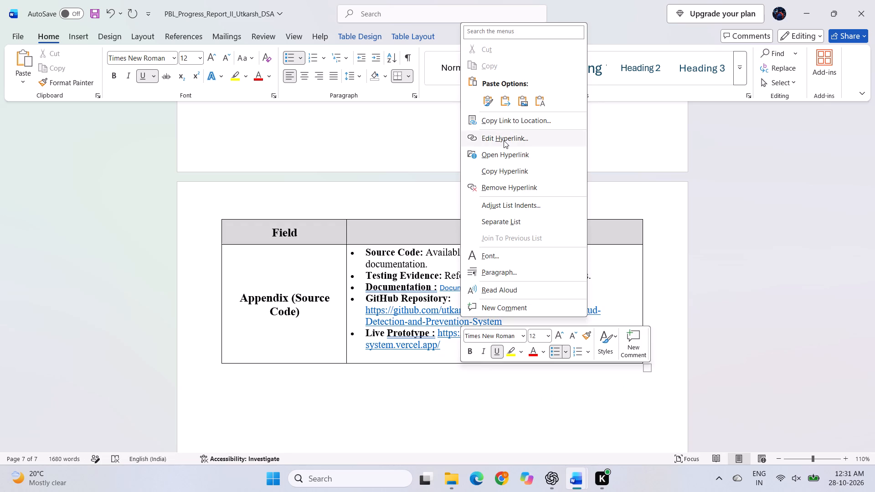
left_click(504, 141)
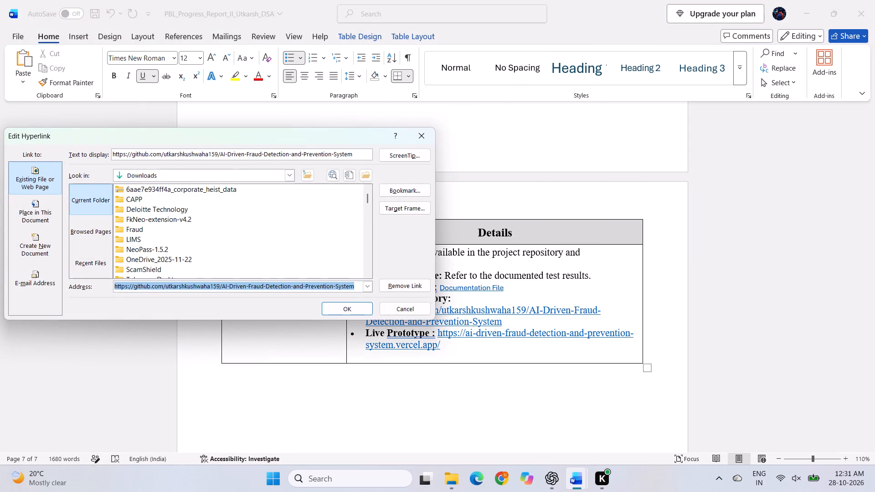
left_click_drag(221, 154, 150, 156)
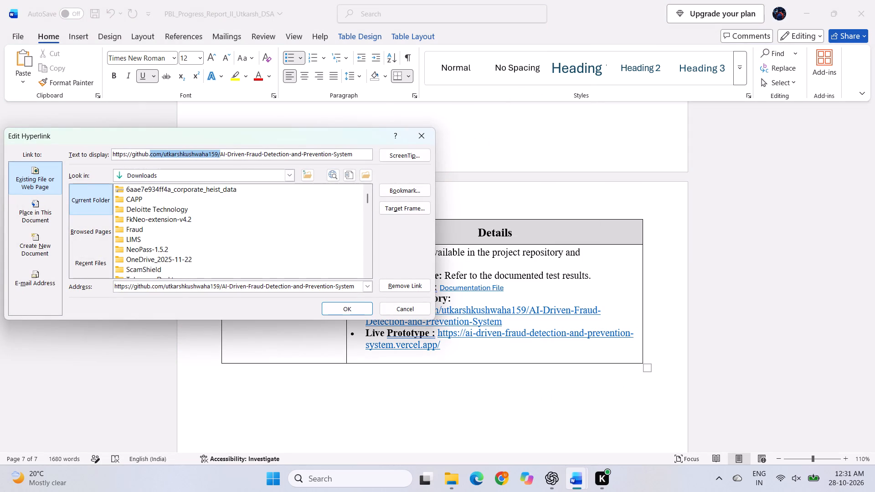
left_click_drag(150, 156, 133, 156)
key("BackSpace")
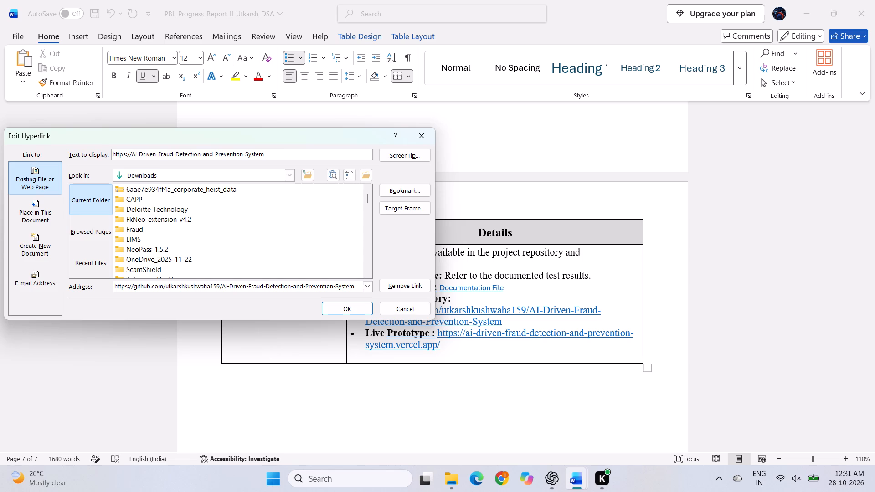
left_click(345, 307)
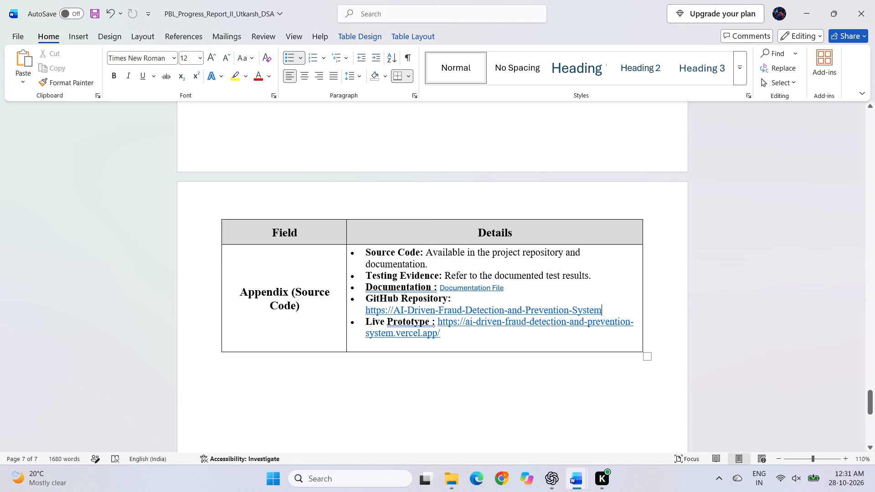
Remove the line break before the GitHub Repository link so it directly follows its label.
left_click(362, 311)
key("BackSpace")
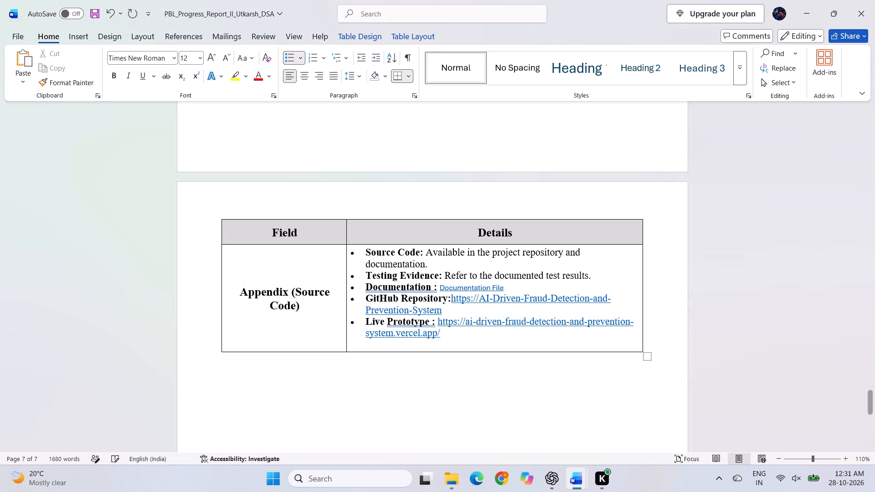
Insert a space between the "GitHub Repository:" label and its link in the Appendix row.
key("space")
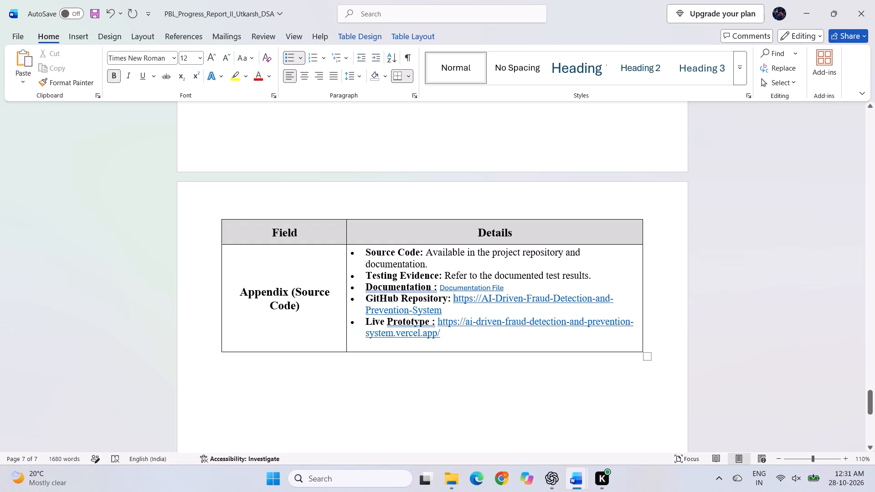
left_click(453, 338)
Delete the whole "Algorithm Complexity" bullet from the Challenges Faced row.
scroll(414, 191, "up", 4)
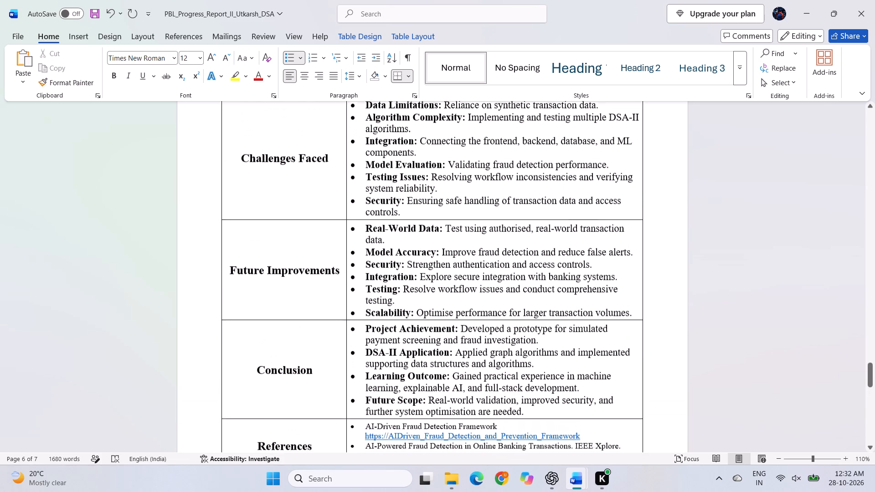
scroll(414, 191, "up", 2)
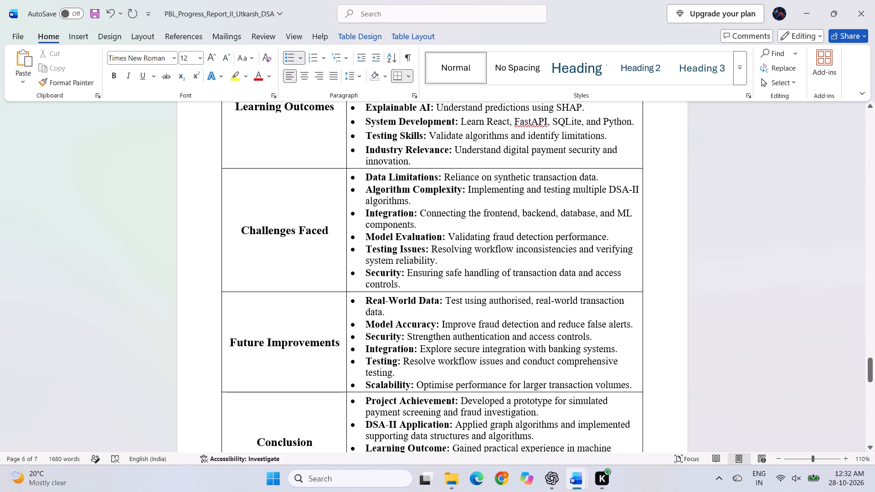
left_click_drag(425, 198, 392, 194)
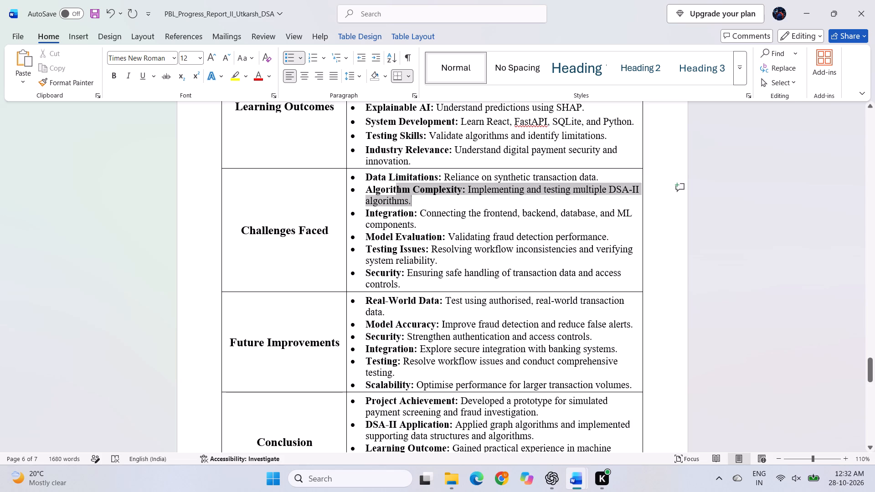
left_click_drag(392, 194, 371, 193)
key("BackSpace")
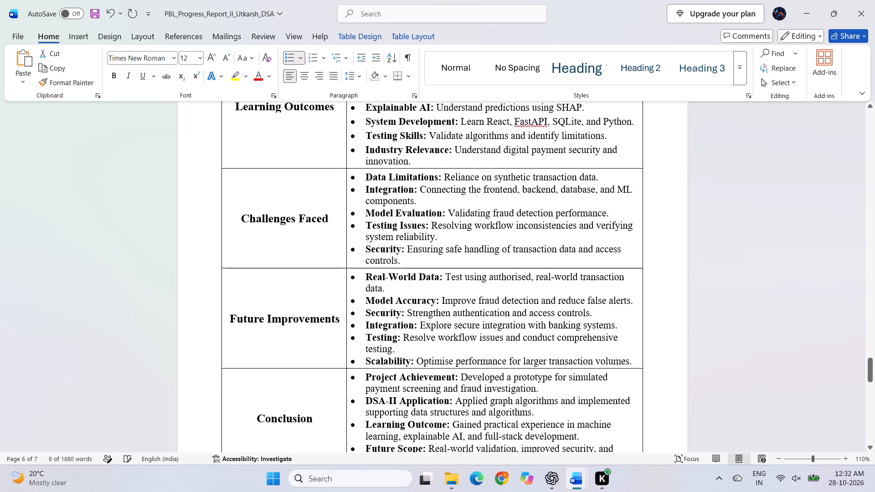
Delete the whole "Explainable AI" bullet from the Expected Benefits / Learning Outcomes row.
scroll(371, 193, "up", 1)
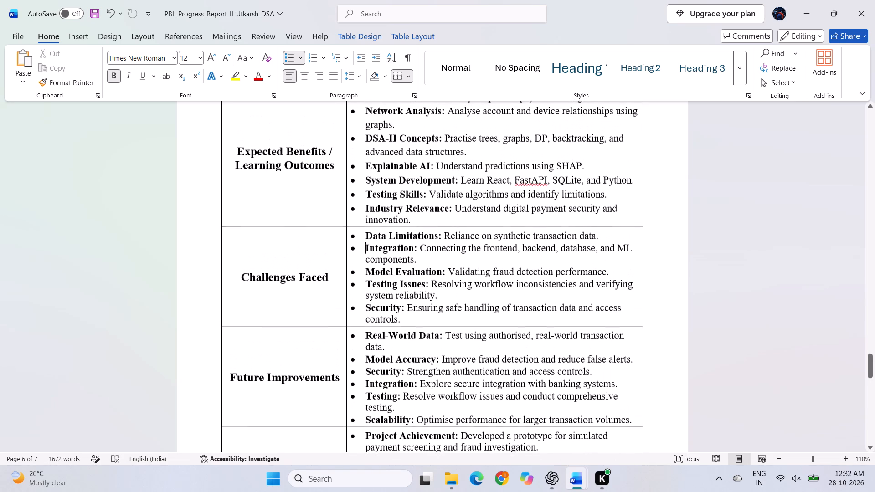
left_click_drag(587, 168, 520, 159)
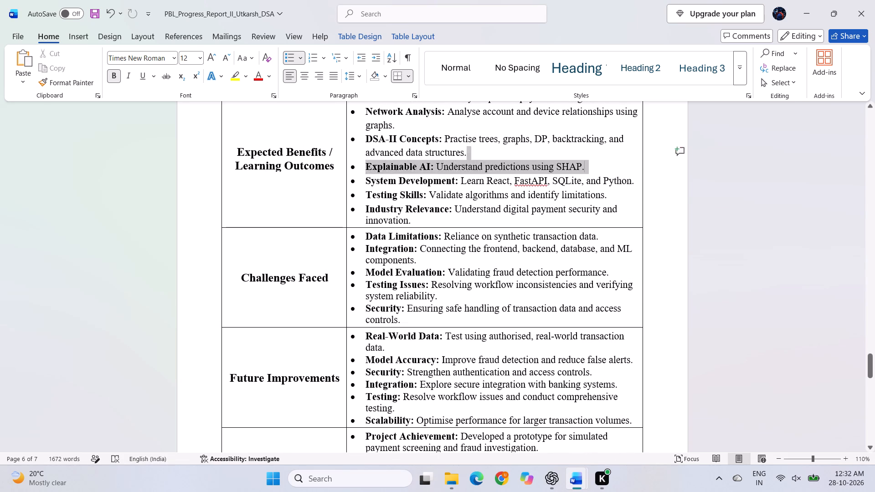
left_click_drag(520, 159, 370, 170)
key("BackSpace")
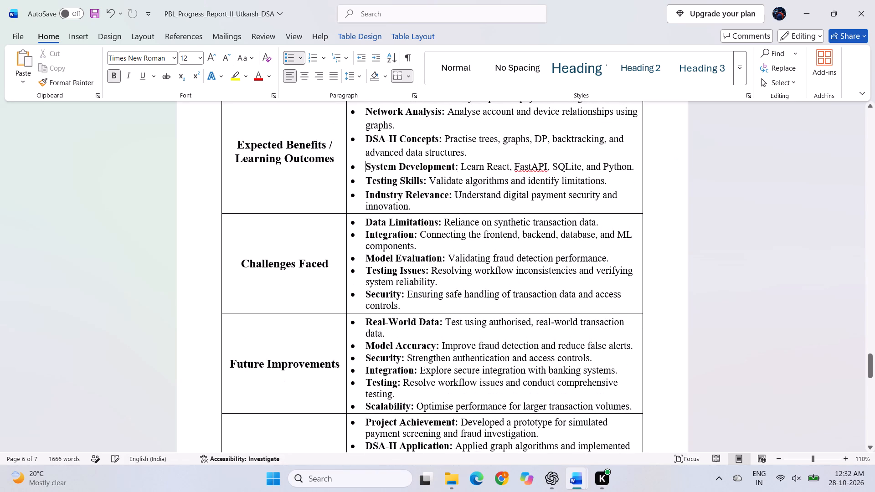
Delete the "Model Accuracy" bullet from the Future Improvements row, keeping the bullet marker on the Security line below it.
scroll(370, 170, "down", 3)
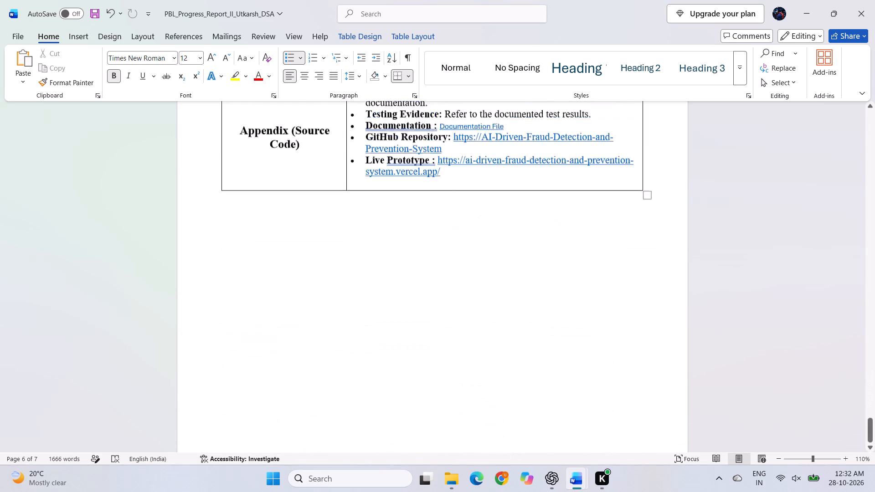
scroll(370, 170, "down", 1)
scroll(370, 170, "up", 6)
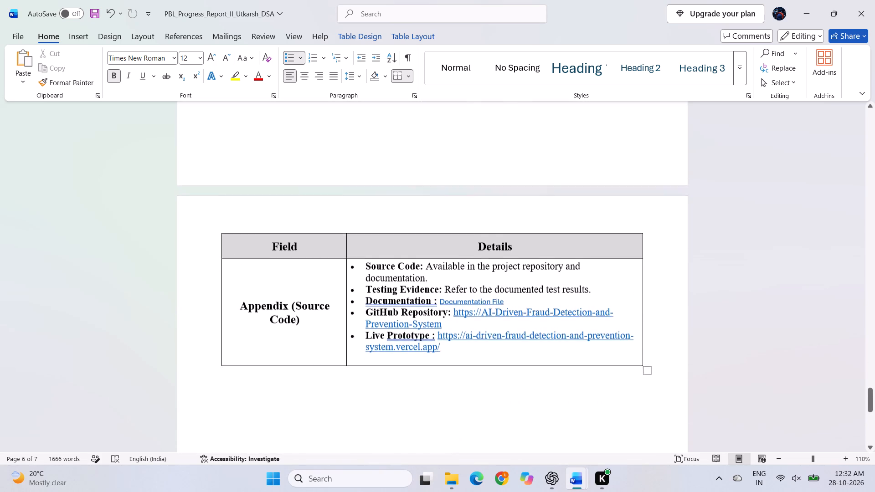
scroll(370, 170, "up", 4)
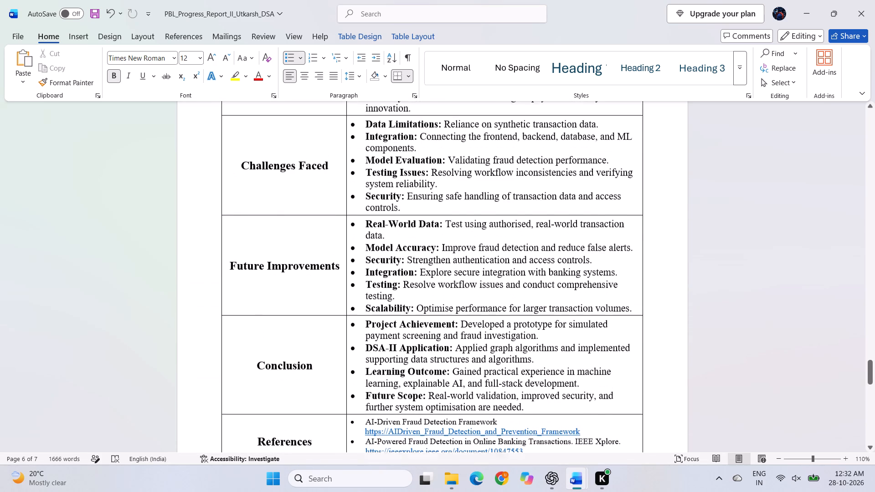
scroll(370, 170, "up", 1)
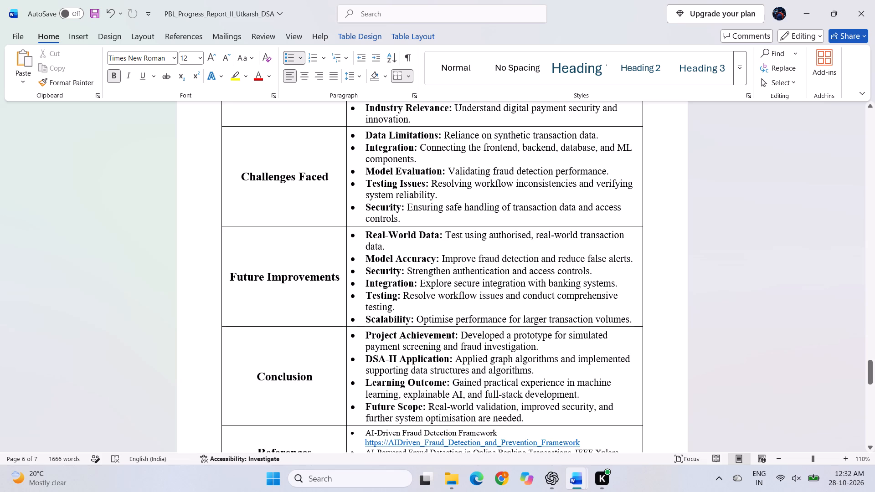
left_click_drag(633, 260, 368, 256)
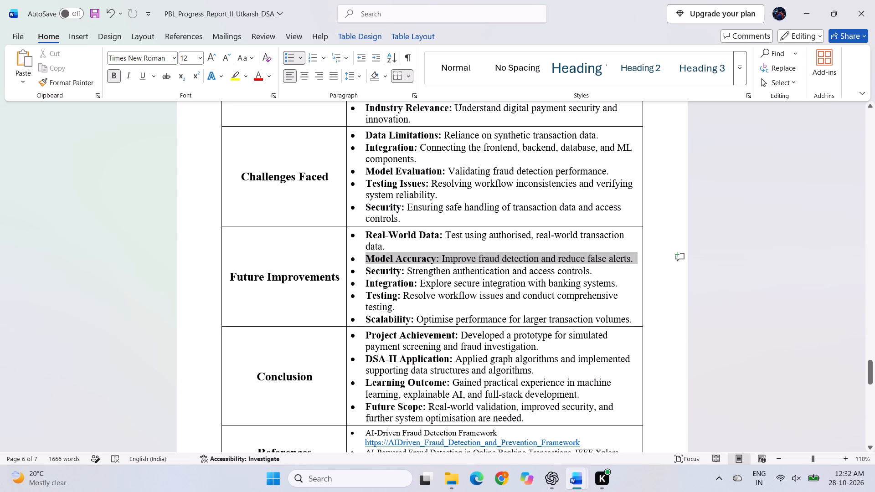
left_click_drag(368, 256, 368, 256)
key("BackSpace")
key("BackSpace")
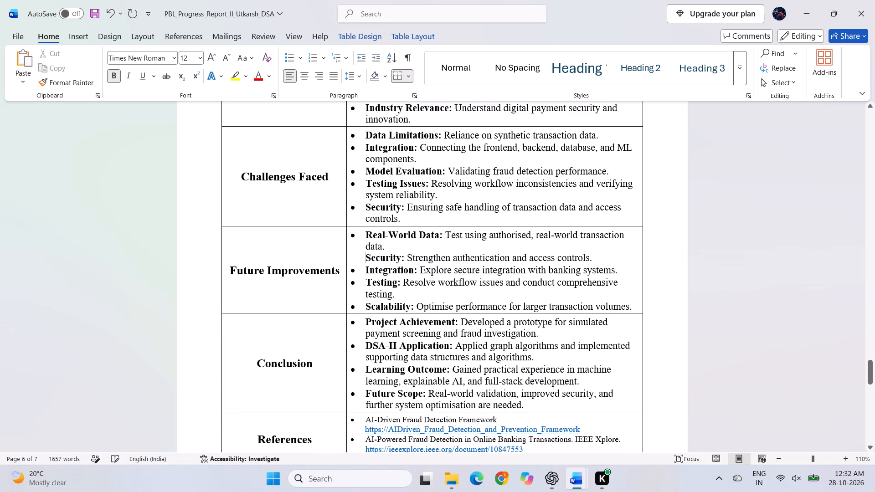
key("ctrl+z")
Review how the table rows from Module 1 to Module 5 through References are laid out across the pages.
scroll(368, 256, "up", 1)
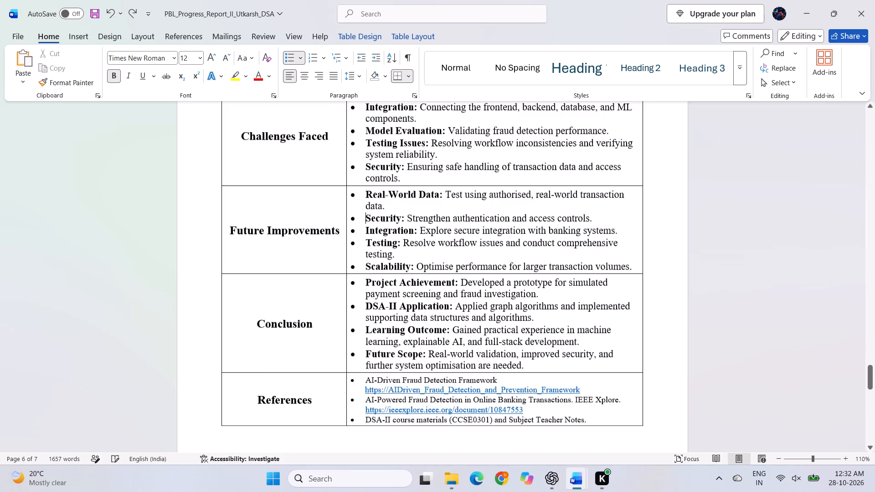
scroll(368, 256, "up", 1)
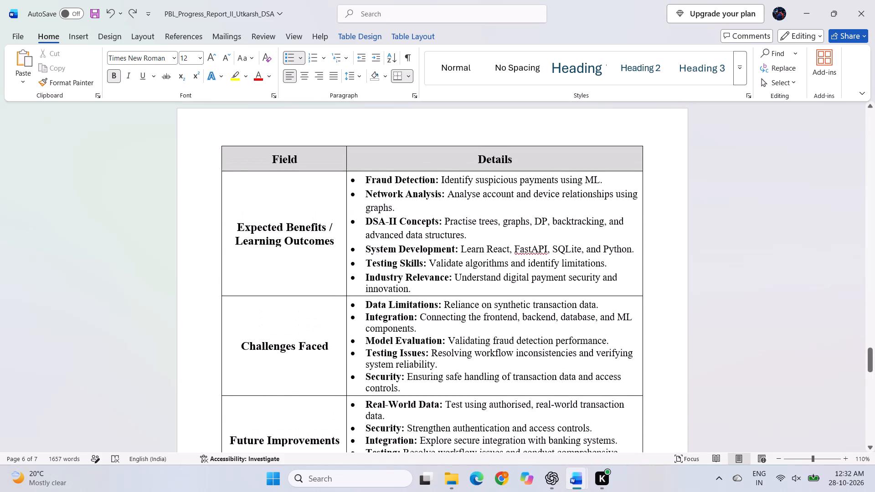
scroll(398, 224, "up", 4)
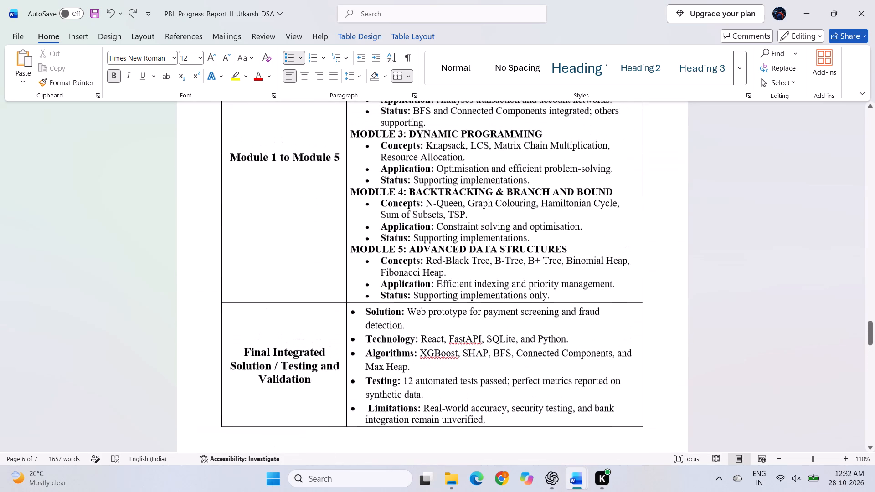
scroll(398, 224, "up", 1)
scroll(398, 224, "down", 2)
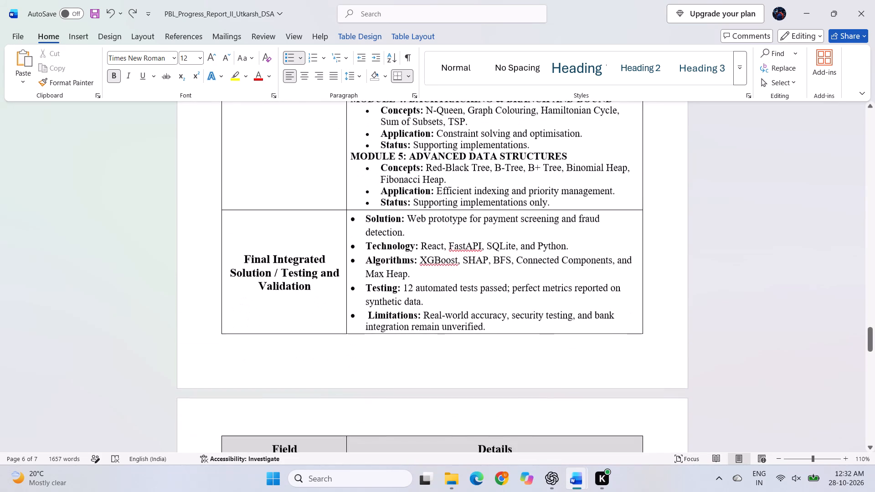
scroll(398, 224, "down", 1)
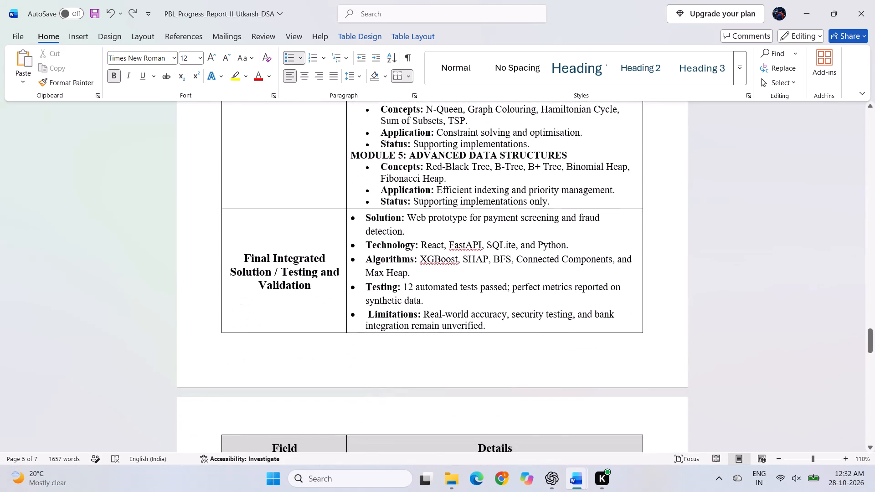
scroll(398, 224, "down", 2)
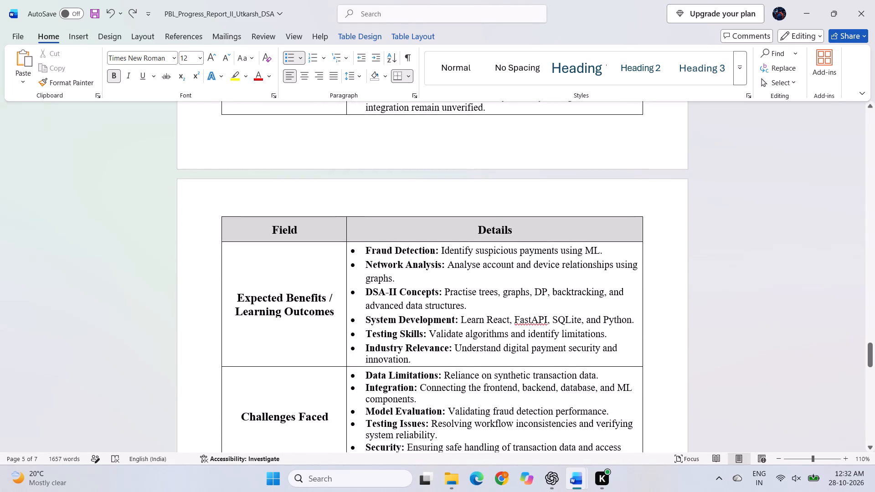
scroll(420, 354, "down", 2)
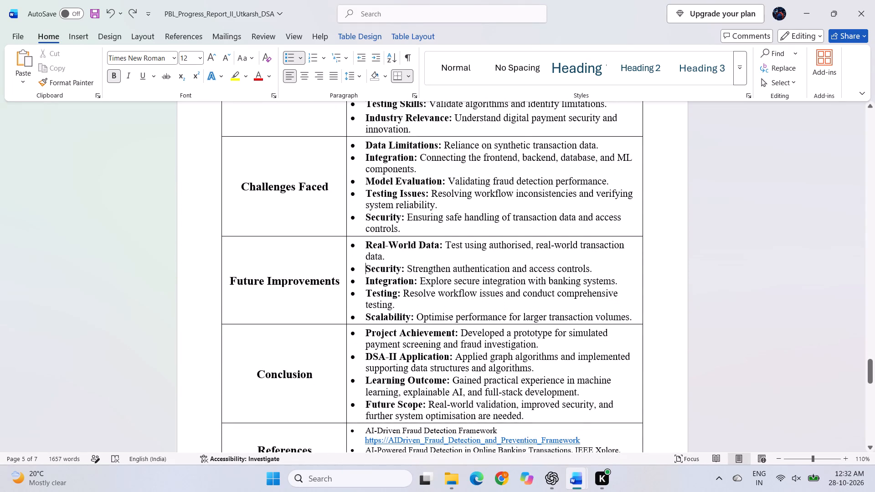
scroll(420, 354, "down", 1)
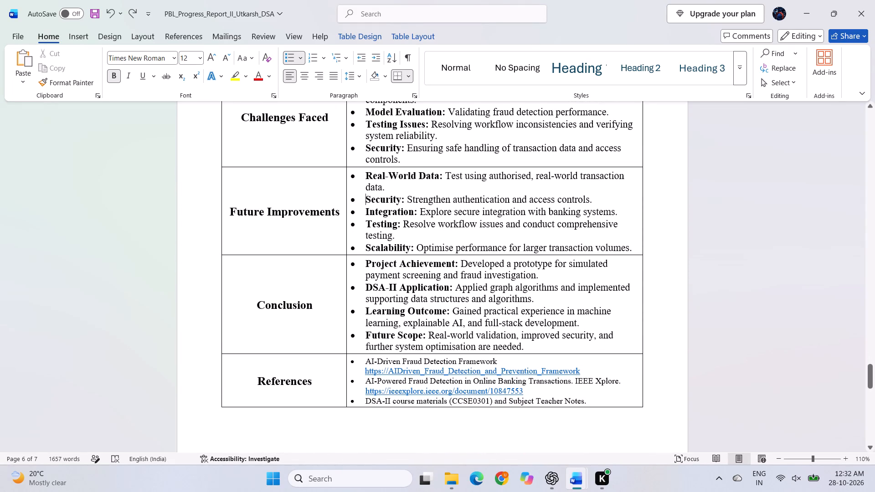
Set the font size of all bullets in the Appendix (Source Code) row's Details cell to 11.
scroll(450, 318, "down", 2)
scroll(409, 330, "down", 1)
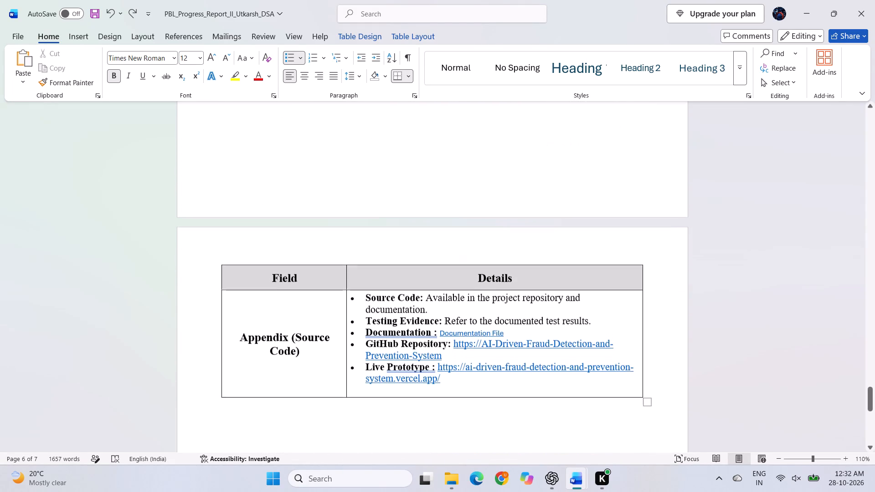
left_click_drag(443, 376, 392, 338)
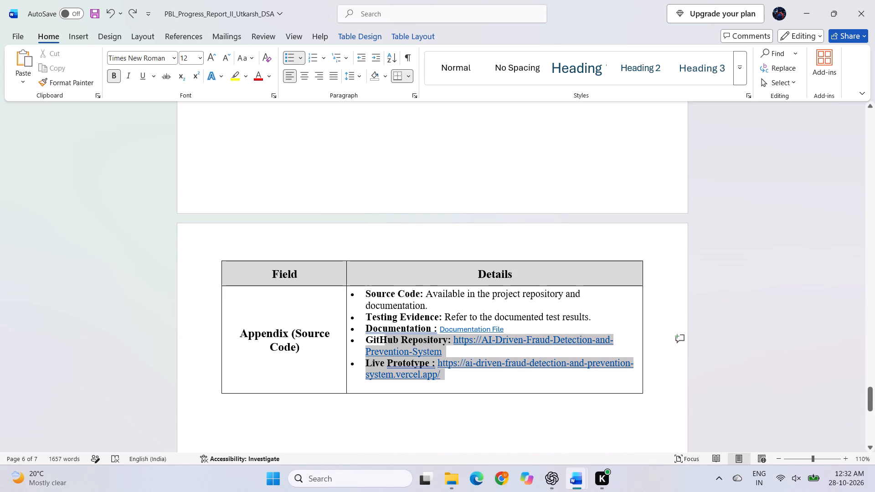
left_click_drag(392, 338, 368, 293)
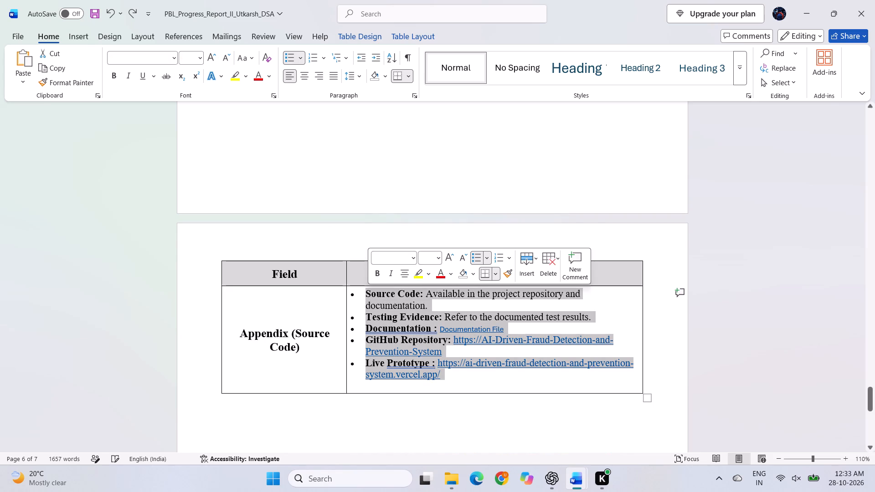
left_click(199, 56)
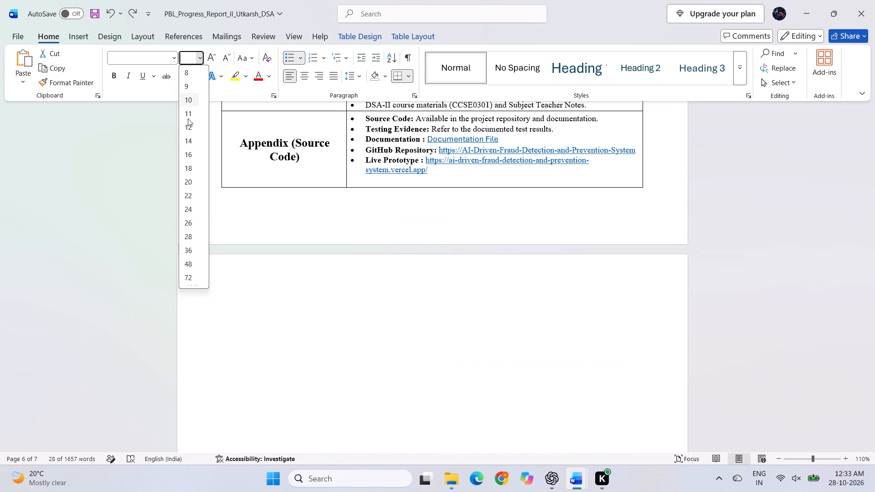
left_click(188, 113)
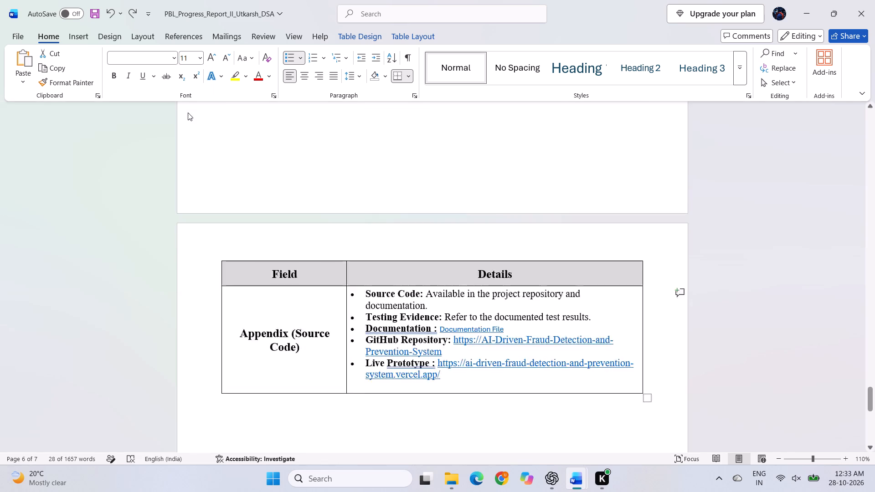
left_click(291, 244)
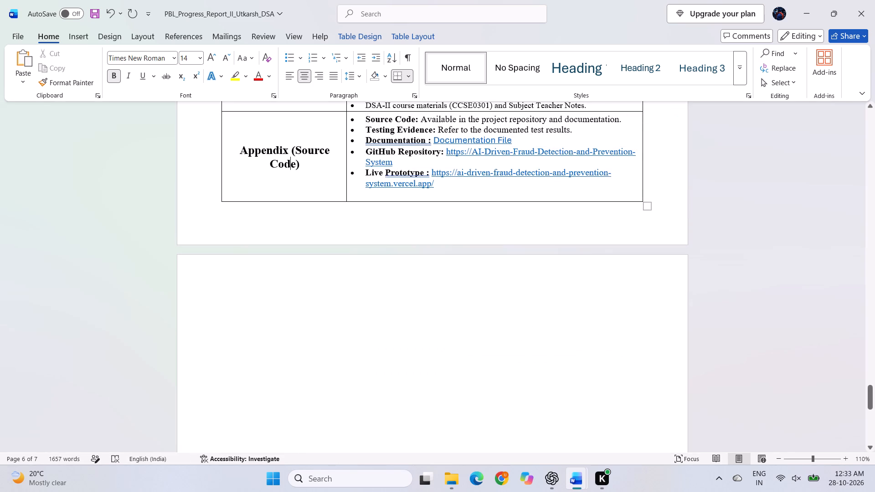
Remove the empty line below the Live Prototype link in the Appendix row.
scroll(350, 234, "up", 1)
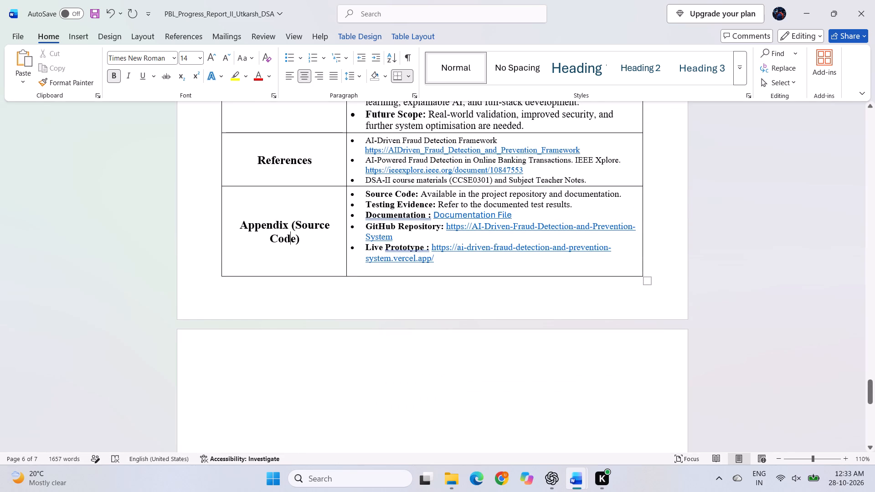
left_click(355, 268)
key("BackSpace")
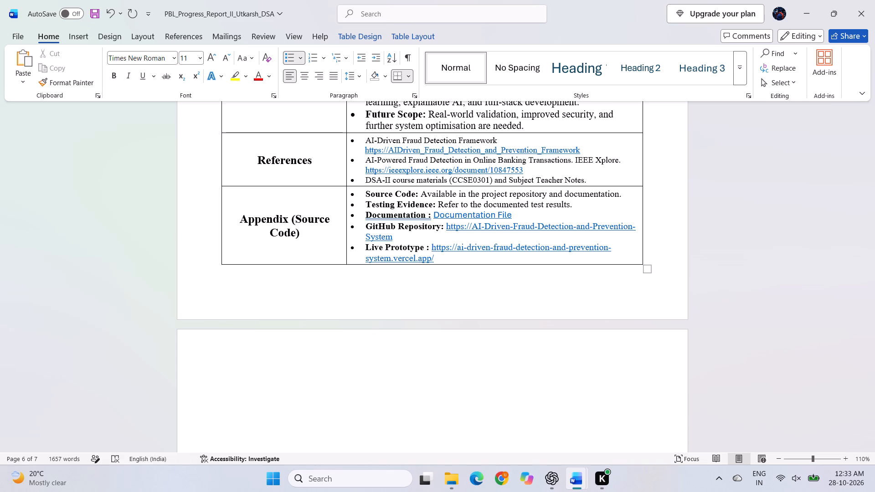
Check the page layout of the table from the Final Integrated Solution row through the Appendix row.
scroll(507, 294, "up", 1)
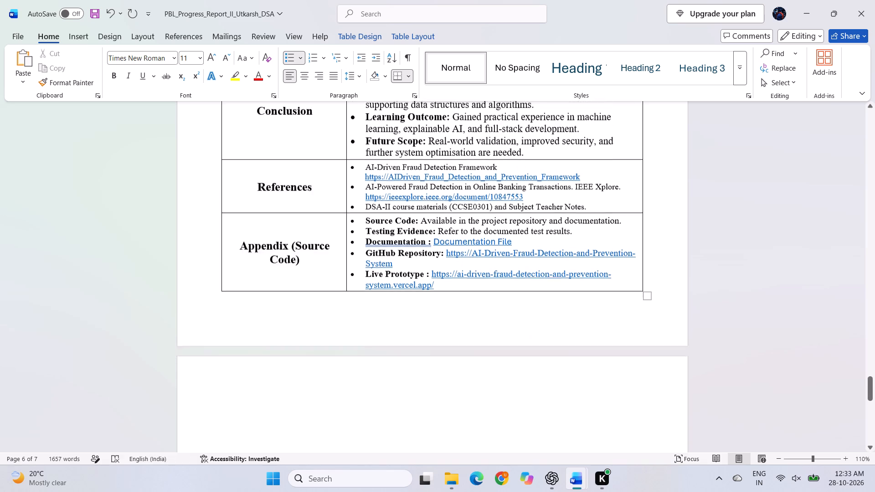
scroll(507, 294, "up", 1)
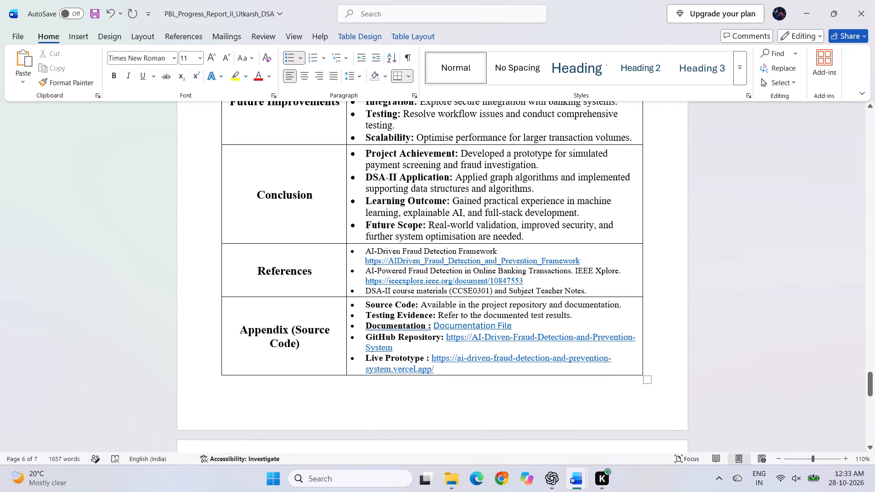
scroll(596, 294, "up", 6)
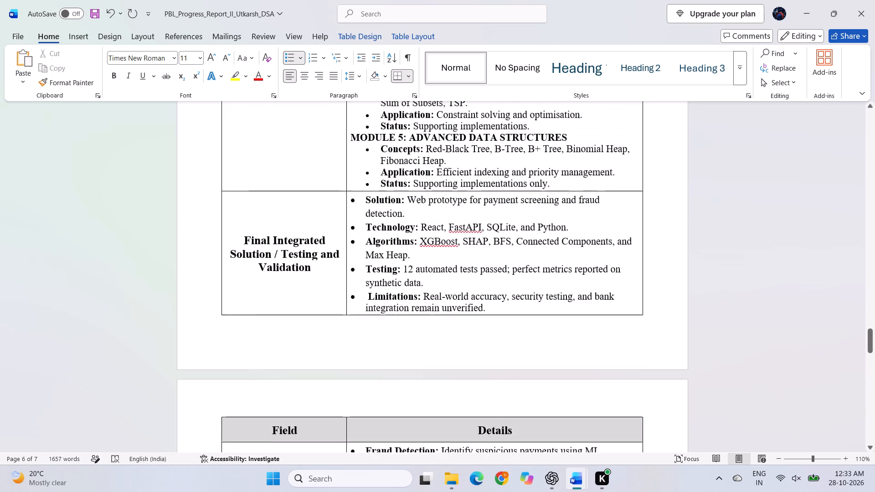
scroll(596, 294, "up", 1)
scroll(596, 294, "down", 6)
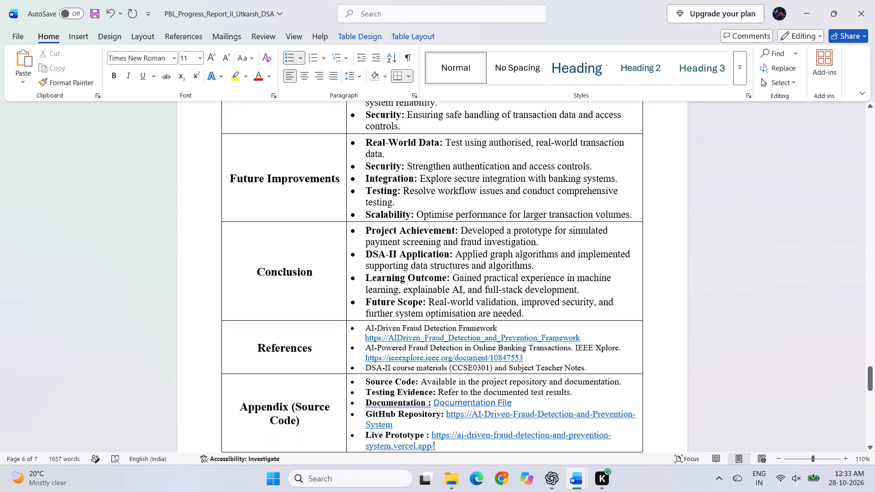
Add a last bullet reading "Some Mentioned in Review Report I & II" to the References row's Details cell.
left_click(591, 371)
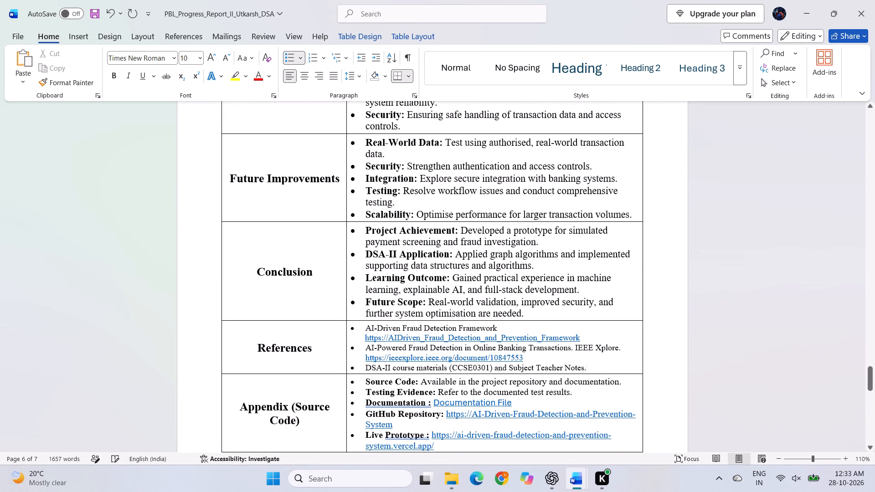
key("Return")
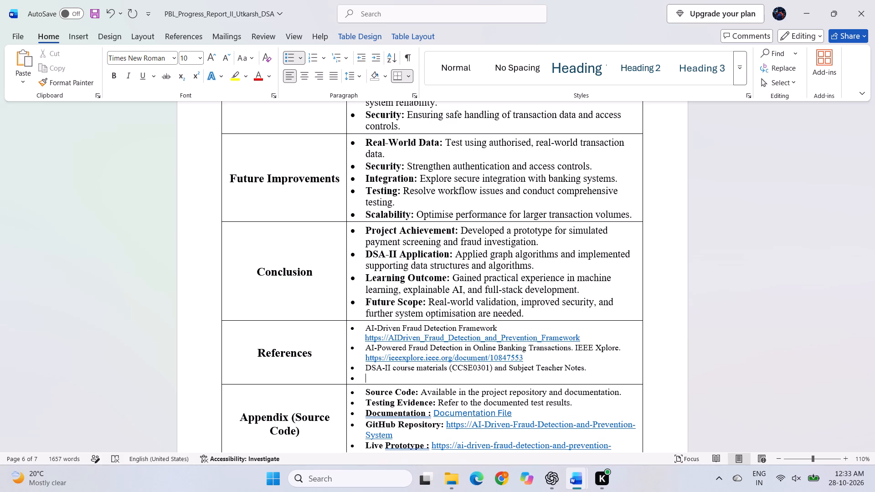
type("Some")
key("space")
type("Men")
type("tioned in")
key("space")
key("shift+r")
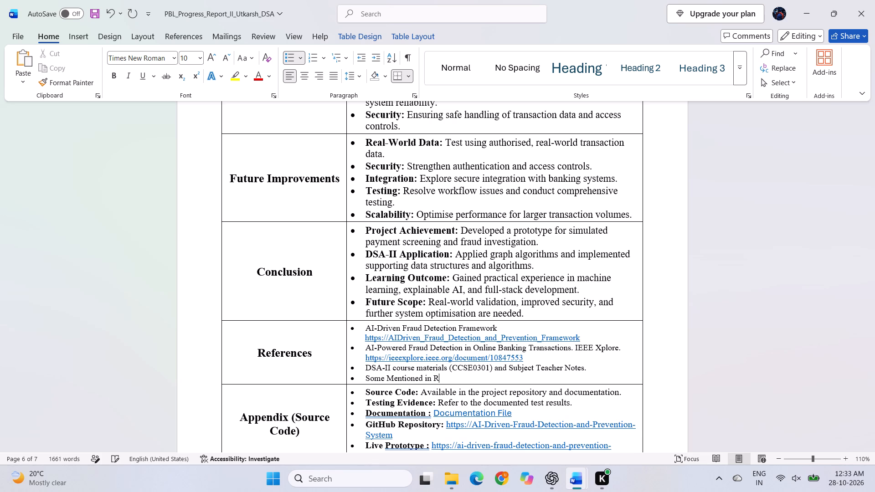
type("eview")
key("space")
type("Report")
key("space")
type("I")
key("space")
key("shift+ampersand")
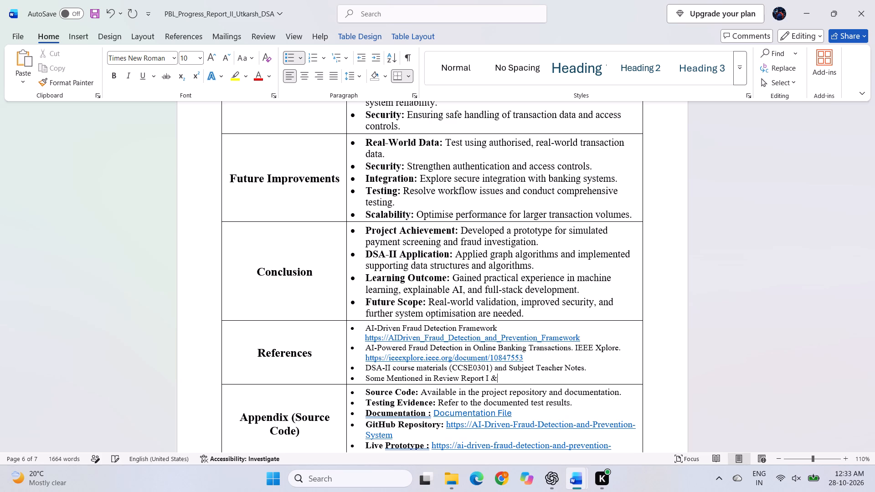
type("II")
key("Left")
key("space")
key("BackSpace")
key("Left")
key("space")
left_click(556, 378)
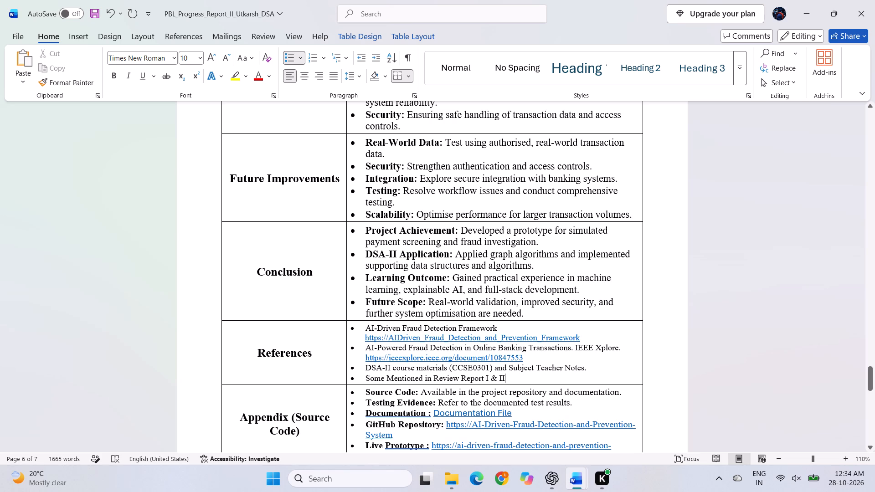
Look back through the report from the References row up to the Student Declaration and Review 2: Development & Application.
left_click(386, 381)
scroll(458, 281, "up", 8)
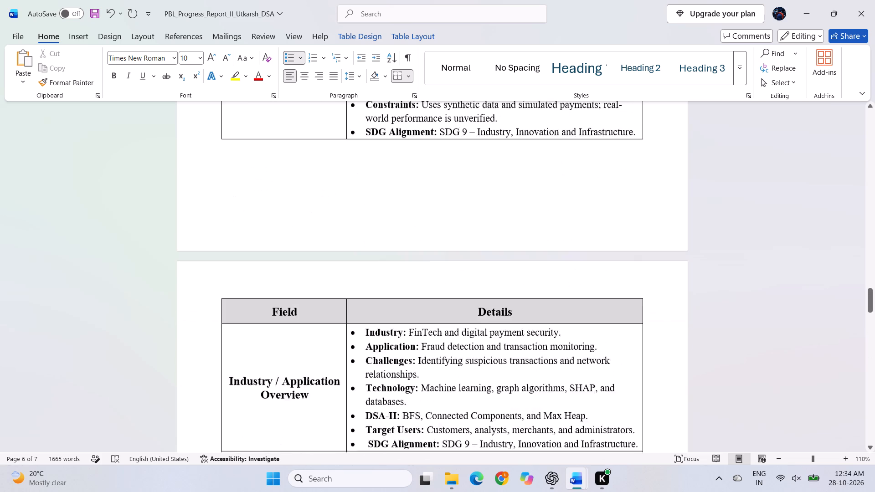
scroll(458, 281, "up", 5)
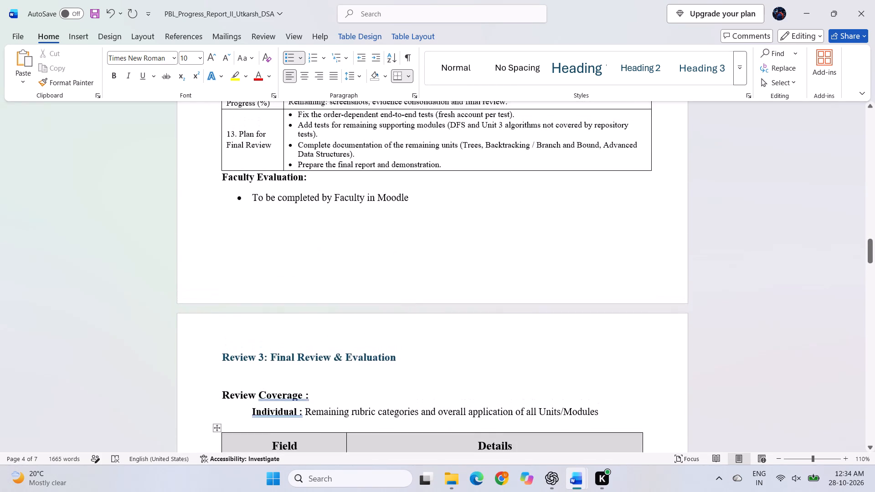
scroll(458, 281, "up", 3)
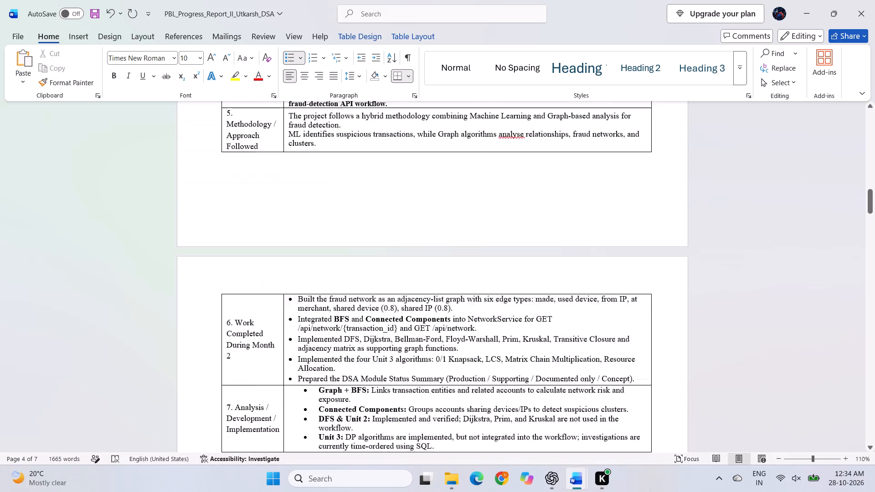
scroll(458, 281, "up", 5)
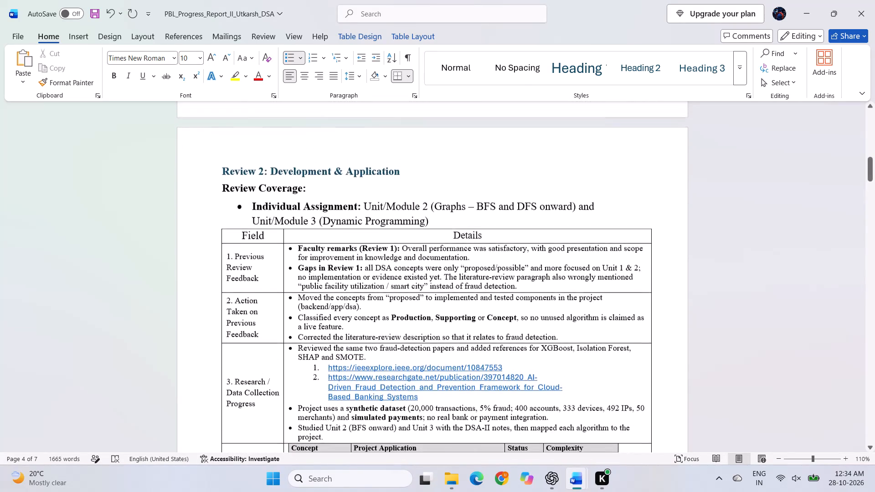
scroll(458, 281, "up", 1)
scroll(458, 281, "down", 1)
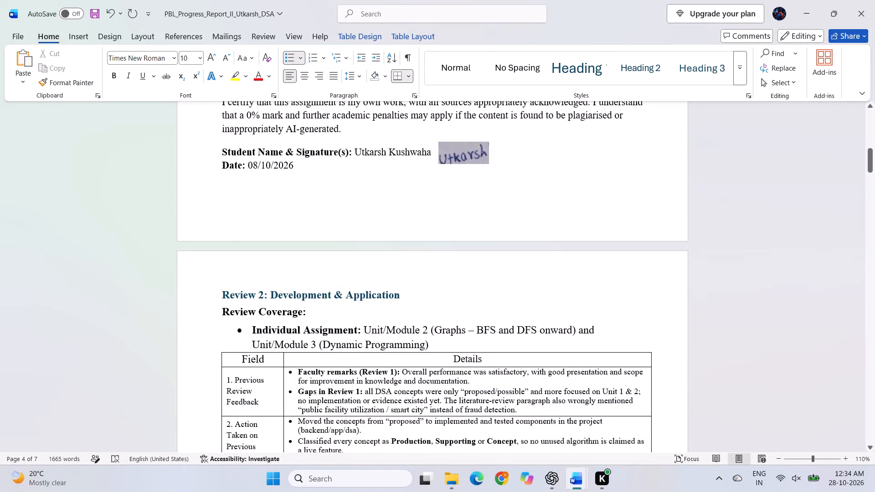
left_click(458, 474)
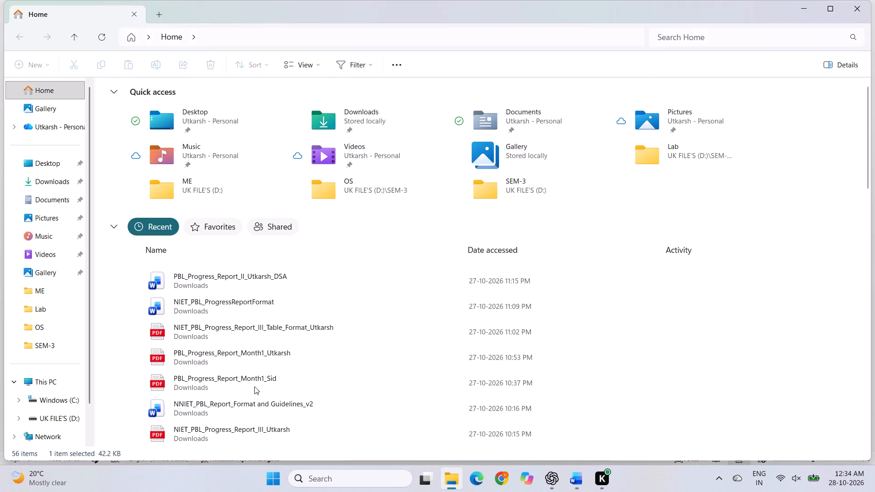
double_click(284, 356)
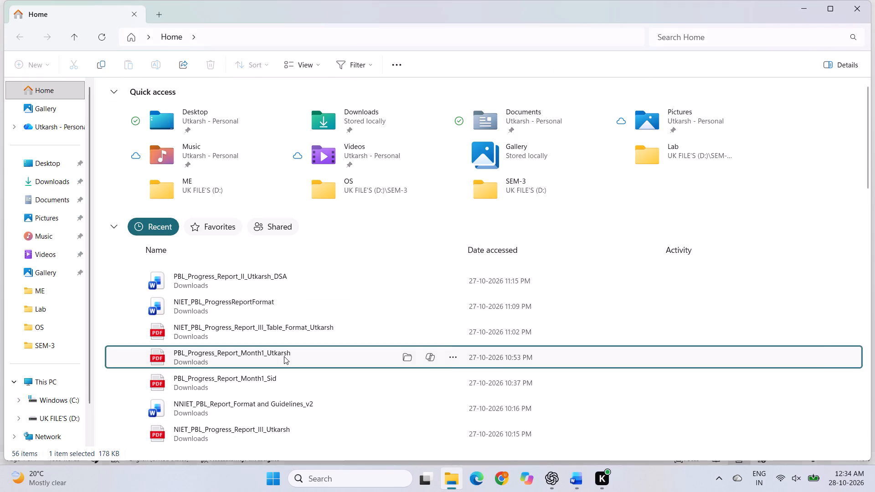
scroll(393, 241, "up", 1)
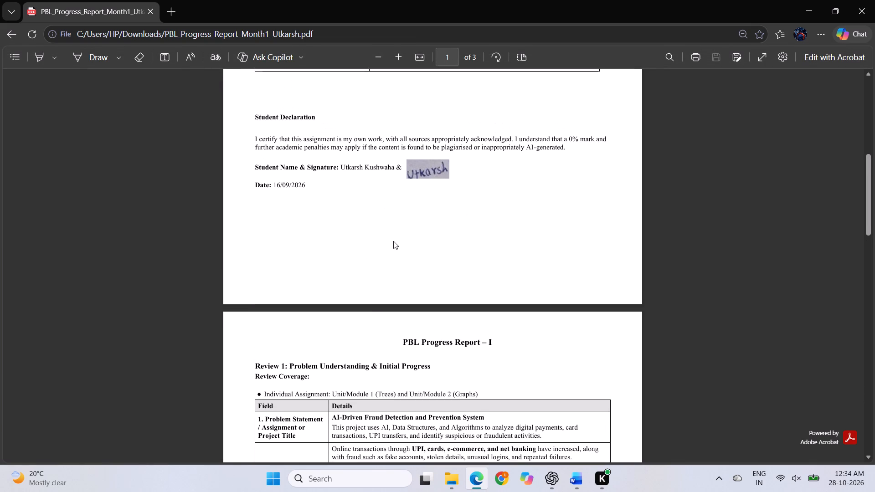
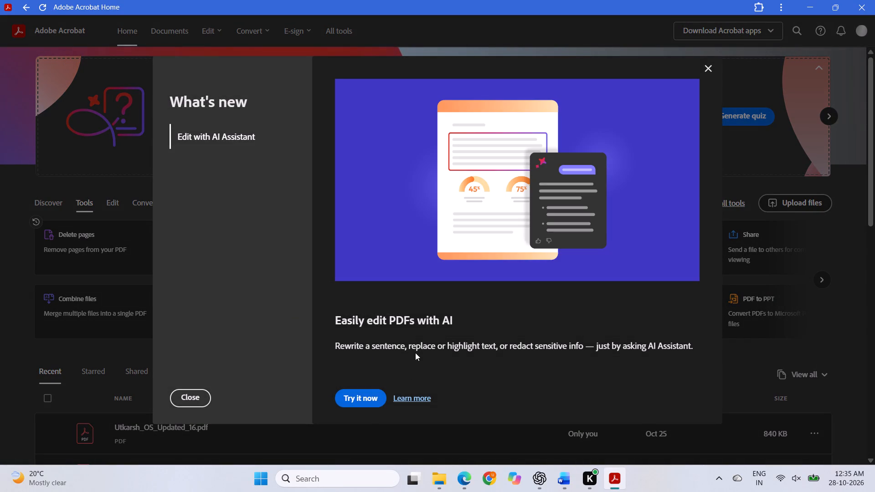
left_click(182, 390)
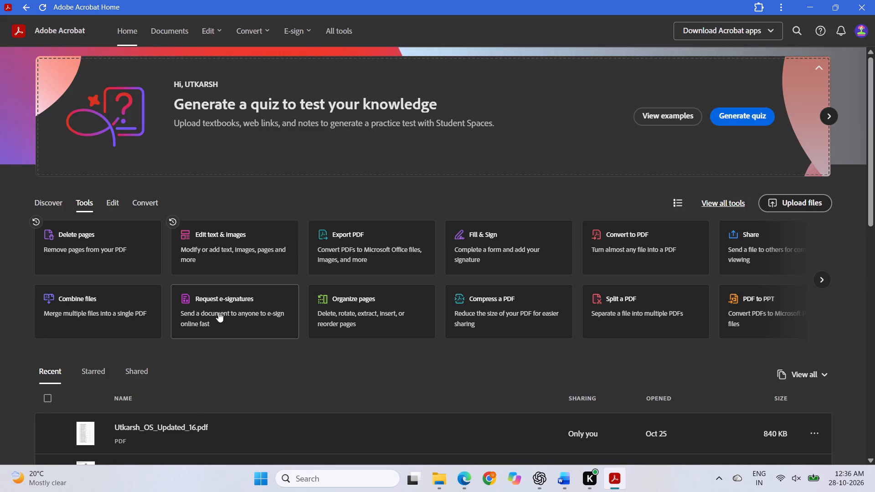
left_click(229, 257)
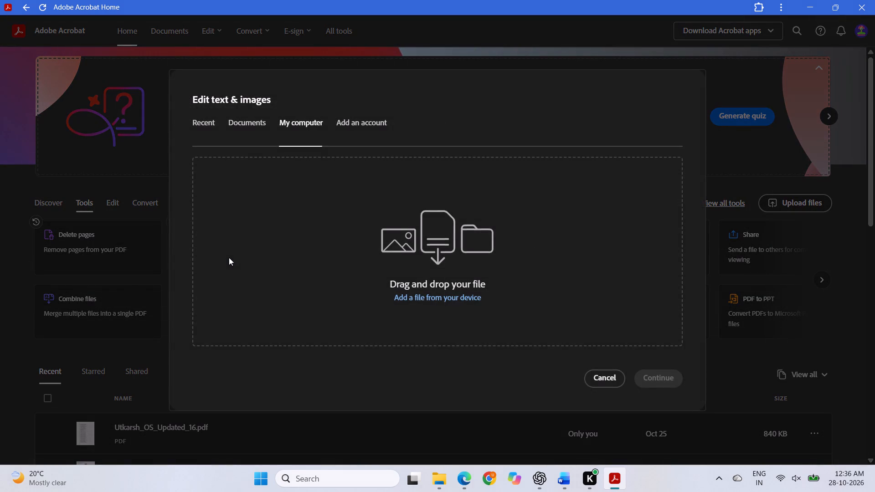
left_click(438, 472)
left_click_drag(261, 279, 414, 309)
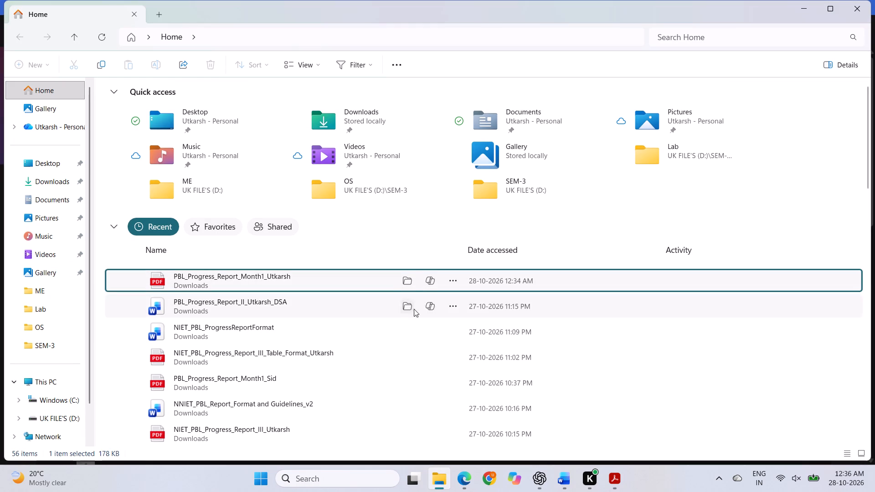
left_click_drag(414, 309, 519, 366)
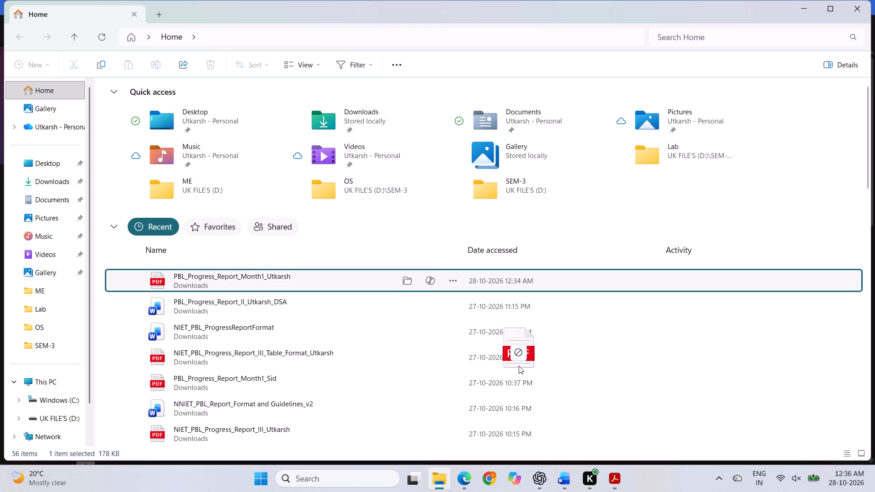
left_click_drag(519, 366, 484, 289)
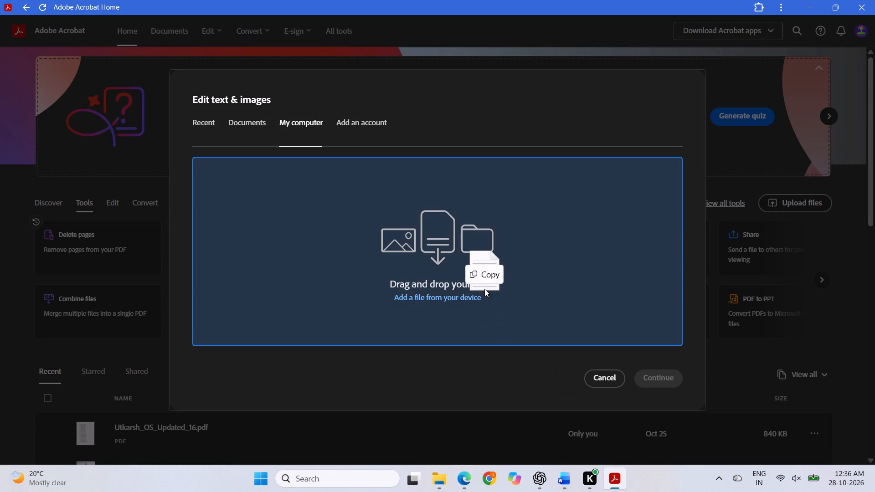
left_click_drag(484, 289, 484, 288)
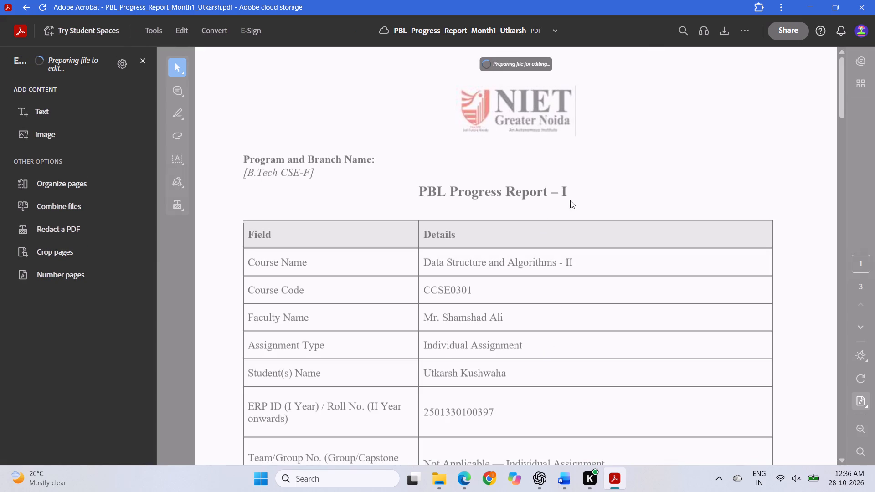
Change the first page's title to "PBL Progress Report – III".
left_click(565, 189)
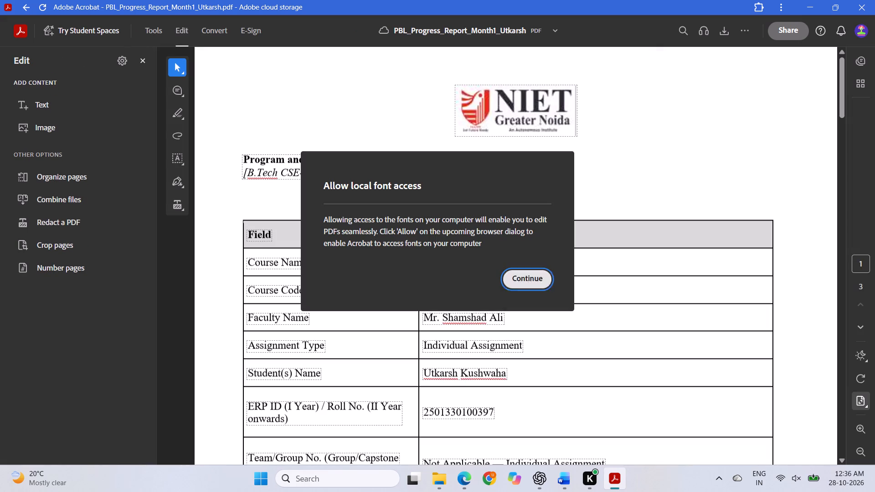
left_click(523, 278)
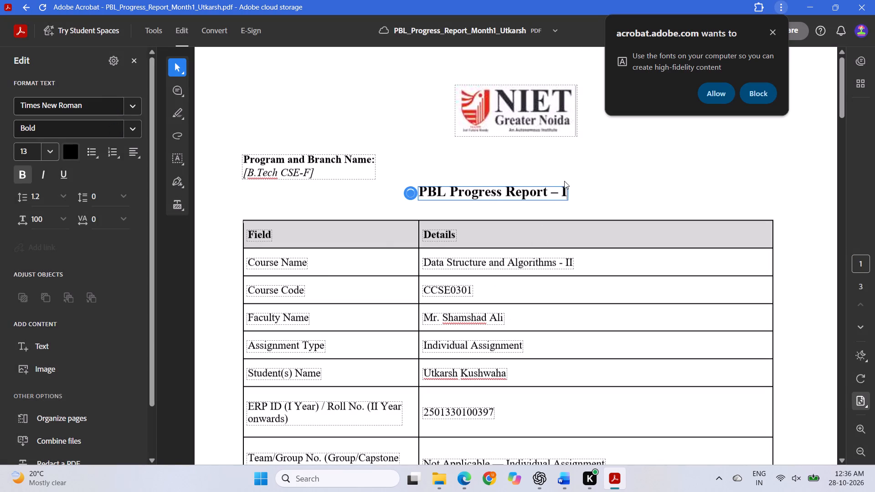
left_click(559, 195)
key("Right")
key("Right")
key("0")
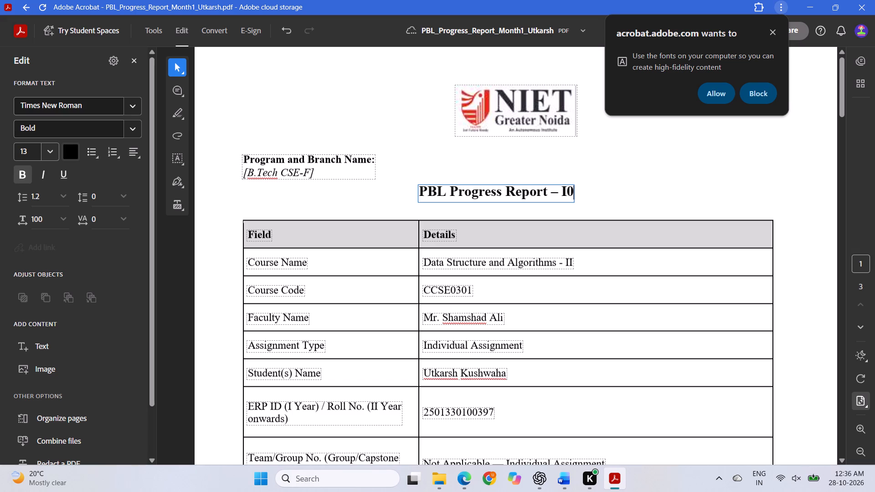
key("BackSpace")
type("II")
left_click(616, 173)
Change the title above Review 1 on the second page to "PBL Progress Report – III".
scroll(551, 290, "down", 11)
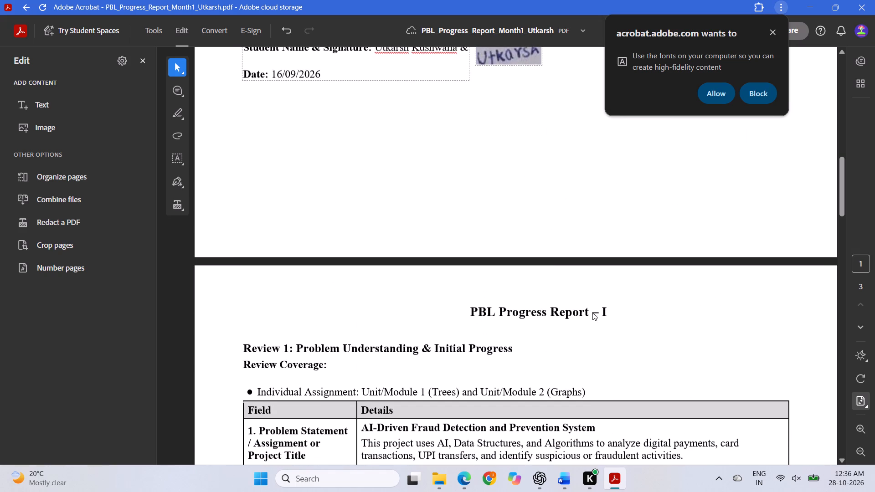
left_click(608, 313)
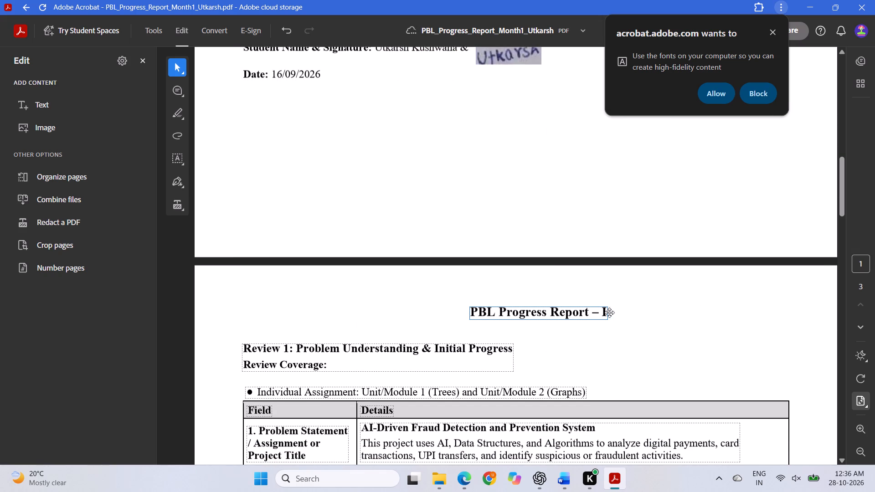
left_click(610, 312)
left_click(603, 312)
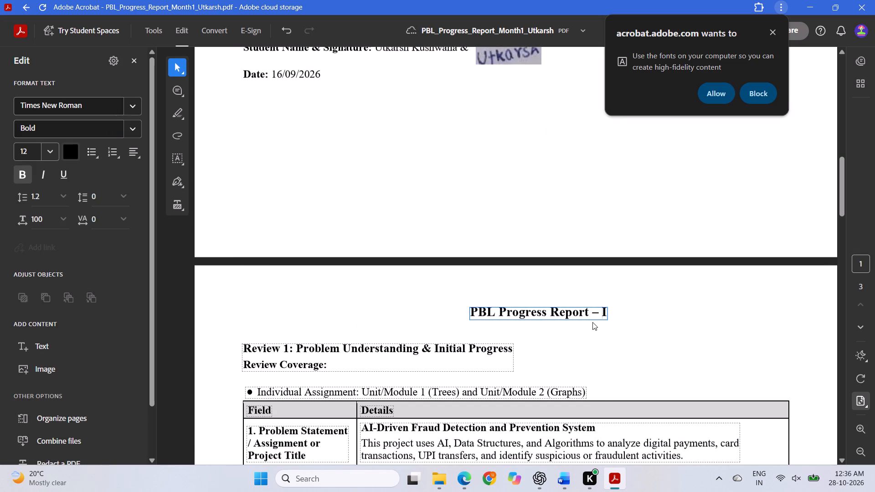
type("II")
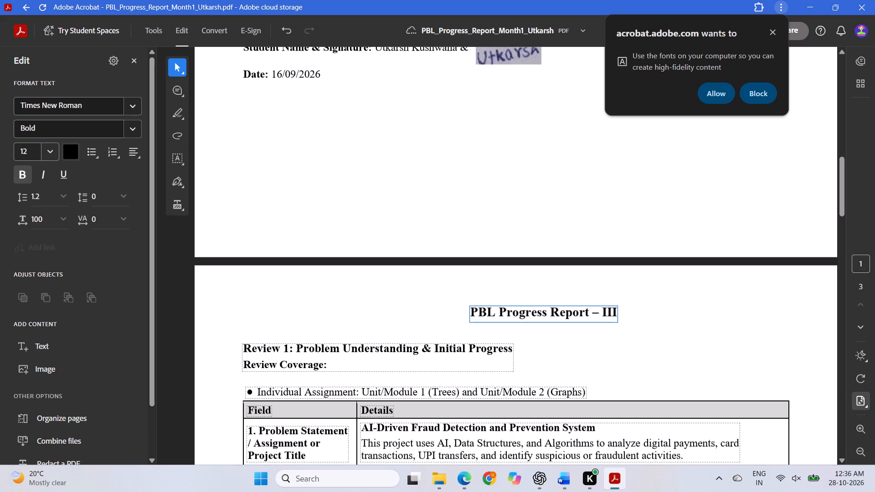
left_click(410, 329)
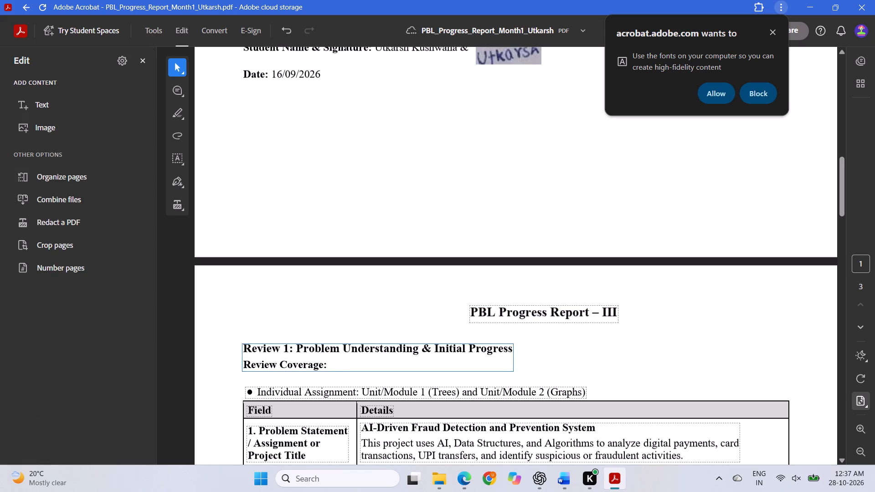
Look through the rest of the PDF from the Review 1 table to the Faculty Evaluation section.
scroll(399, 372, "down", 1)
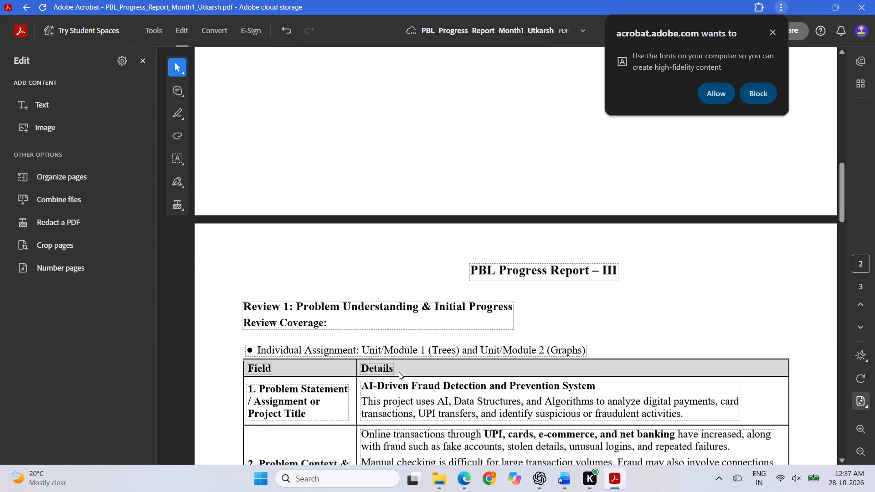
scroll(399, 372, "down", 9)
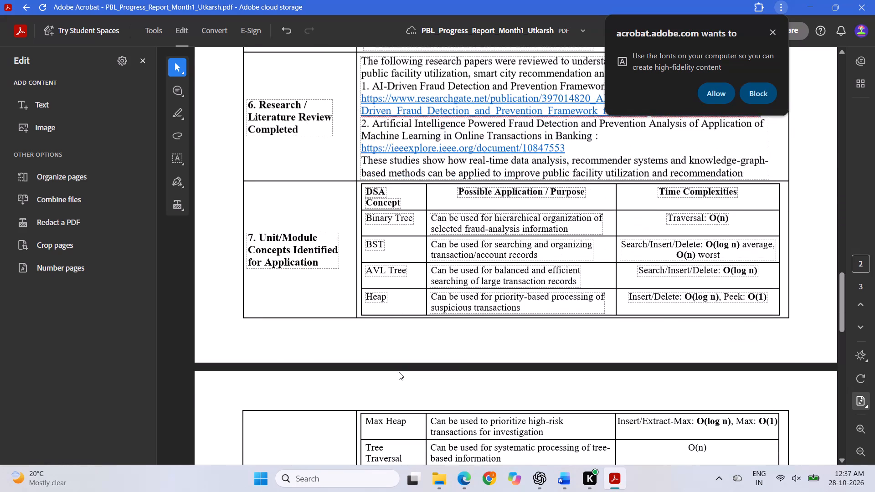
scroll(399, 372, "down", 12)
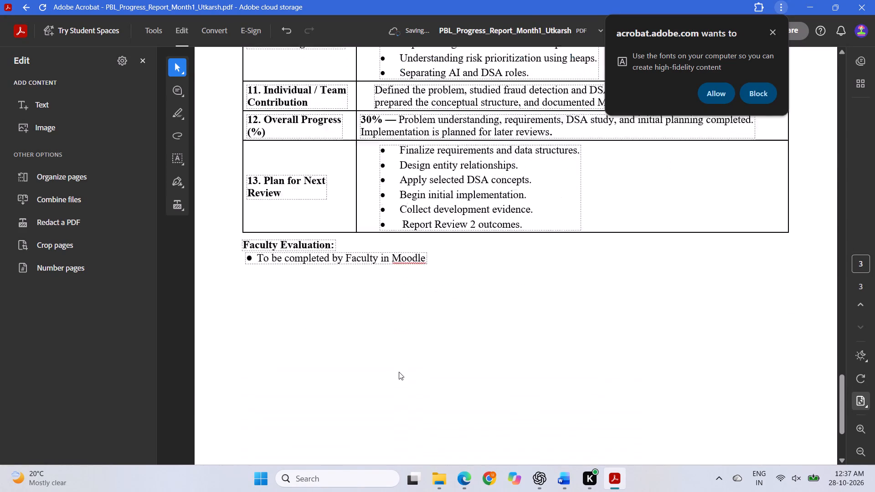
scroll(399, 372, "down", 4)
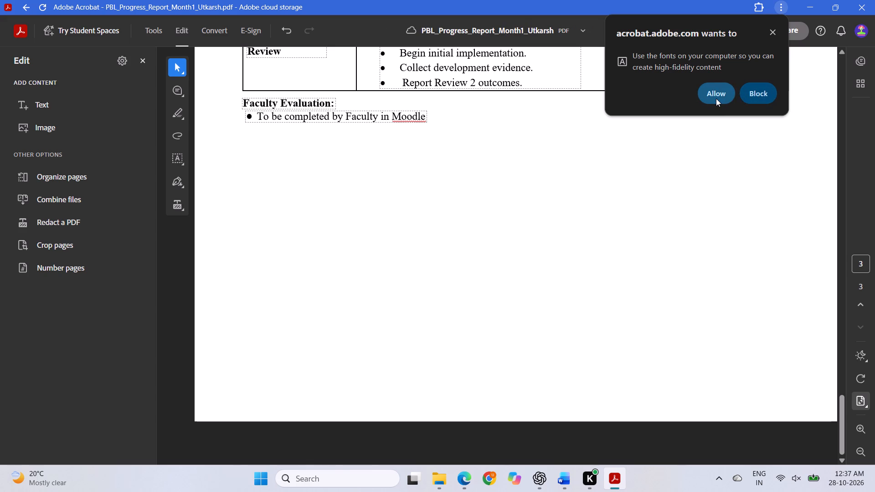
Dismiss the font access request and download the edited report as an uncompressed PDF.
left_click(768, 27)
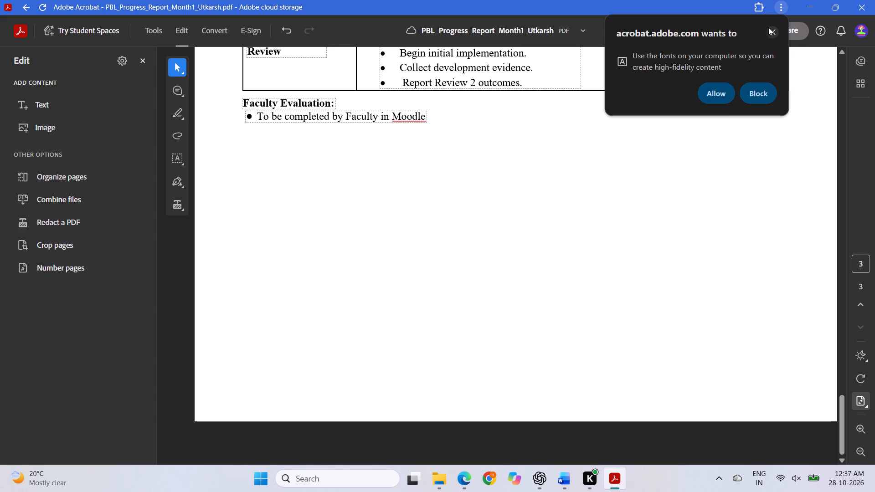
left_click(731, 33)
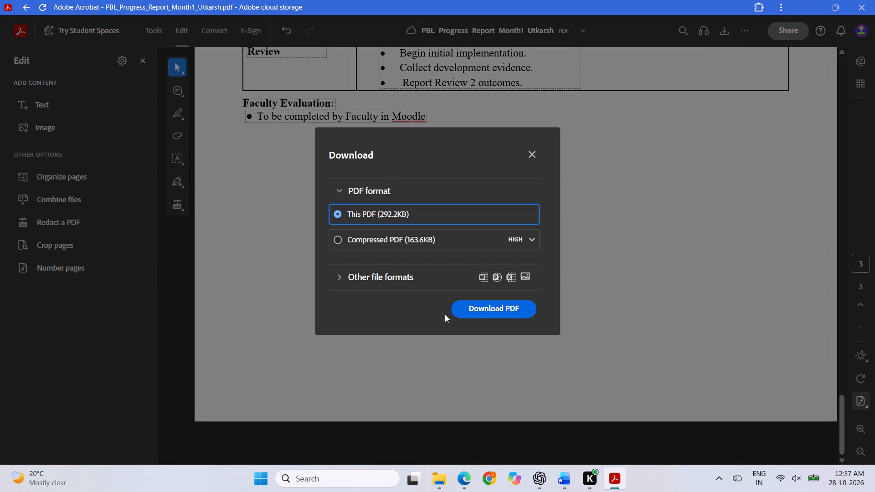
left_click(485, 306)
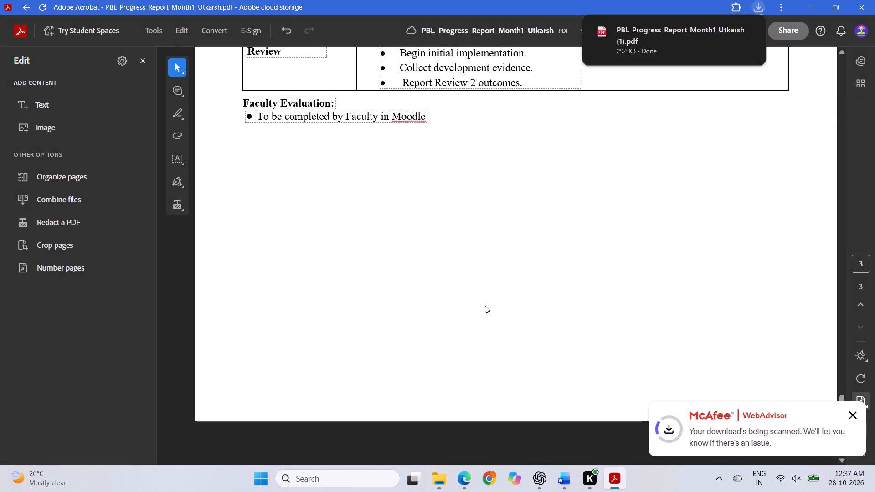
Open the downloaded PBL_Progress_Report_Month1_Utkarsh (1) PDF from the Downloads folder and check its first two pages.
left_click(813, 2)
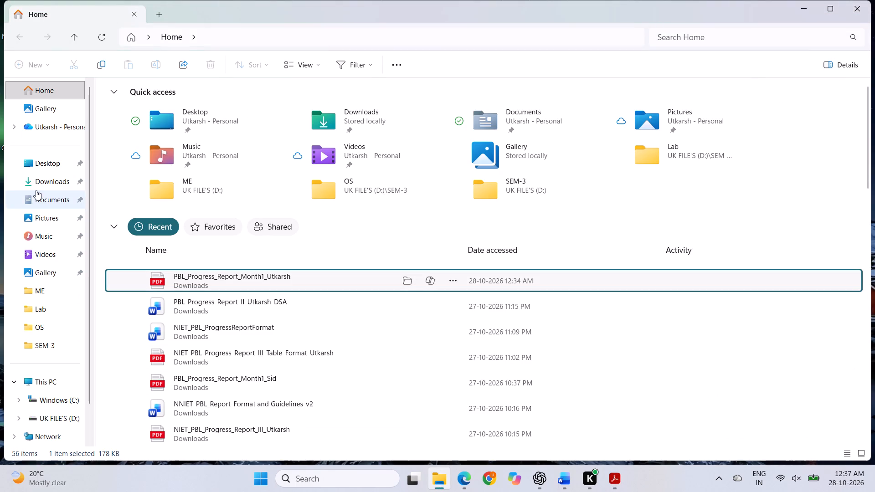
left_click(51, 175)
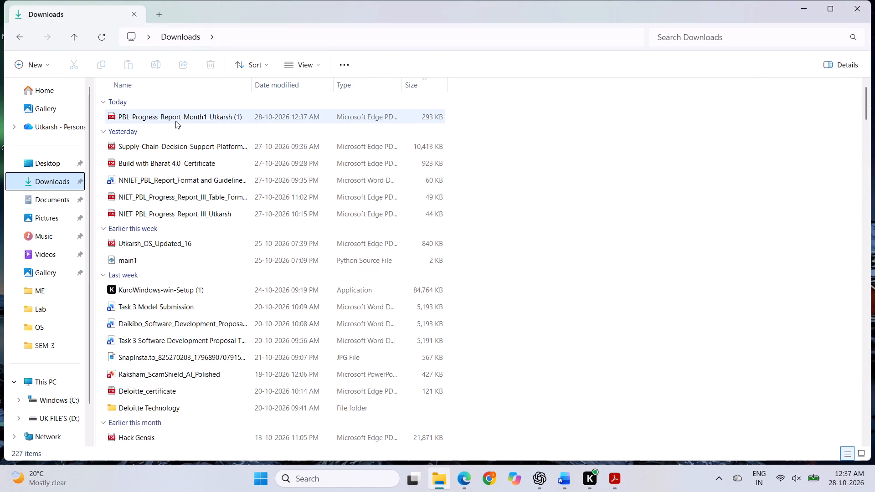
double_click(175, 120)
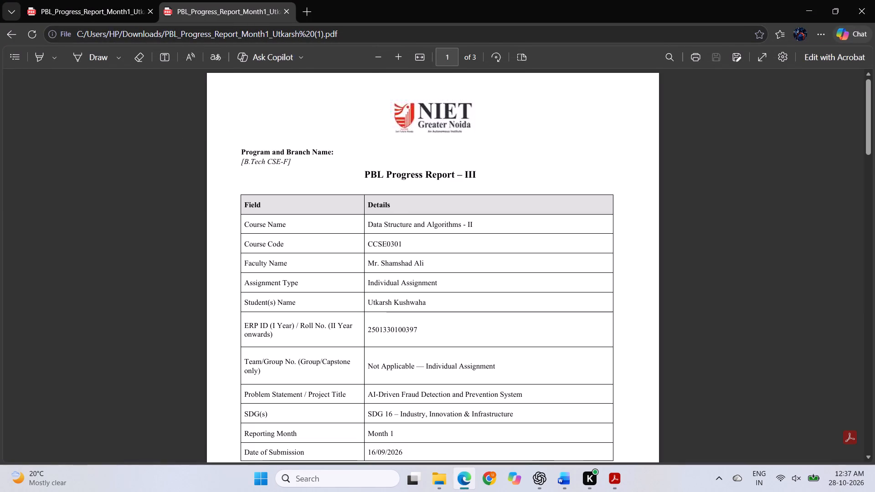
scroll(433, 277, "down", 6)
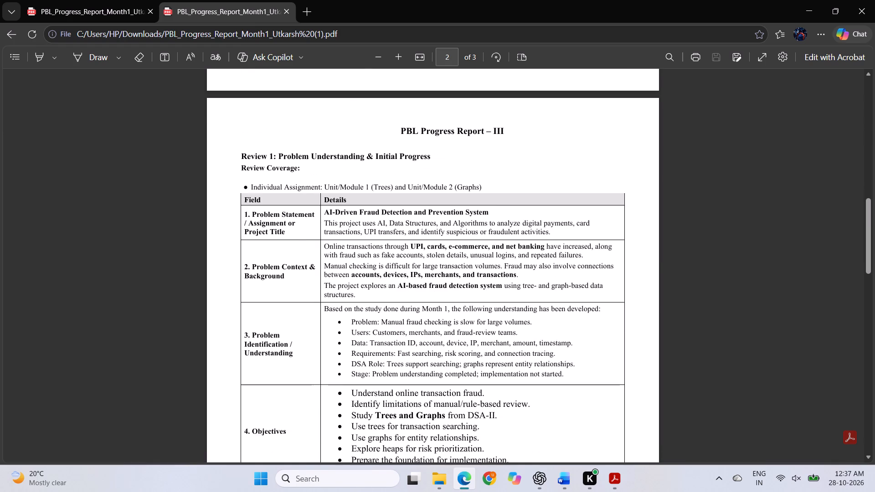
scroll(433, 277, "down", 3)
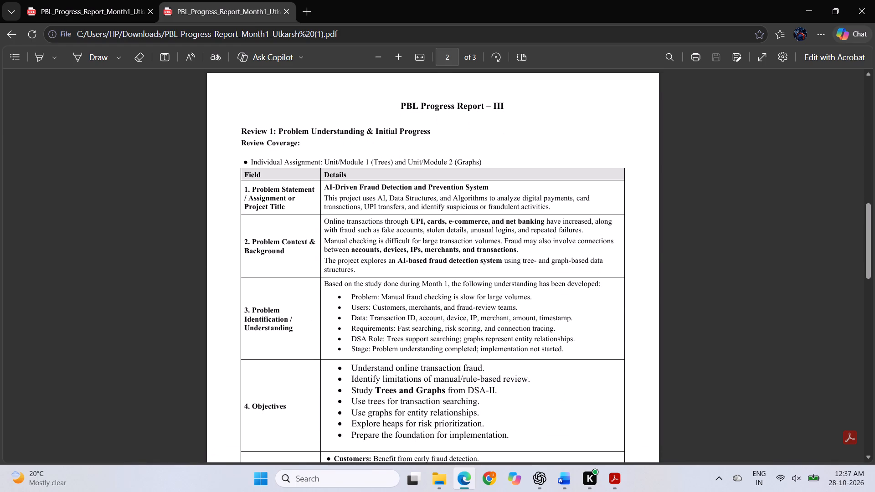
Switch to the Word report and examine the cover page's title line and details table.
left_click(564, 393)
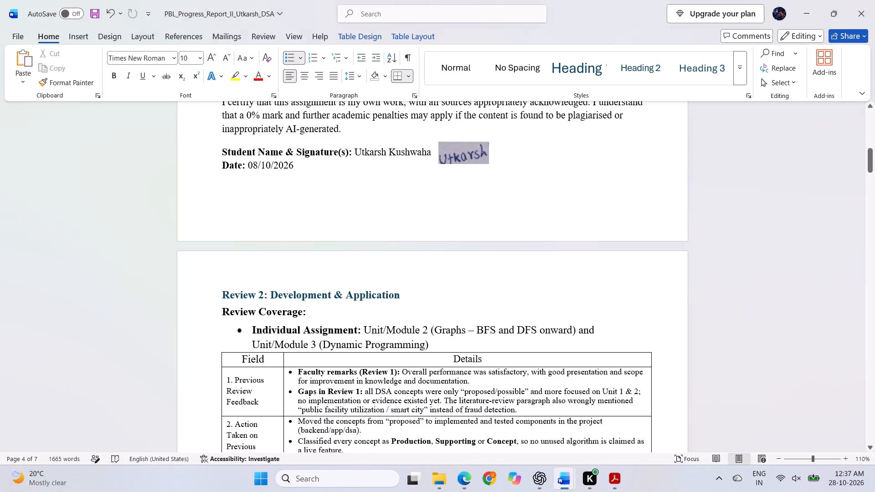
scroll(456, 258, "up", 3)
scroll(456, 258, "down", 1)
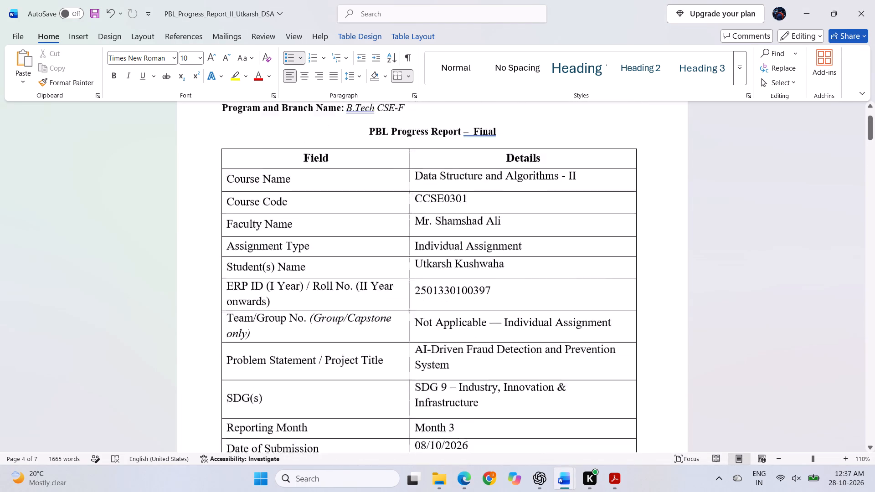
scroll(456, 258, "down", 2)
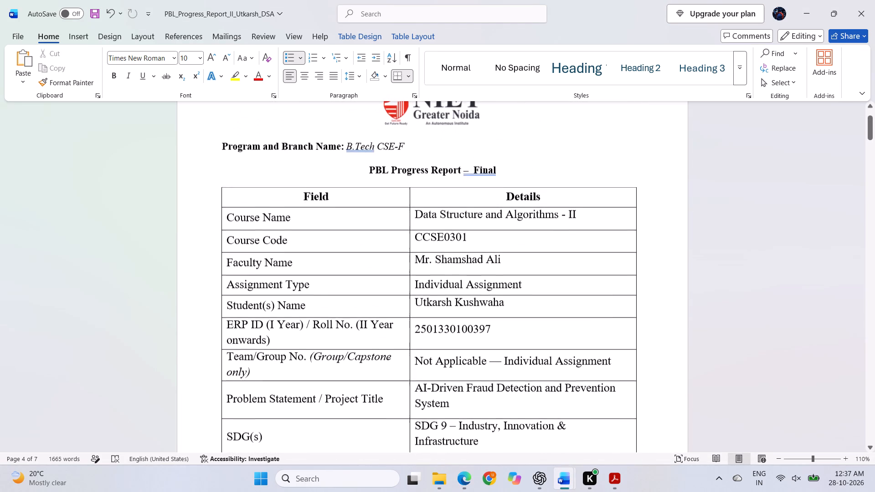
scroll(456, 258, "down", 1)
scroll(456, 258, "up", 2)
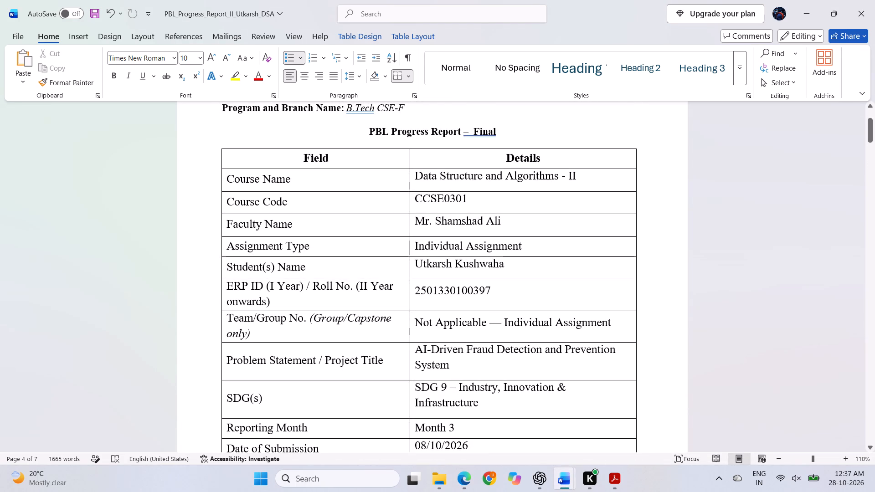
left_click(458, 127)
left_click(495, 133)
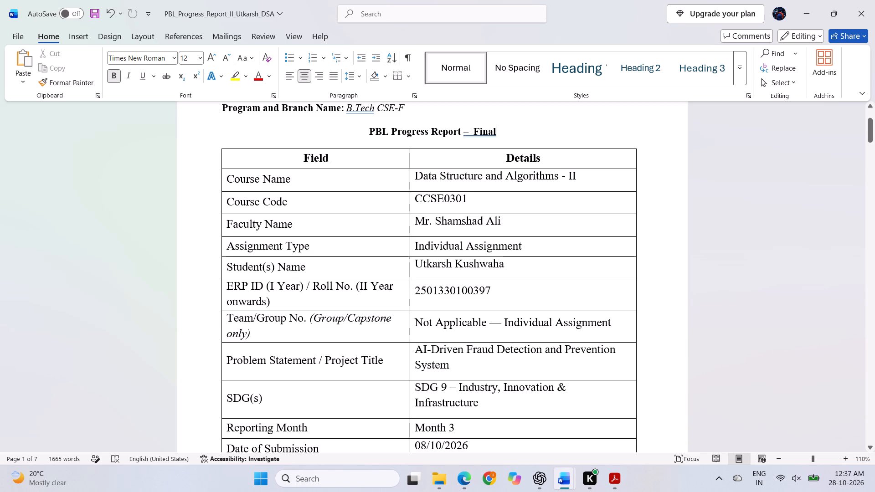
left_click(489, 133)
left_click(437, 134)
left_click(476, 133)
Clear the Date of Submission value in the cover page's details table.
scroll(486, 205, "down", 1)
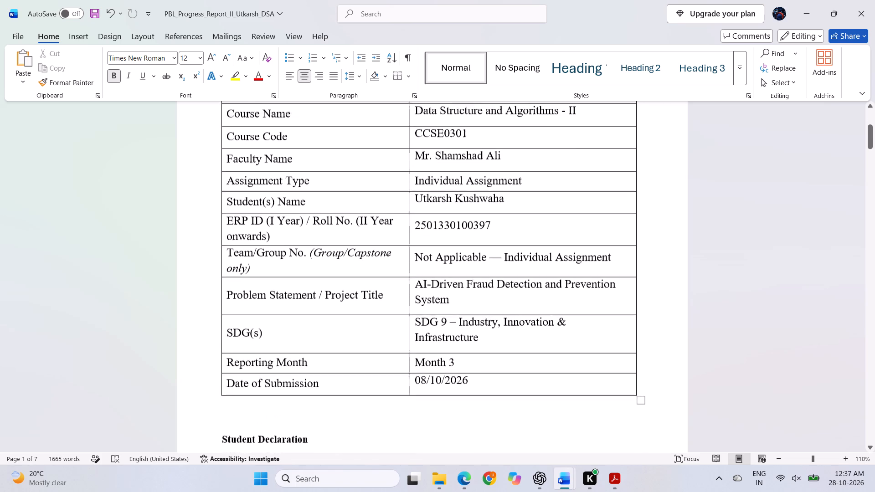
scroll(486, 205, "down", 1)
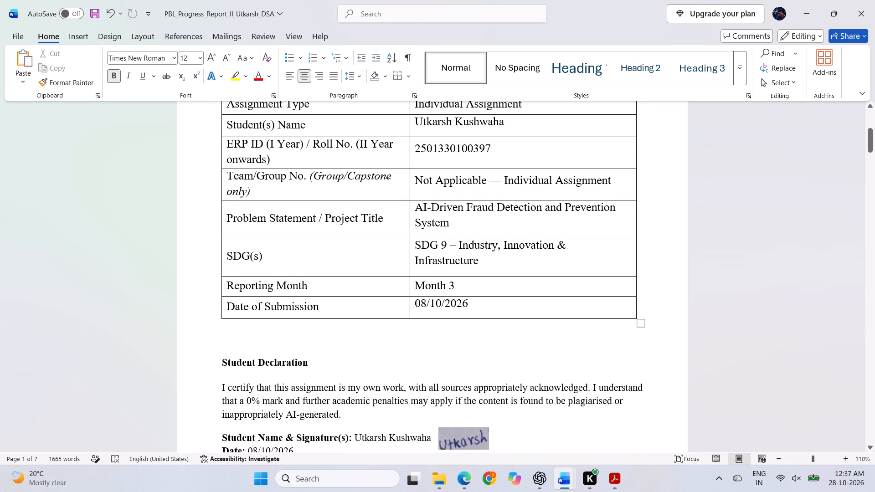
left_click_drag(475, 304, 418, 302)
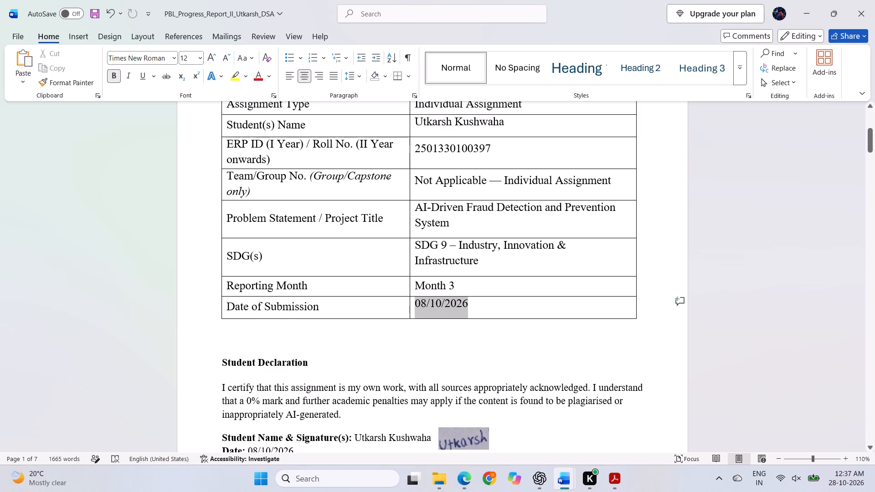
left_click_drag(418, 302, 417, 302)
key("BackSpace")
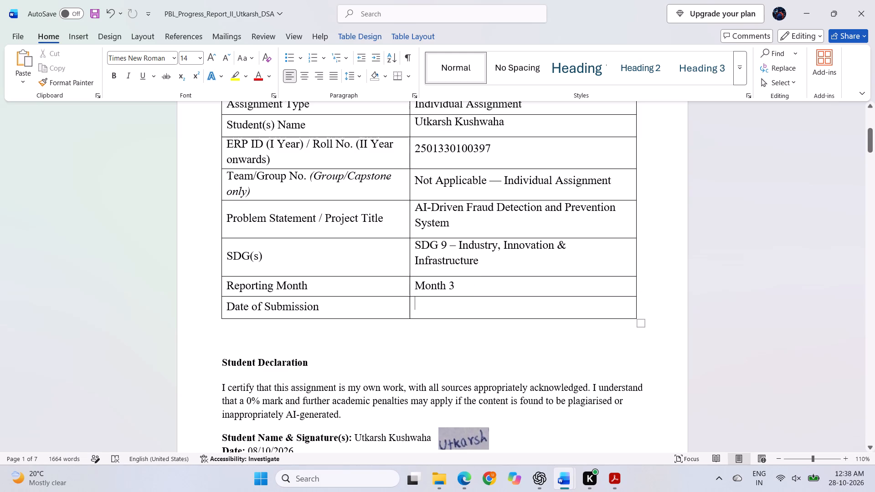
Delete the date after the "Date:" label under the student signature.
scroll(417, 302, "down", 3)
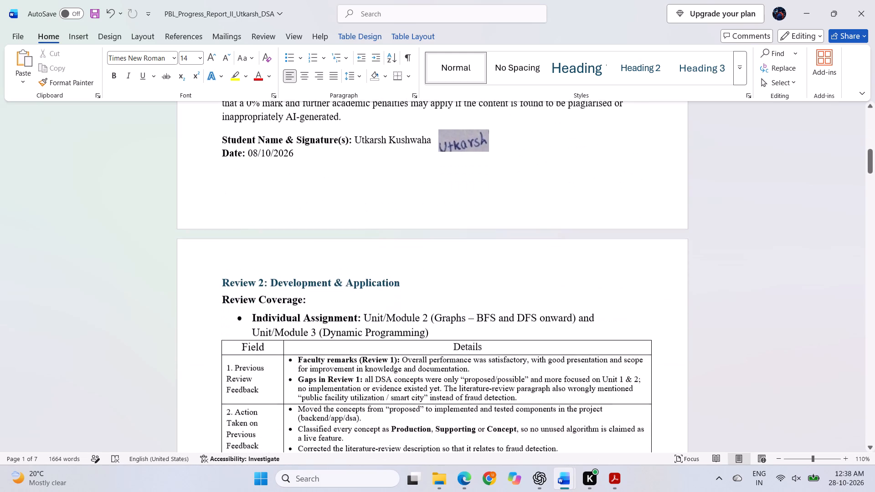
left_click_drag(296, 152, 289, 152)
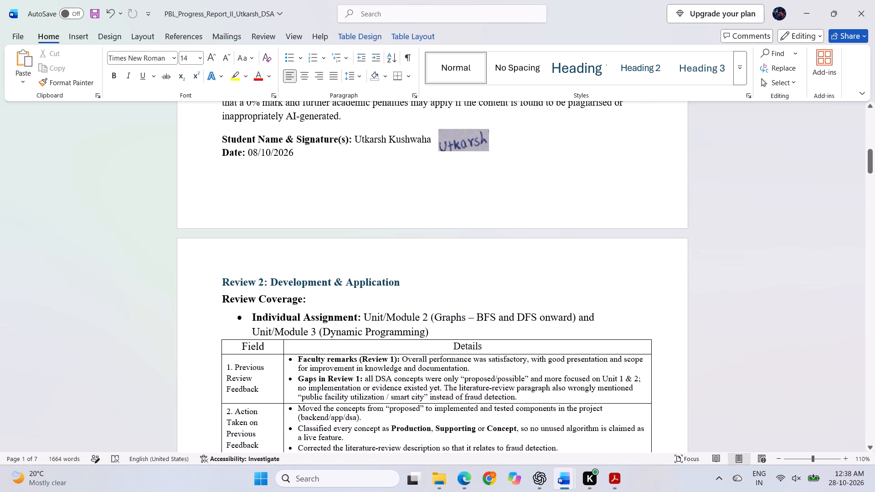
left_click_drag(289, 152, 250, 152)
key("BackSpace")
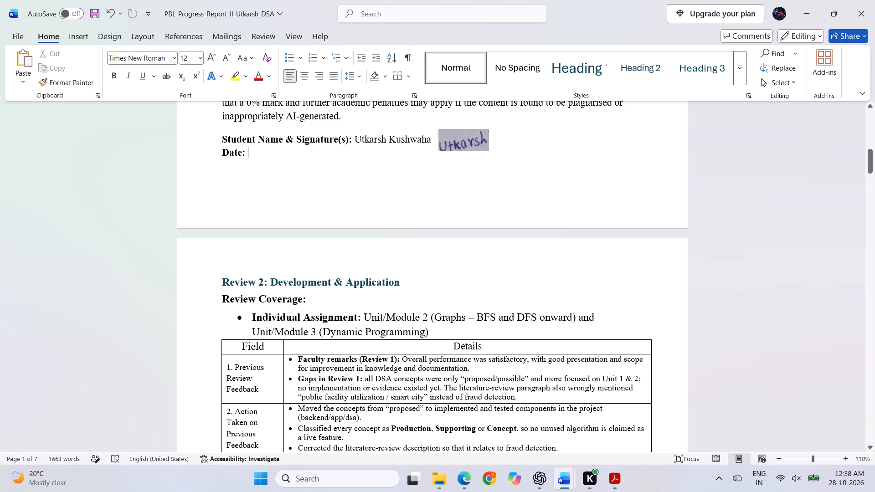
Delete the Faculty Evaluation heading and its bullet after the Review 2 table, keeping the Review 3 heading at the top of its own page.
scroll(285, 251, "down", 5)
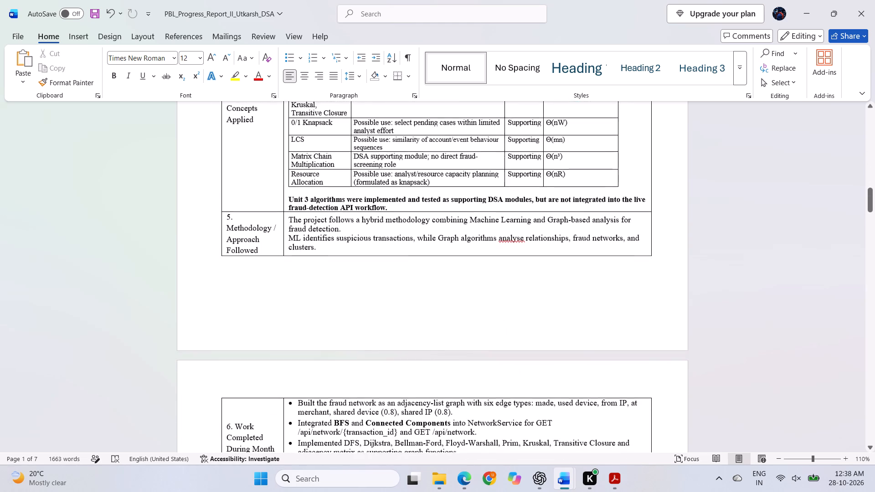
scroll(285, 251, "down", 5)
scroll(285, 251, "up", 1)
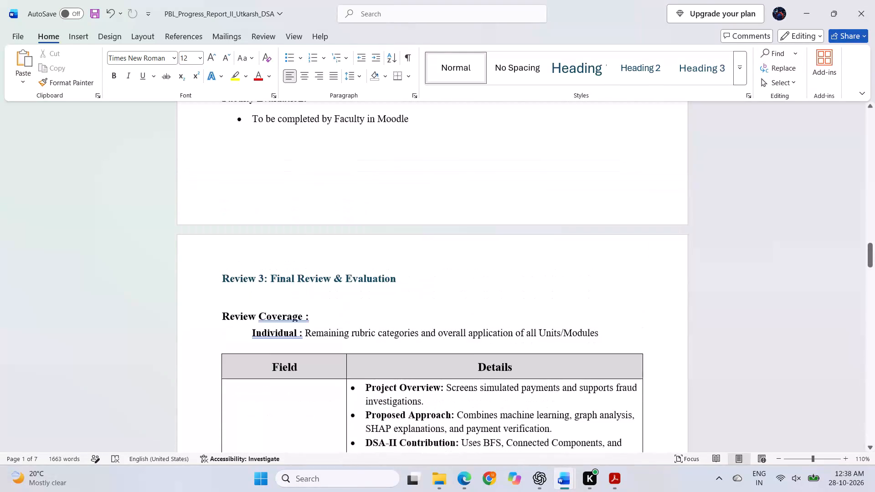
scroll(285, 251, "up", 1)
left_click_drag(417, 170, 320, 163)
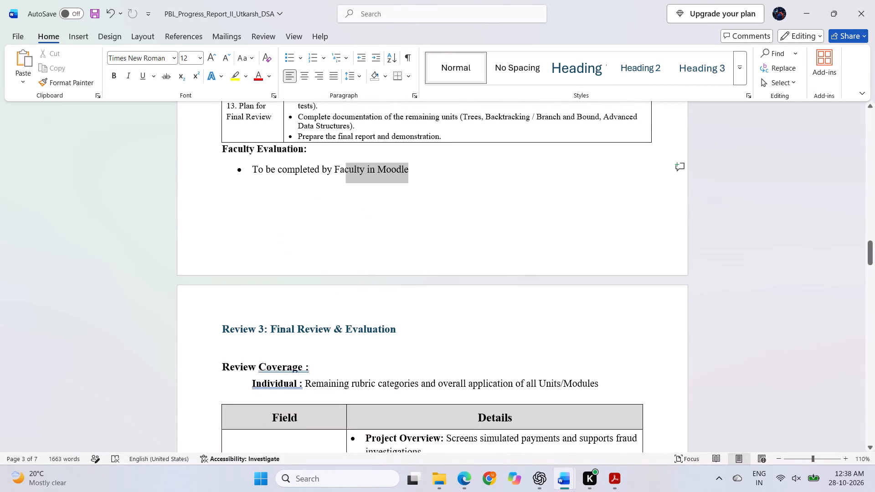
left_click_drag(320, 163, 206, 154)
key("BackSpace")
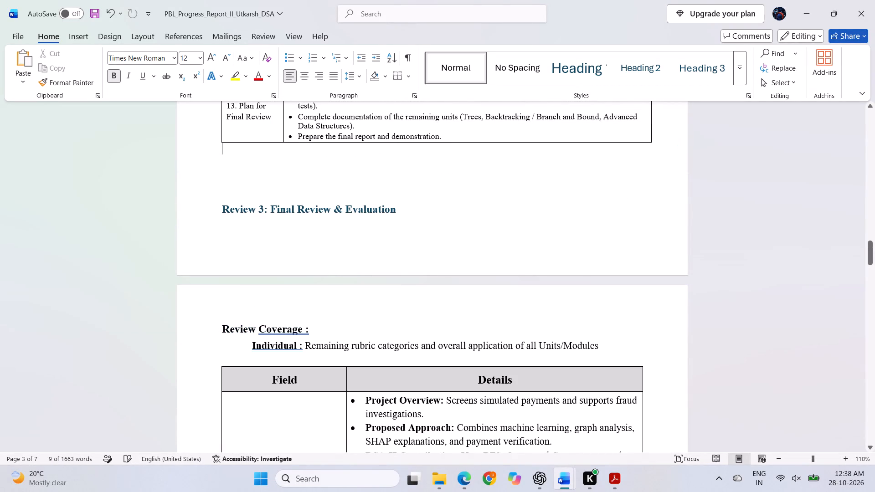
key("Return")
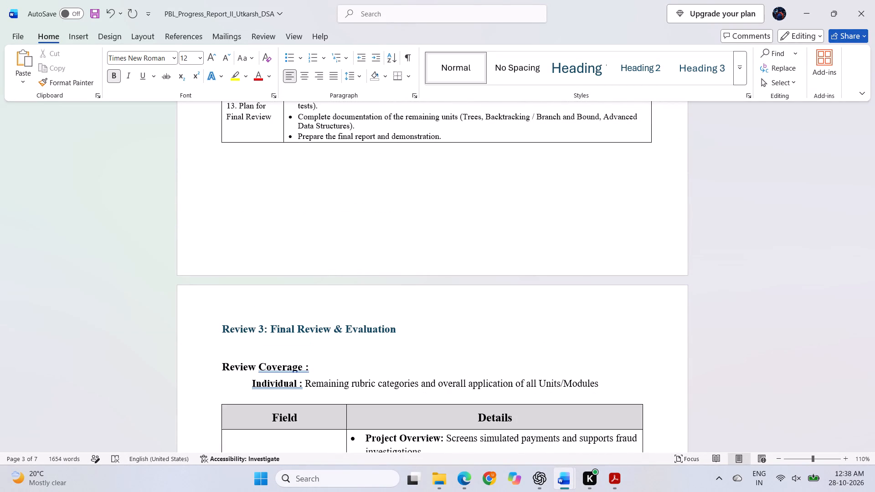
Switch to the Month 1 PDF in Acrobat and clear the "Faculty Evaluation:" heading text on page 3, allowing clipboard access.
scroll(282, 228, "up", 4)
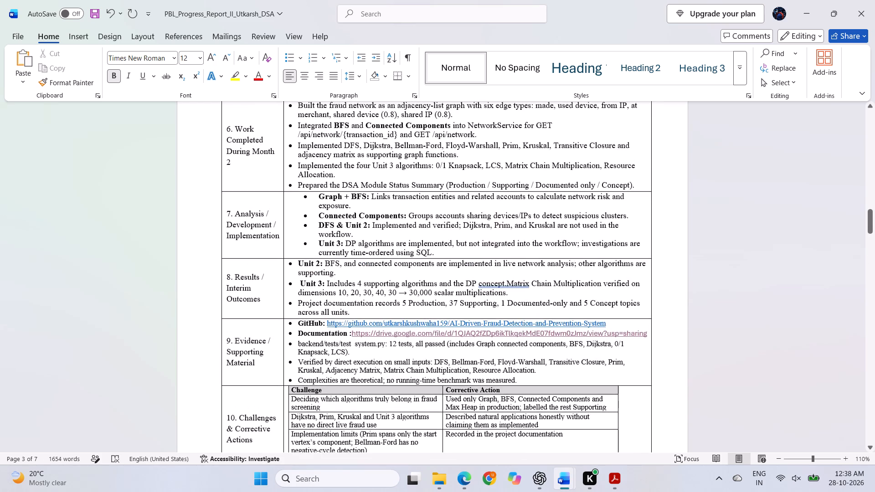
scroll(282, 228, "up", 3)
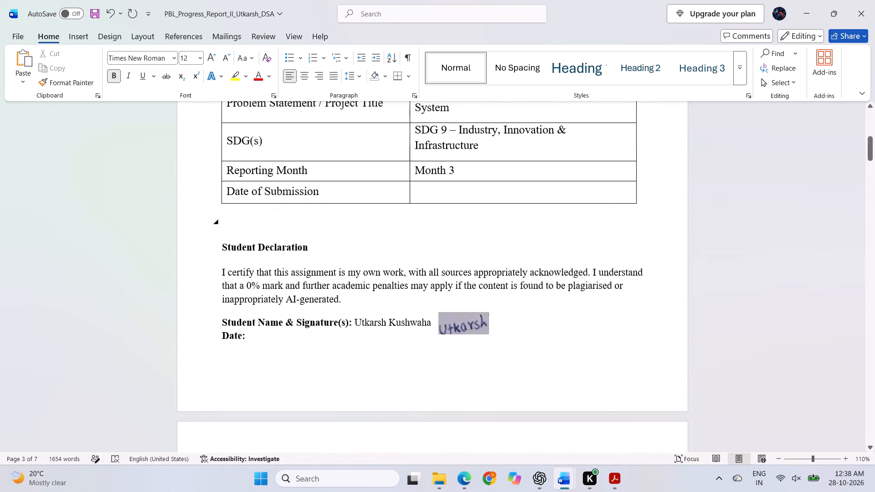
scroll(282, 228, "up", 1)
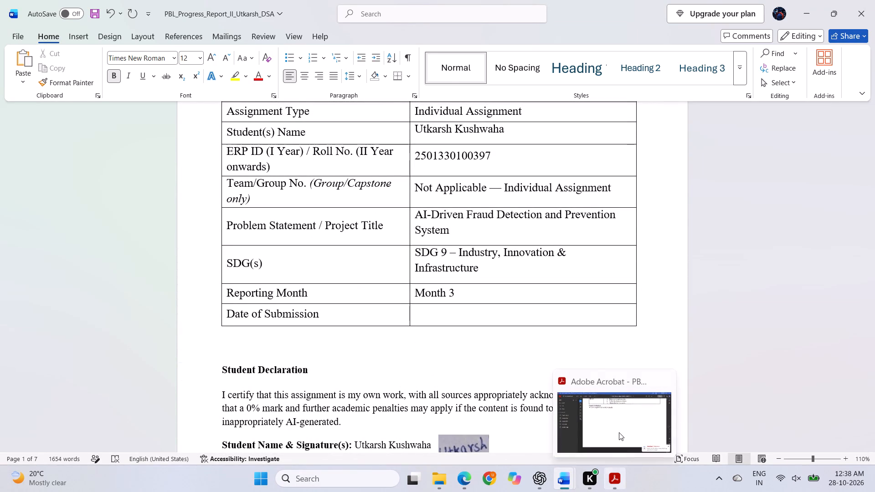
left_click(619, 431)
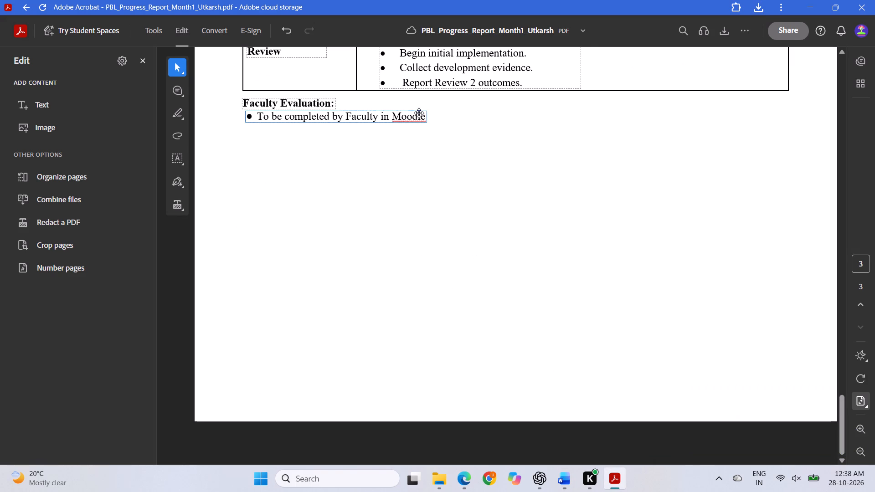
left_click_drag(432, 119, 266, 109)
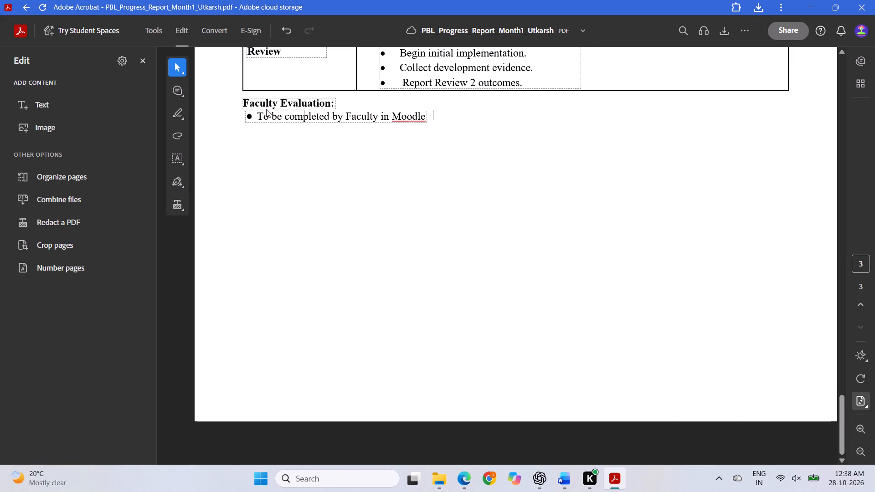
key("Delete")
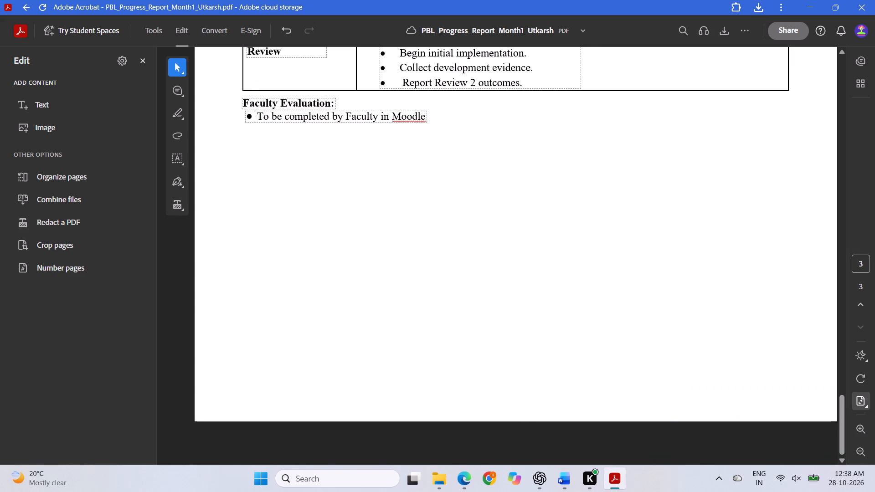
left_click(249, 106)
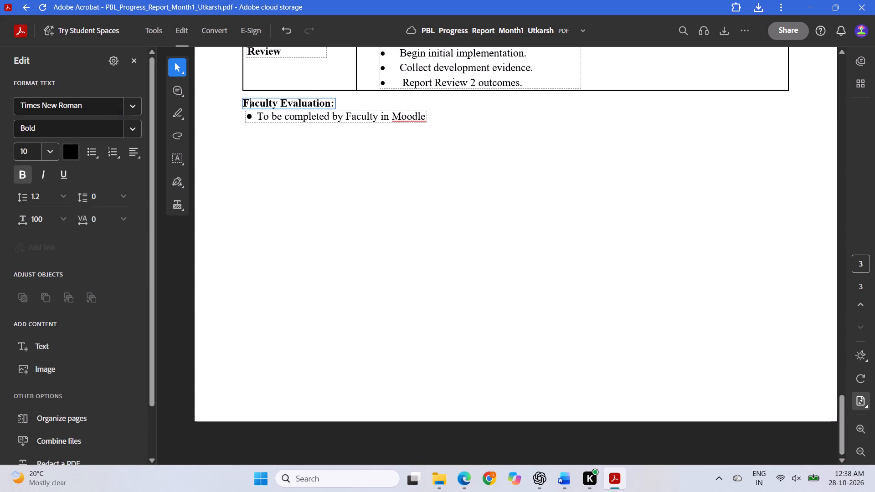
left_click(281, 104)
key("ctrl+a")
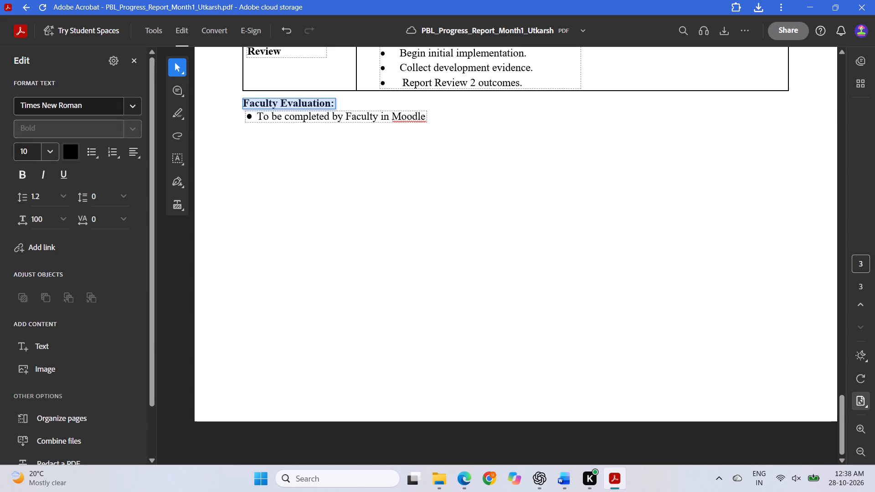
key("Delete")
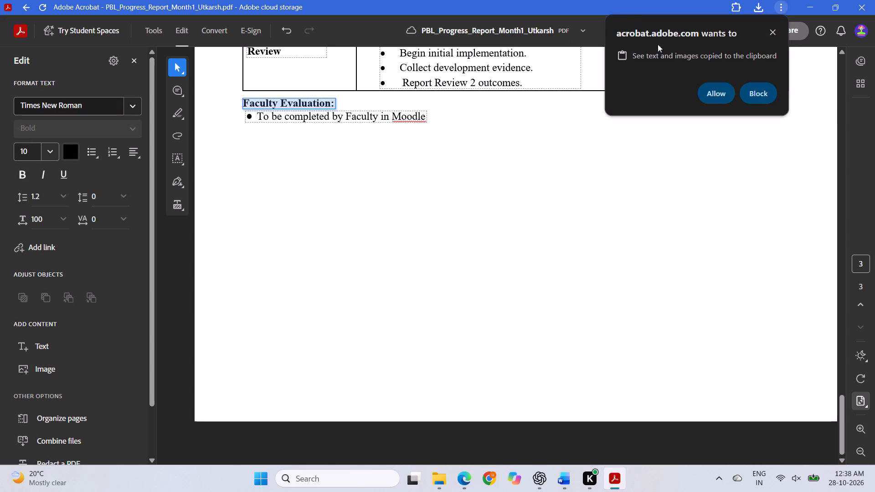
left_click(724, 94)
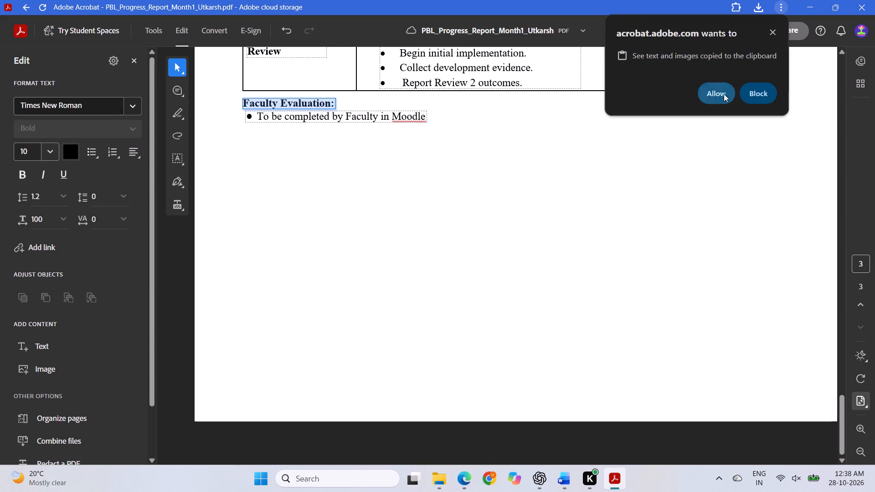
left_click(309, 135)
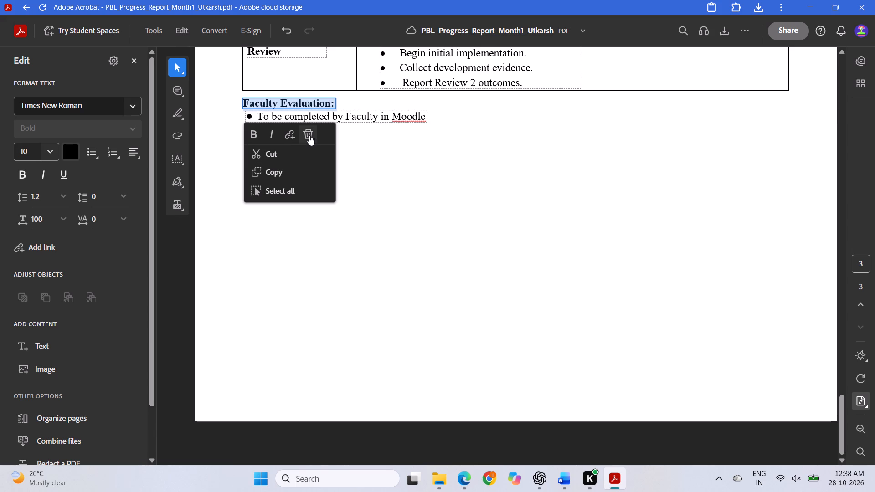
Clear the "To be completed by Faculty in Moodle" bullet text below the table on page 3.
left_click(420, 119)
key("ctrl+a")
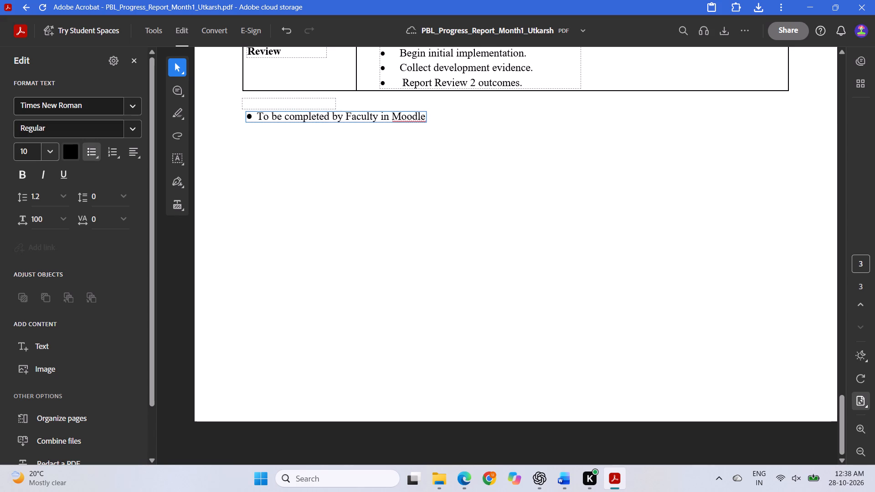
key("Delete")
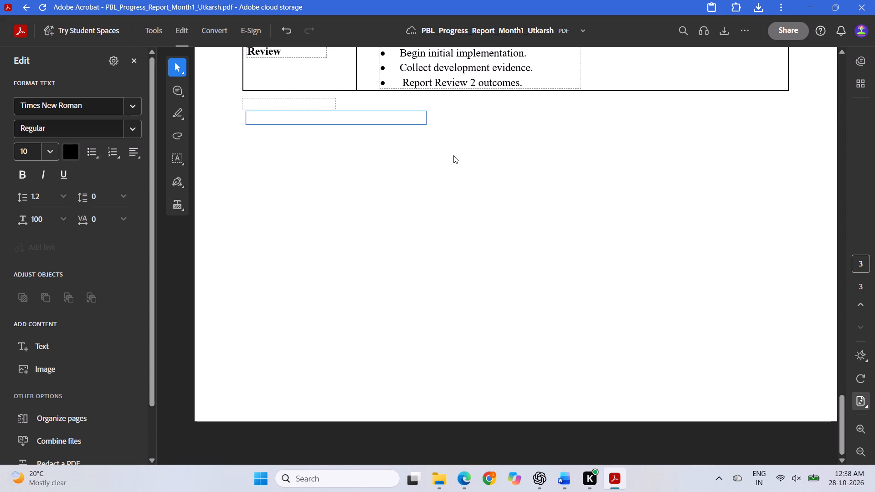
Remove the two emptied text boxes left below the table on page 3.
left_click(453, 155)
left_click(390, 114)
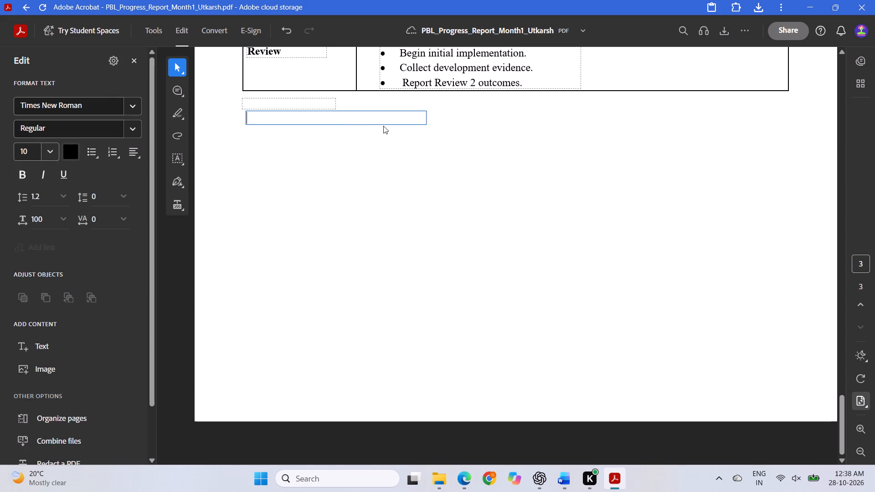
left_click(384, 124)
key("Delete")
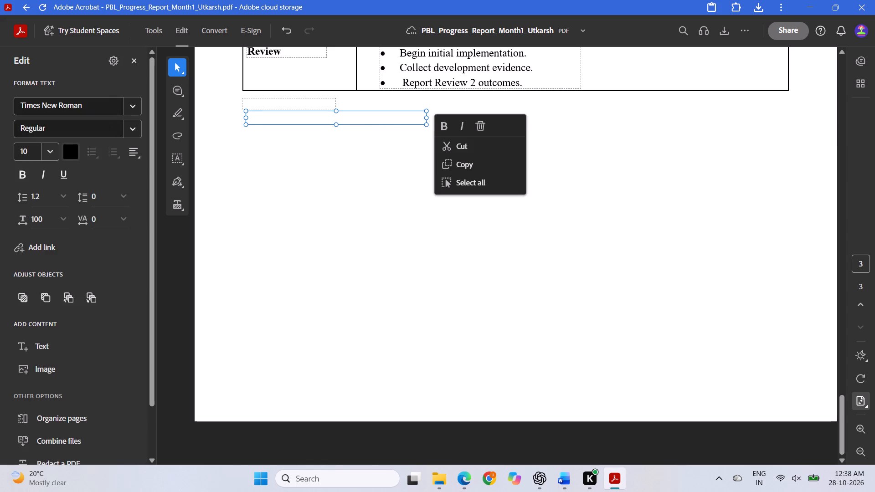
left_click(324, 109)
key("Delete")
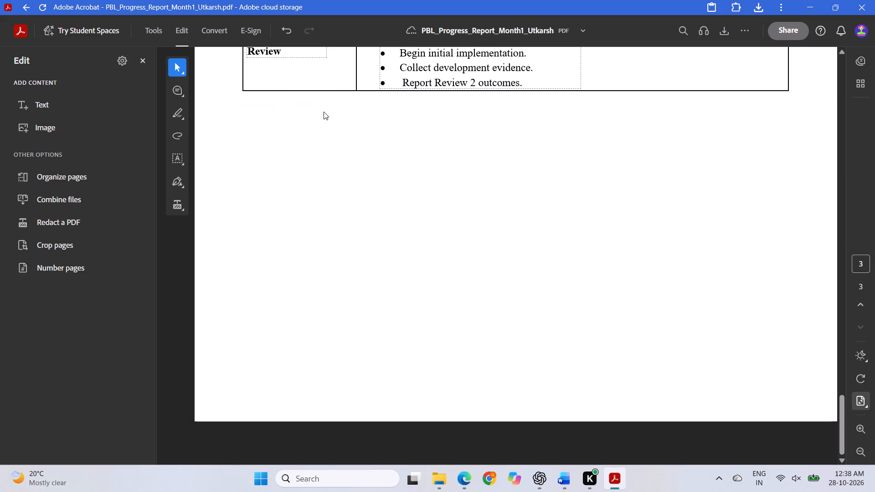
Review the edited Month 1 PDF from page 3 back to the Student Declaration on page 1.
scroll(355, 133, "up", 6)
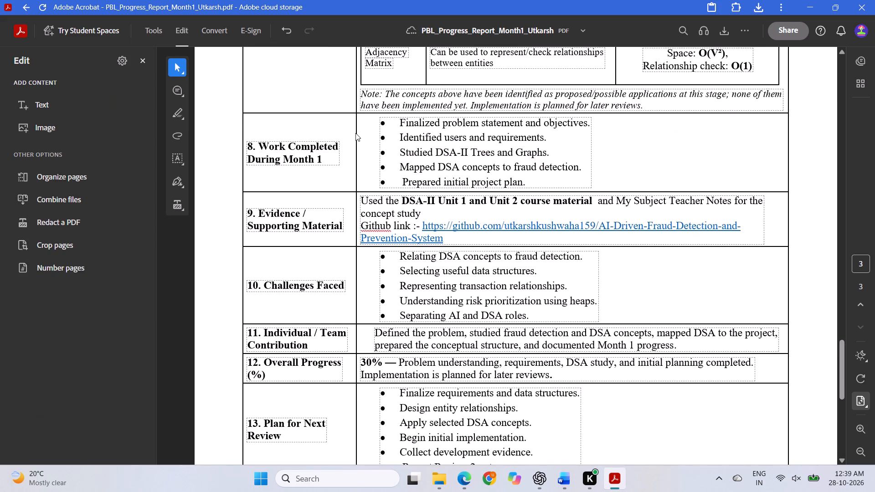
scroll(355, 133, "up", 3)
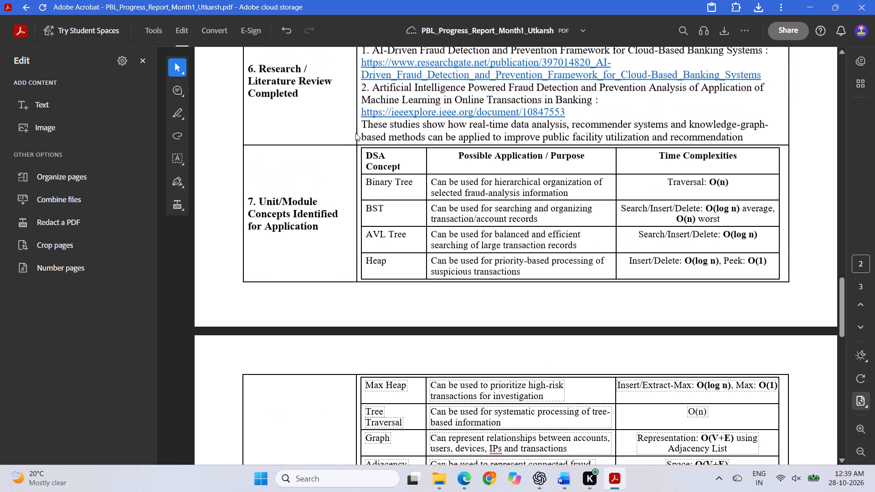
scroll(355, 133, "up", 2)
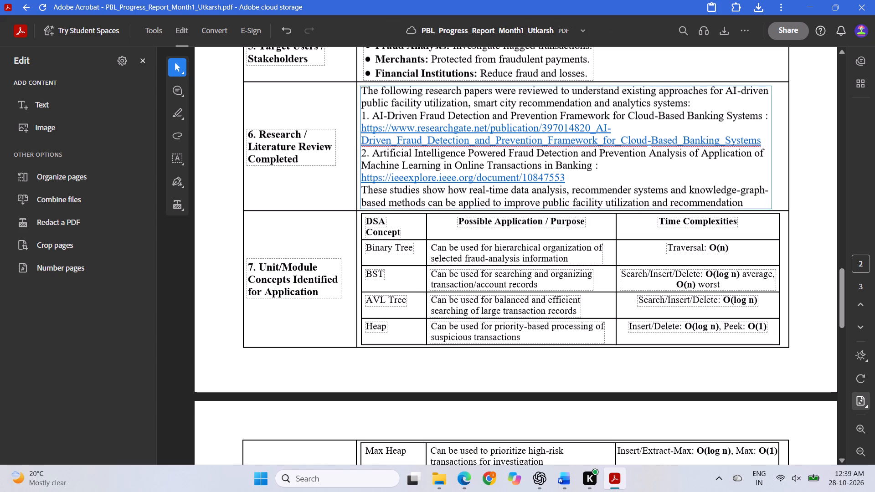
scroll(340, 226, "up", 5)
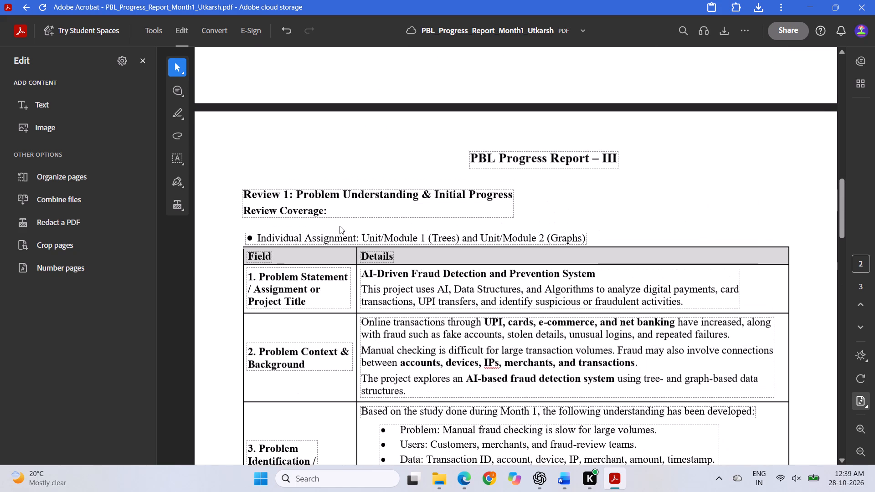
scroll(340, 226, "up", 2)
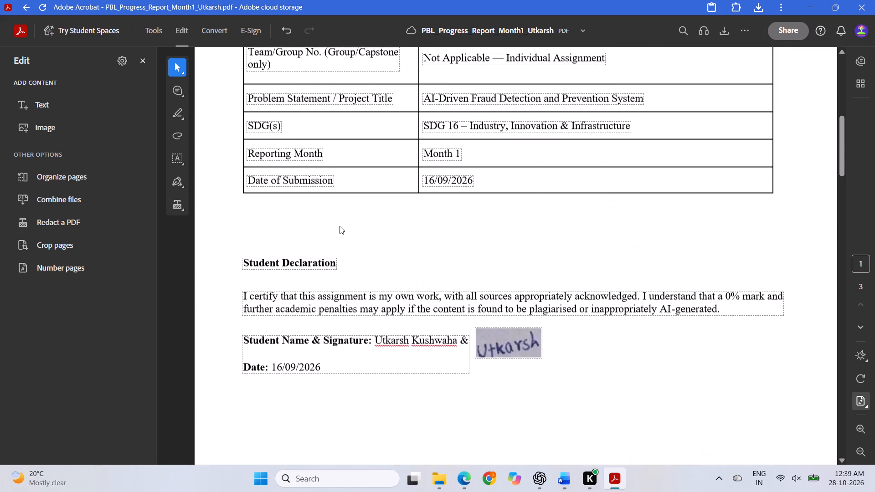
scroll(340, 226, "up", 1)
Download the edited Month 1 PDF.
left_click(724, 31)
left_click(479, 301)
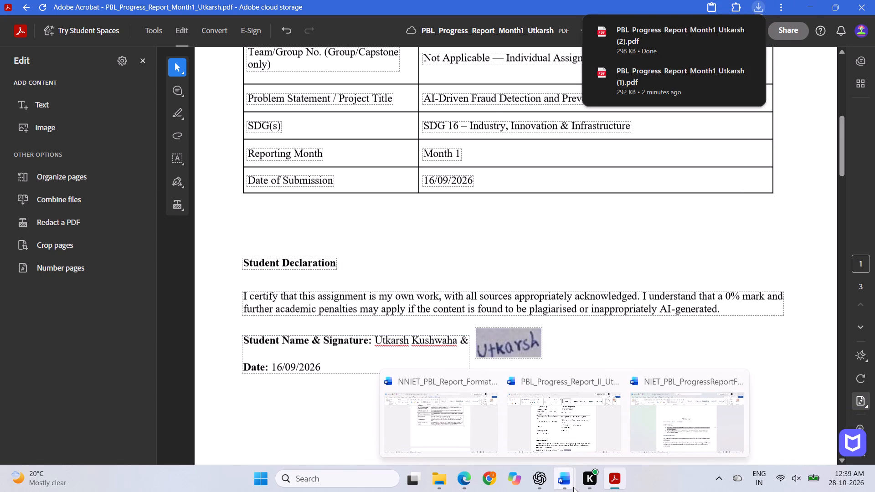
Switch to the PBL progress report in Word and review it from the cover page through Review 3 to the Appendix.
left_click(569, 436)
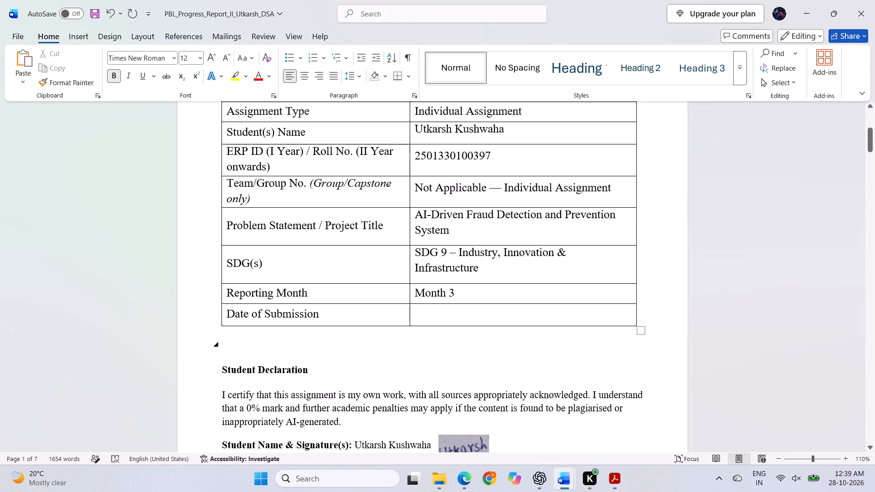
scroll(437, 254, "up", 2)
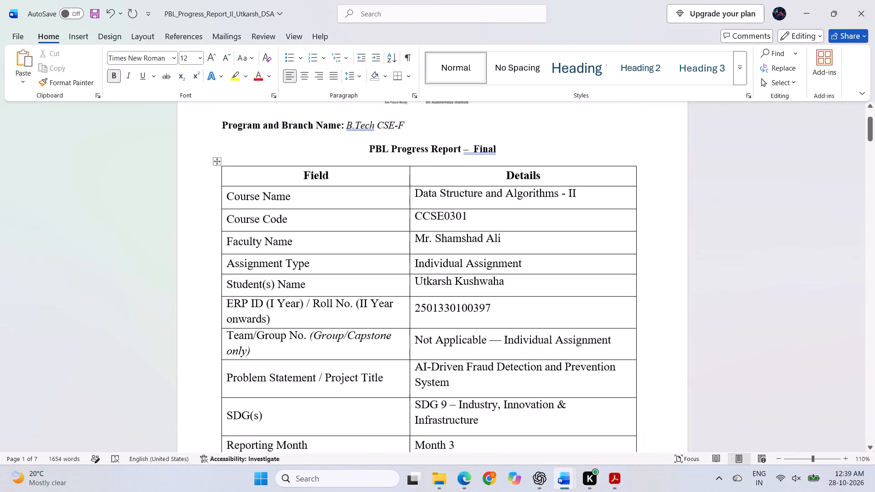
scroll(437, 254, "up", 3)
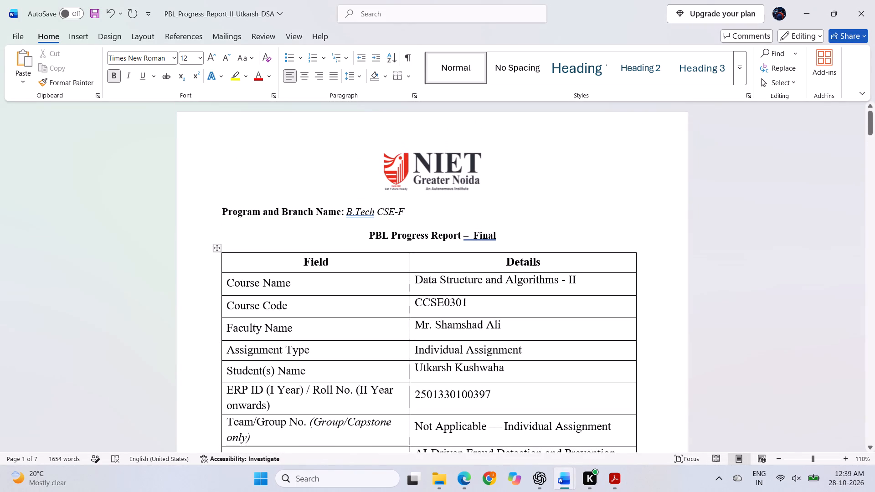
scroll(402, 268, "down", 5)
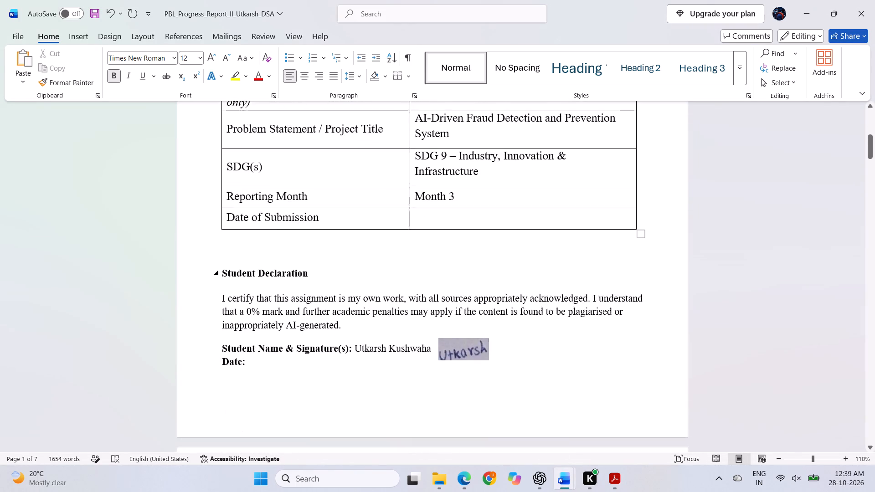
scroll(402, 268, "down", 2)
scroll(402, 268, "up", 2)
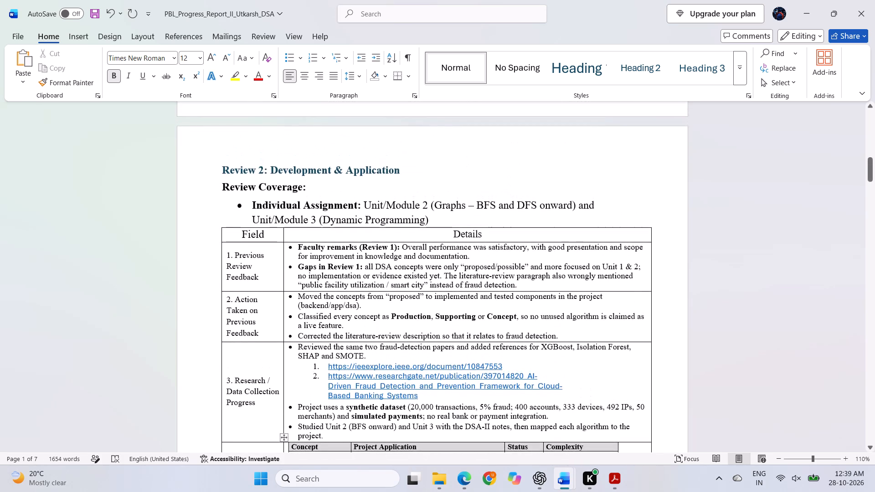
scroll(402, 268, "down", 4)
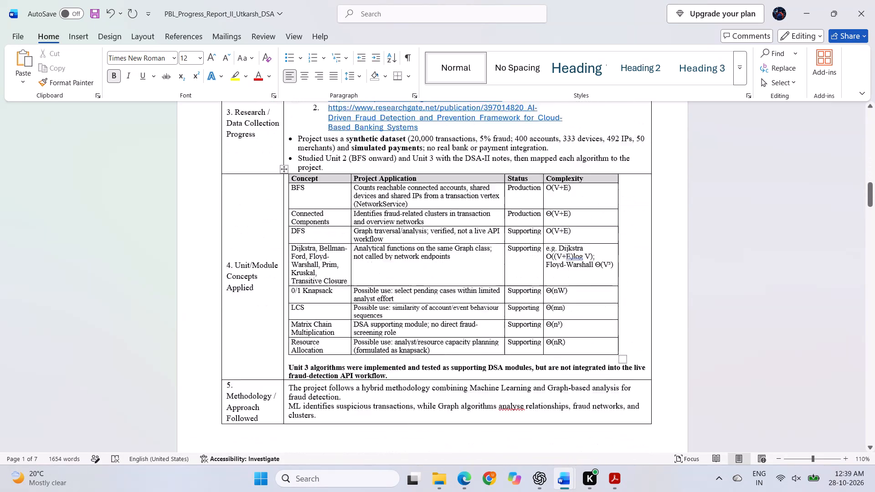
scroll(402, 268, "down", 3)
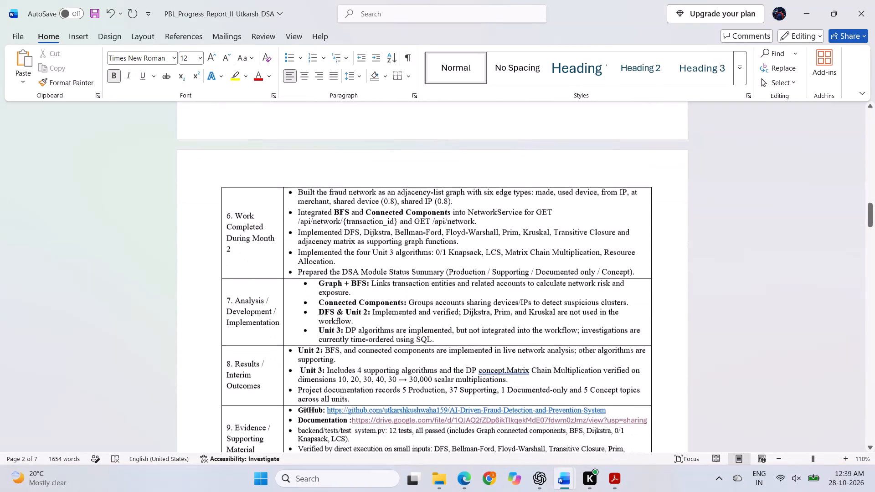
scroll(402, 268, "down", 3)
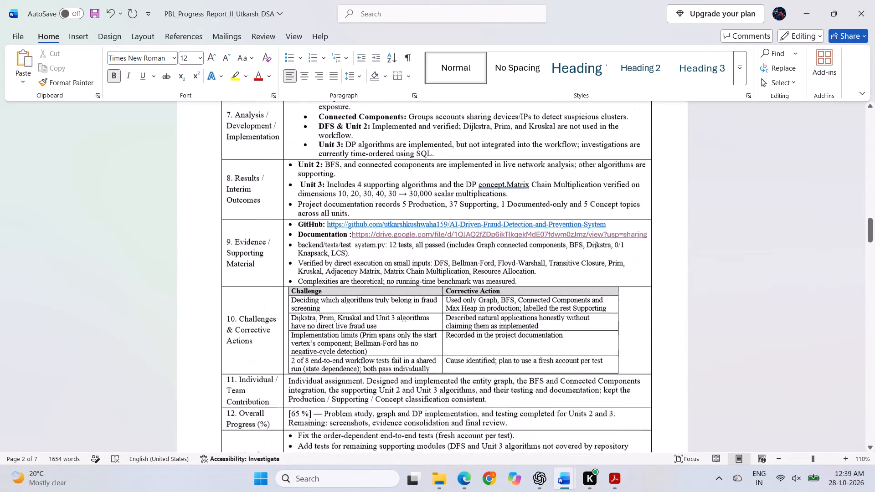
scroll(402, 268, "down", 4)
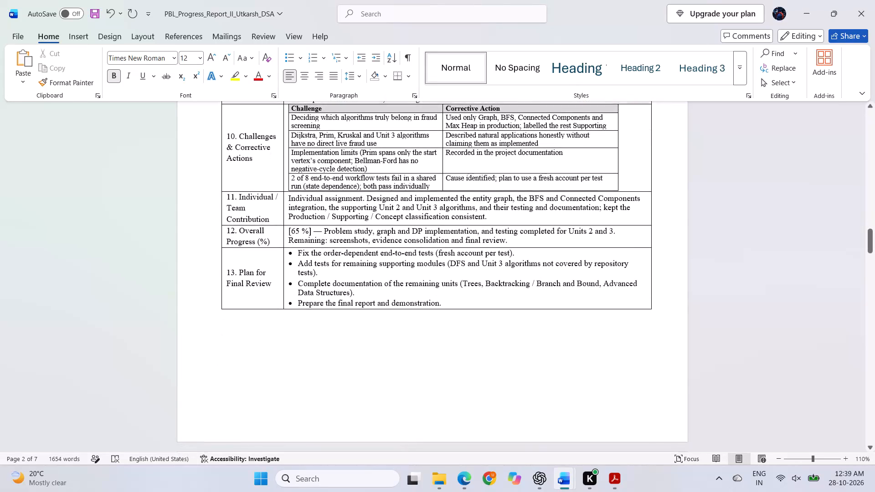
scroll(402, 268, "down", 3)
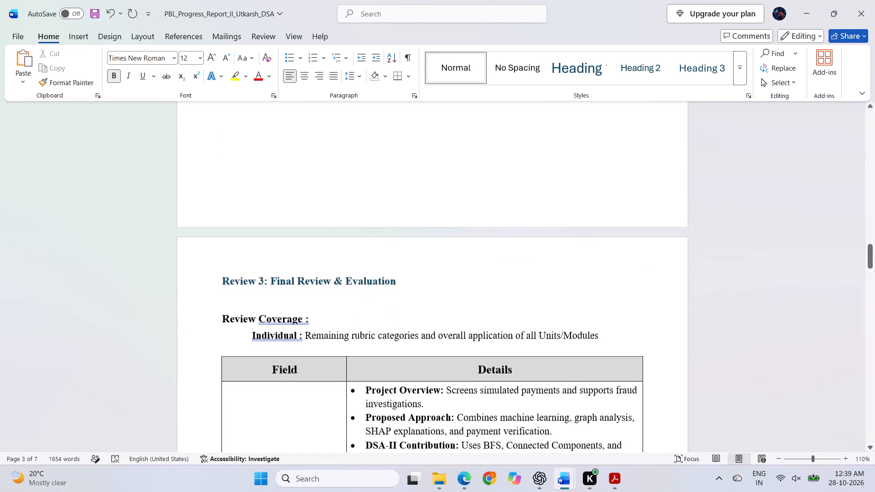
scroll(402, 268, "down", 2)
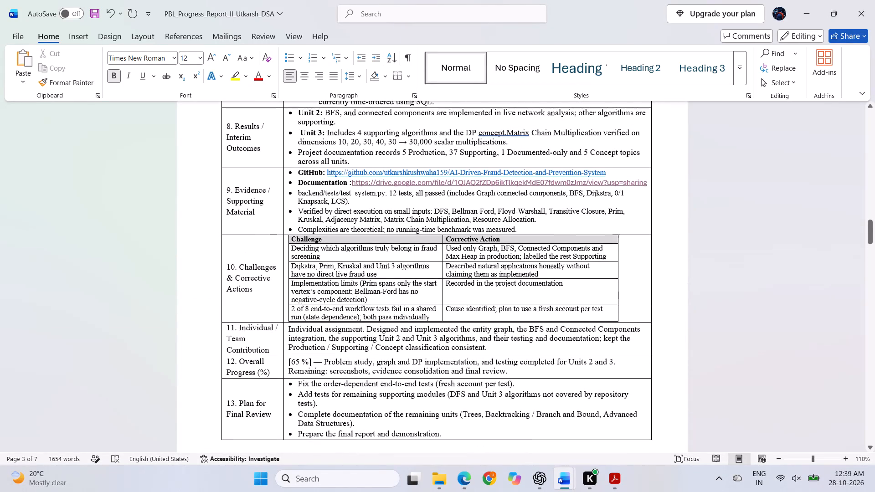
scroll(402, 268, "down", 1)
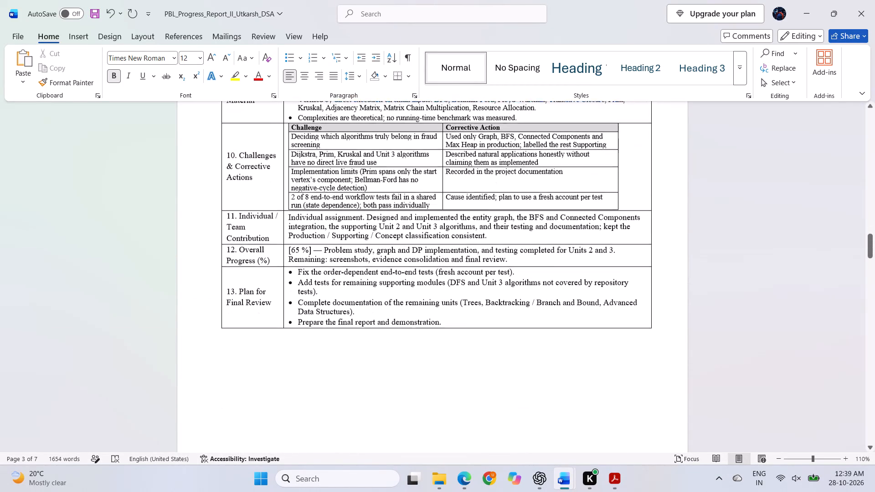
scroll(402, 268, "down", 4)
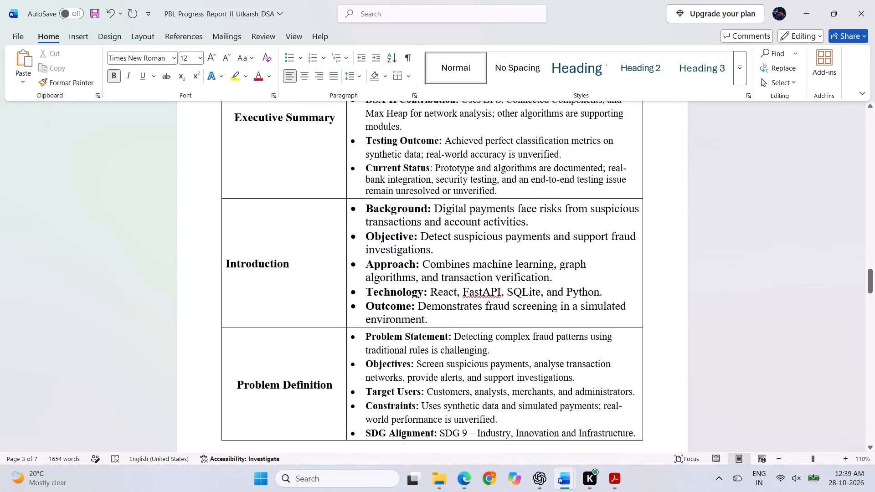
scroll(402, 268, "down", 6)
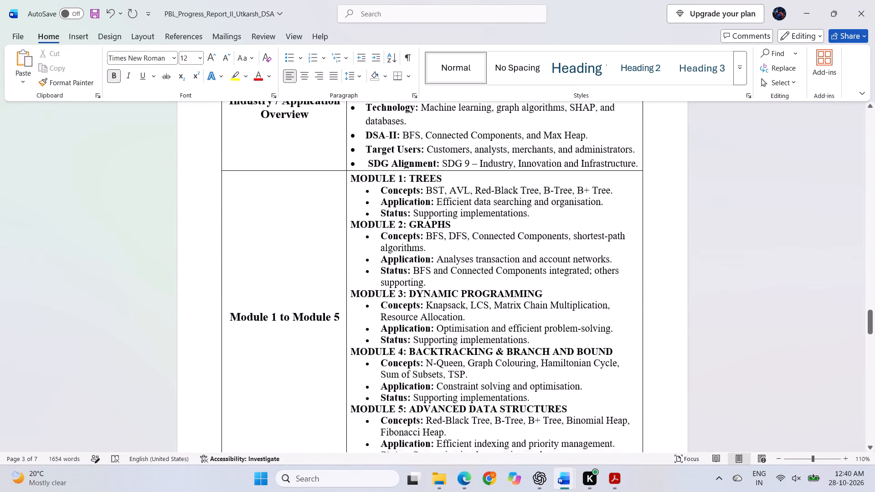
scroll(402, 268, "down", 6)
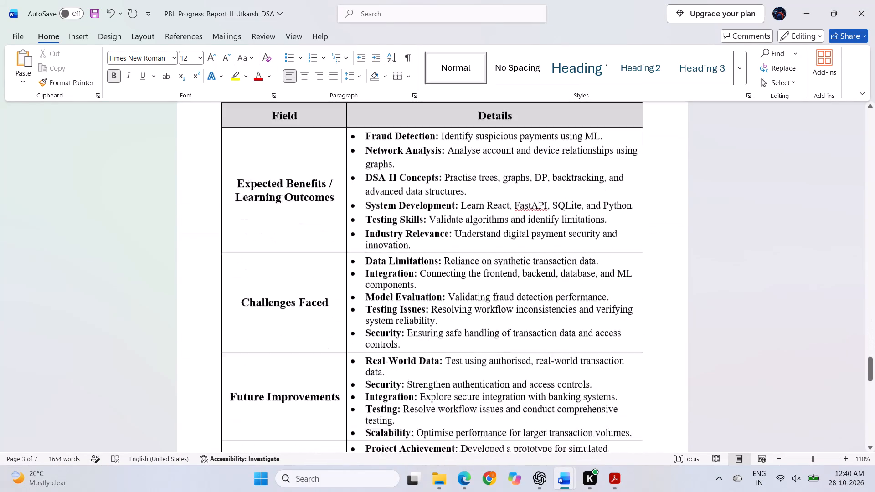
scroll(402, 268, "down", 2)
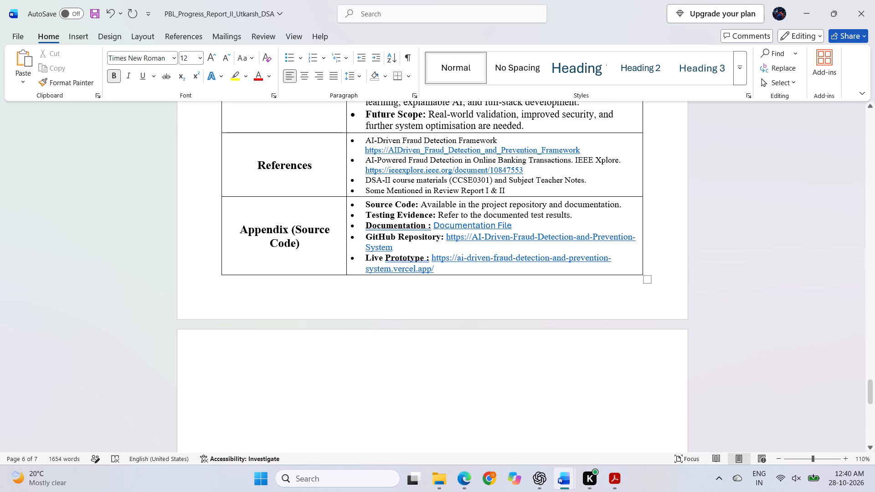
Delete the empty paragraphs on the blank last page after the Appendix row to try to remove that page.
left_click(265, 372)
key("Delete")
key("Delete")
key("BackSpace")
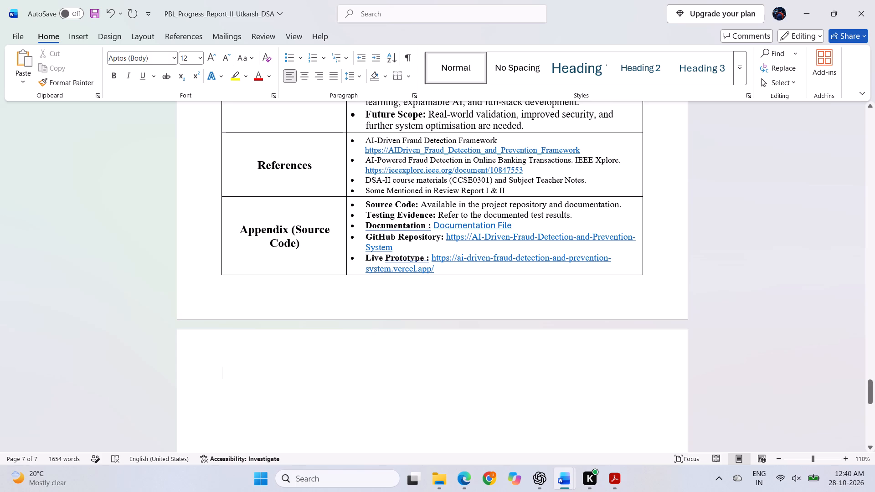
key("Delete")
key("Delete")
scroll(260, 354, "down", 2)
left_click(260, 354)
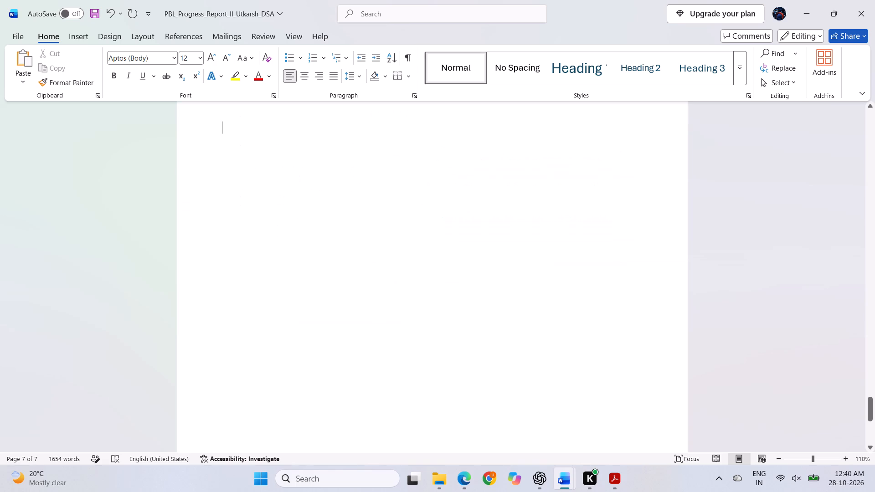
key("BackSpace")
key("BackSpace")
key("BackSpace")
key("BackSpace")
key("BackSpace")
key("BackSpace")
key("BackSpace")
key("Delete")
key("Delete")
key("Delete")
key("Delete")
Insert an empty row after the Appendix (Source Code) row and add a blank line in its Field cell.
scroll(260, 354, "up", 2)
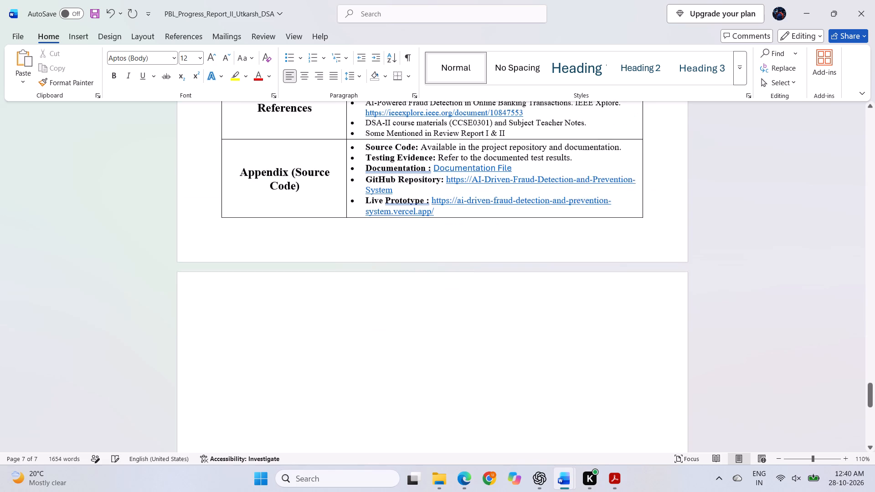
left_click(658, 227)
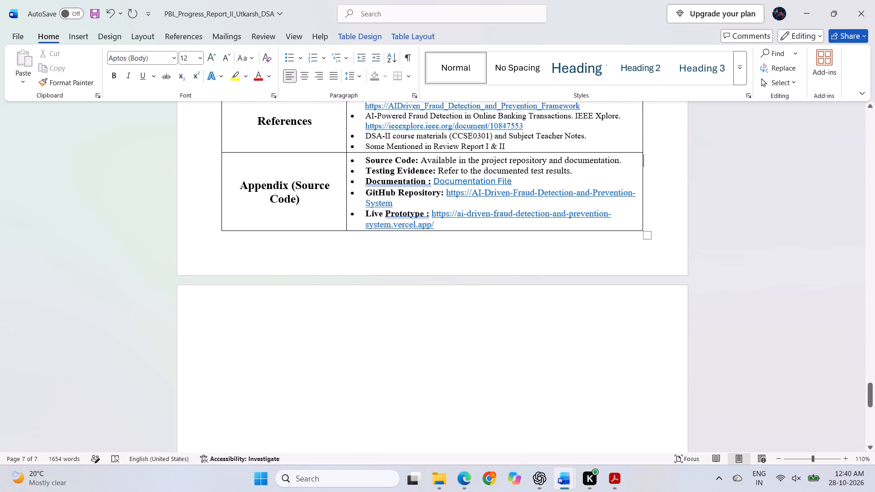
key("Return")
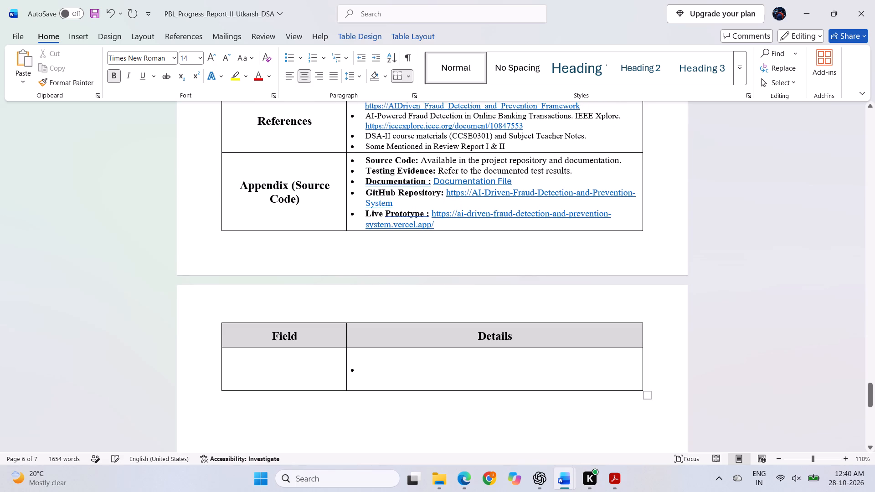
key("Return")
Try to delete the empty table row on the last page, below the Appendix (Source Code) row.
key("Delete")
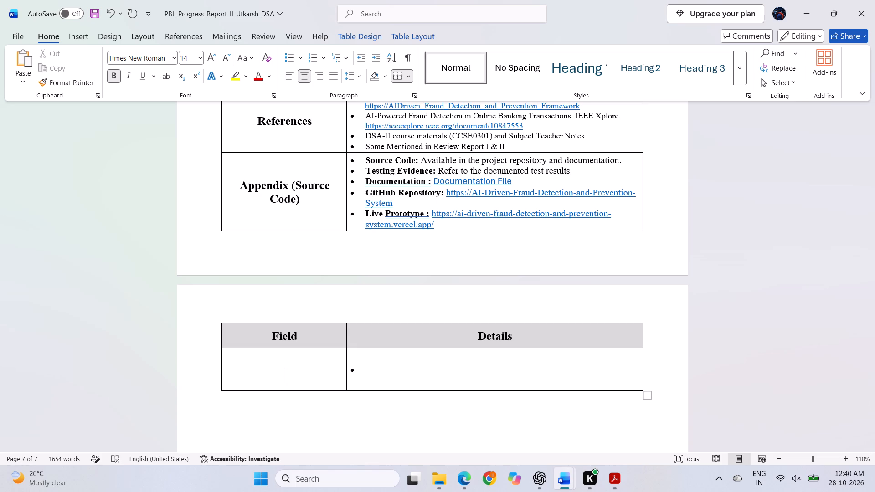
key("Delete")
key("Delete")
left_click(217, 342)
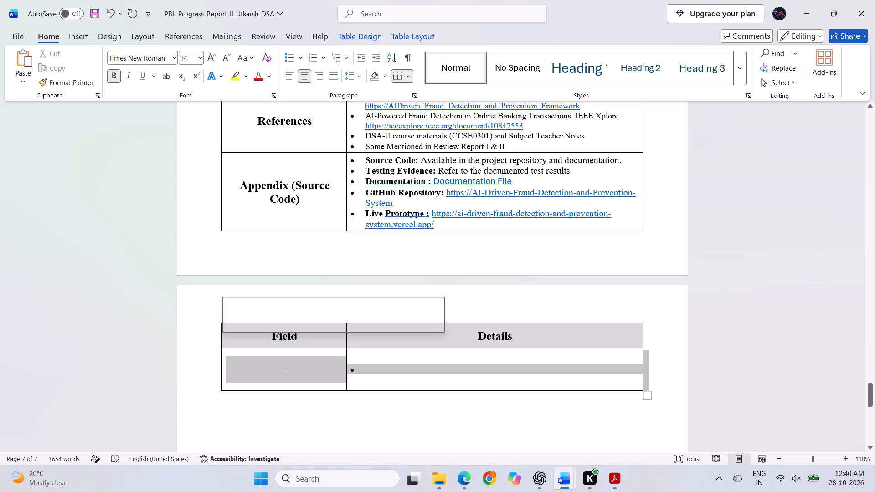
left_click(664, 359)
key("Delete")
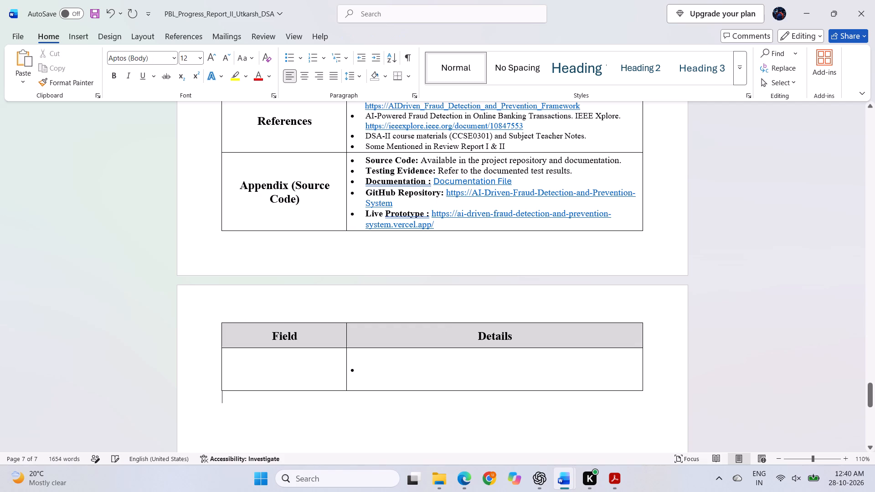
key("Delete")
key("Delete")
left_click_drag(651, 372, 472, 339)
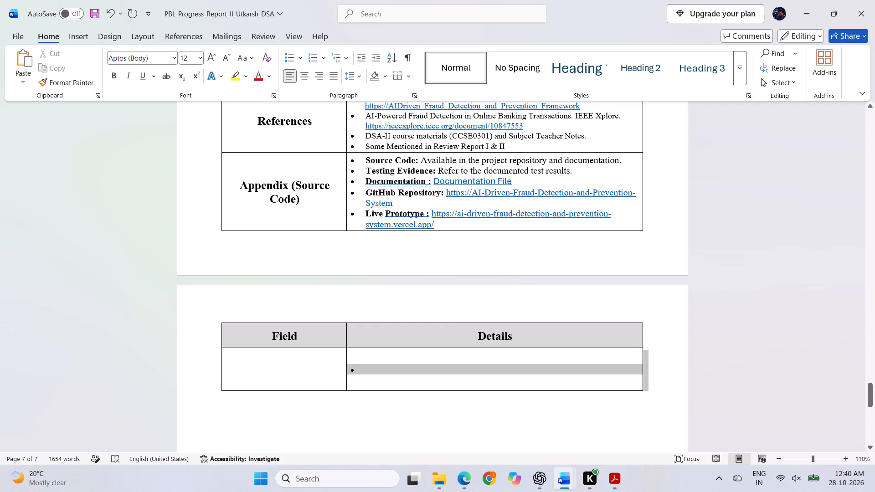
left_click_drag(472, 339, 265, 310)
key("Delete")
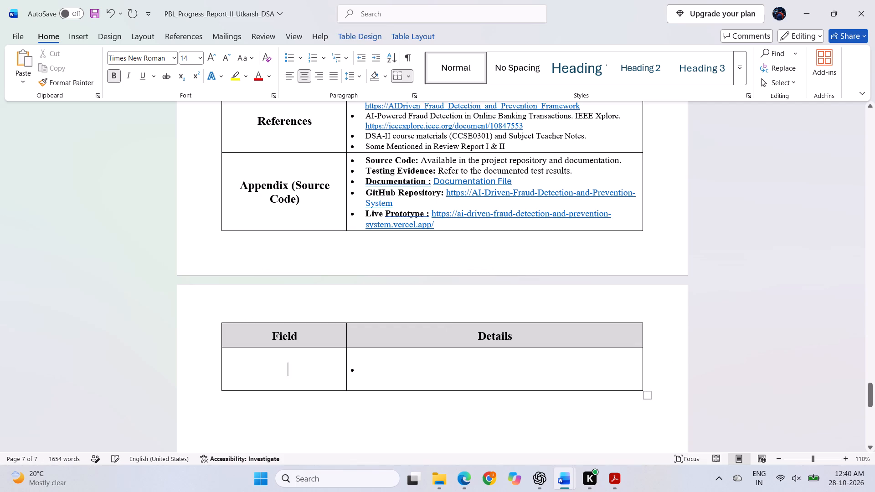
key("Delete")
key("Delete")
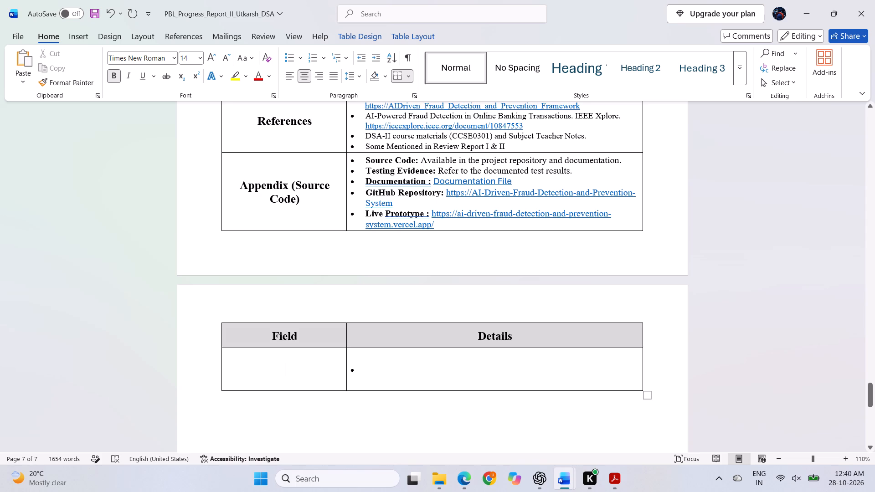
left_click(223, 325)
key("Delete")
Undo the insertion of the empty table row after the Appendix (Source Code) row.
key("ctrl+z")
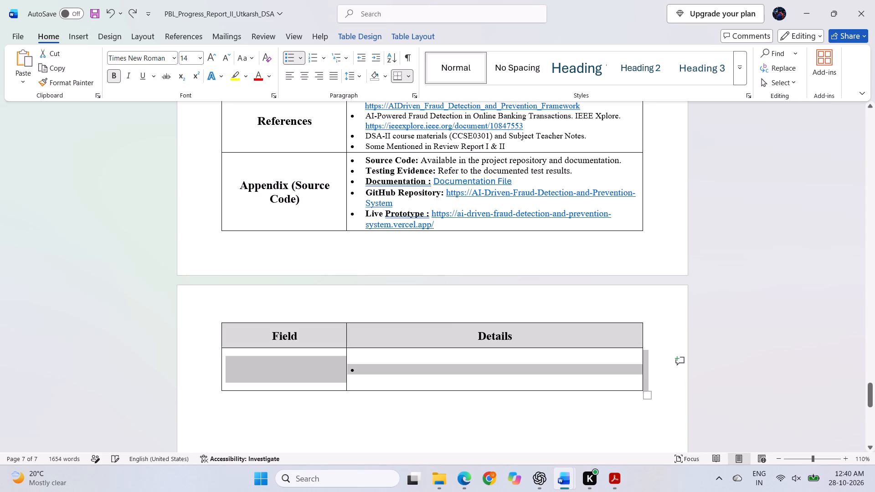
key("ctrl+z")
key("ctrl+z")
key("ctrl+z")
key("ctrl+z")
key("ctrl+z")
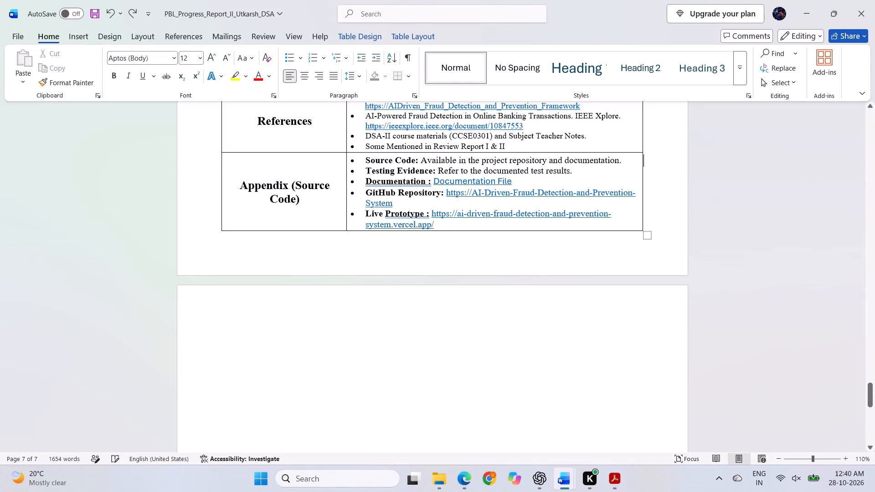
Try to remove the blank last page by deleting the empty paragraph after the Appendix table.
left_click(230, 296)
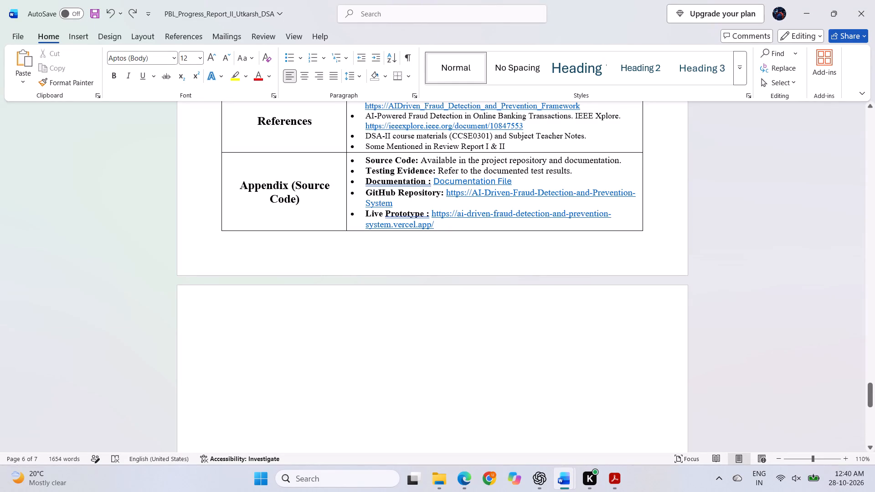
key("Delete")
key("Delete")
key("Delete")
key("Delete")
Add a blank line after the Review 2: Development & Application heading and check the pages that follow.
scroll(309, 264, "up", 11)
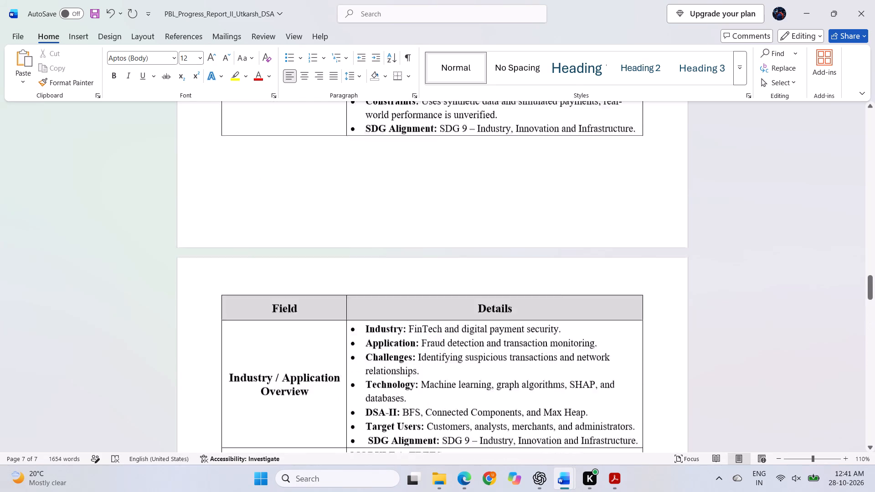
scroll(309, 264, "up", 9)
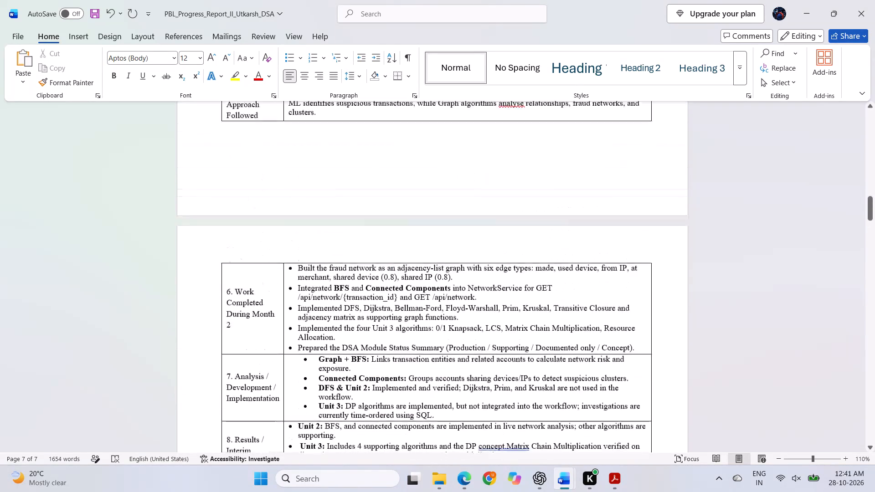
scroll(309, 264, "up", 4)
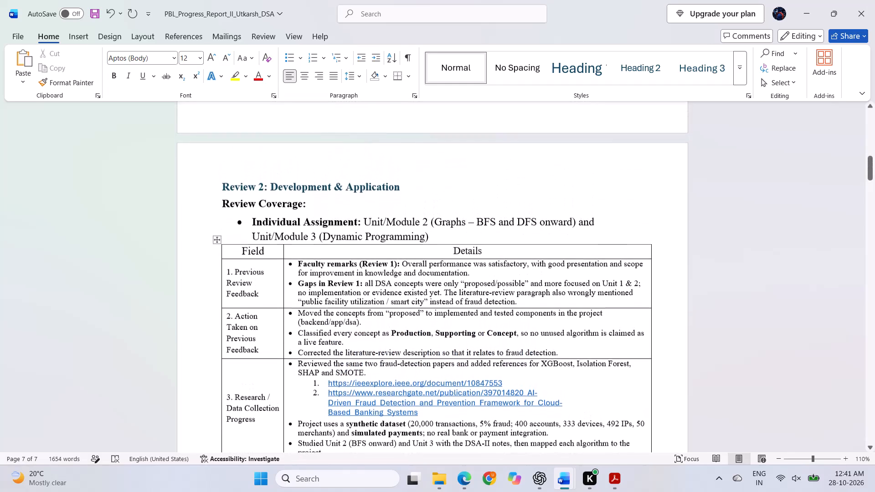
scroll(309, 264, "up", 1)
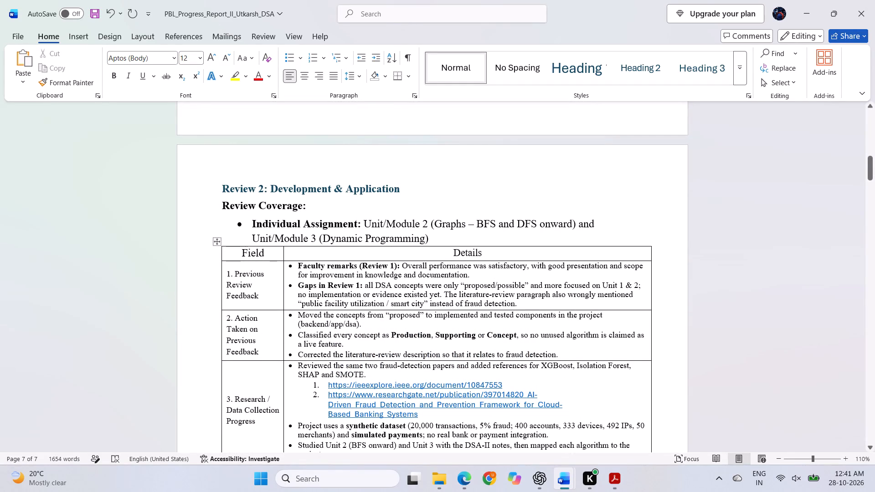
scroll(373, 232, "down", 9)
scroll(373, 232, "up", 2)
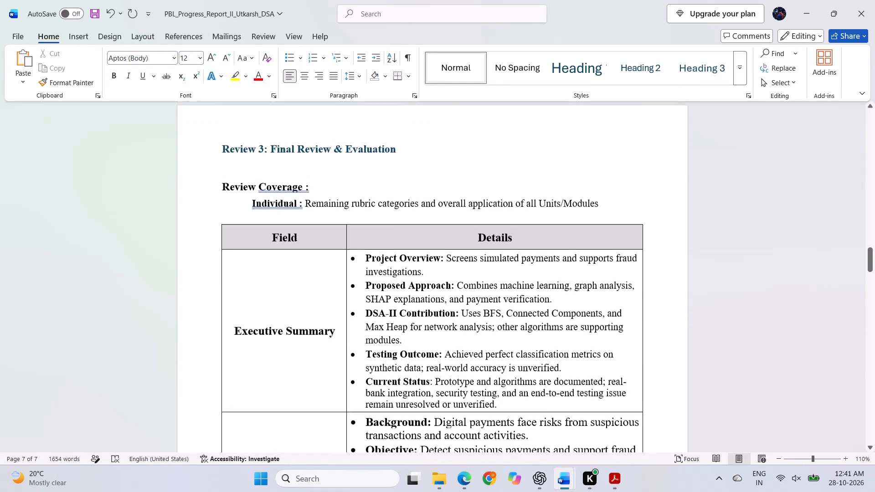
scroll(373, 232, "up", 6)
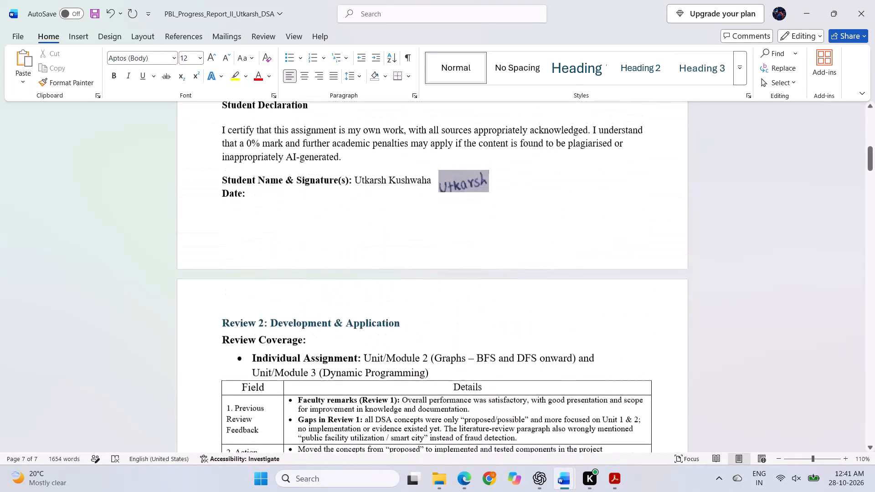
scroll(373, 232, "up", 1)
left_click(411, 322)
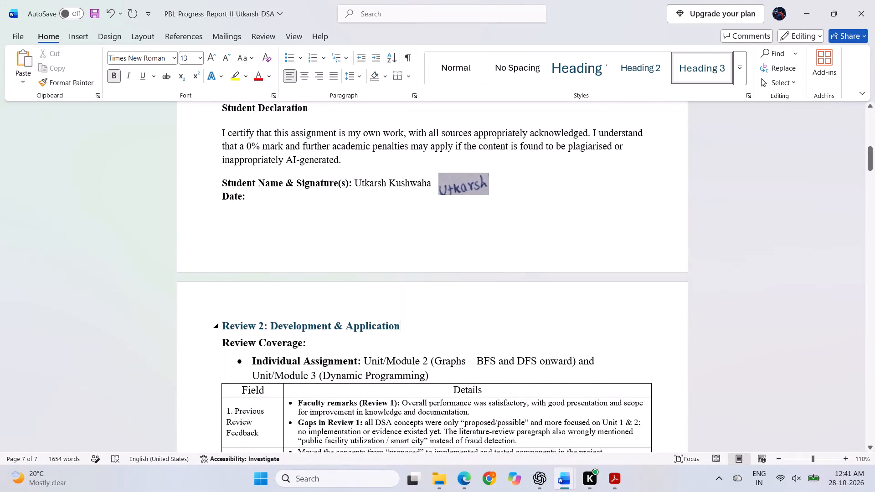
key("Return")
scroll(411, 322, "down", 5)
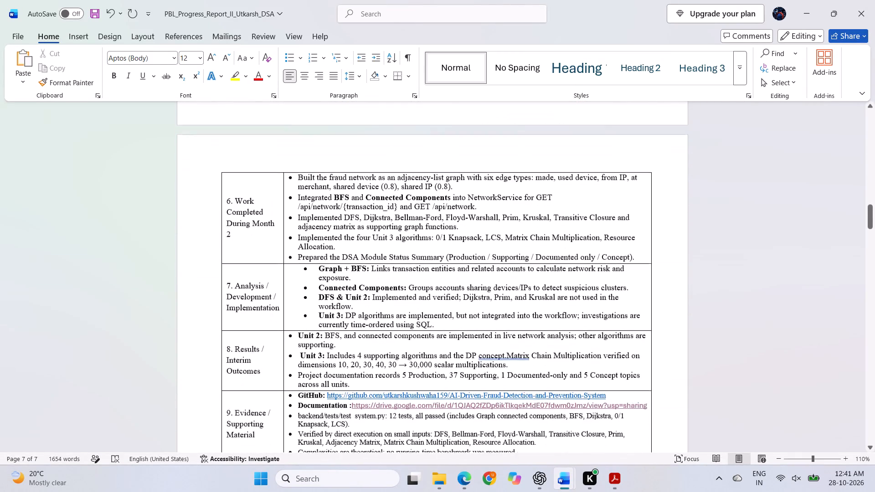
scroll(411, 322, "down", 4)
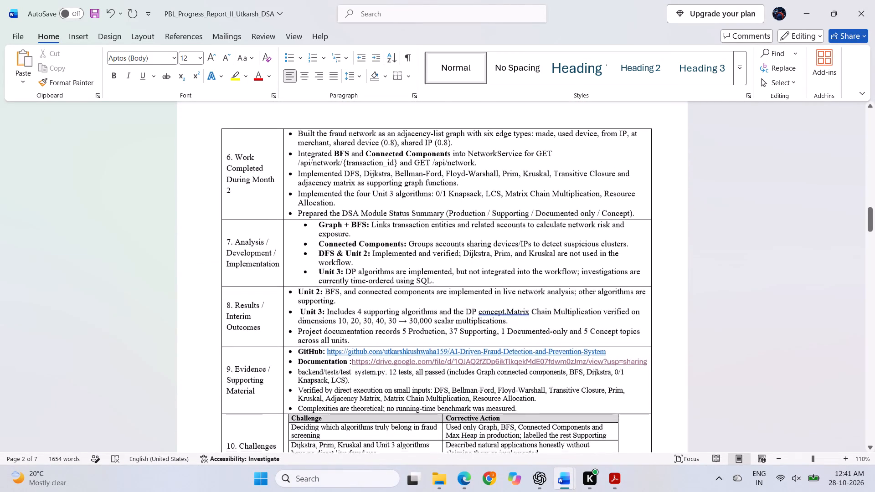
scroll(391, 332, "down", 1)
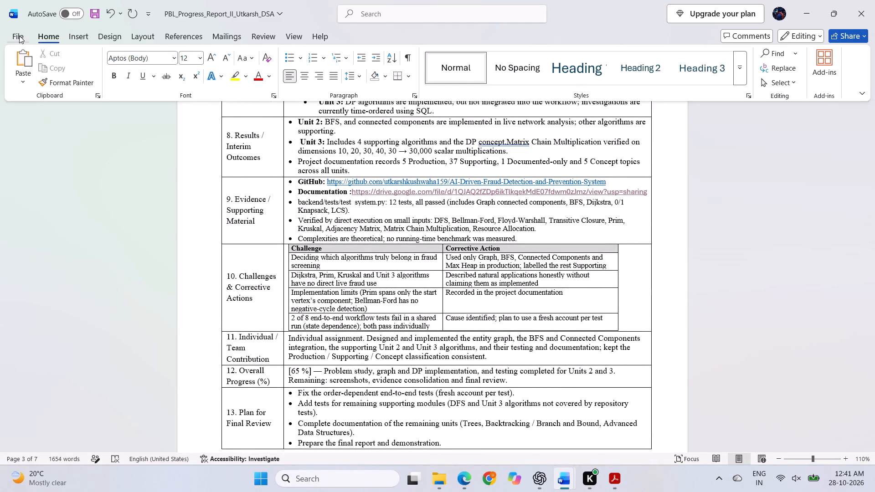
Save a copy of the report as a Word document named PBL_Progress_Report_III_Utkarsh_DSA in the Downloads folder.
left_click(19, 36)
left_click(57, 206)
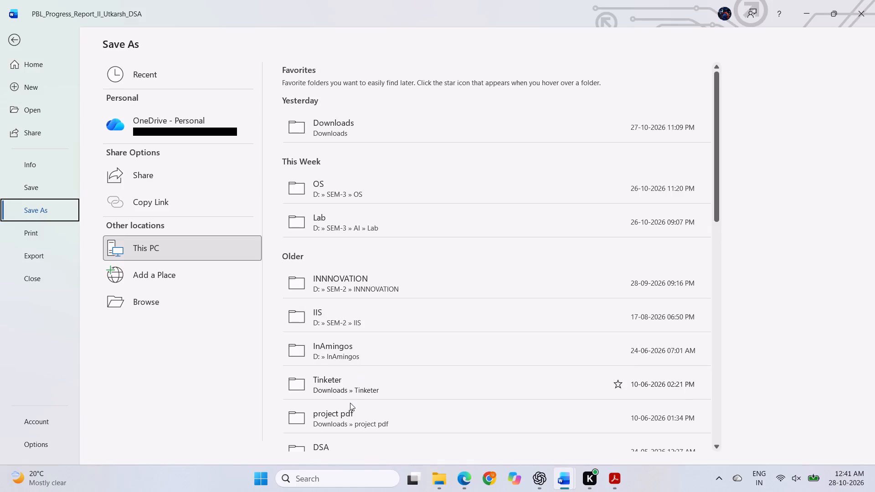
left_click(341, 133)
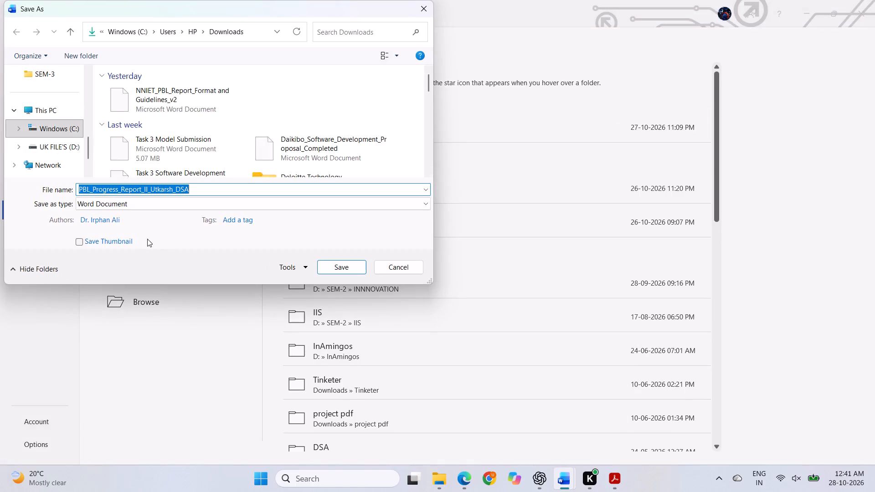
left_click(150, 190)
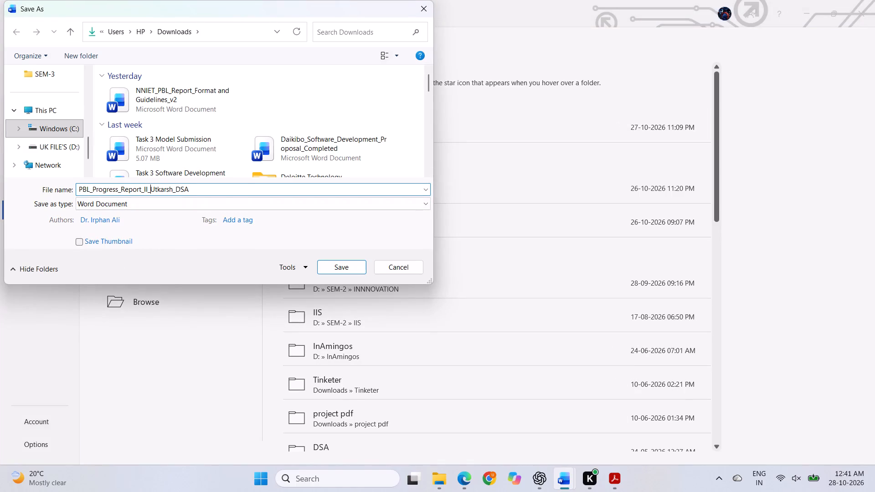
key("Left")
key("i")
key("BackSpace")
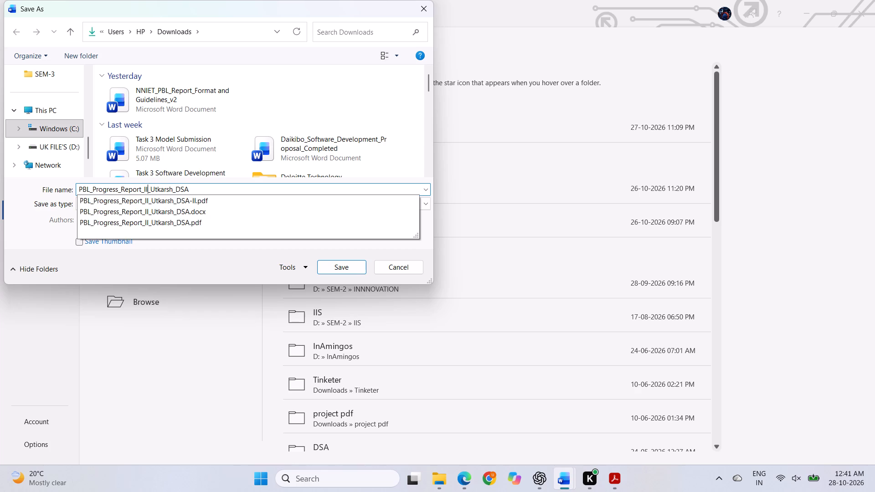
key("shift+i")
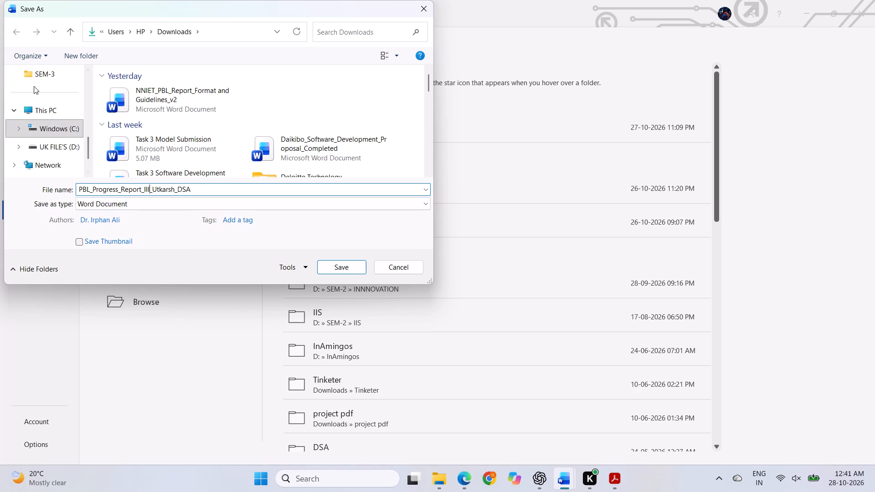
scroll(50, 114, "up", 4)
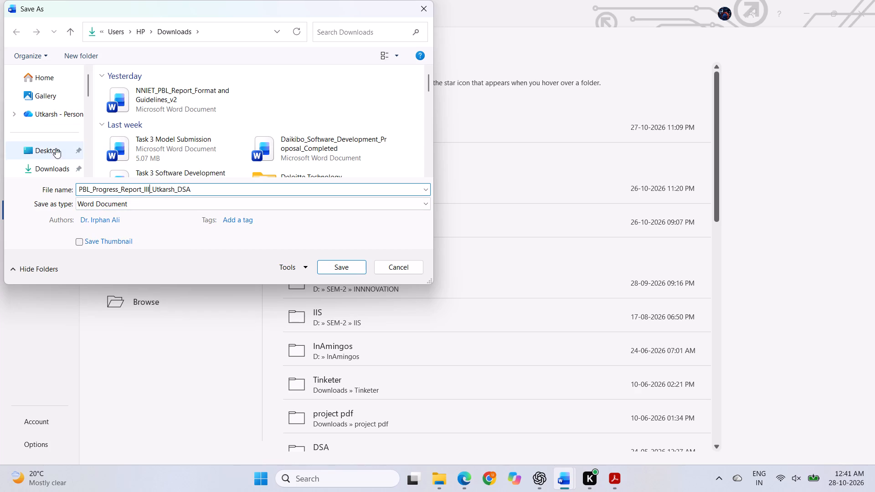
left_click(52, 172)
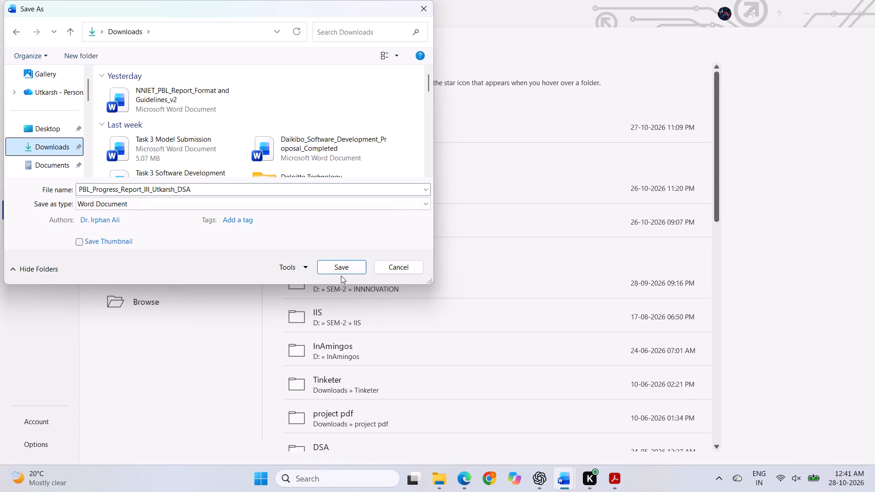
left_click(344, 272)
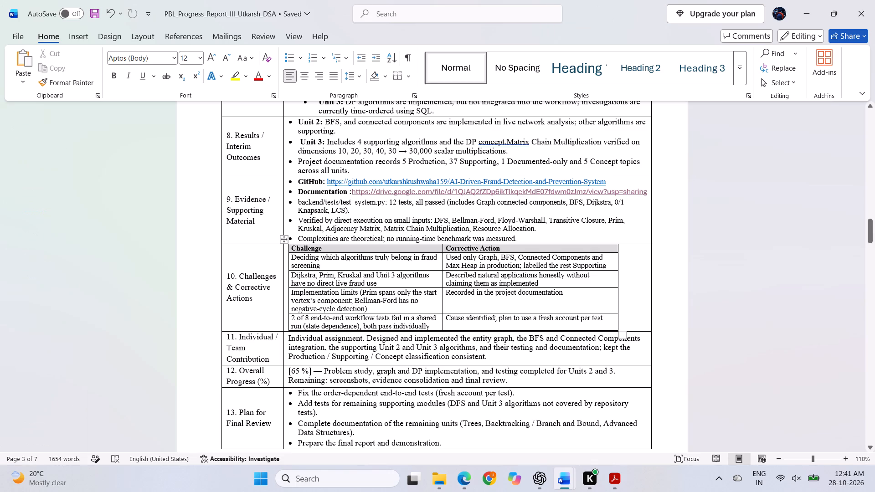
Export the report as a PDF named PBL_Progress_Report_III_Utkarsh_DSA in the Downloads folder, optimised for standard publishing.
left_click(17, 31)
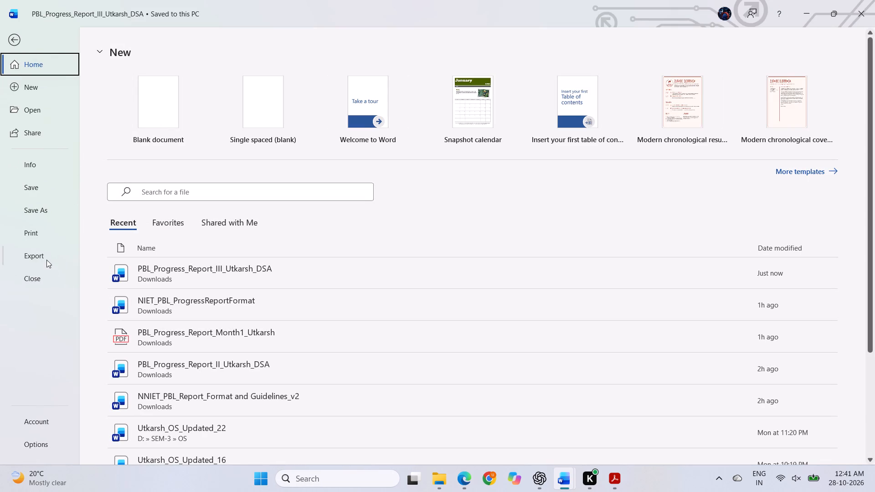
left_click(46, 260)
left_click(317, 149)
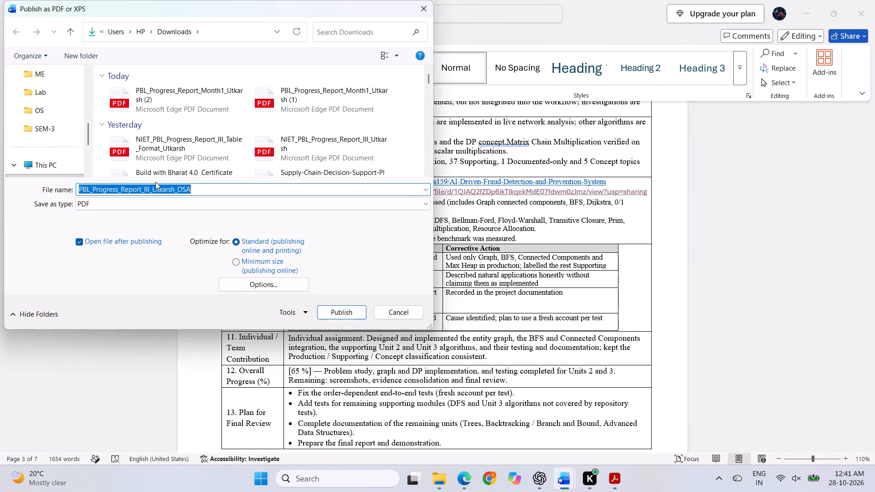
scroll(77, 106, "up", 5)
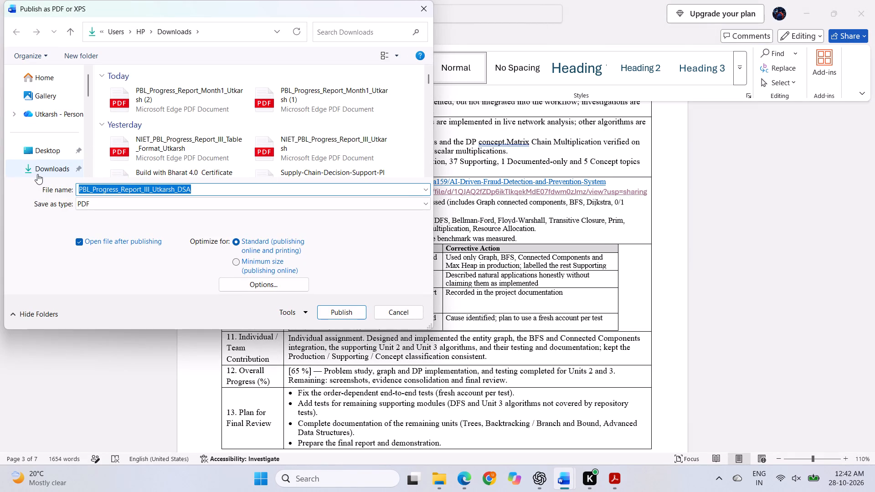
left_click(37, 174)
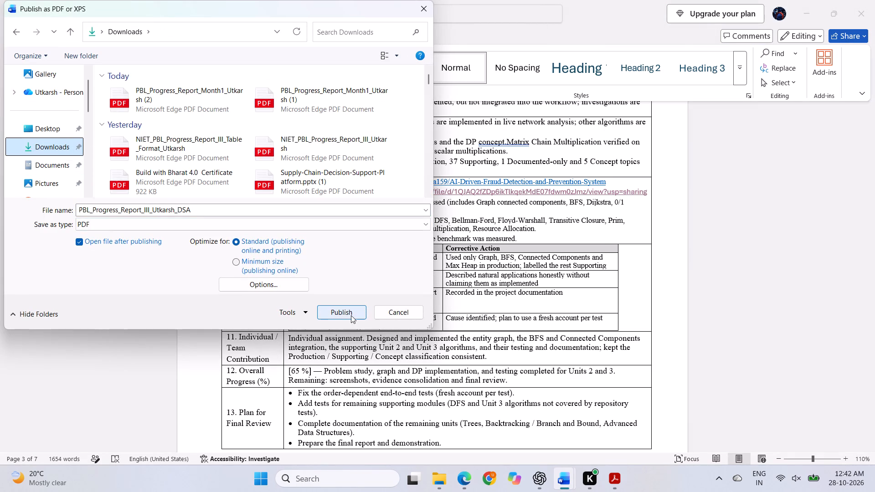
left_click(345, 313)
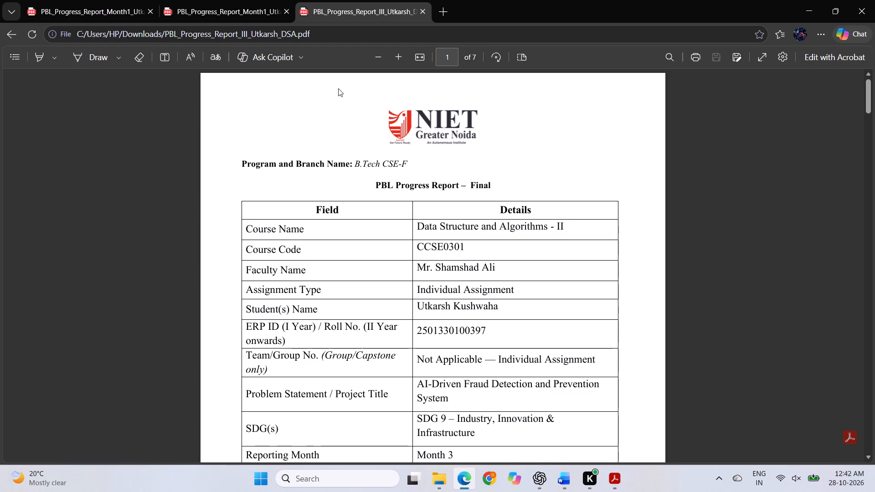
Review all pages of the exported Report III PDF, checking the layout and page breaks, and close the viewer.
scroll(372, 152, "down", 5)
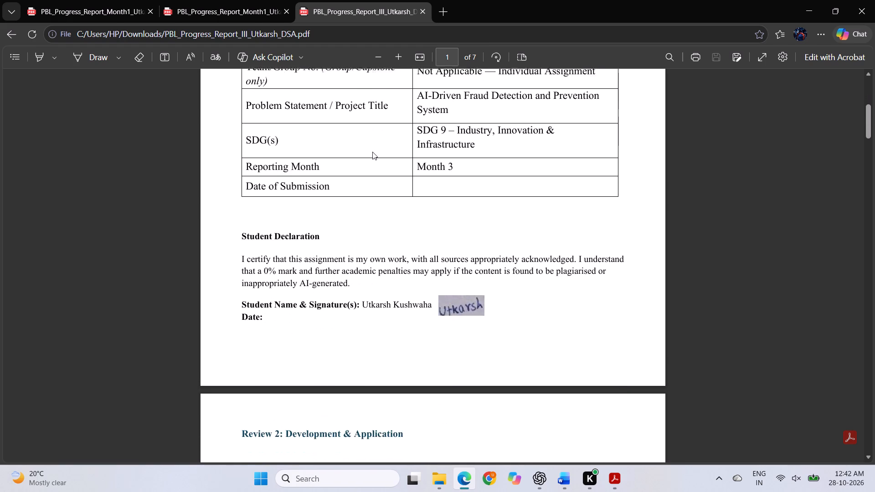
scroll(372, 152, "down", 9)
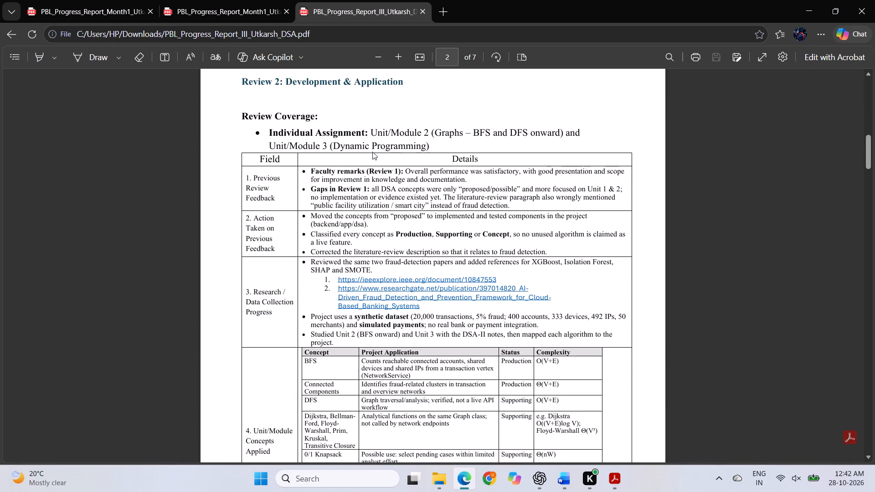
scroll(372, 152, "down", 9)
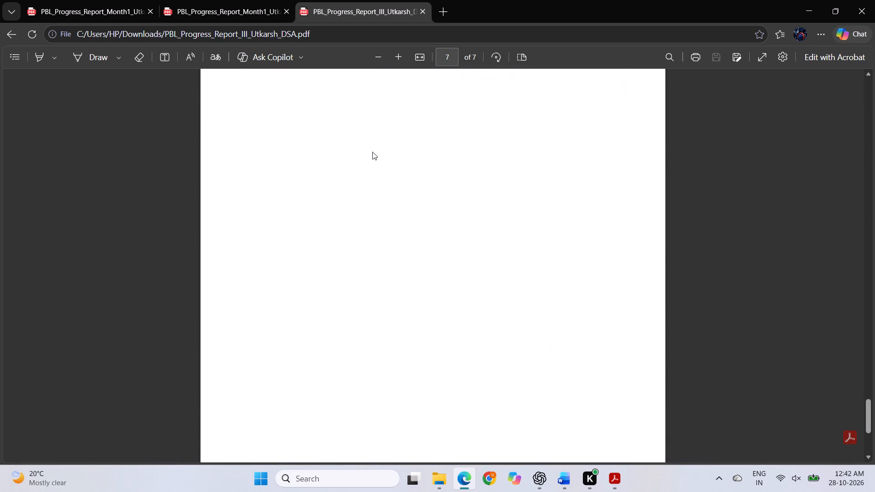
scroll(372, 152, "up", 12)
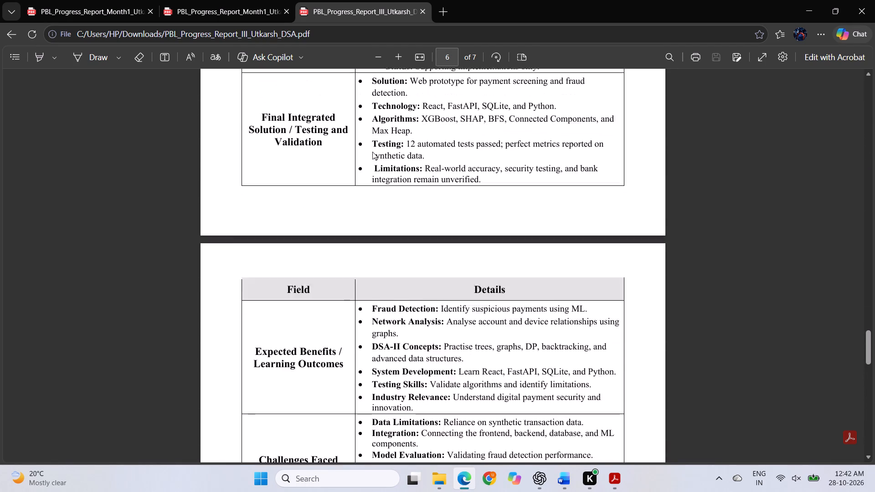
scroll(372, 152, "up", 8)
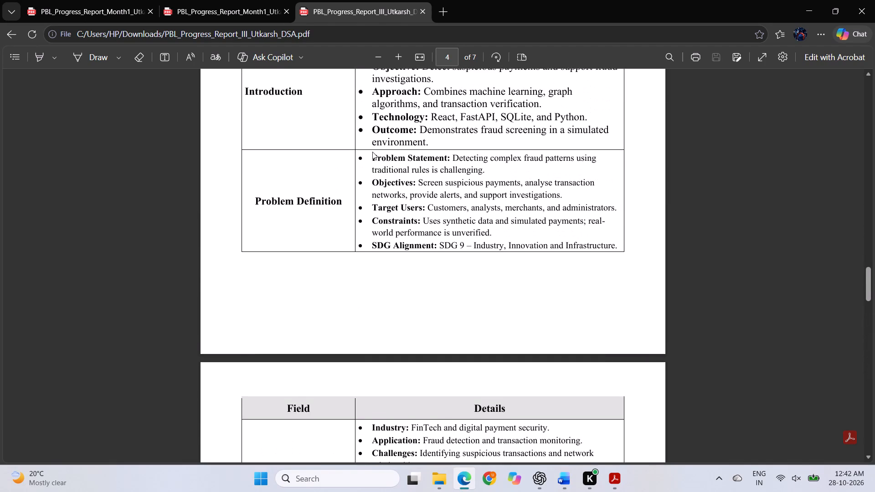
scroll(372, 152, "up", 9)
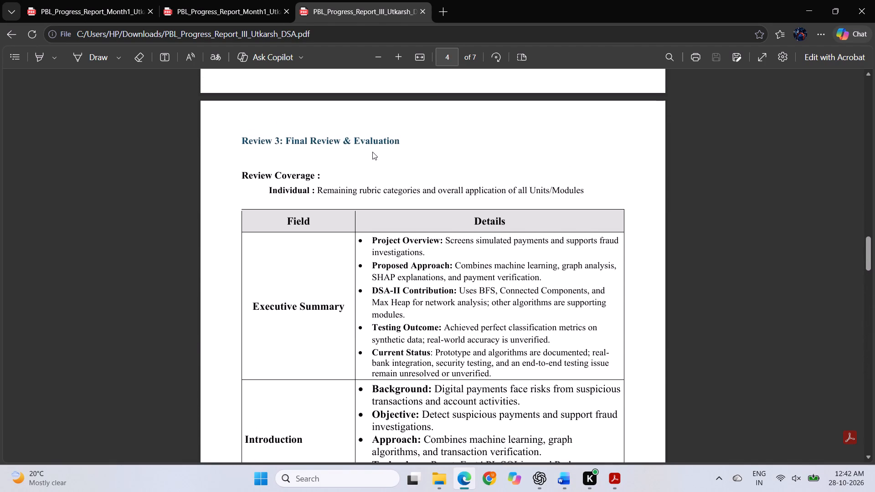
scroll(372, 152, "up", 10)
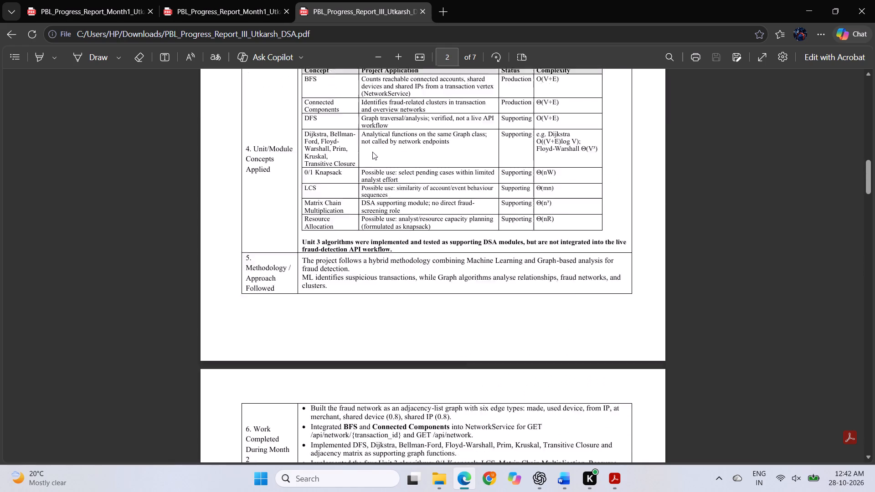
scroll(372, 152, "up", 3)
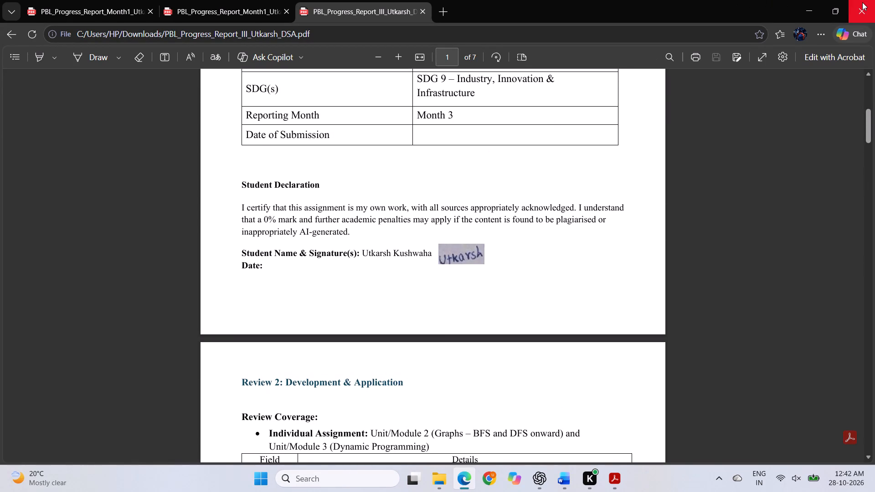
left_click(862, 2)
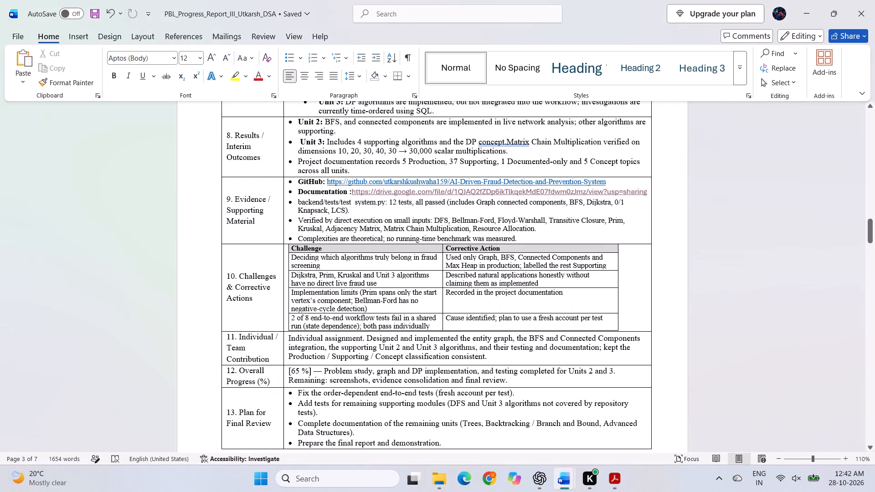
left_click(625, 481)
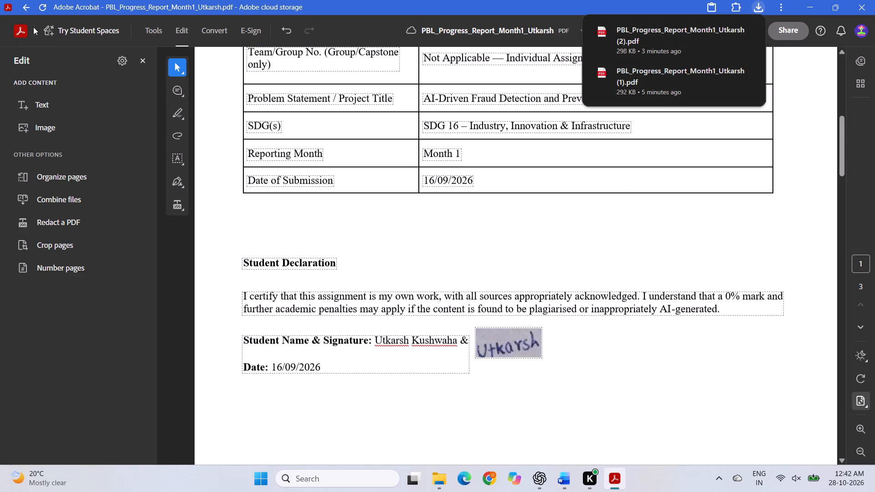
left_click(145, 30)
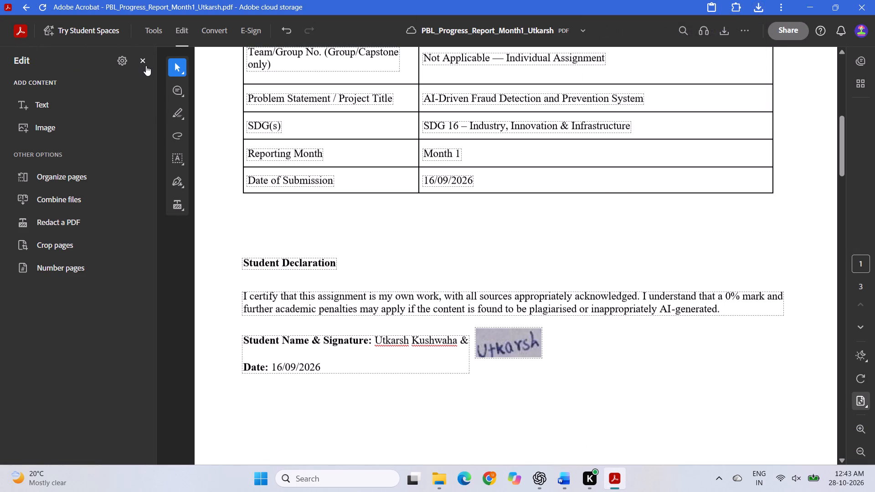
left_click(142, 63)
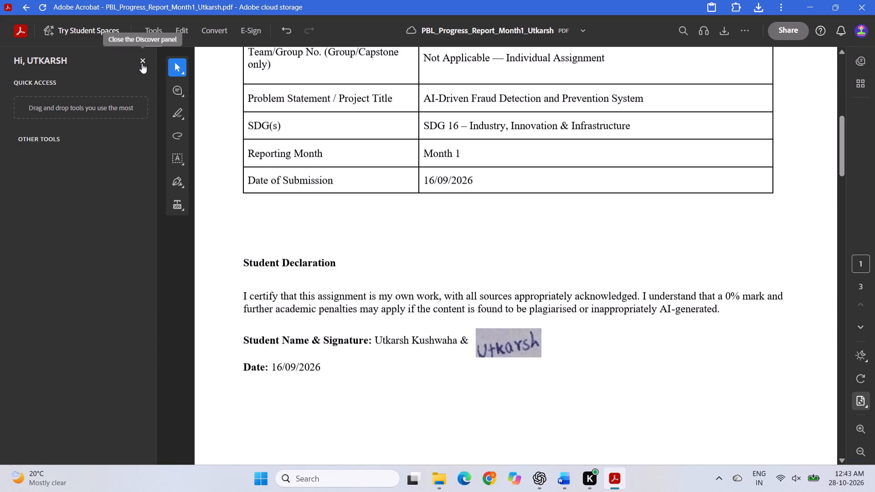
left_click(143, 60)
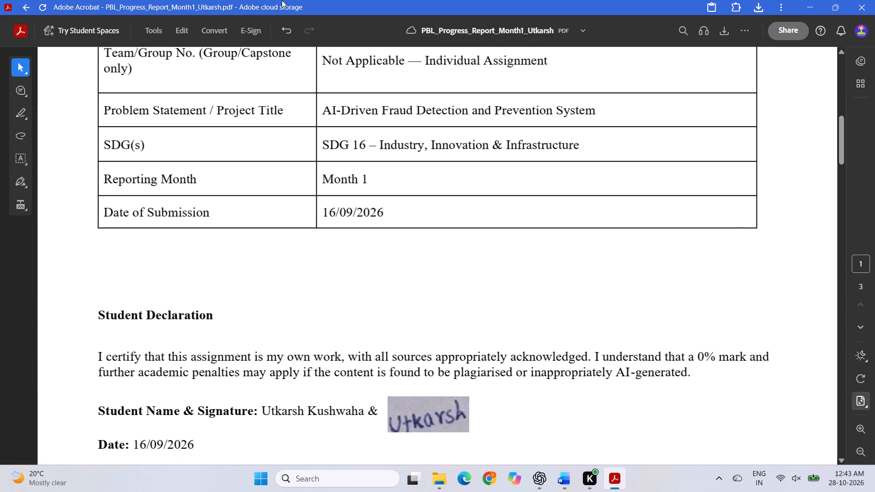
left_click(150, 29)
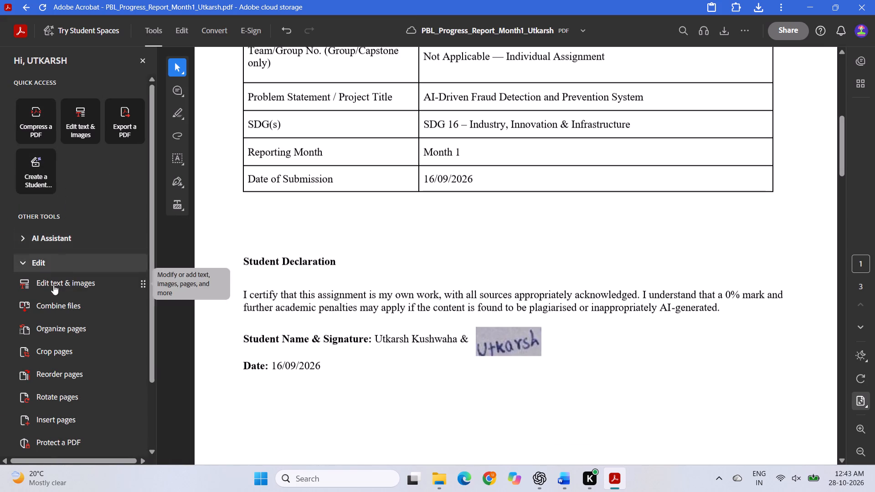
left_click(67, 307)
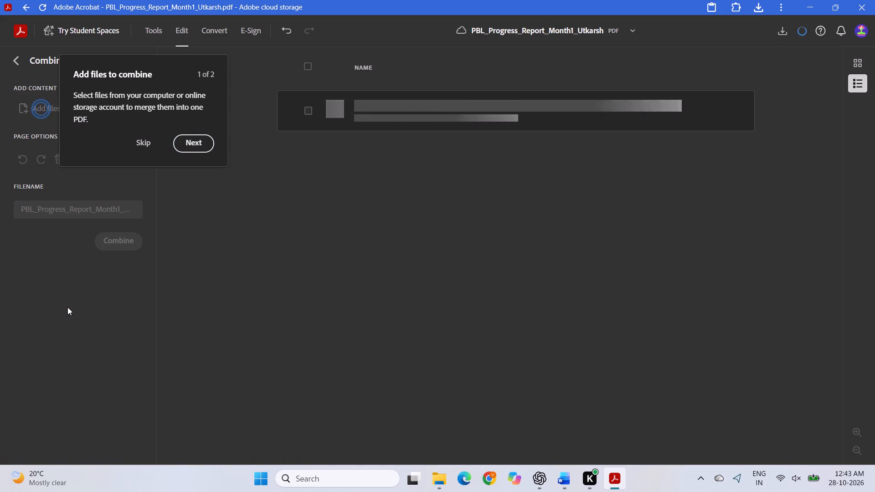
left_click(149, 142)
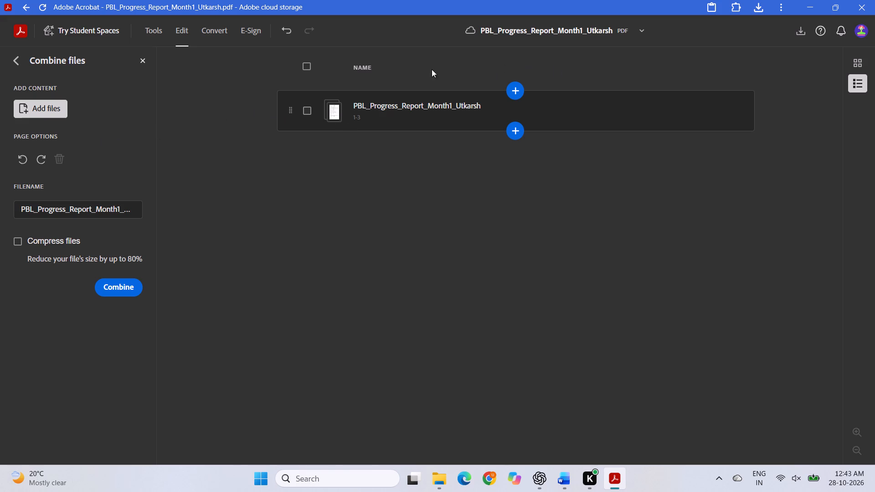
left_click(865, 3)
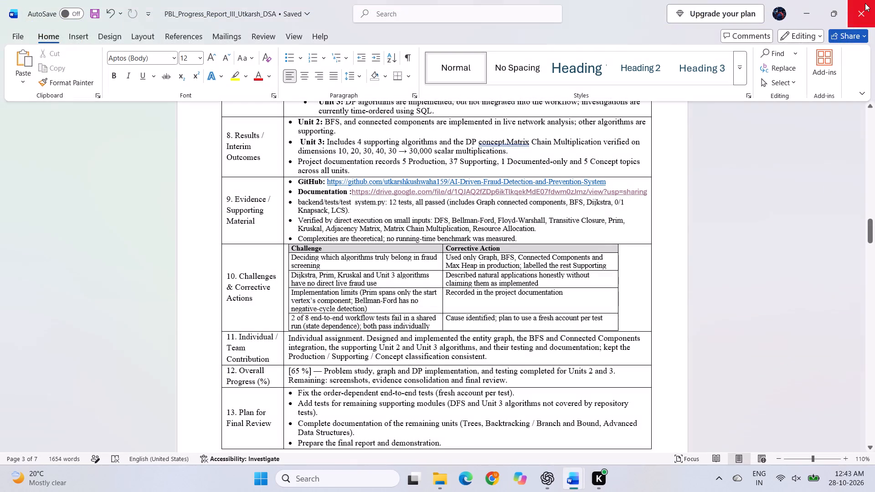
Minimise the report document and switch to the Downloads folder in File Explorer.
left_click(799, 7)
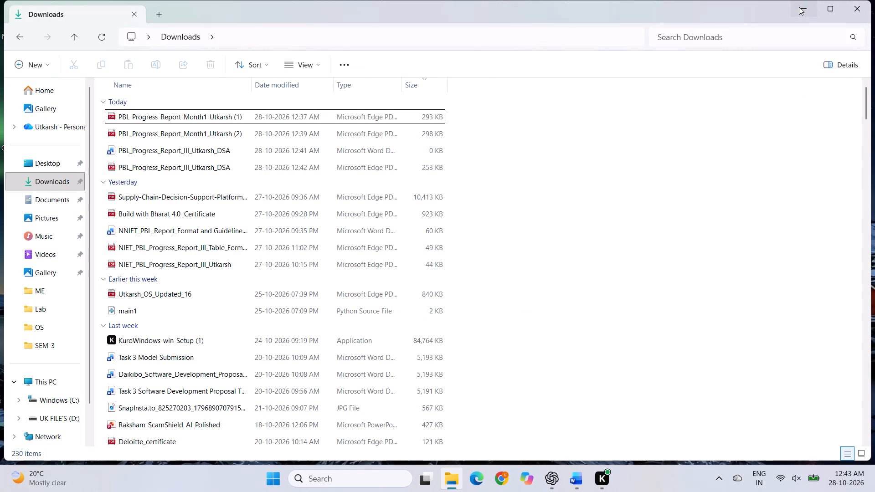
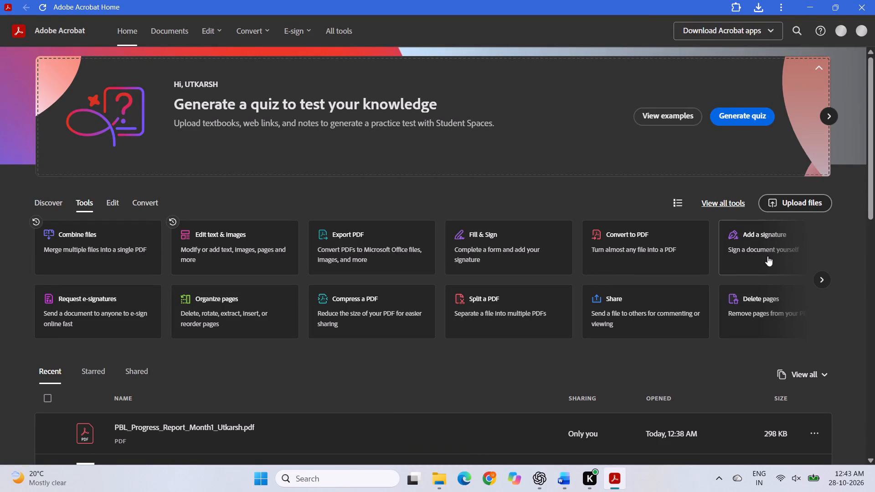
Add PBL_Progress_Report_Month1_Utkarsh (2) and the PBL_Progress_Report_III_Utkarsh_DSA PDF from the Downloads folder to Acrobat's Combine files tool.
scroll(745, 300, "left", 3)
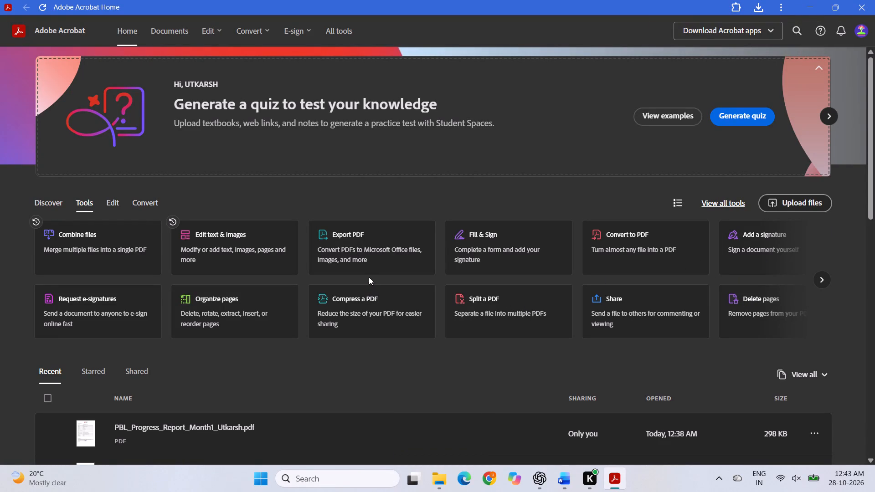
left_click(126, 248)
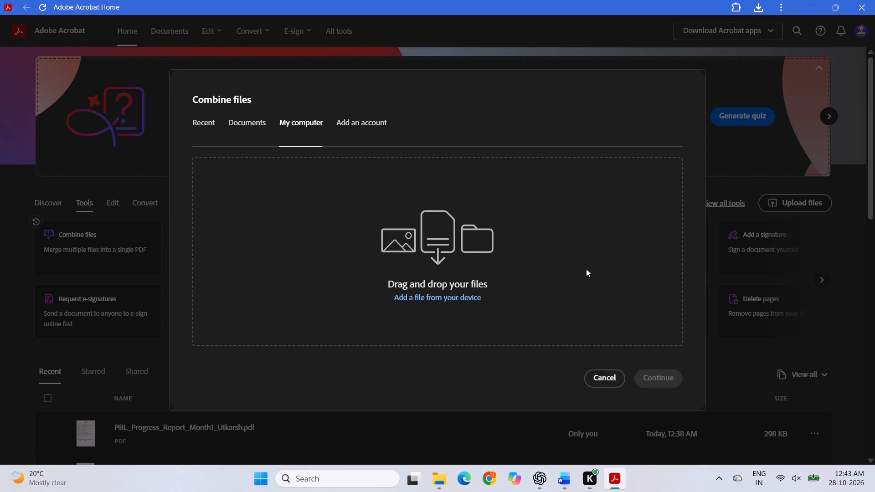
left_click(443, 473)
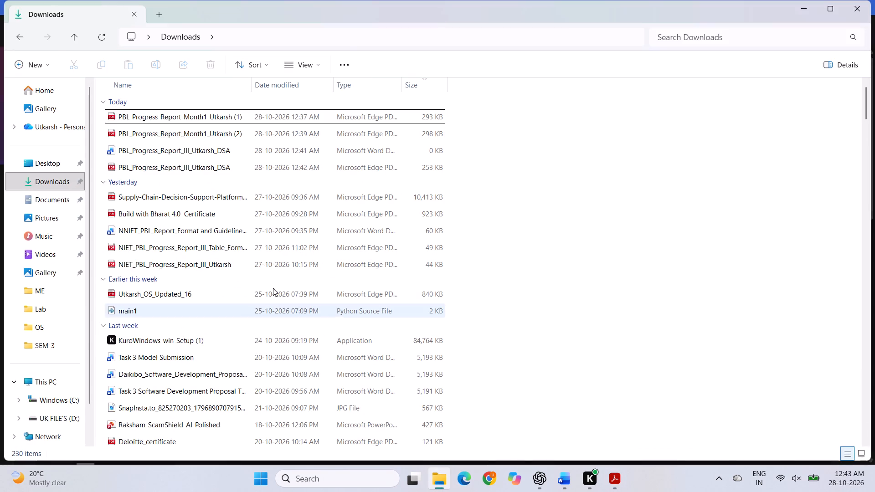
left_click(210, 134)
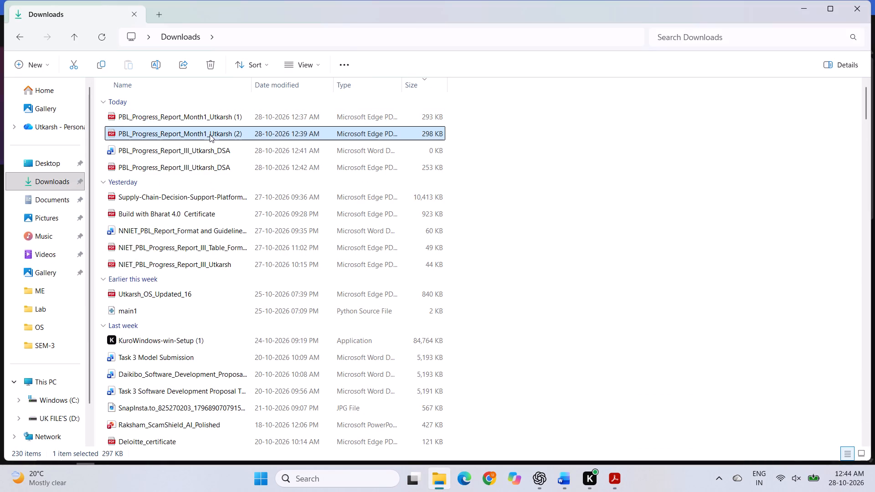
left_click(206, 164, "ctrl")
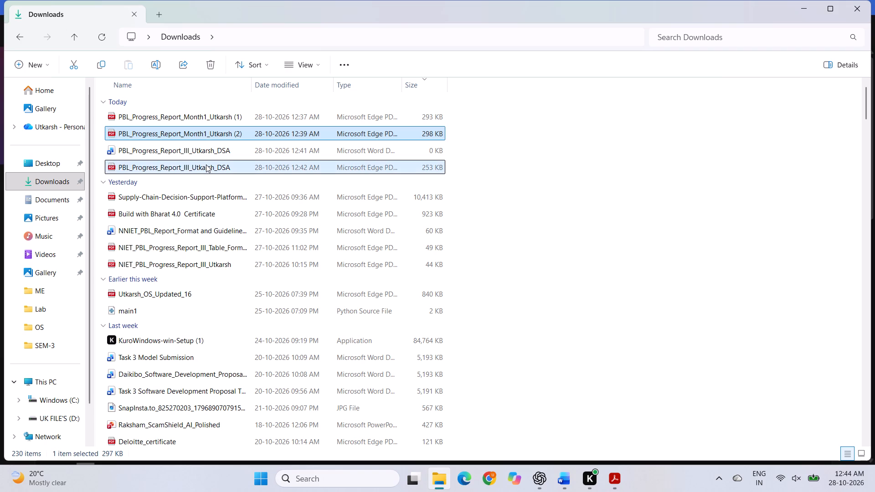
left_click_drag(206, 164, 558, 245)
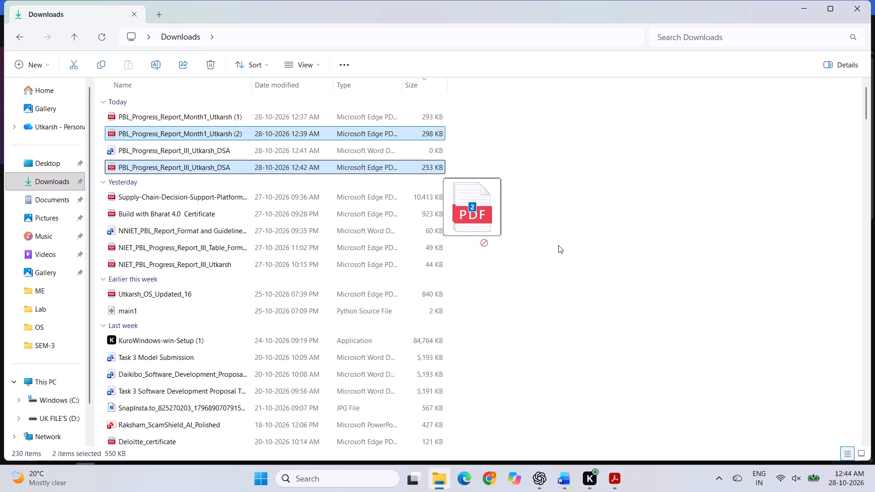
left_click_drag(558, 245, 528, 321)
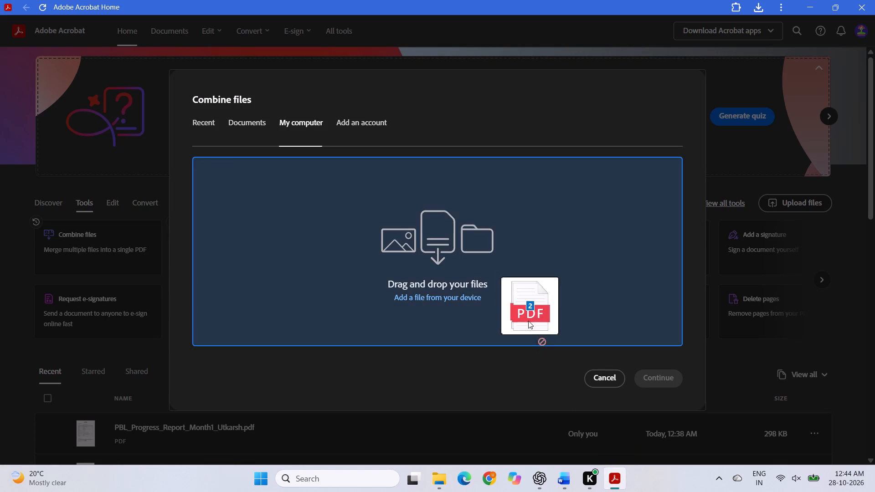
left_click_drag(528, 321, 524, 302)
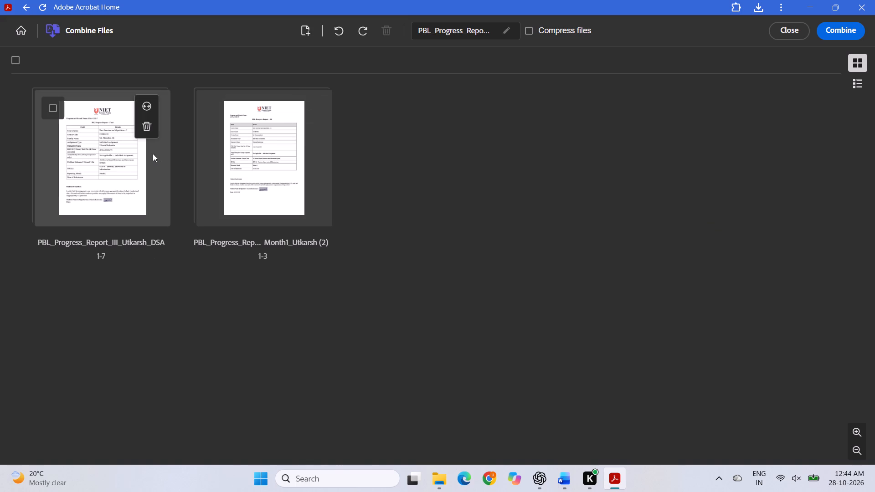
Select both reports, Report III and Month 1, and combine them into a single PDF.
left_click(52, 110)
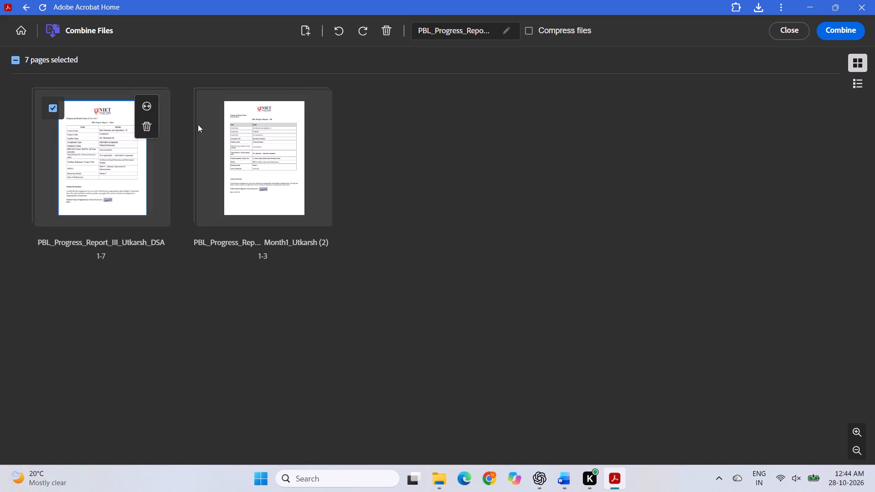
left_click(216, 103)
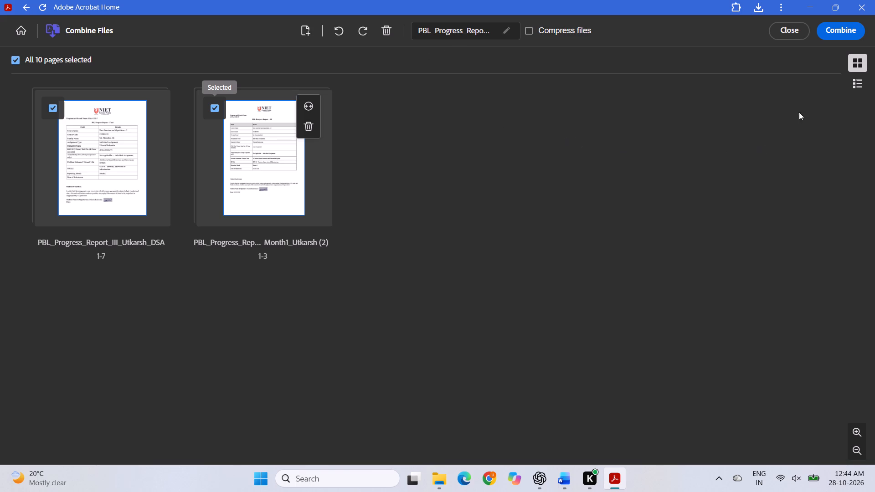
left_click(836, 32)
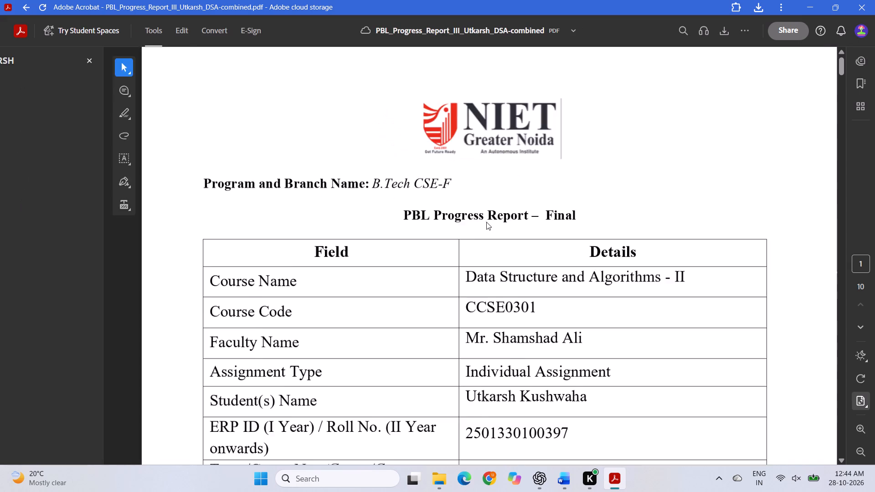
Open the combined PDF for organizing pages, skip the tour, and delete the blank page 7.
scroll(486, 221, "down", 1)
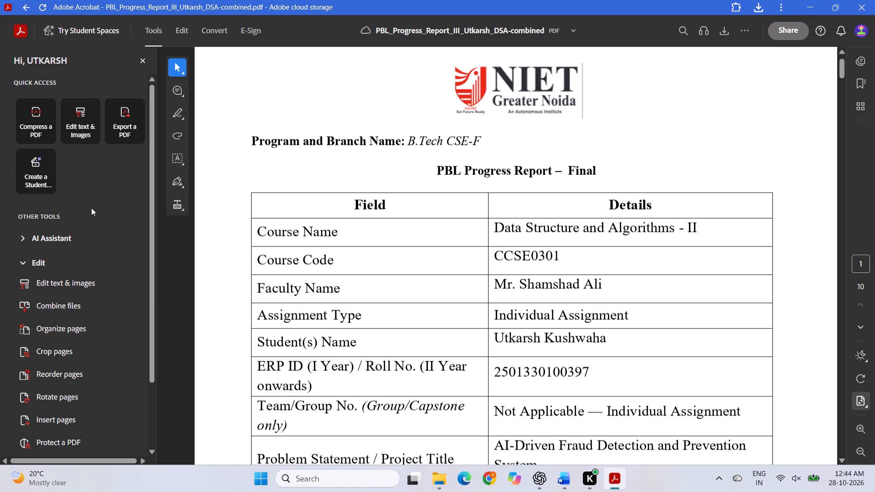
left_click(74, 327)
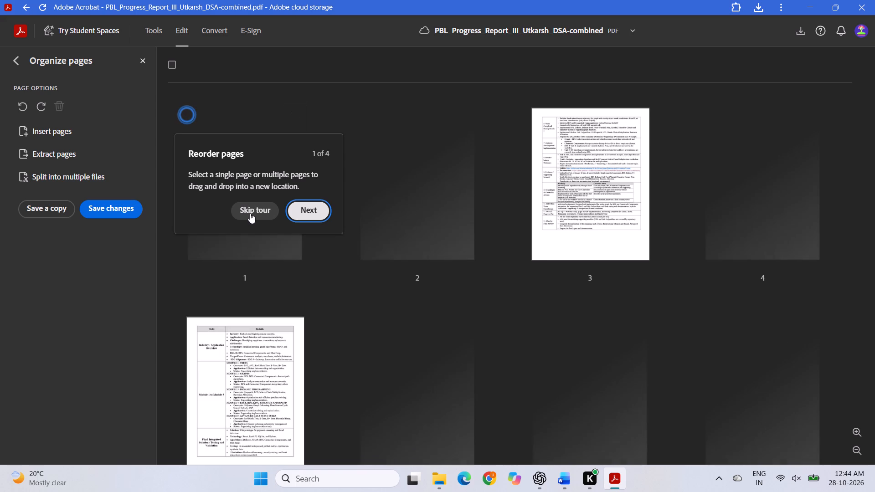
left_click(265, 213)
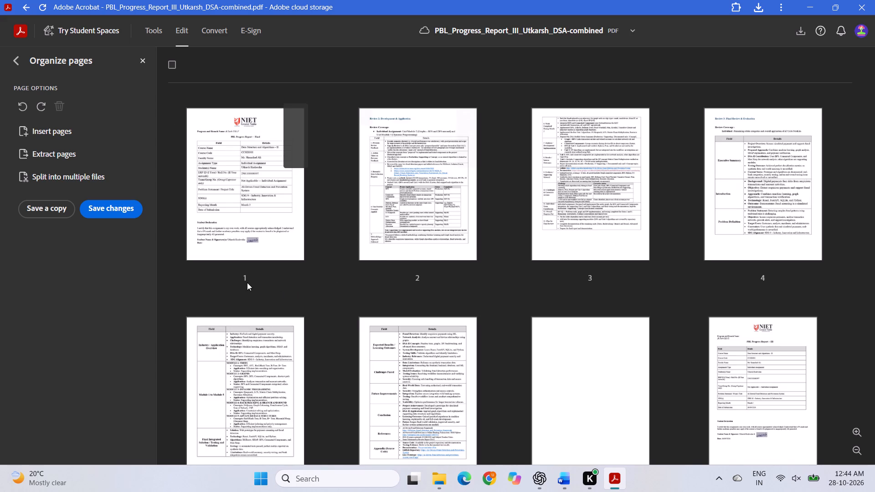
scroll(247, 282, "down", 3)
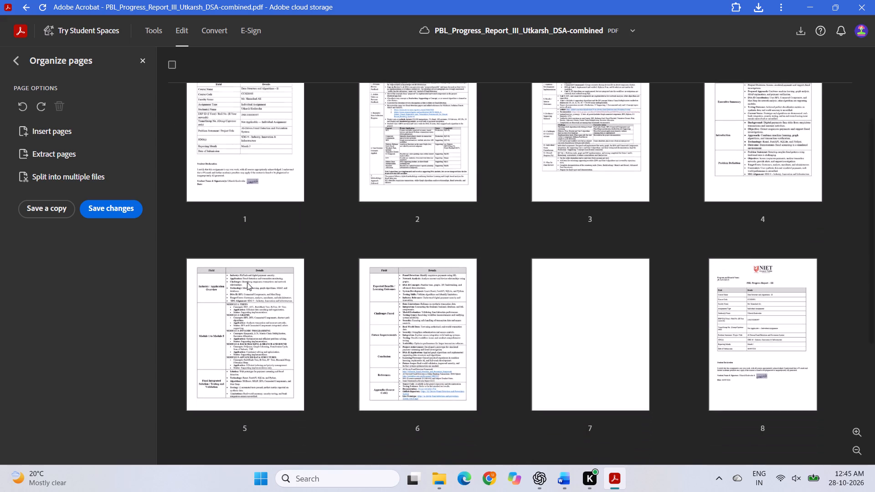
scroll(247, 282, "down", 1)
left_click(576, 265)
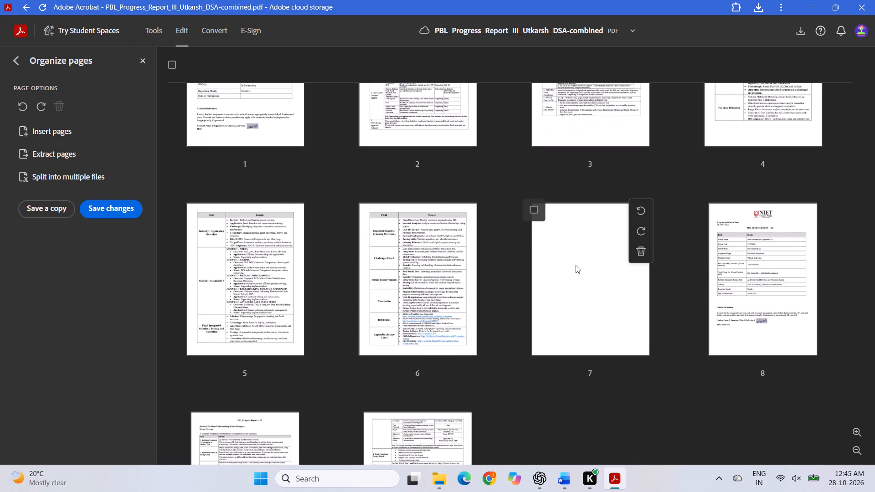
left_click(640, 250)
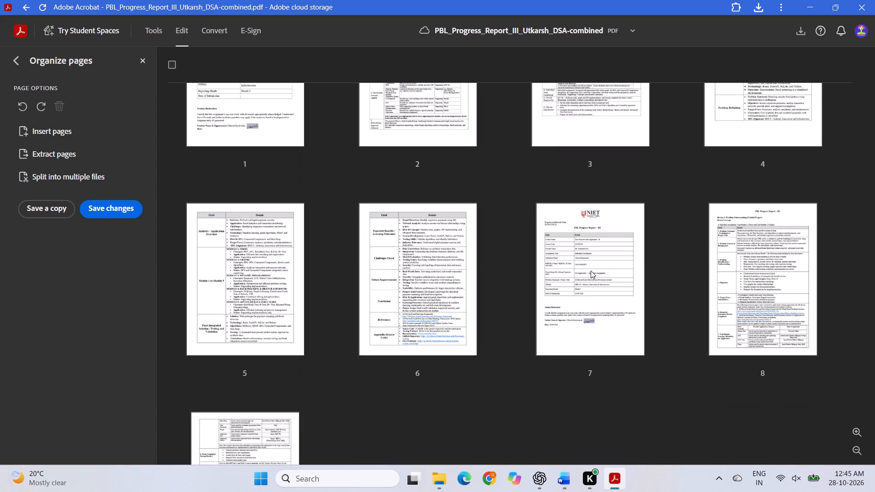
Delete the Month 1 report's cover page, now page 7 of the combined PDF.
left_click(529, 209)
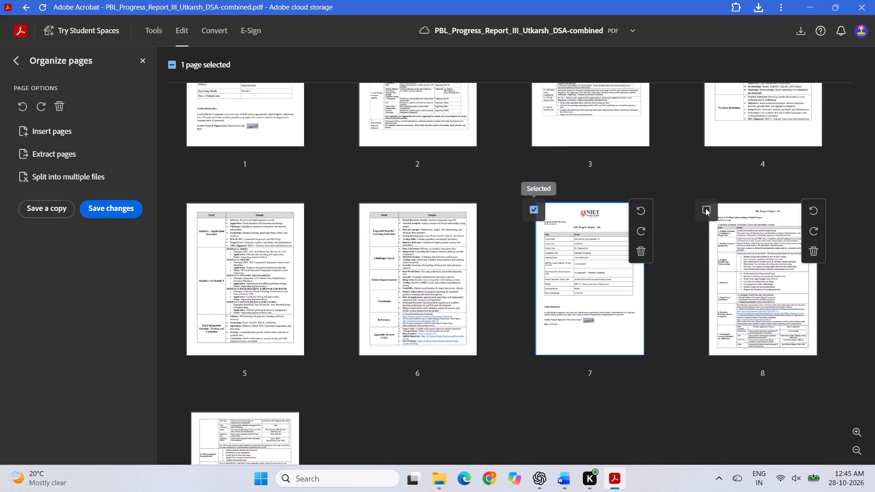
left_click(637, 251)
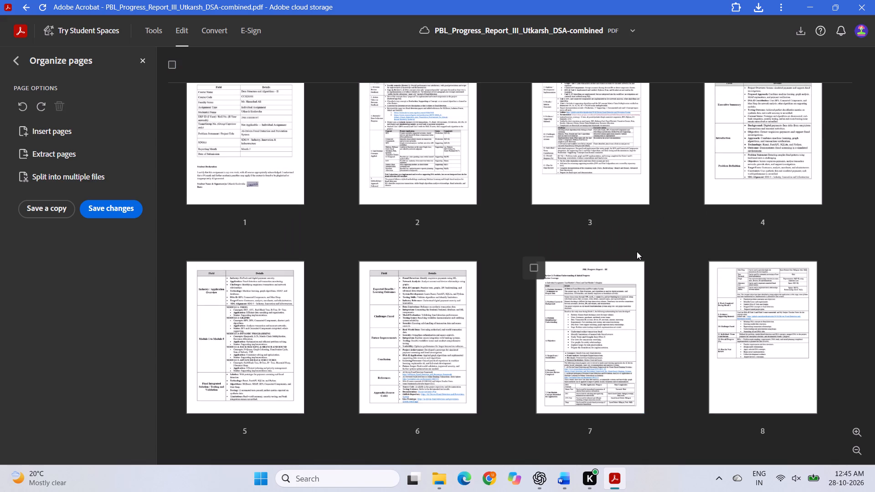
Move the two remaining Month 1 report pages, 7 and 8, to directly after the cover page as pages 2 and 3.
left_click(532, 269)
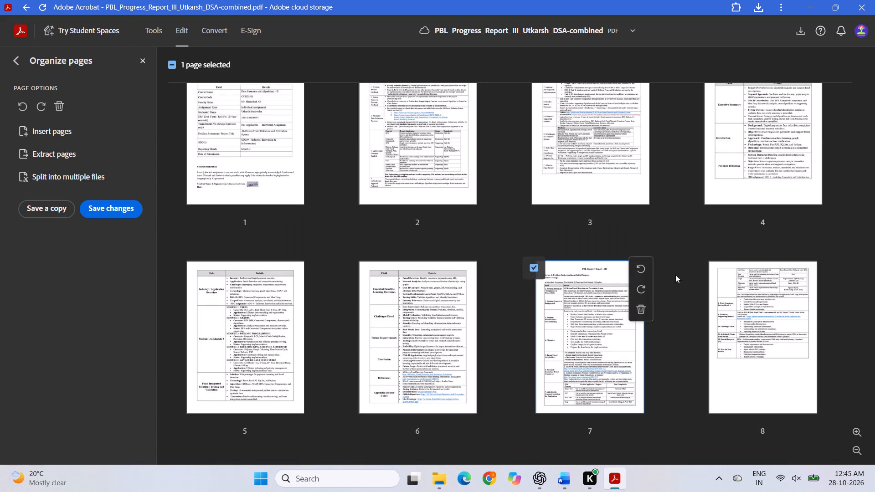
left_click(706, 267)
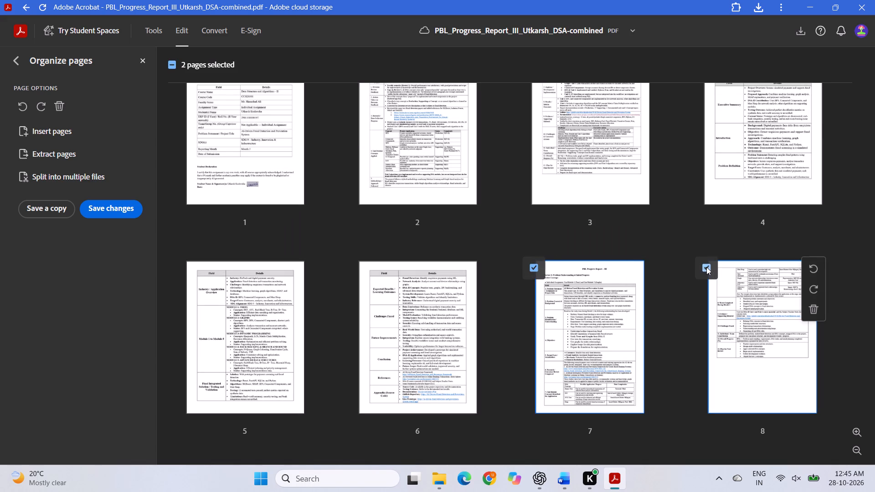
left_click_drag(555, 307, 466, 255)
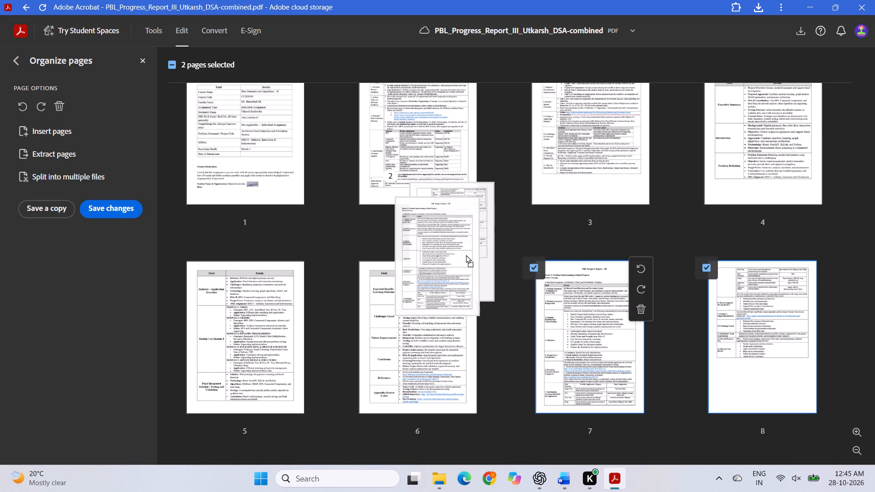
left_click_drag(466, 255, 355, 182)
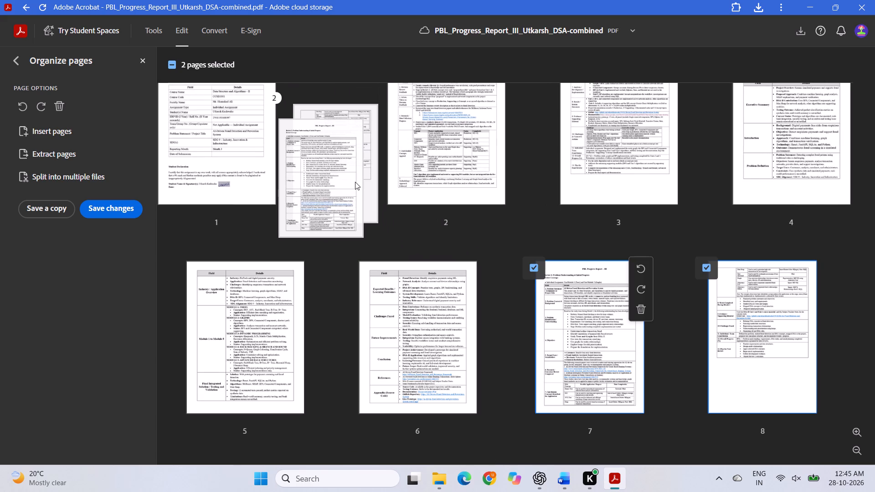
Check the new page order and save the changes to the combined PDF.
scroll(365, 212, "up", 1)
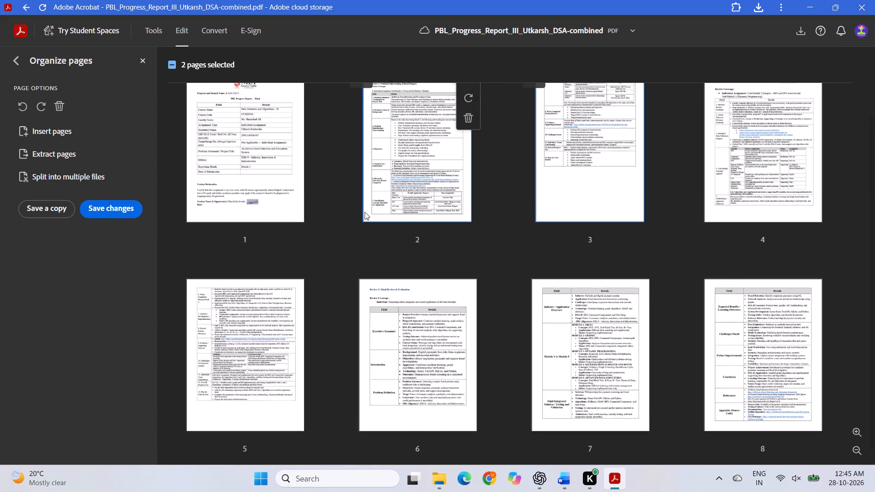
scroll(365, 212, "up", 2)
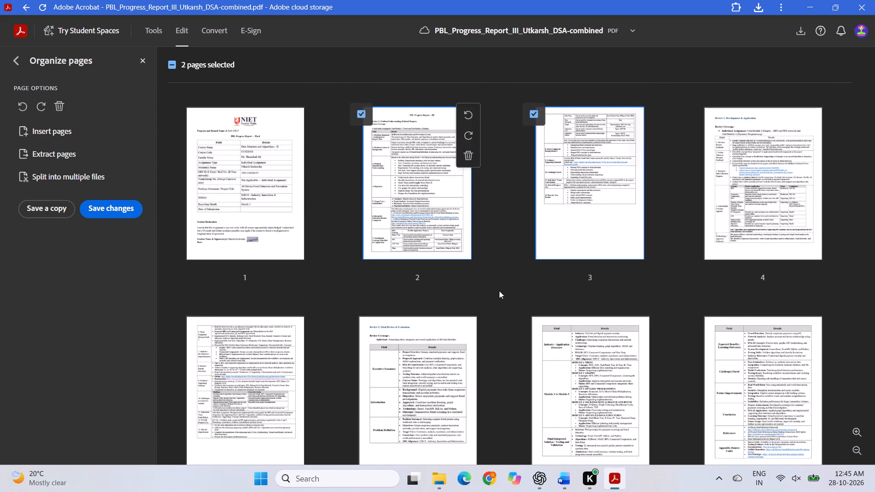
scroll(499, 291, "up", 1)
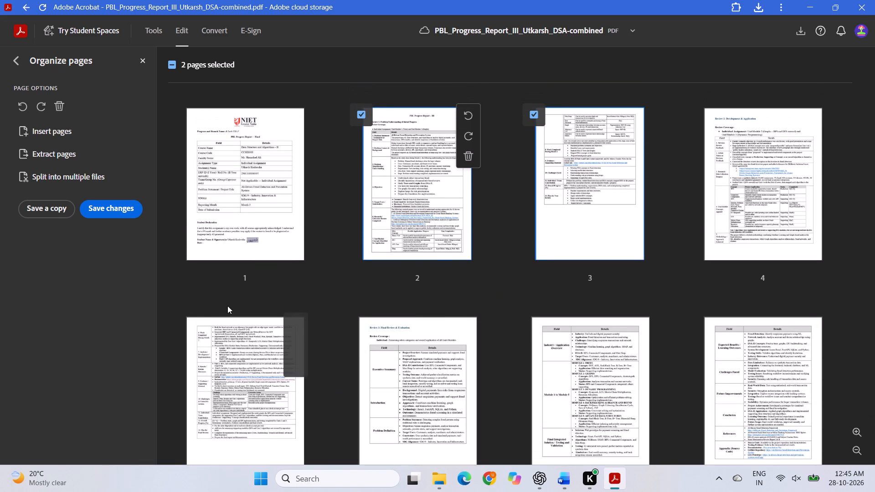
left_click(108, 206)
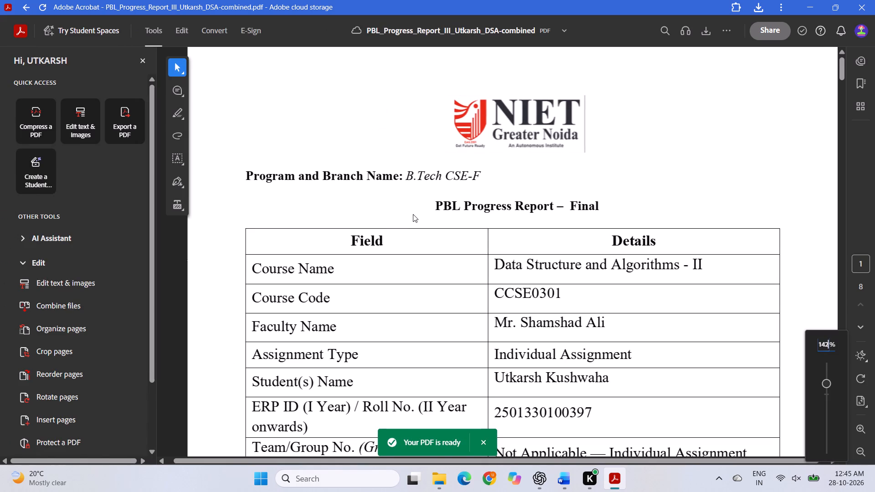
Review the combined PDF's cover page and the inserted Review 1 pages, 1 to 3, for content and layout.
scroll(413, 214, "down", 2)
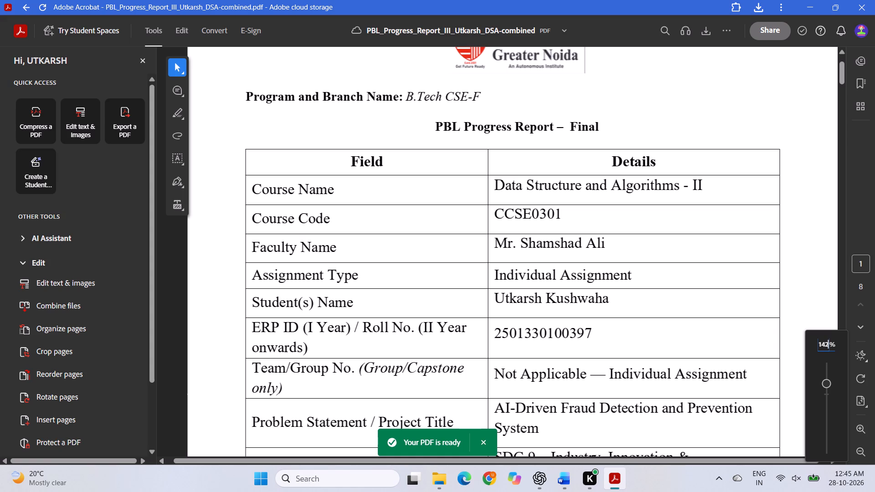
scroll(341, 322, "down", 2)
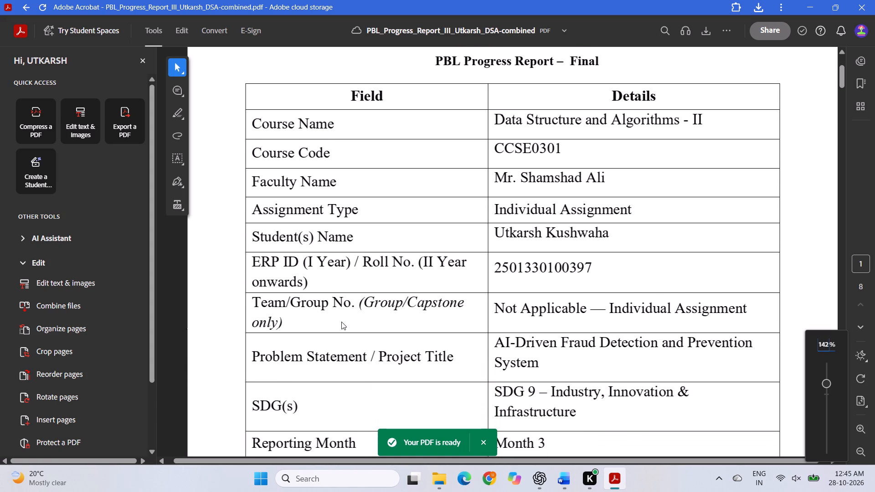
scroll(341, 322, "down", 6)
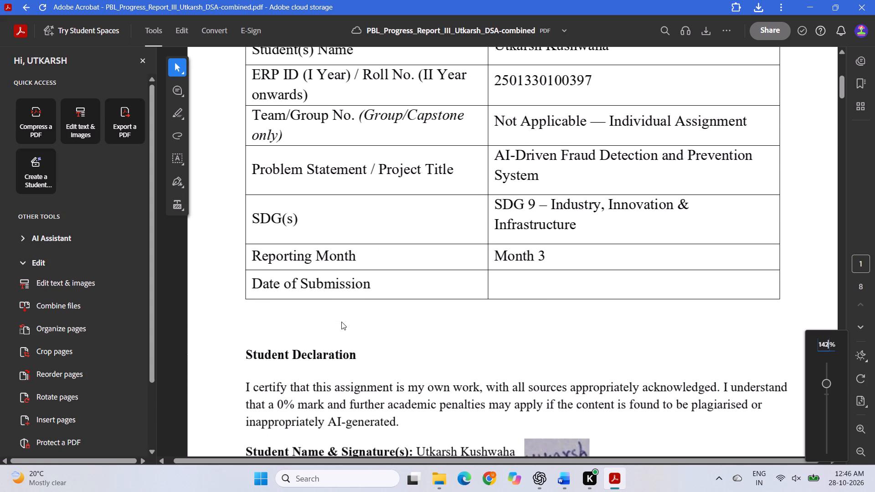
scroll(341, 322, "down", 5)
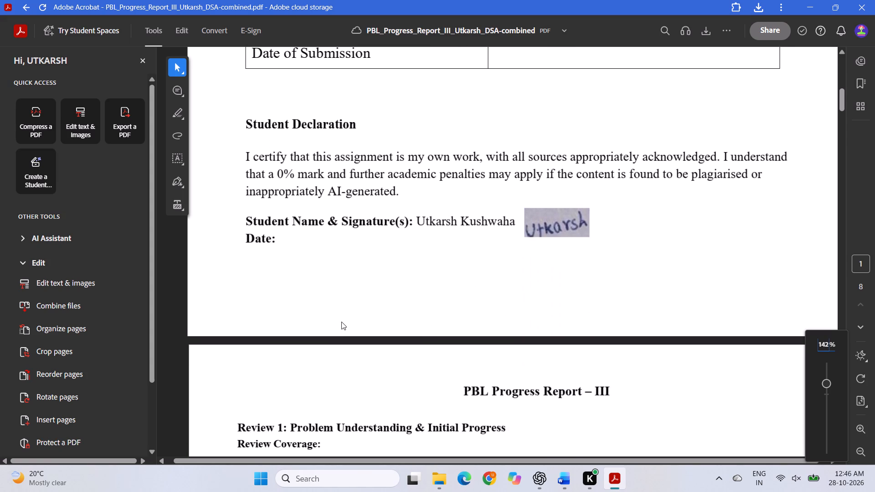
scroll(341, 322, "down", 2)
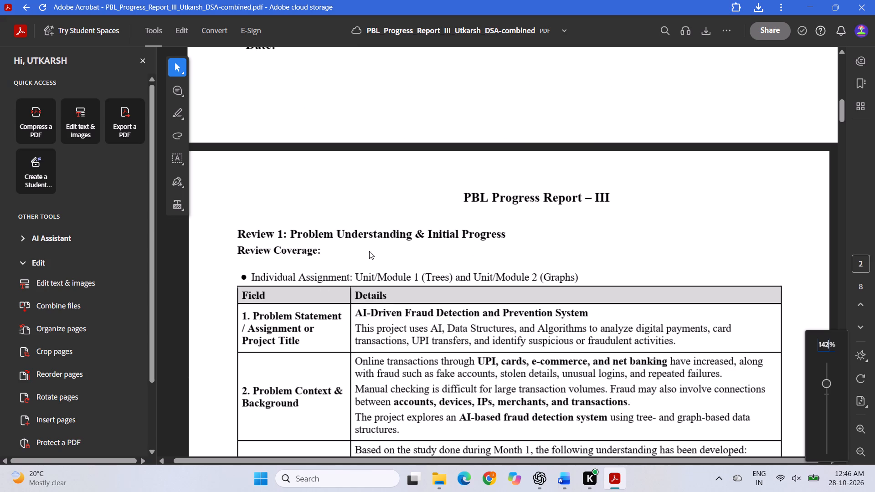
scroll(324, 283, "down", 4)
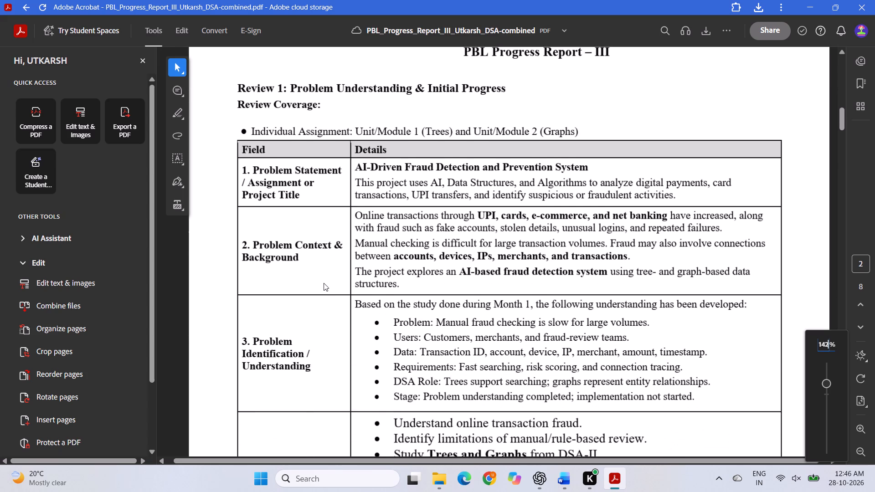
scroll(324, 283, "down", 9)
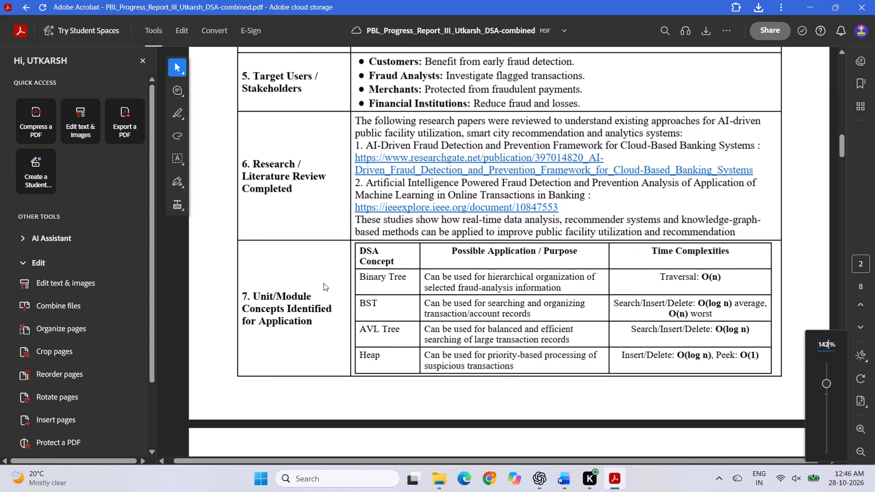
scroll(324, 283, "down", 9)
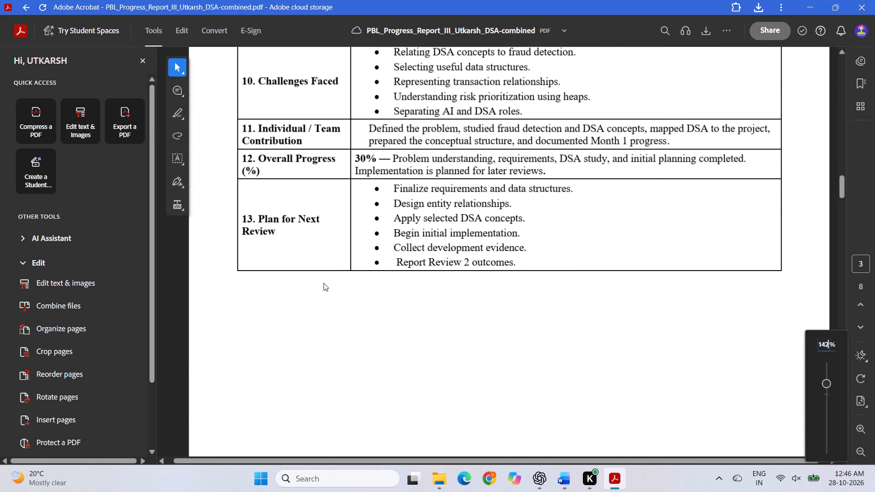
Review the Review 2: Development & Application pages, 4 and 5, of the combined PDF.
scroll(324, 283, "down", 8)
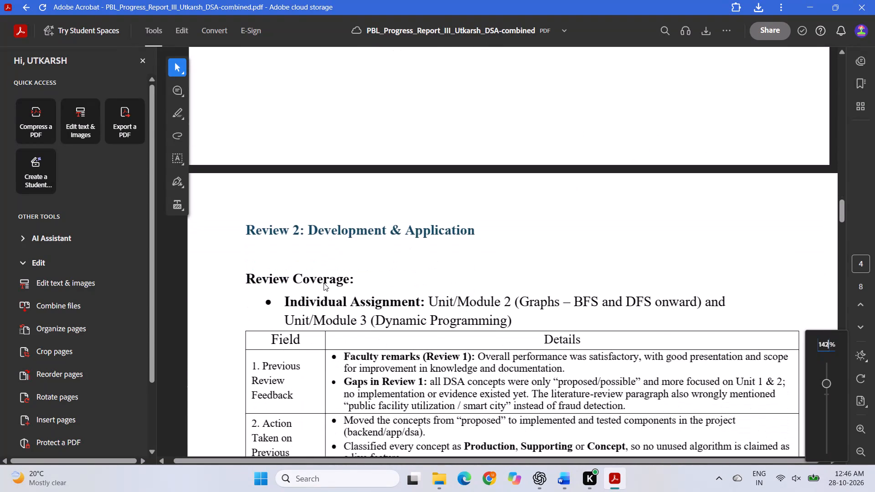
scroll(324, 283, "down", 6)
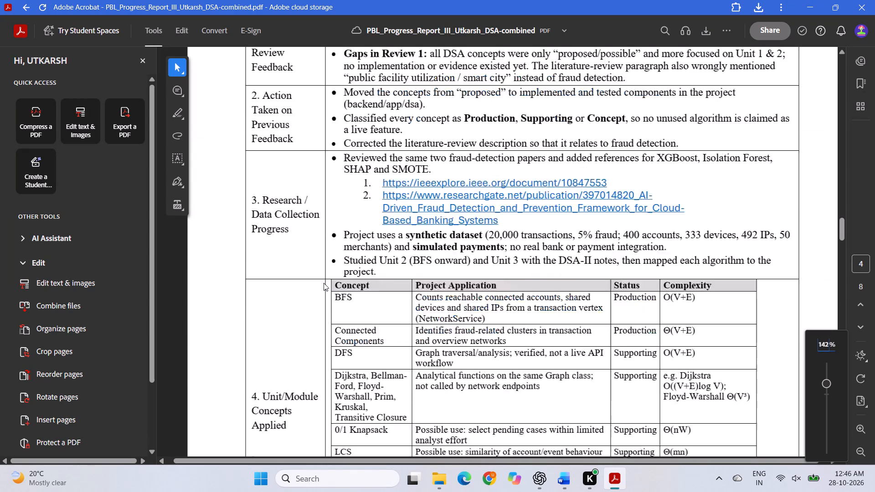
scroll(324, 283, "down", 10)
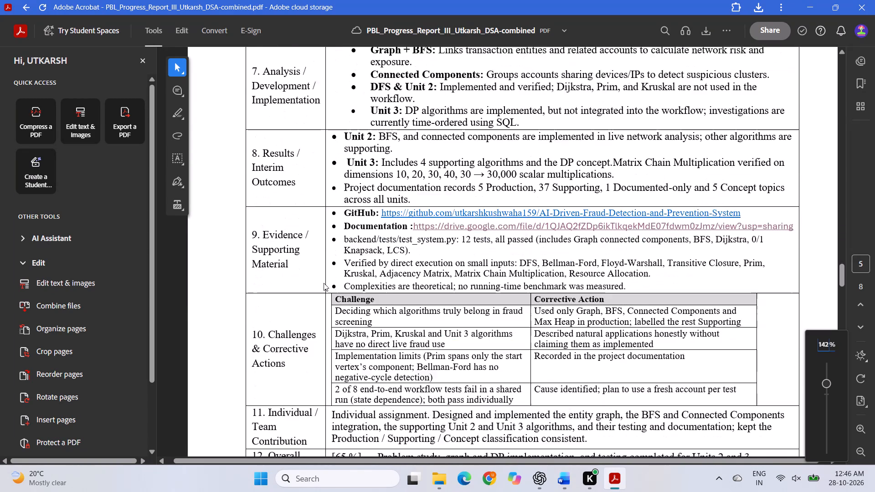
scroll(324, 283, "down", 7)
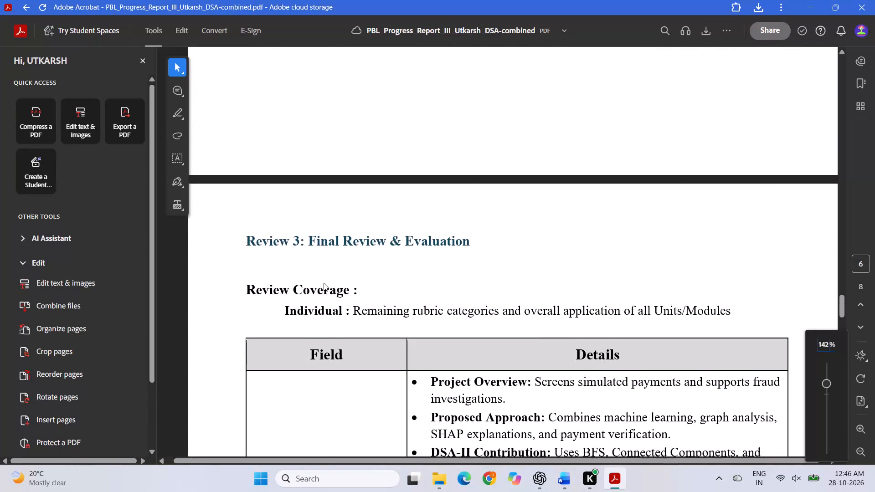
Read through the Review 3: Final Review & Evaluation pages, 6 to 8, checking the table's layout down to the Appendix row.
scroll(324, 283, "down", 1)
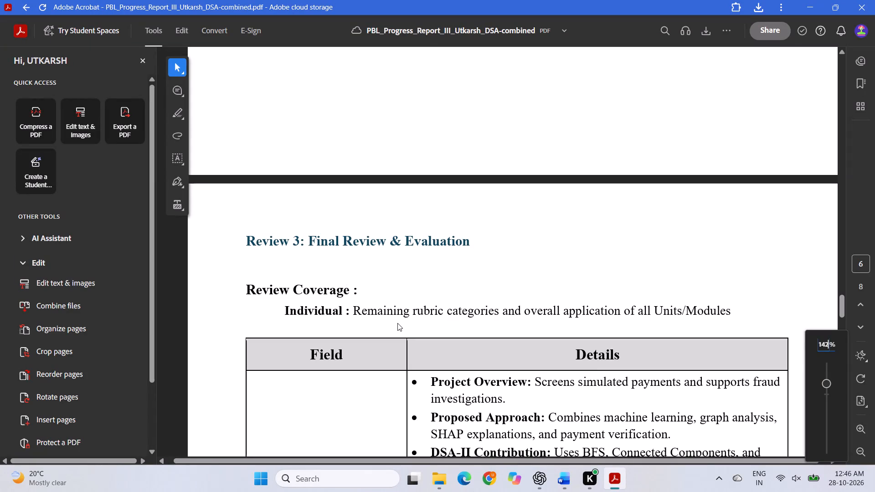
scroll(397, 323, "down", 4)
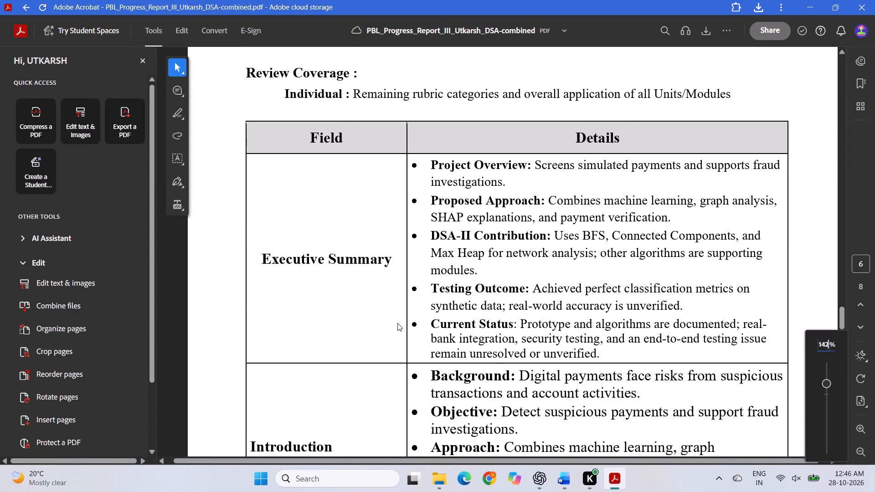
scroll(397, 323, "down", 3)
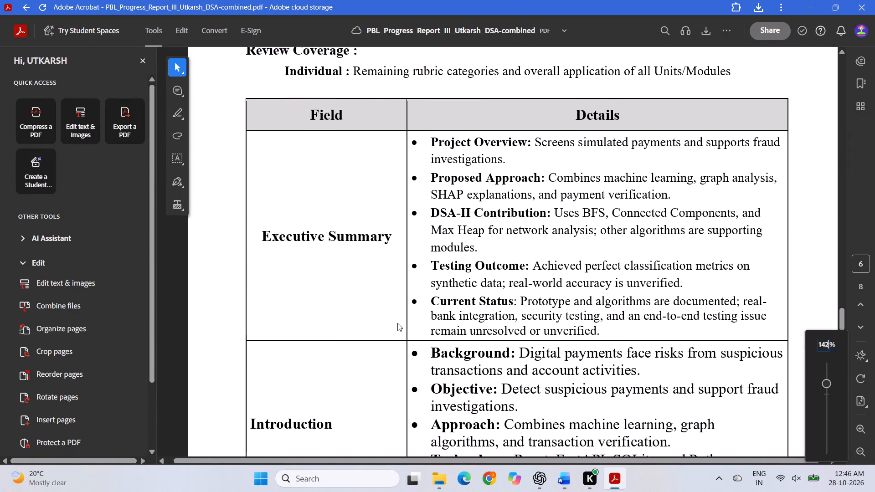
scroll(397, 323, "down", 2)
scroll(351, 337, "down", 2)
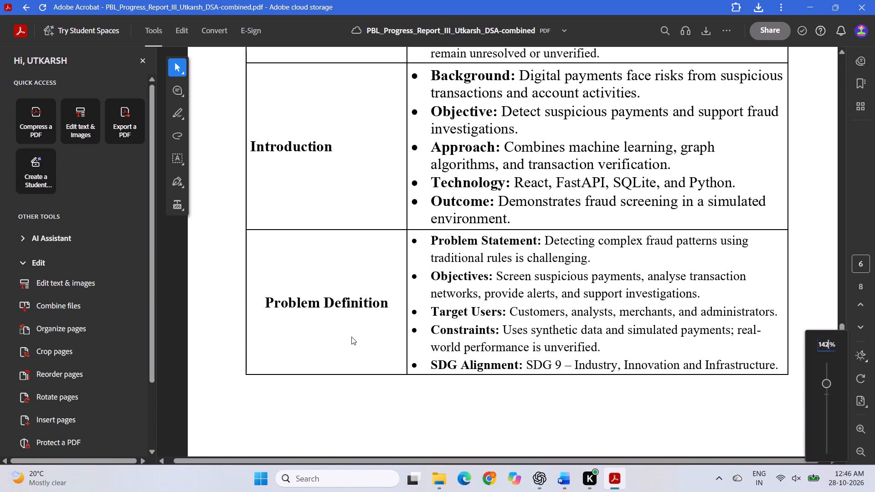
scroll(351, 337, "down", 2)
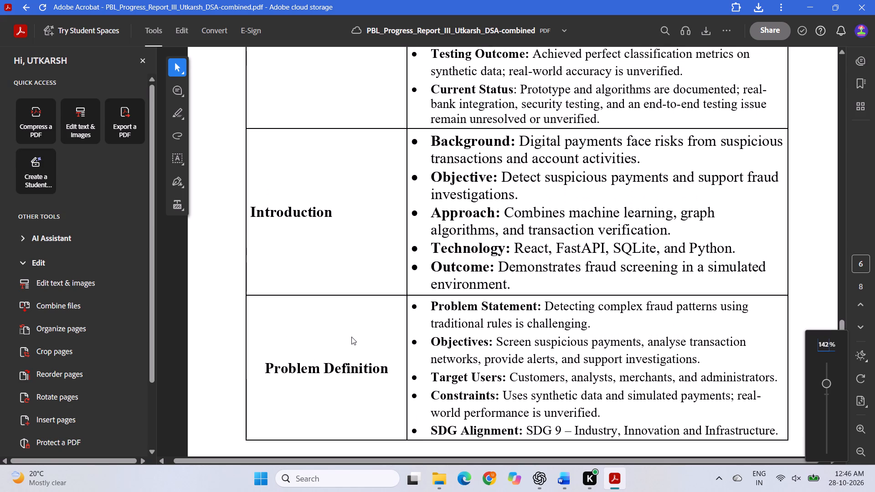
scroll(351, 337, "down", 5)
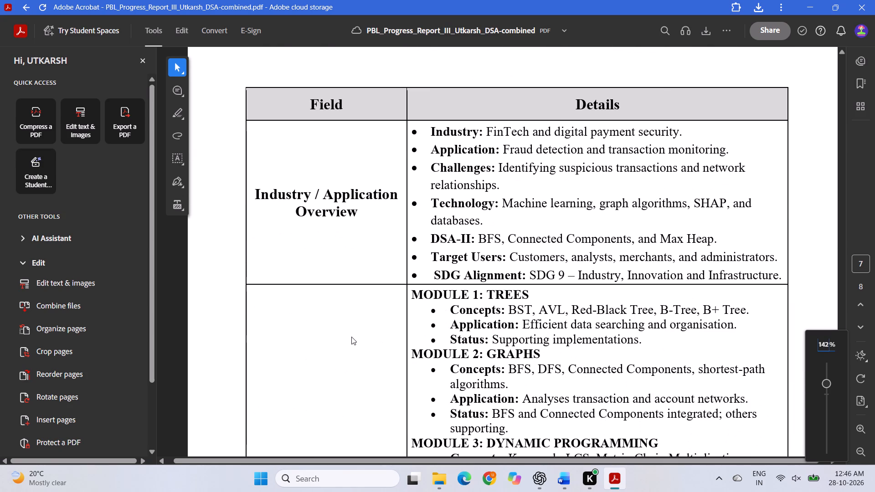
scroll(351, 337, "up", 1)
scroll(351, 337, "down", 1)
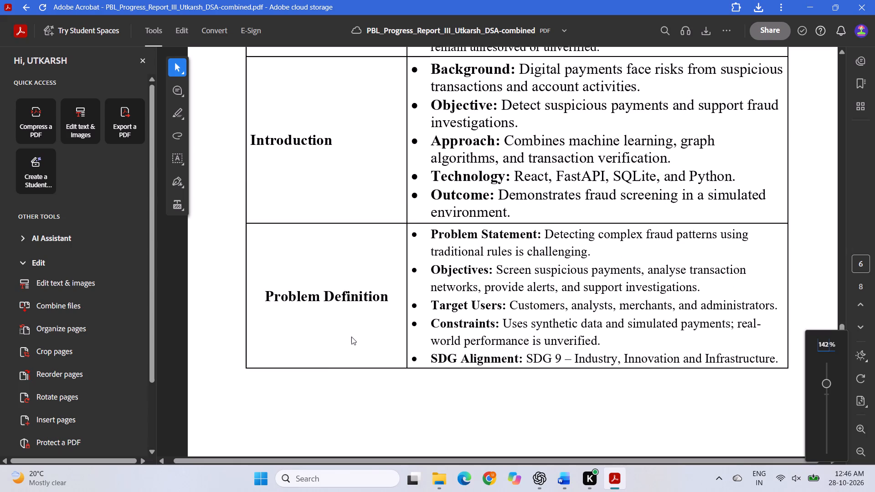
scroll(351, 337, "down", 8)
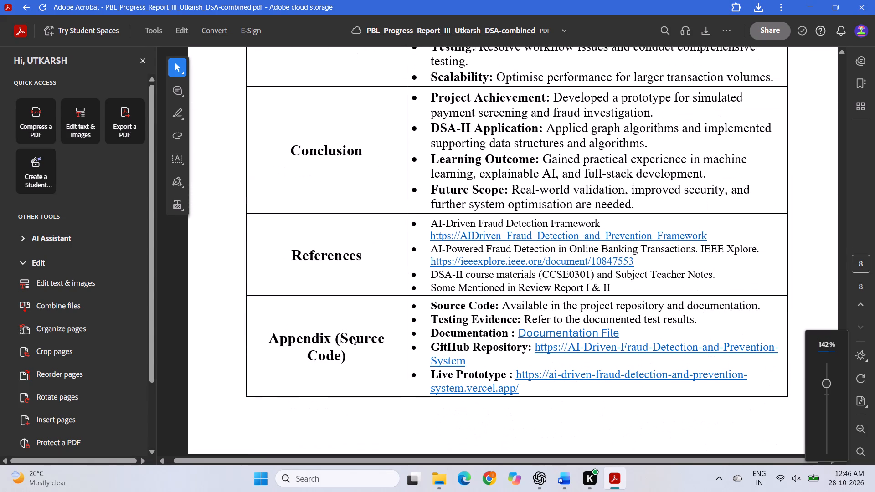
scroll(351, 337, "down", 1)
Recheck the Review 3 tables from the References and Appendix rows on page 8 back up to Problem Definition on page 6.
scroll(351, 337, "up", 6)
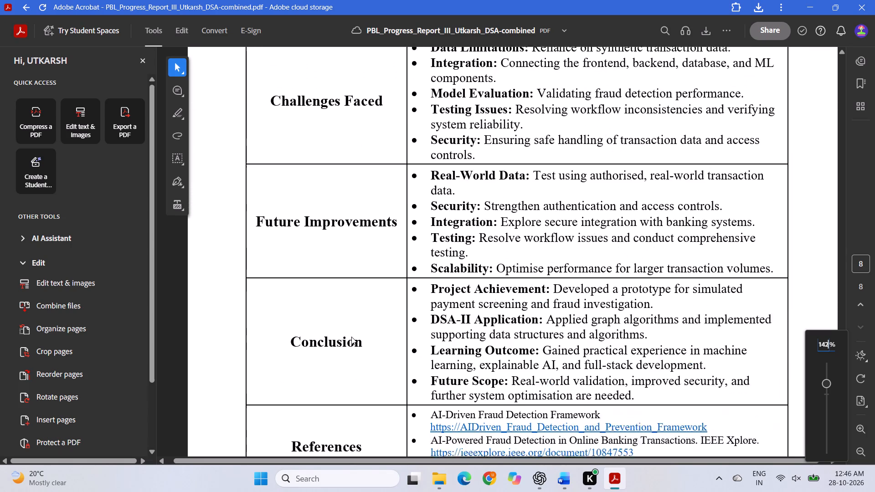
scroll(351, 337, "up", 3)
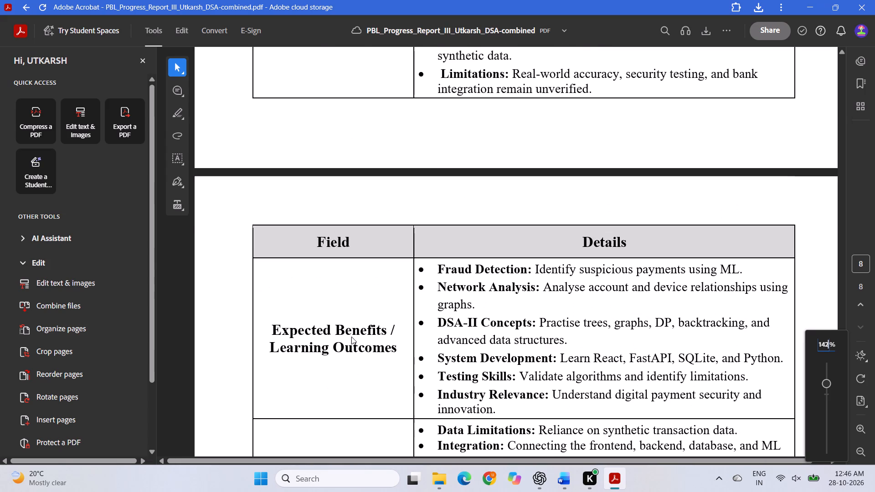
scroll(351, 337, "up", 1)
scroll(351, 337, "down", 4)
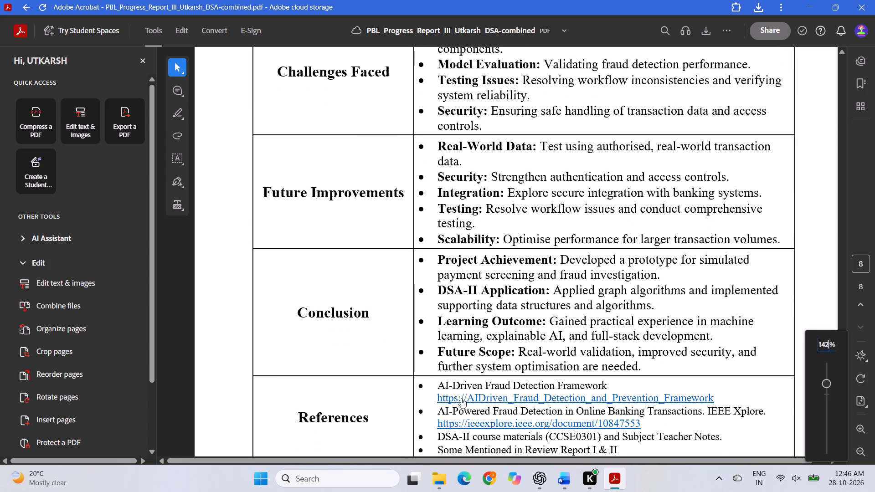
scroll(472, 428, "down", 3)
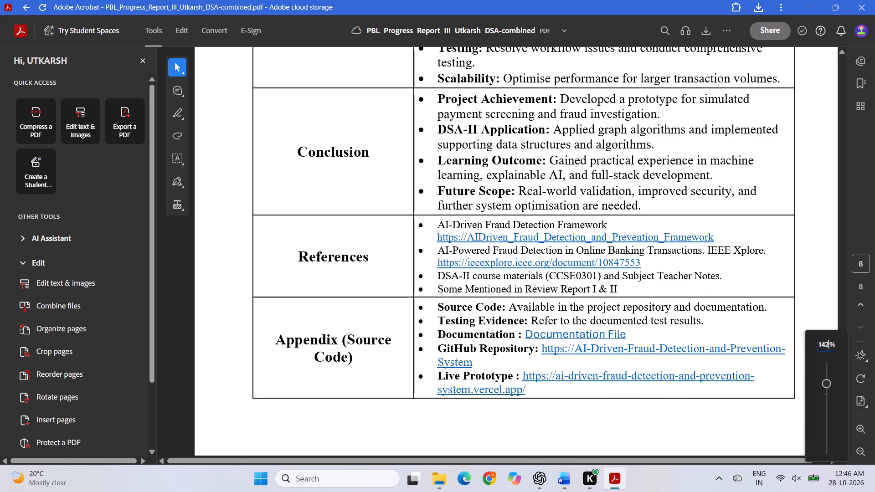
scroll(318, 338, "up", 3)
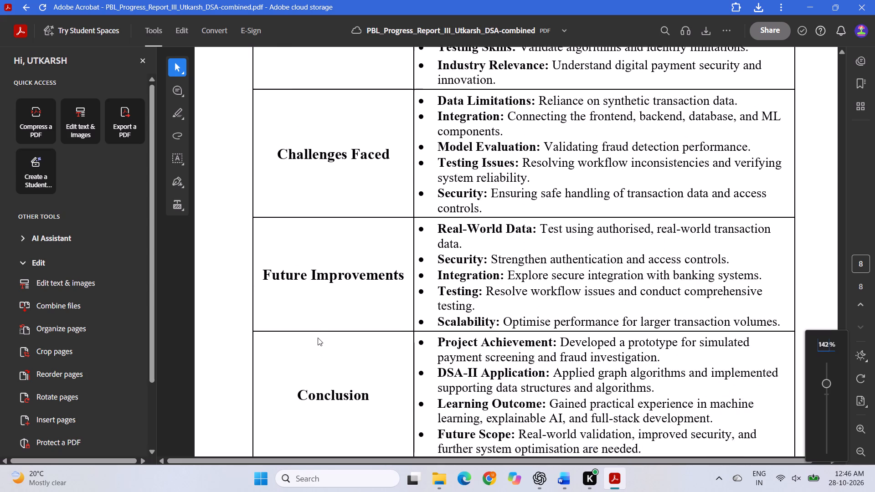
scroll(318, 338, "up", 3)
scroll(382, 205, "up", 4)
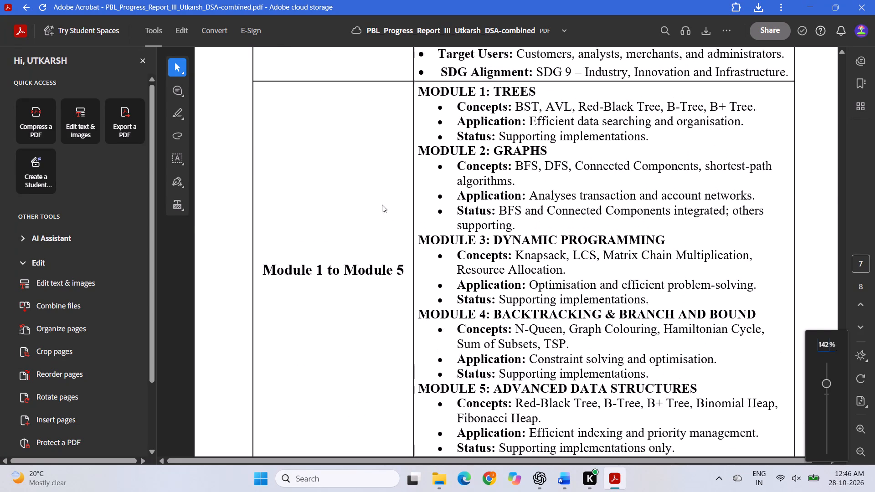
scroll(382, 205, "up", 3)
scroll(226, 217, "up", 2)
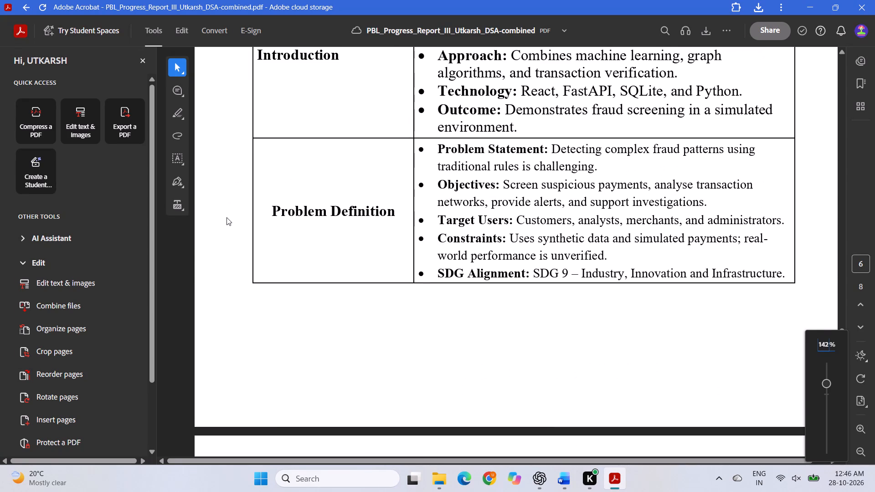
Open the PDF for text editing, shift the Introduction row label on page 6 toward its cell's centre, and continue past the font-access notice.
left_click(77, 111)
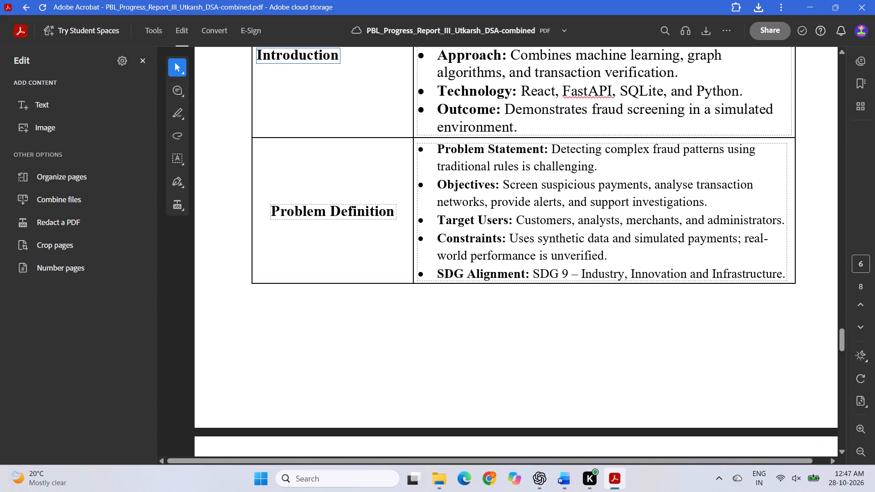
left_click_drag(257, 61, 273, 61)
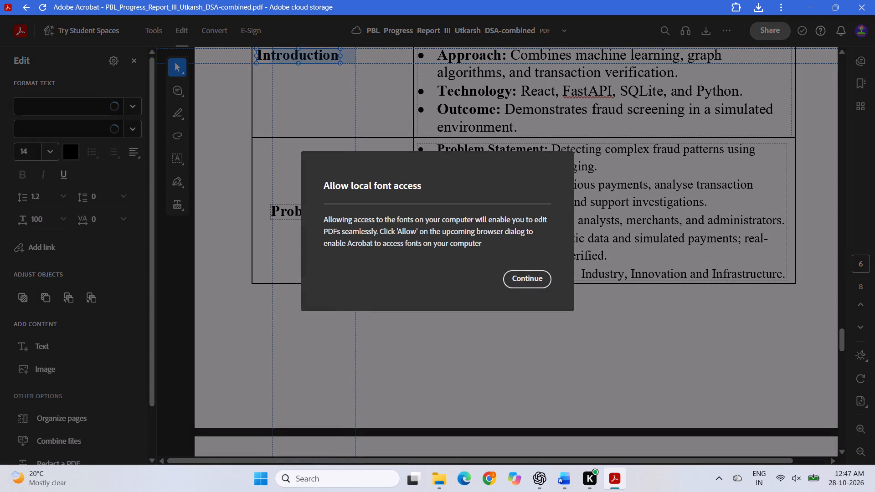
left_click_drag(273, 61, 273, 61)
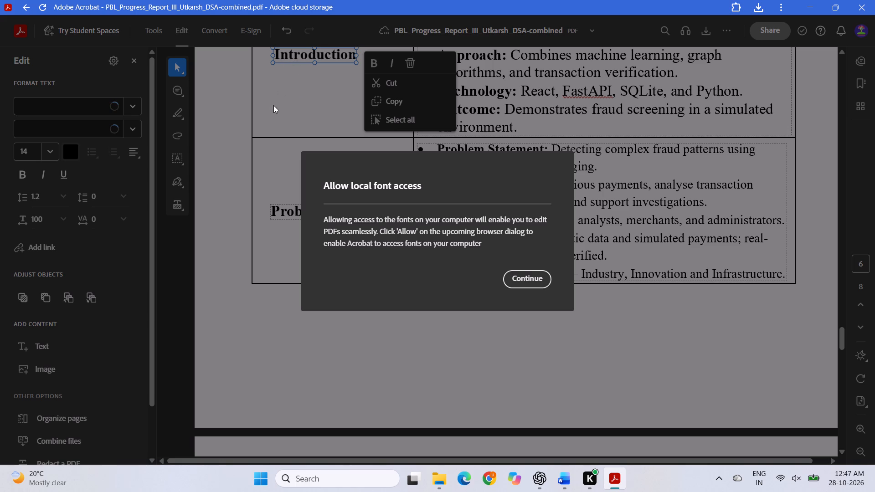
left_click(532, 278)
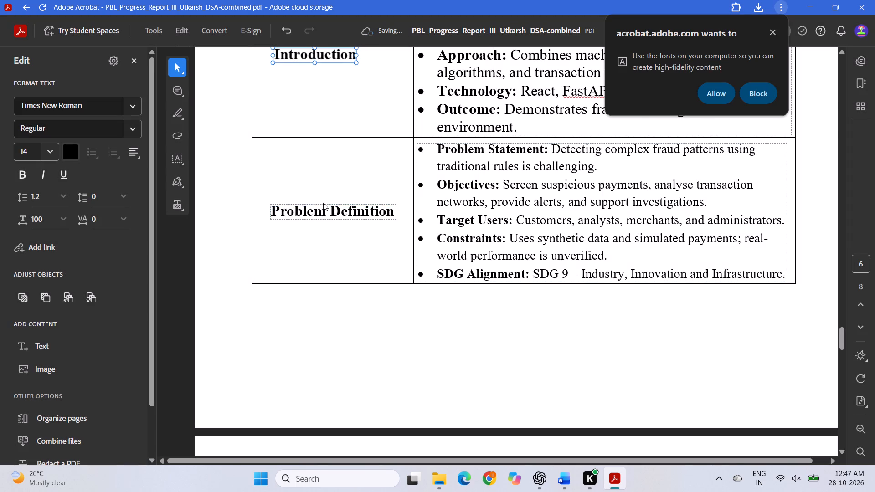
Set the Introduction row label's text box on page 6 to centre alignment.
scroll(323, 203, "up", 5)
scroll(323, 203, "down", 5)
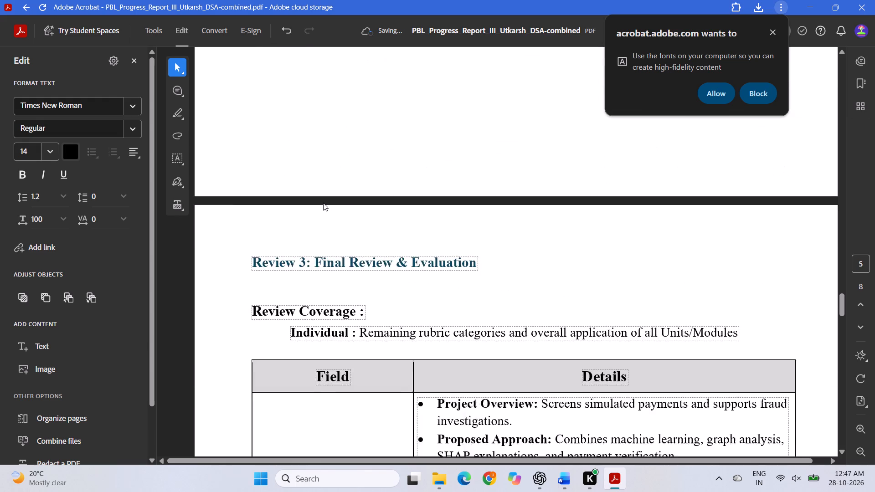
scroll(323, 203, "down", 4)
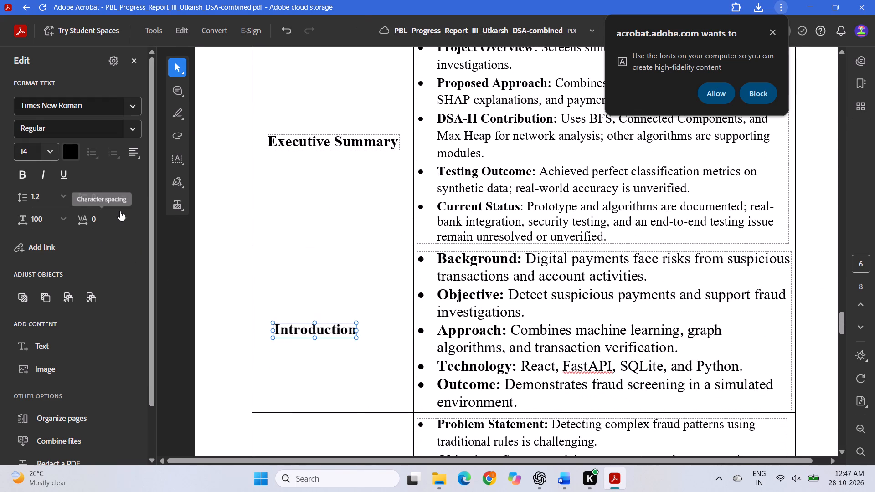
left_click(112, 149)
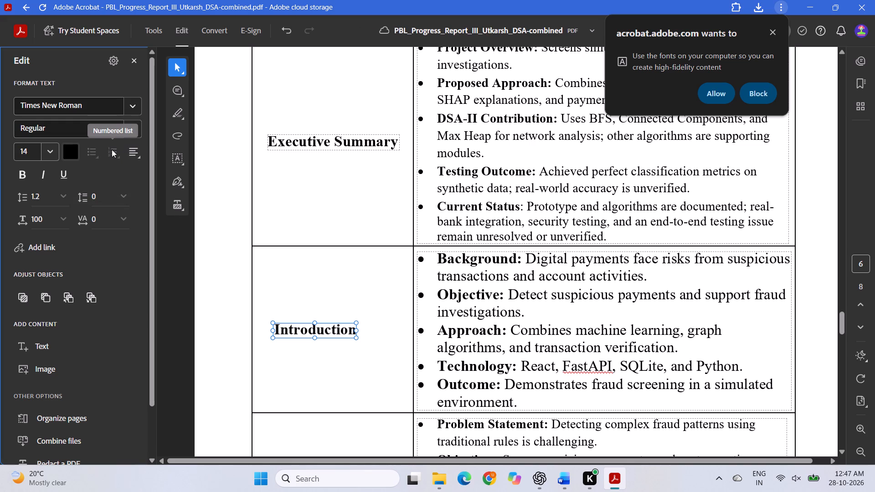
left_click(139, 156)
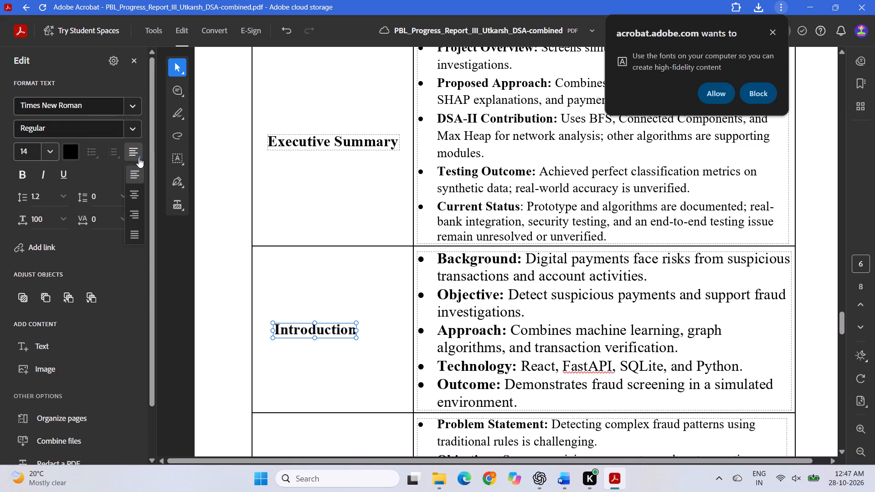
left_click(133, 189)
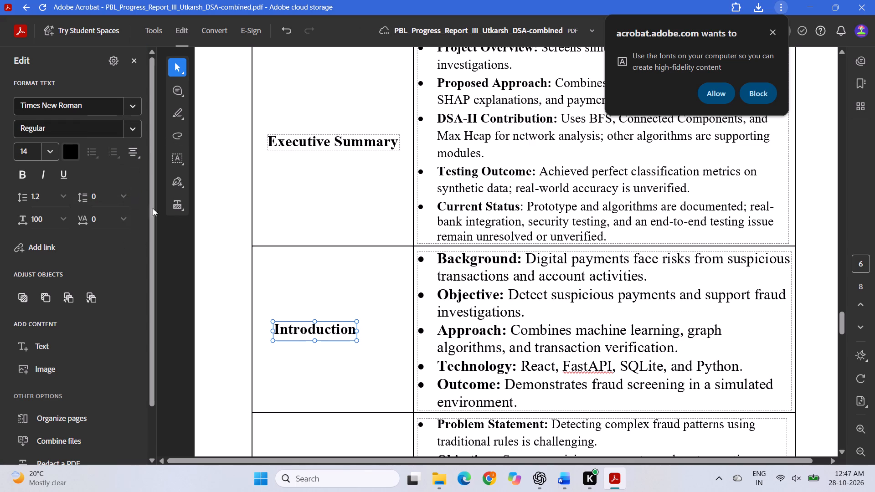
Select the whole Introduction label text, reapply centre alignment, and switch it to right alignment.
left_click(342, 335)
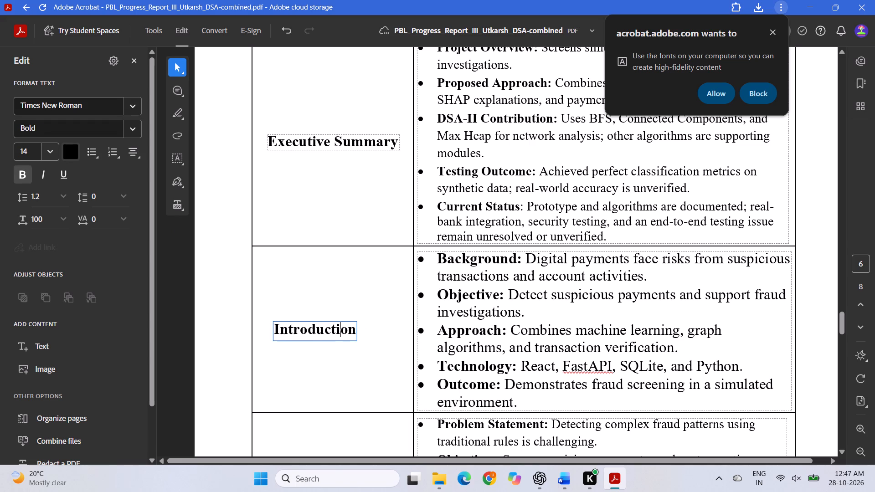
key("ctrl+a")
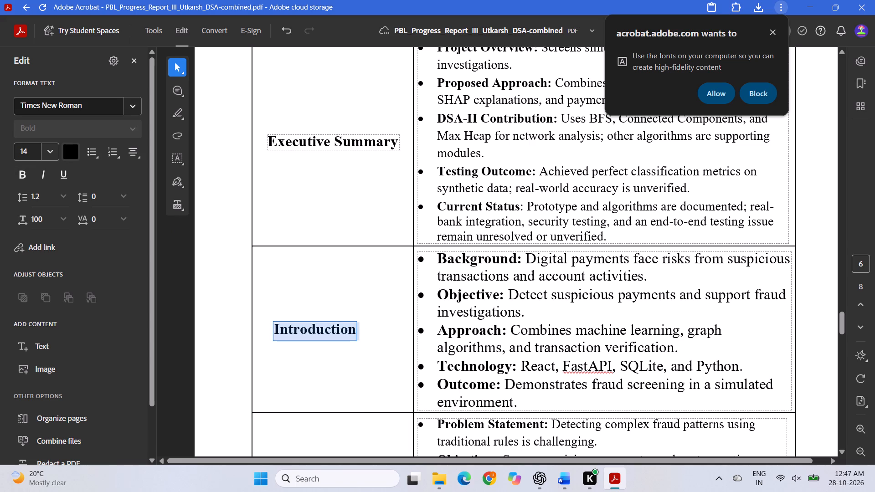
left_click(134, 150)
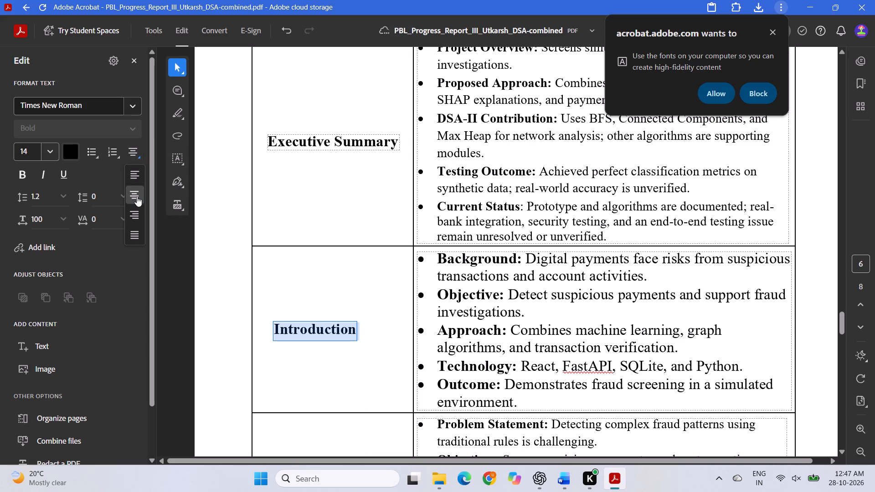
left_click(137, 196)
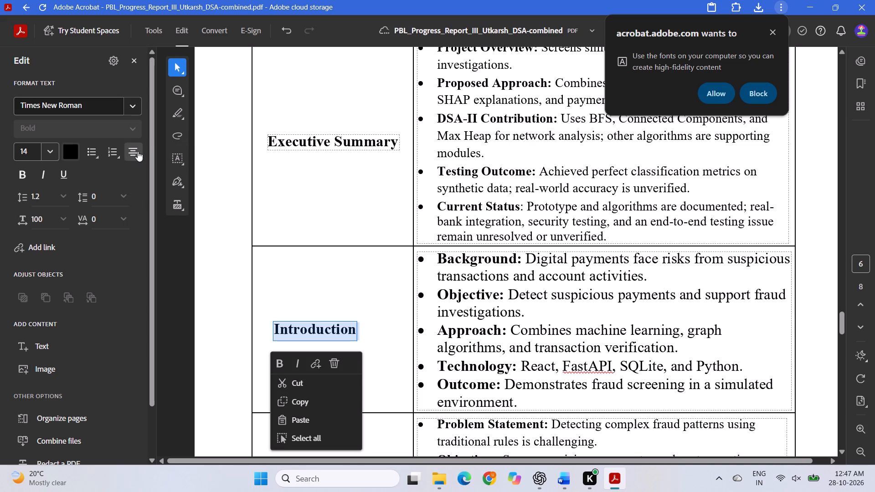
left_click(139, 152)
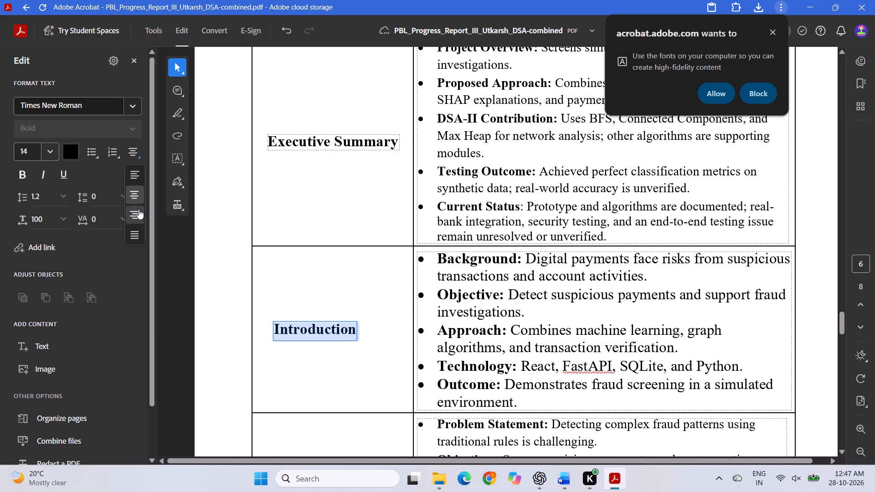
left_click(139, 209)
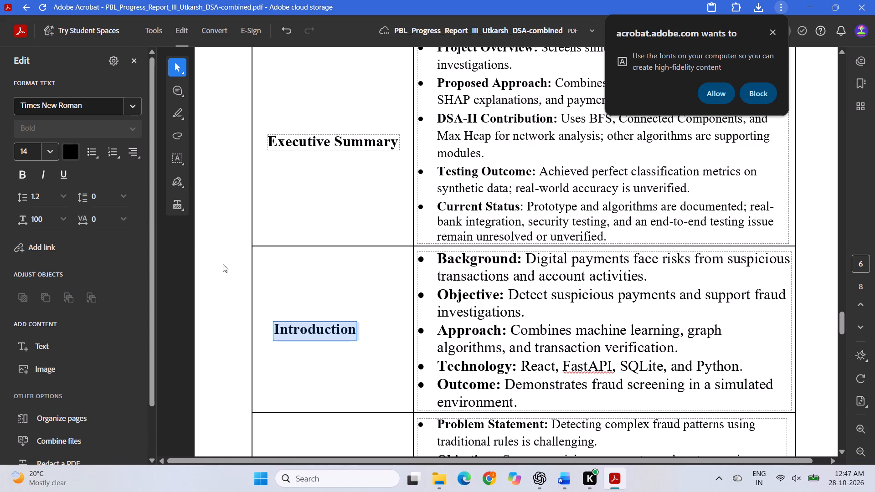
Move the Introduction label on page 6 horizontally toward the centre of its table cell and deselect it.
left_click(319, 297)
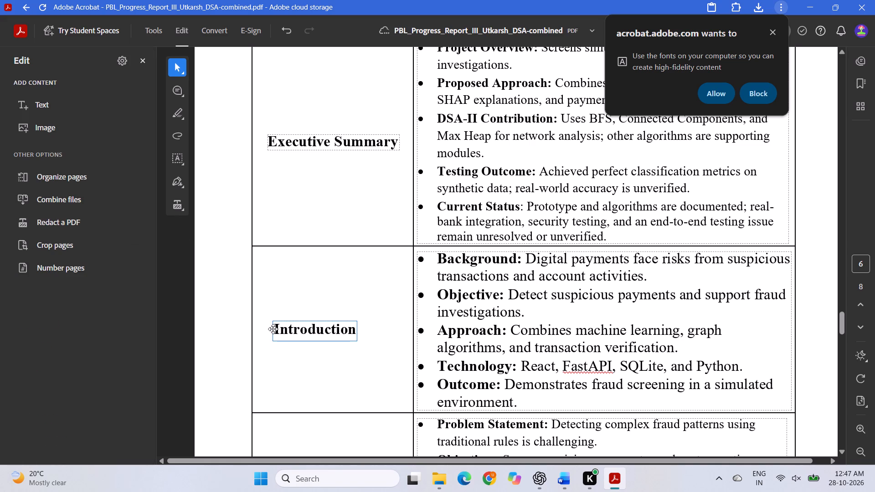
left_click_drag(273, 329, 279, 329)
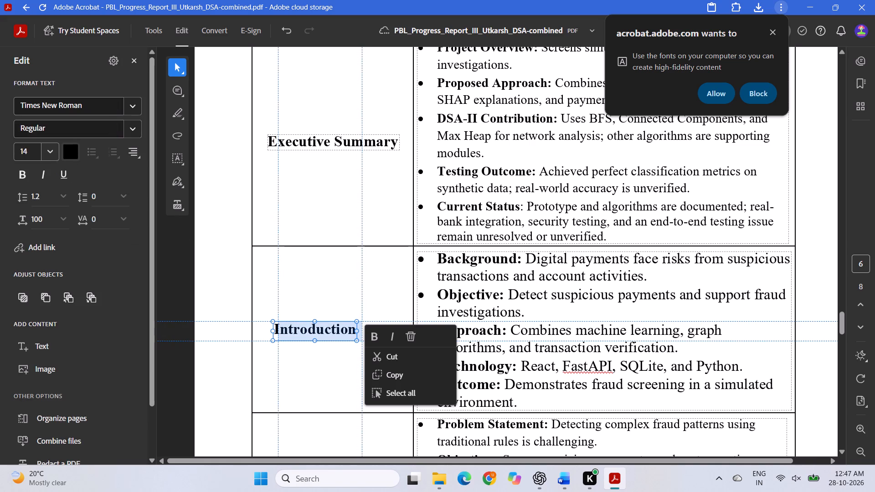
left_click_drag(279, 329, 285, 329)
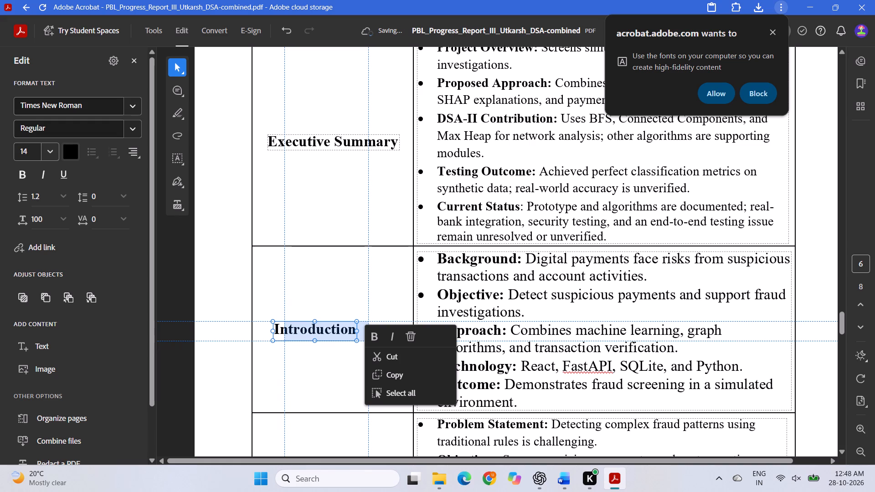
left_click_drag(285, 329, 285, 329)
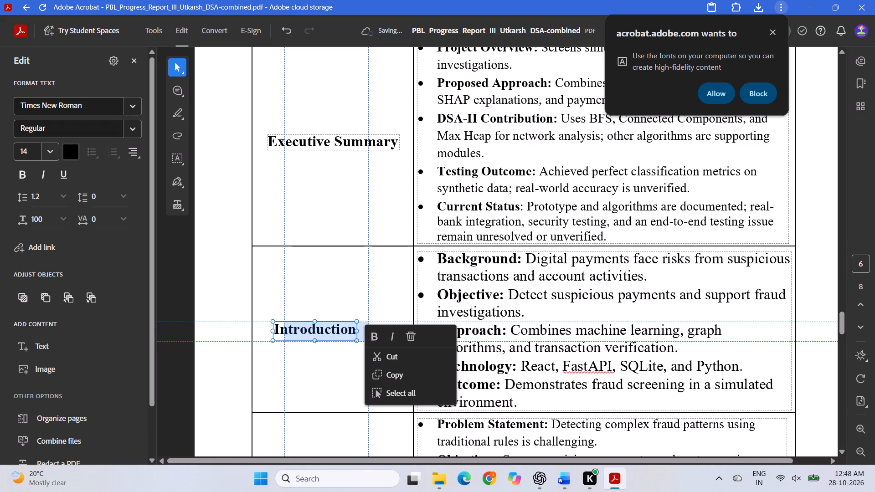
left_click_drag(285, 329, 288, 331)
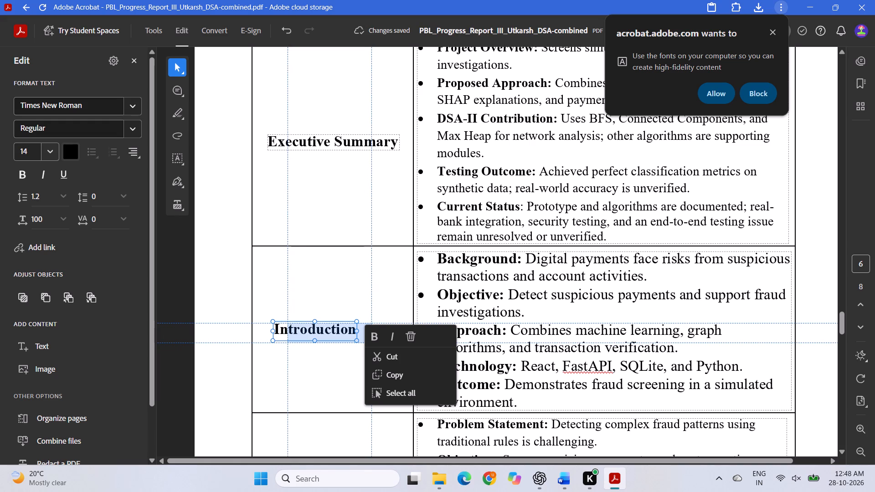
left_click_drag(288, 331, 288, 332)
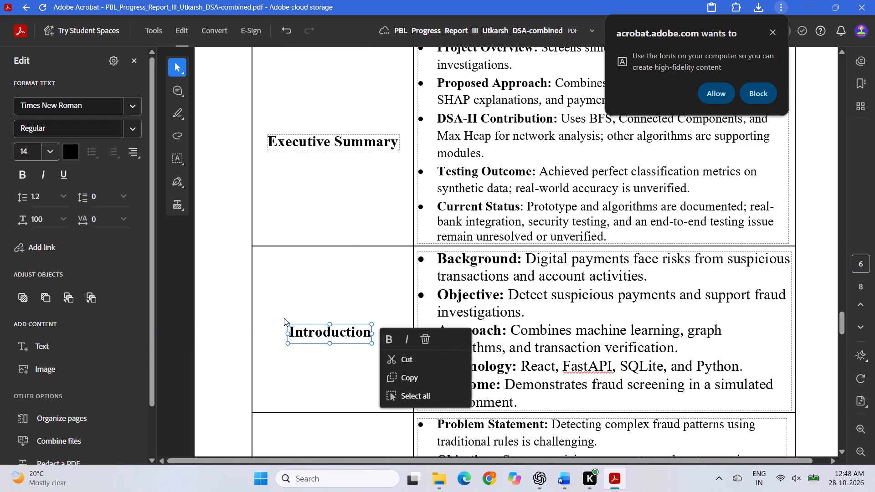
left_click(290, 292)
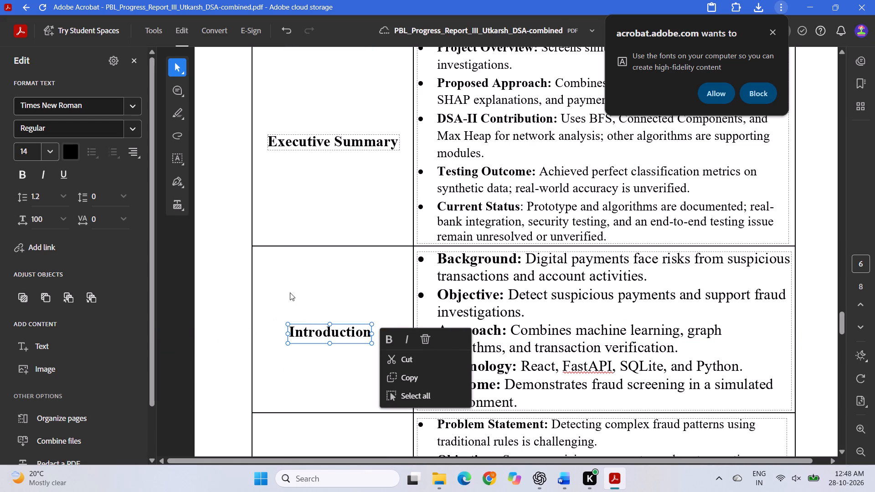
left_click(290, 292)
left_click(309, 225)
Allow the site to use the computer's fonts for high-fidelity content.
left_click(725, 94)
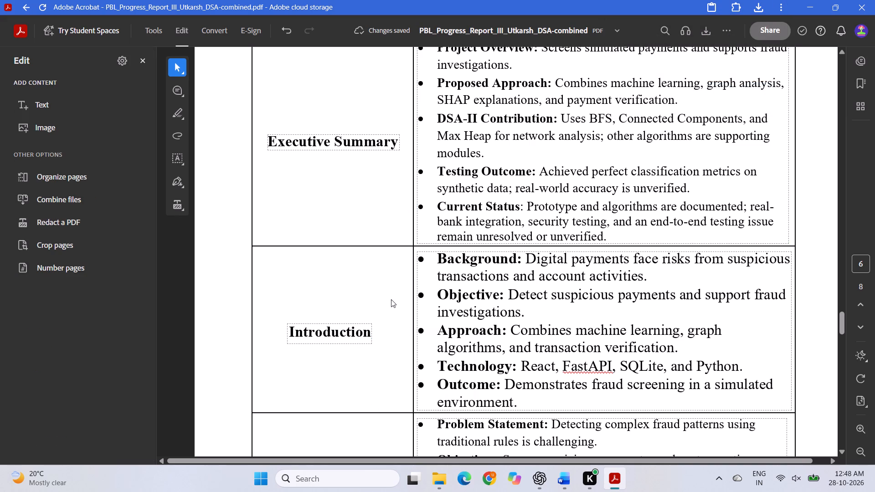
Examine the Review 3 table from the Introduction row on page 6 to the Appendix row on page 8.
scroll(360, 286, "down", 5)
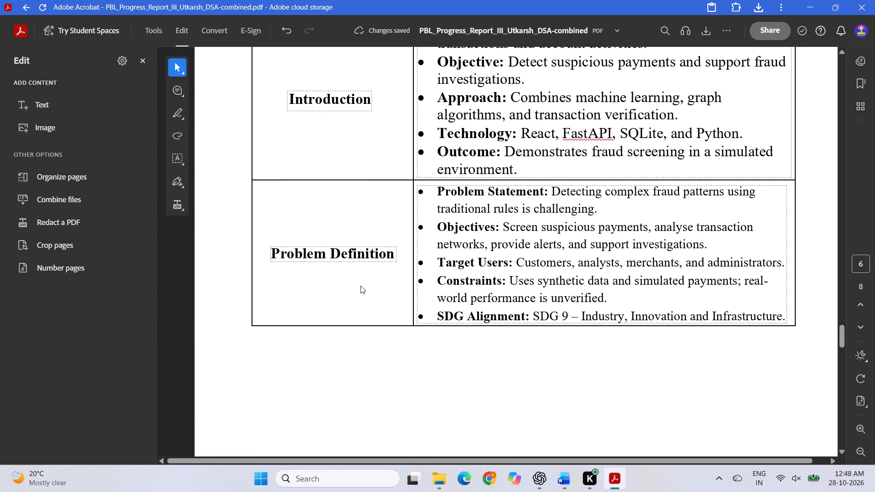
scroll(360, 286, "down", 9)
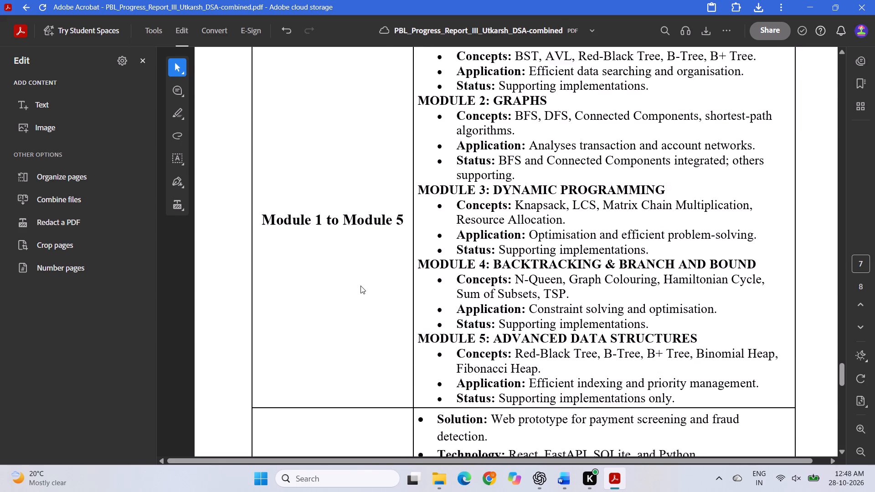
scroll(360, 286, "down", 1)
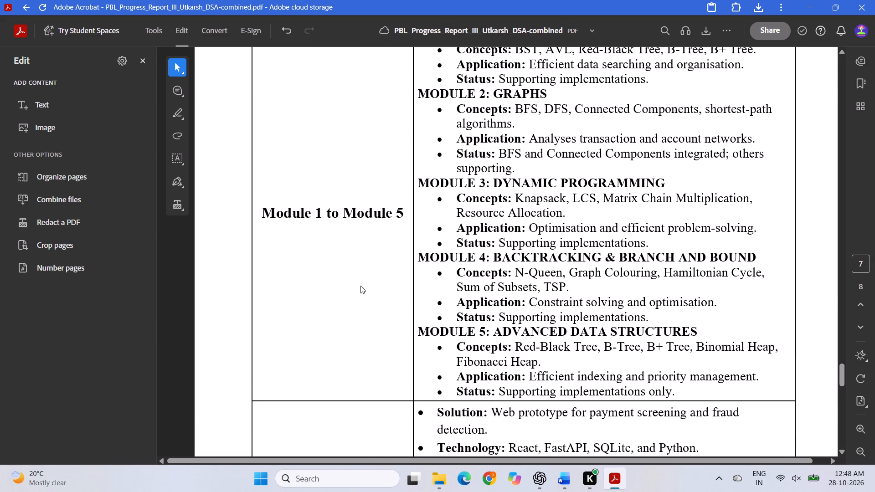
scroll(360, 286, "down", 1)
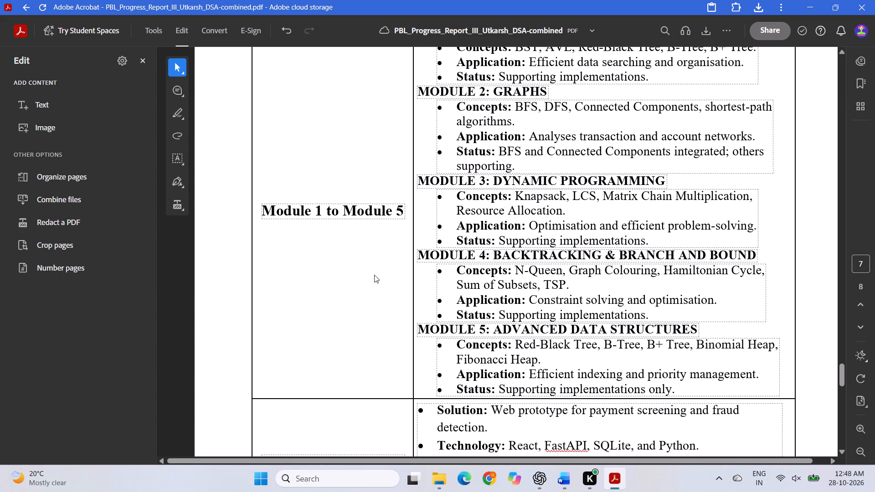
left_click(341, 341)
scroll(341, 341, "down", 9)
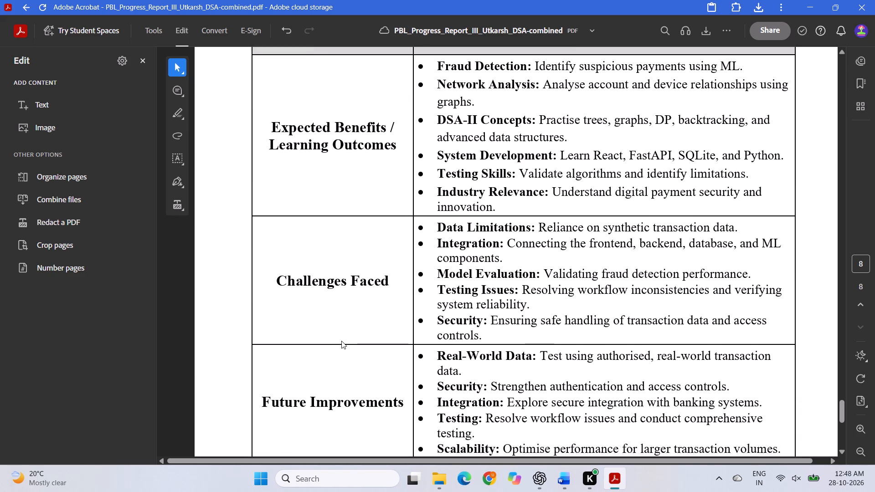
scroll(341, 341, "down", 2)
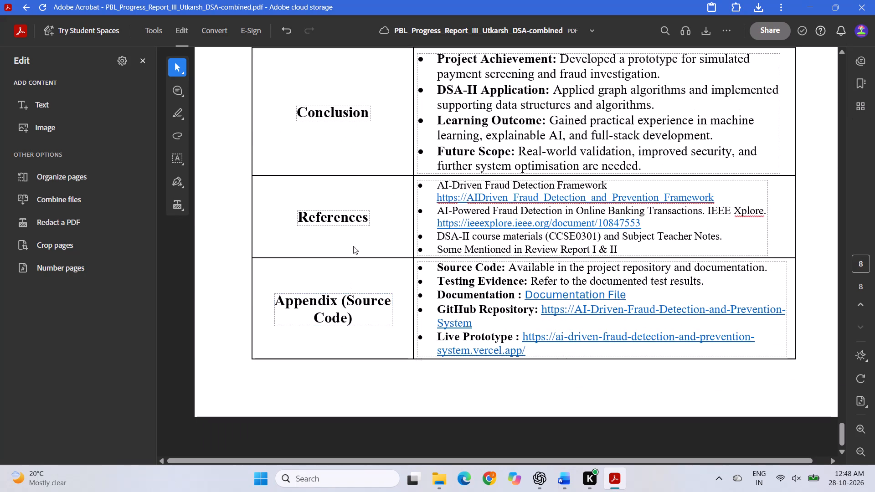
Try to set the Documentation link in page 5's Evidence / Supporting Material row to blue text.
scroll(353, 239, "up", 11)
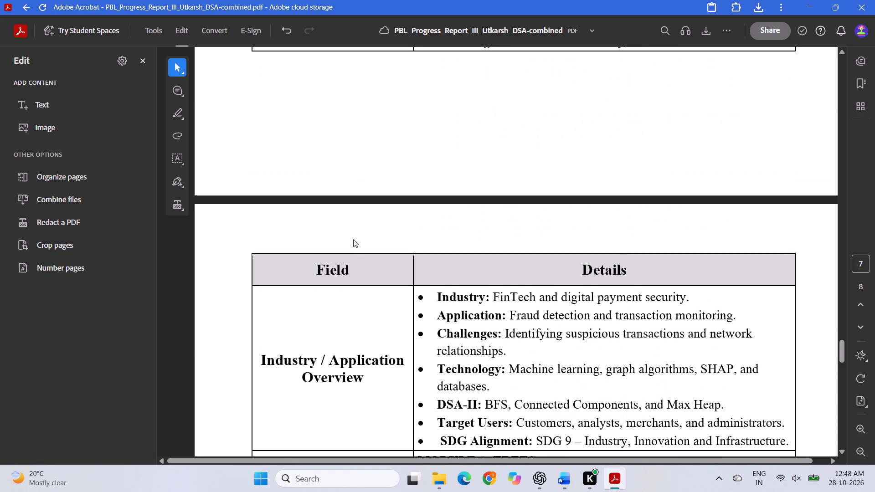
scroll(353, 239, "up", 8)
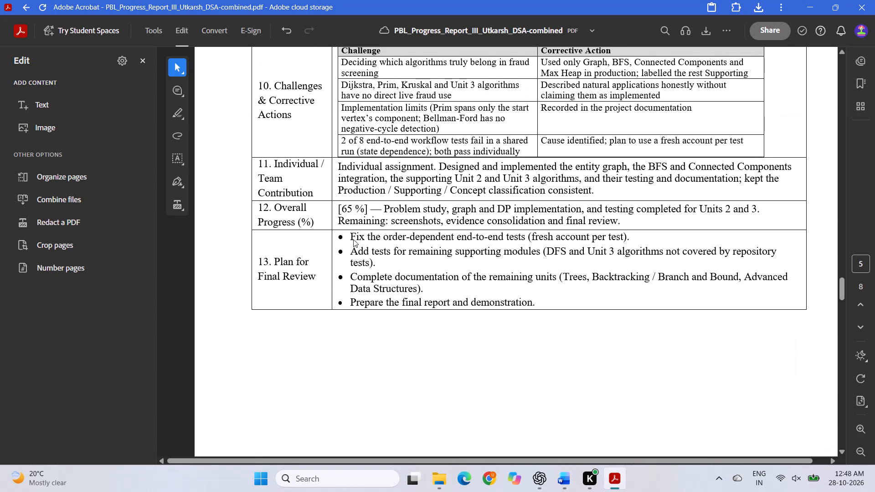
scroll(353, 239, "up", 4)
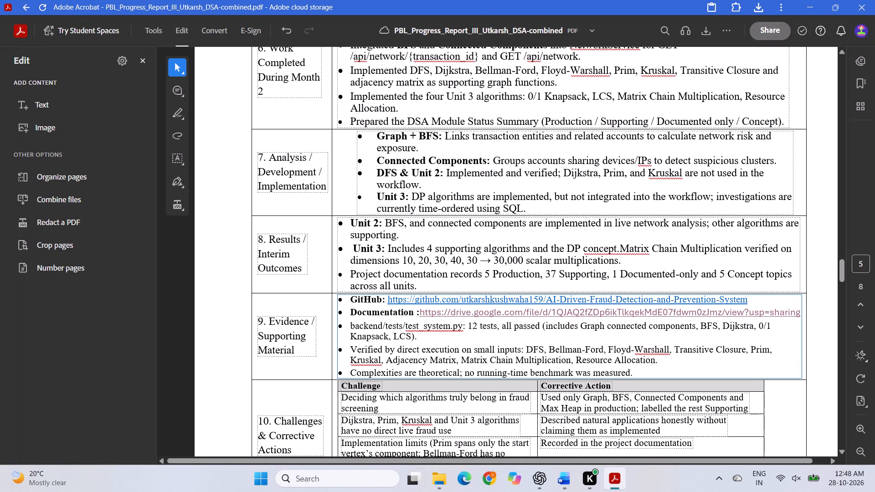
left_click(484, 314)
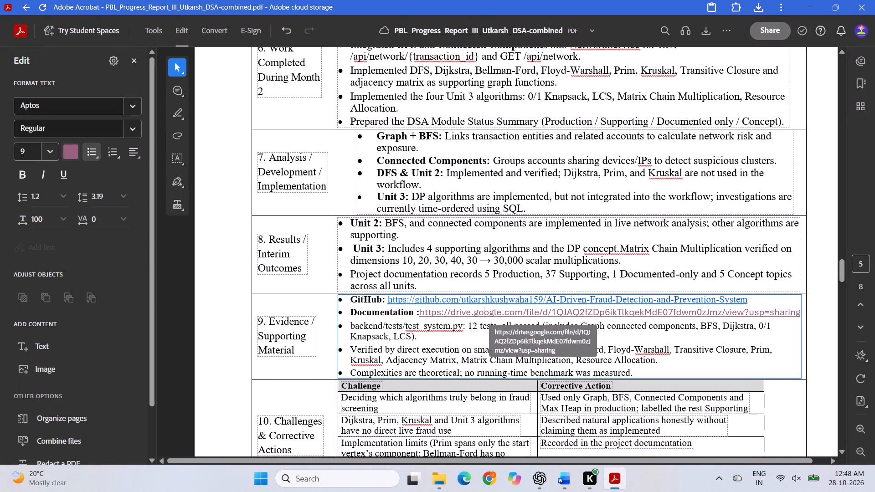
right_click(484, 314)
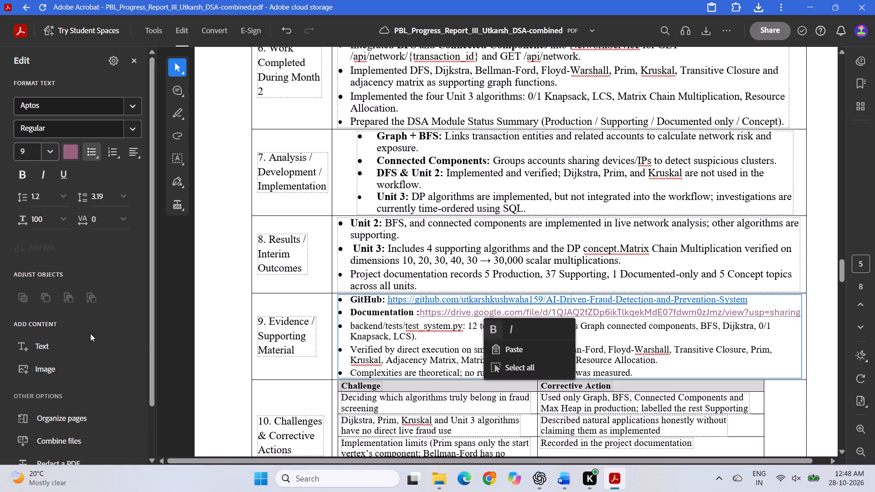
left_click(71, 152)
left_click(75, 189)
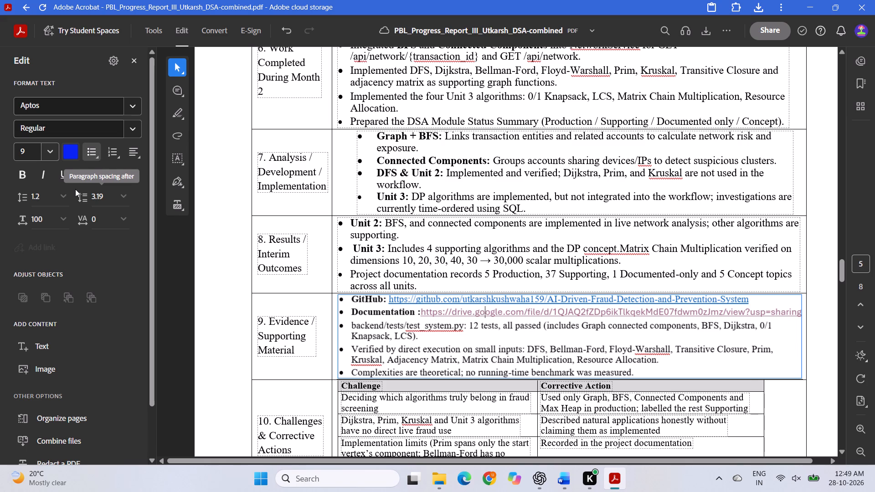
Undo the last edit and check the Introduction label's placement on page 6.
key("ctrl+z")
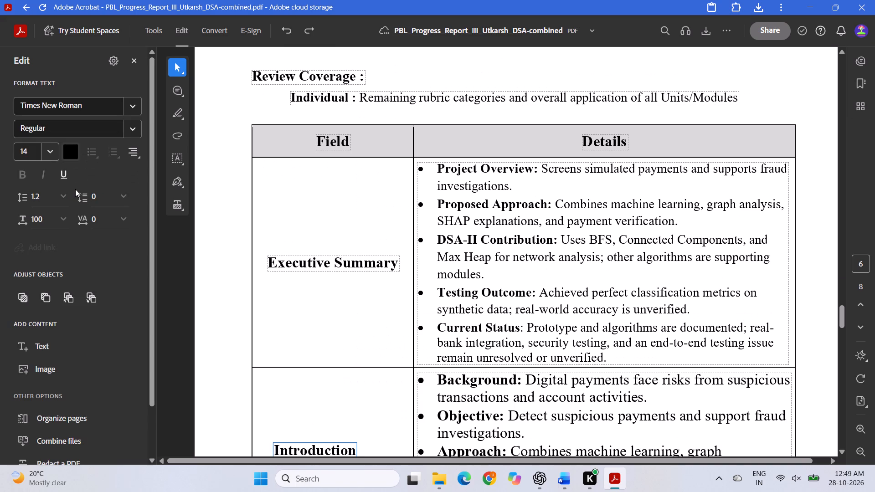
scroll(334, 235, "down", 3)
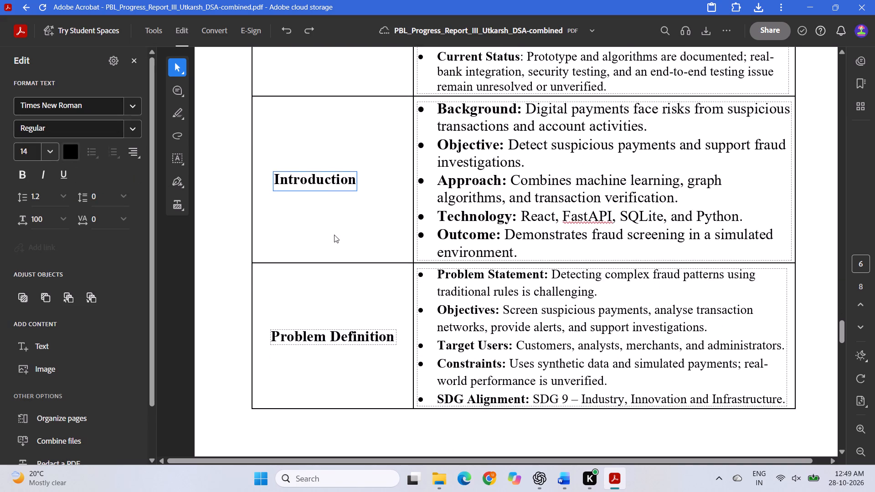
Examine the combined report from the Review 3 rows on page 8 back to Review 1, and on to page 5's Evidence row.
scroll(334, 235, "down", 10)
scroll(334, 235, "up", 3)
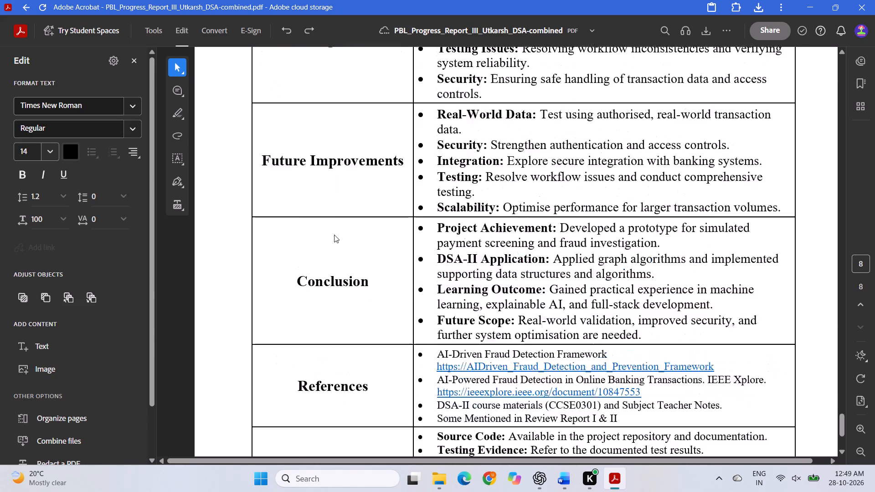
scroll(334, 235, "up", 10)
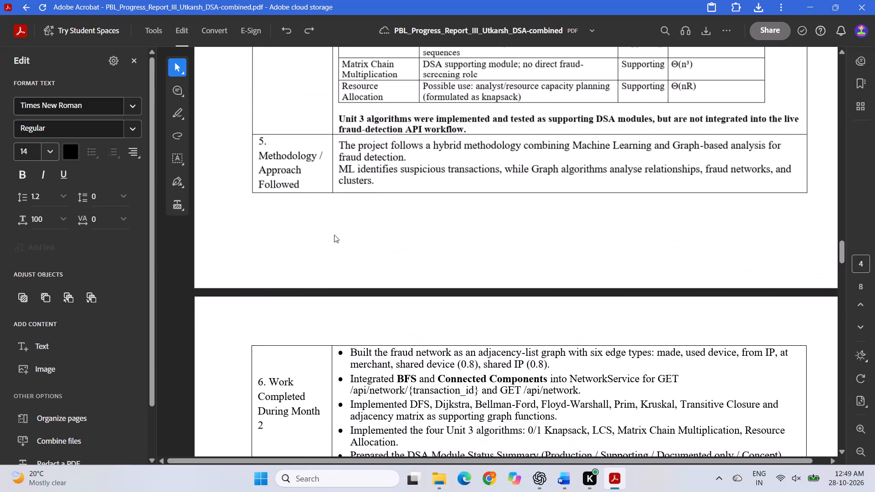
scroll(334, 235, "up", 3)
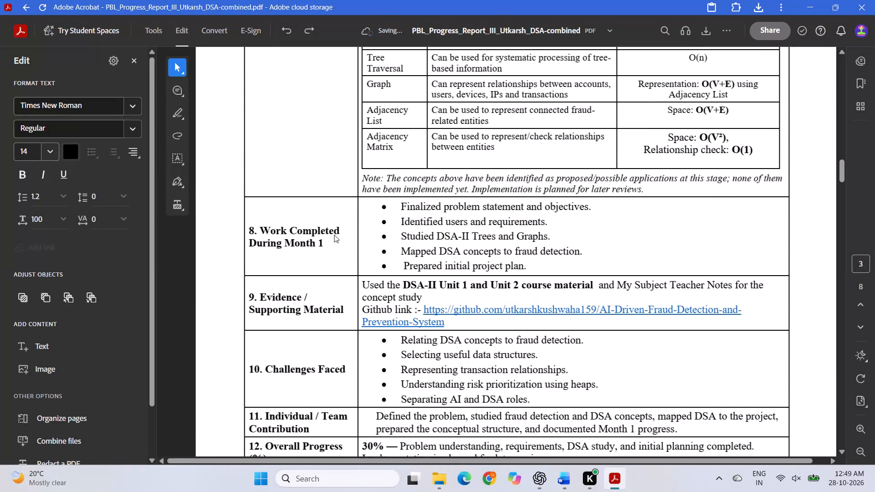
scroll(334, 235, "down", 6)
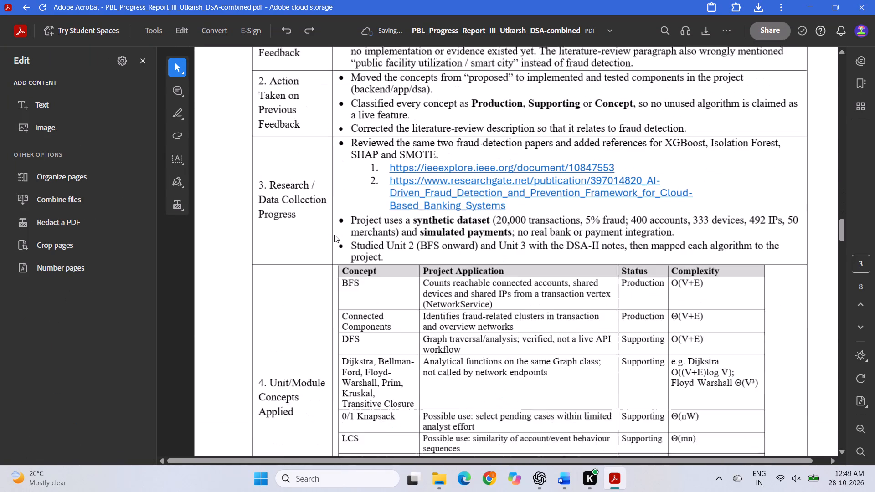
scroll(334, 235, "down", 11)
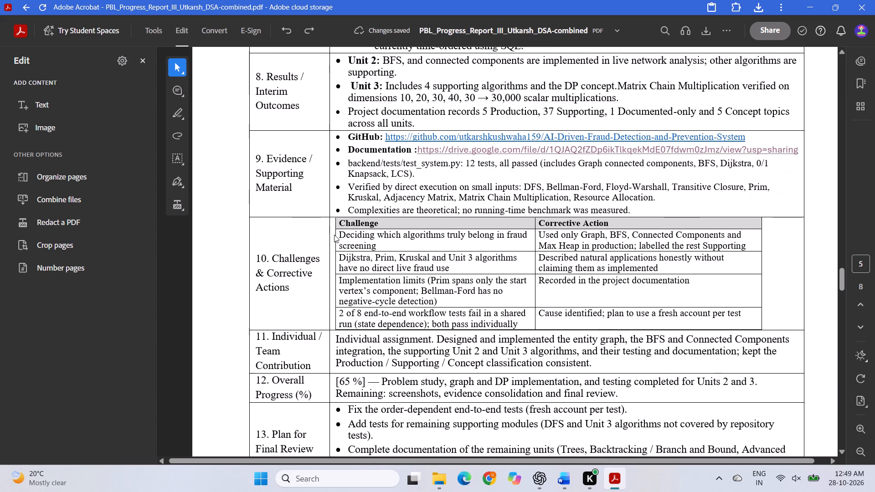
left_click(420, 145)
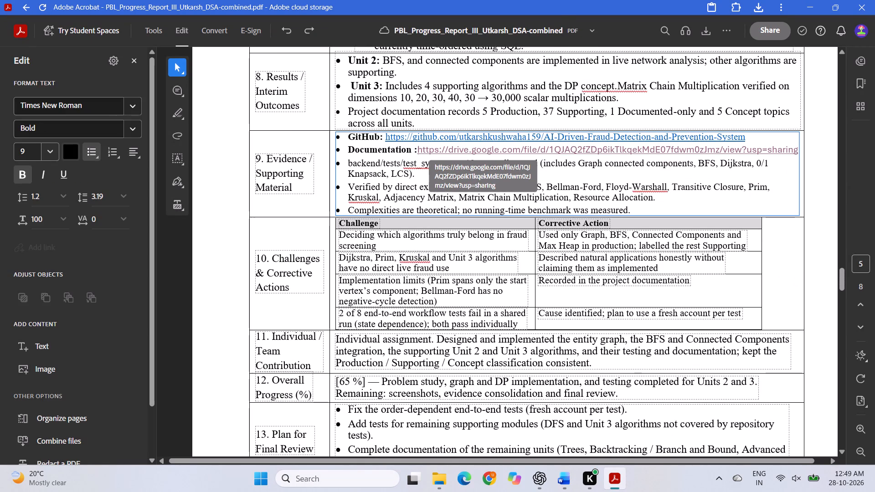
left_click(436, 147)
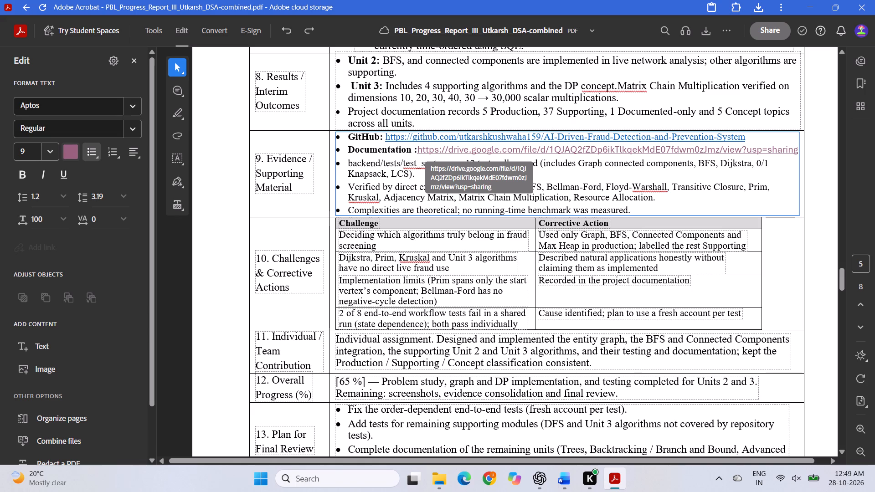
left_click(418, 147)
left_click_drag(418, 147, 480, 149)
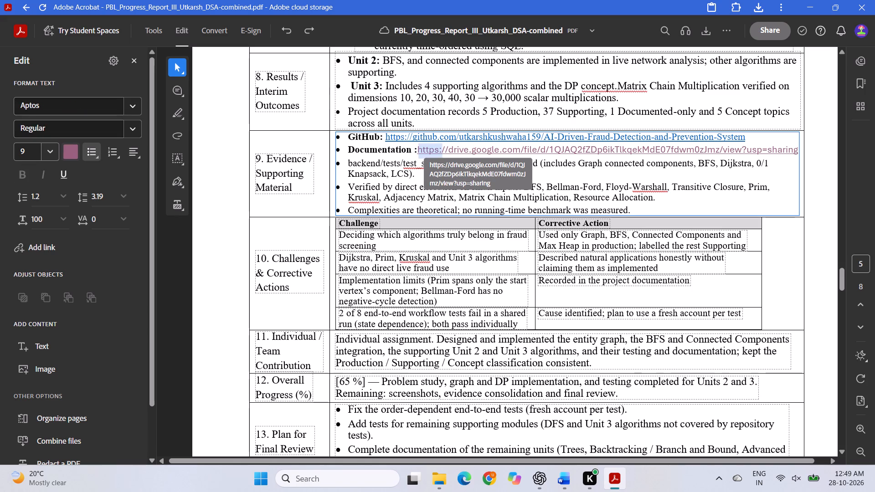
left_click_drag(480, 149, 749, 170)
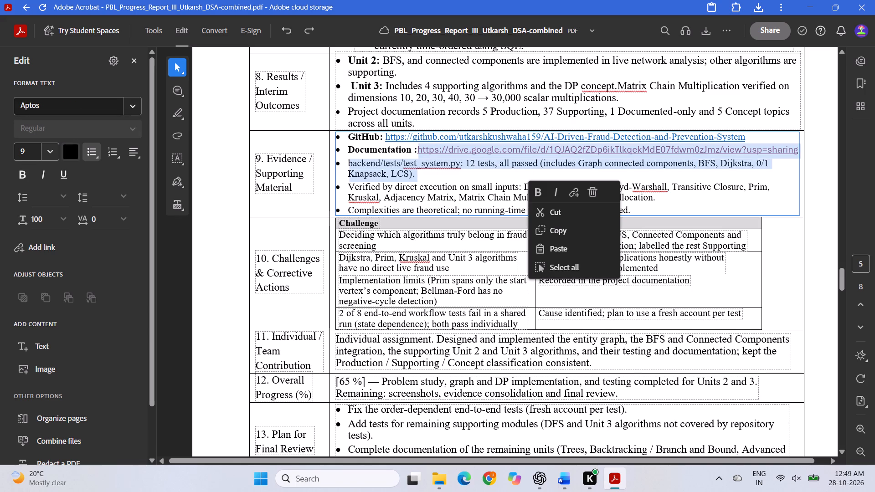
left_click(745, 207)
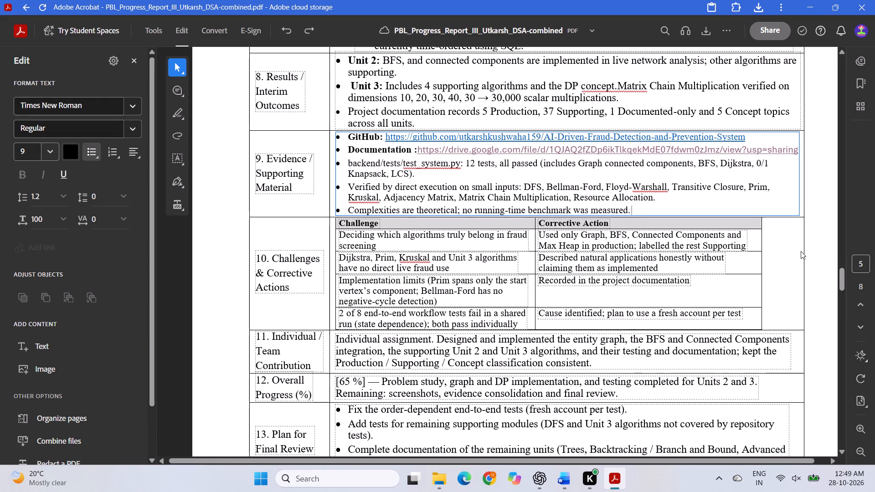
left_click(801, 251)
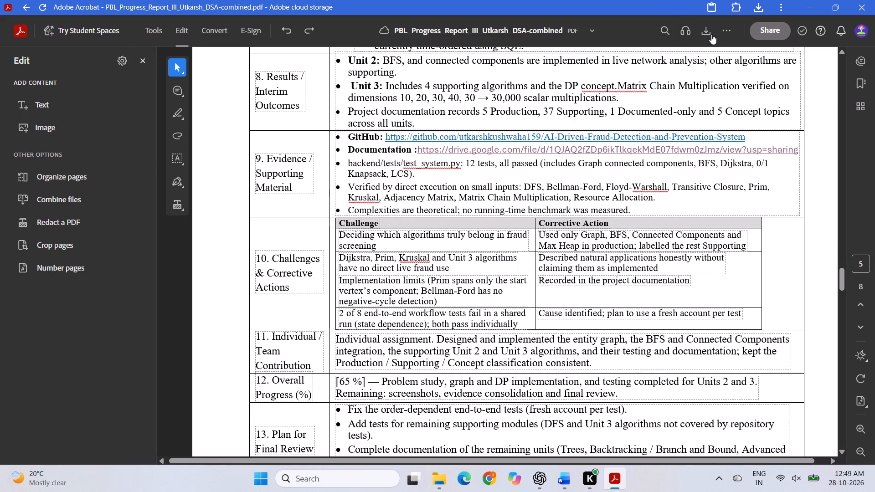
Examine the report from page 5 back through Reviews 2 and 1 to the Student Declaration on page 1.
scroll(571, 182, "up", 6)
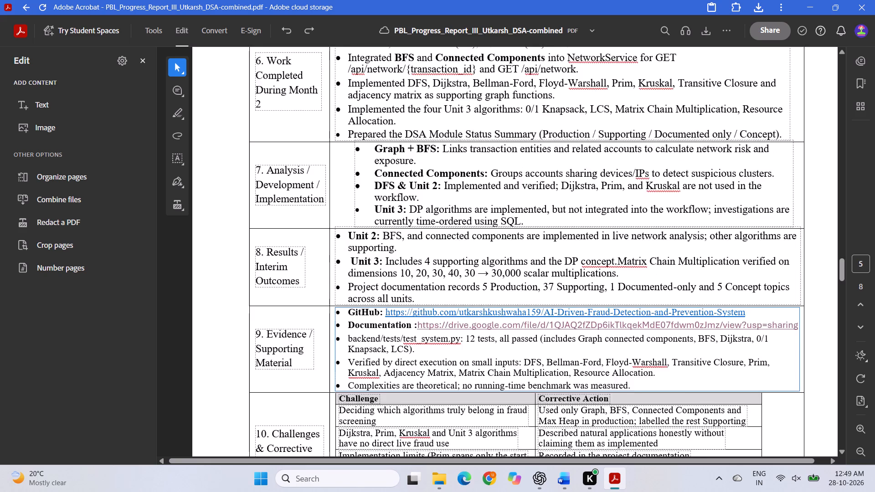
scroll(571, 182, "up", 2)
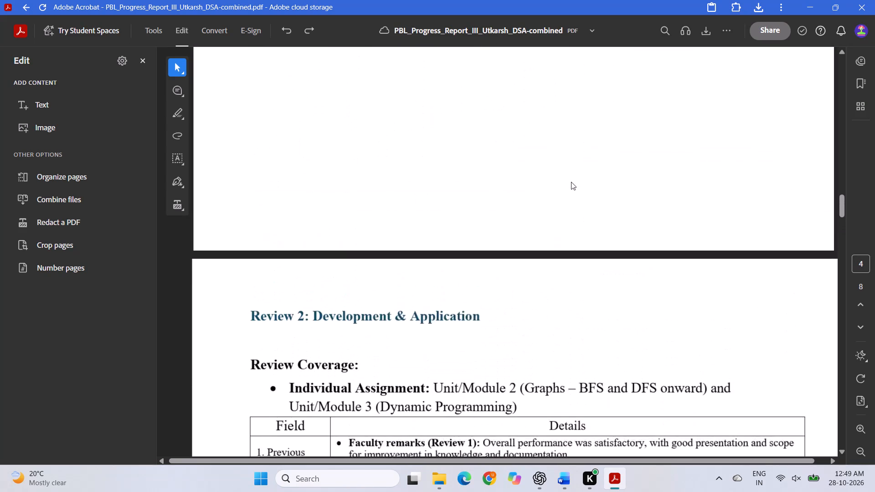
scroll(571, 182, "up", 9)
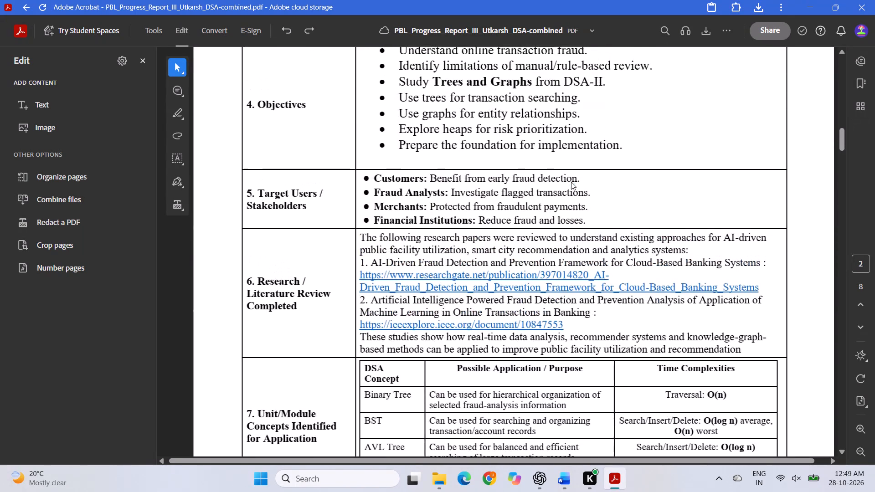
scroll(571, 182, "up", 7)
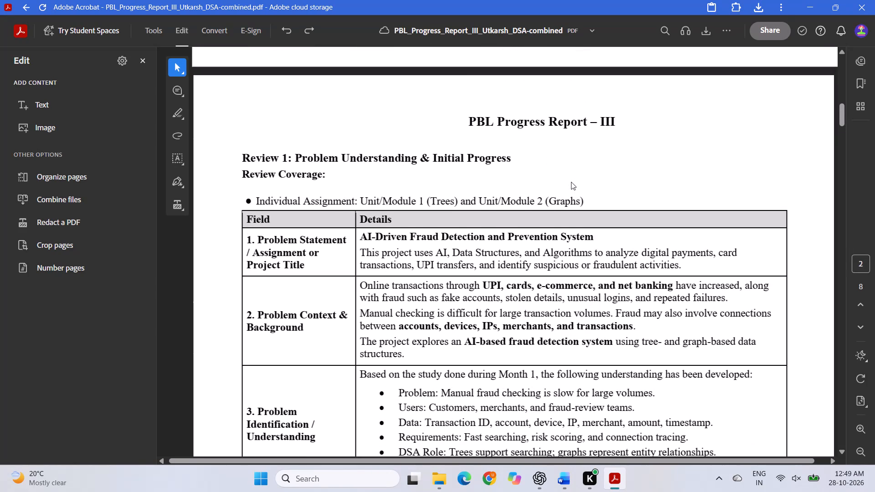
scroll(571, 182, "up", 1)
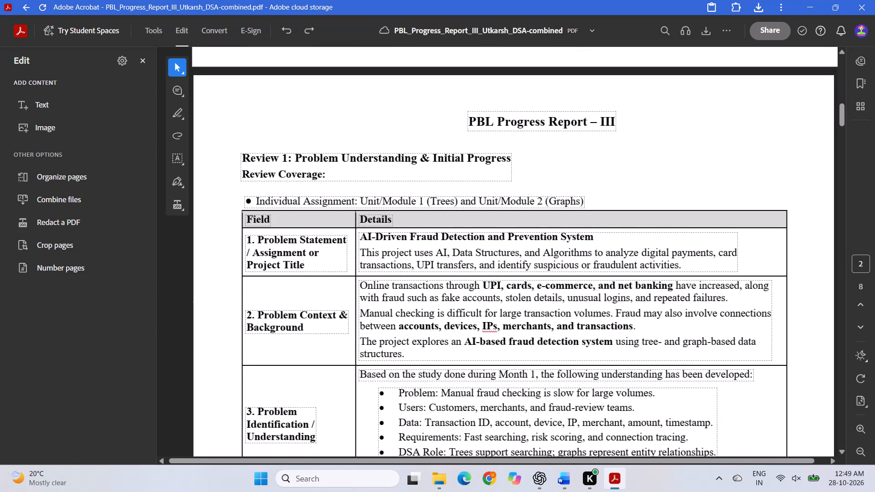
scroll(571, 182, "up", 2)
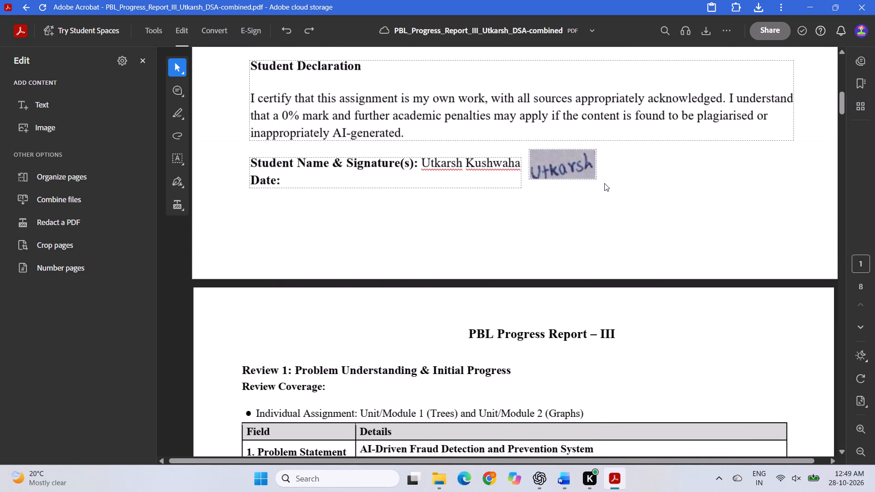
Download the combined report in its uncompressed PDF format.
left_click(710, 34)
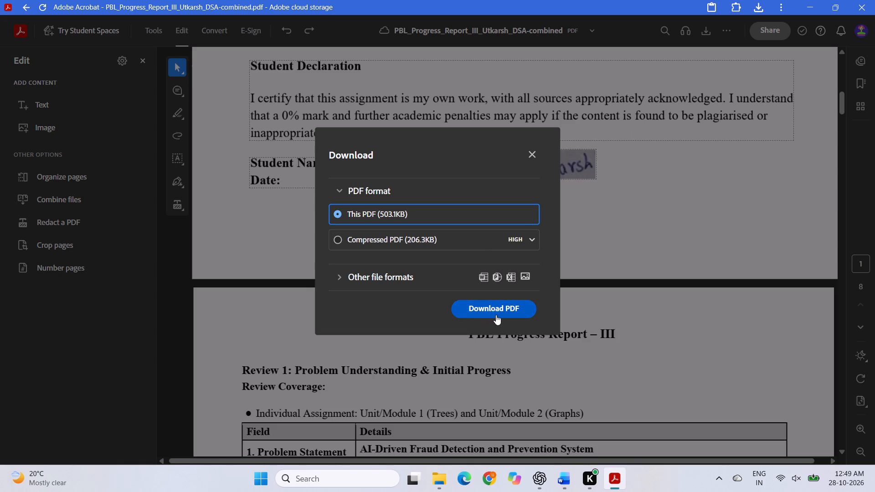
left_click(501, 313)
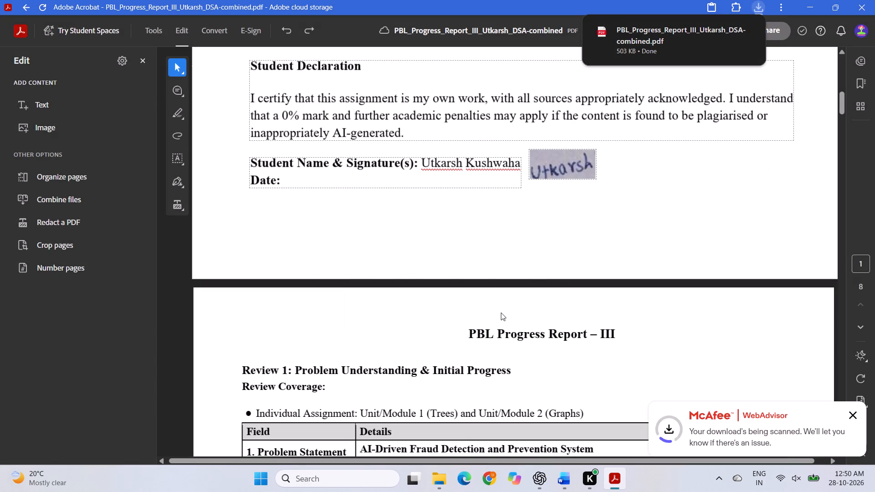
left_click(651, 191)
Download the combined report as a Microsoft Word DOCX file.
left_click(705, 32)
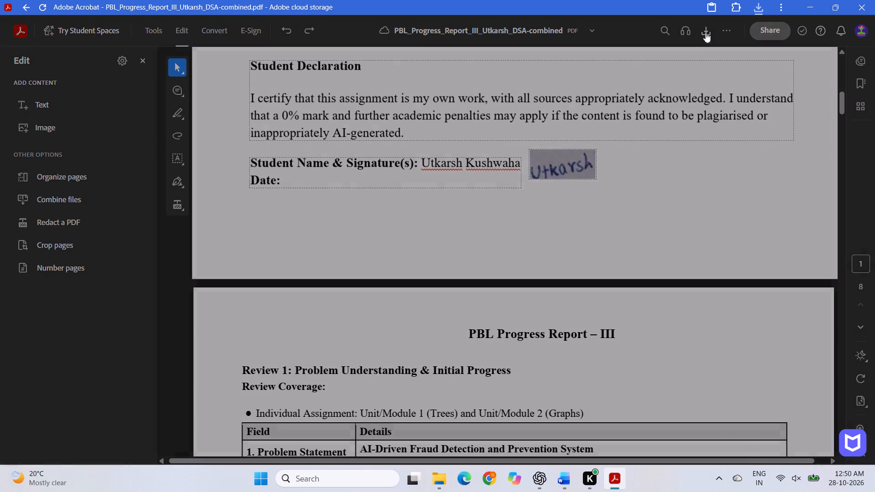
left_click(423, 241)
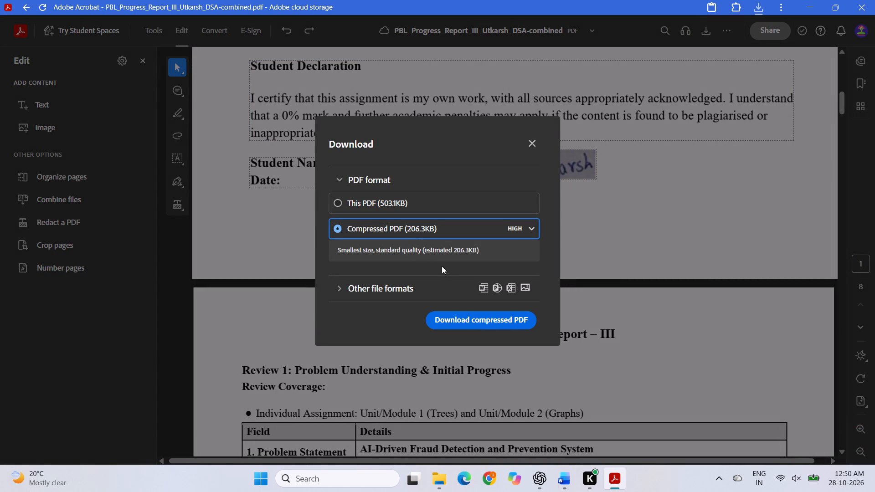
left_click(412, 285)
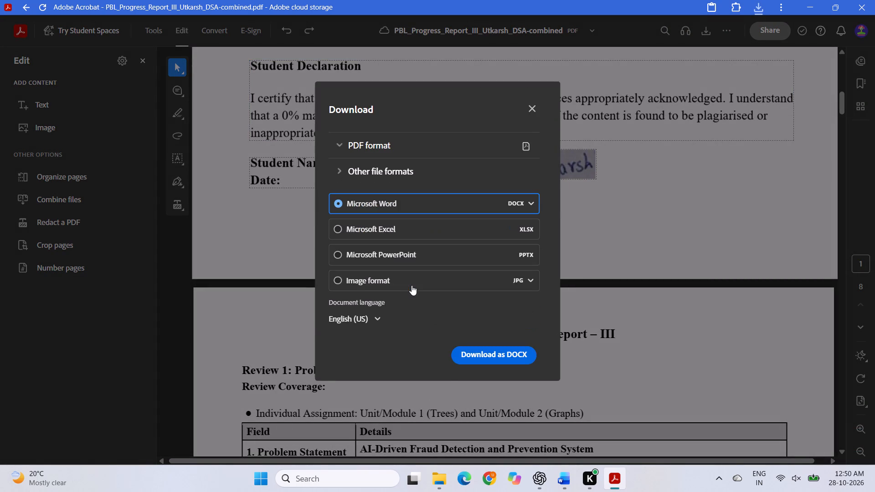
left_click(499, 356)
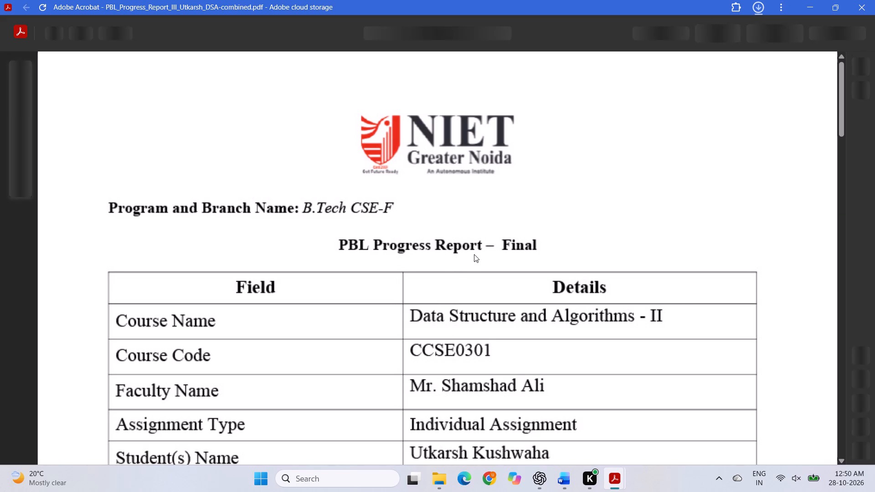
Close both Acrobat windows showing the combined report to return to the Downloads folder.
scroll(474, 254, "down", 1)
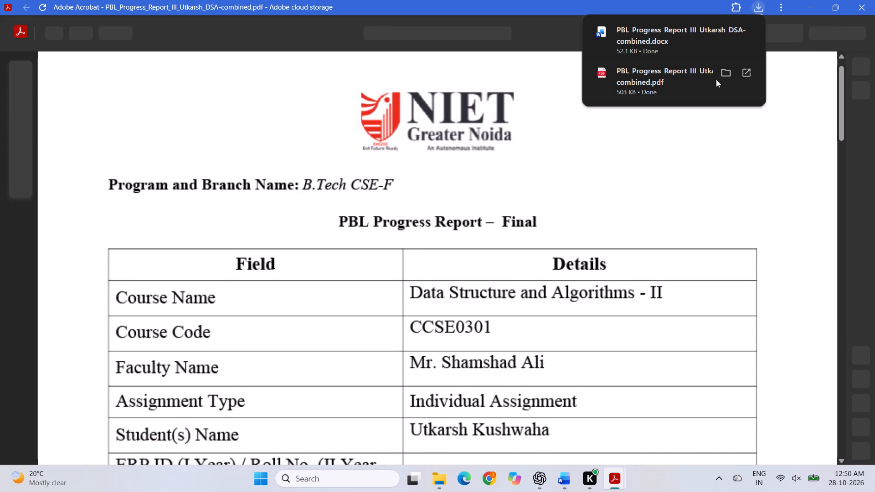
left_click(867, 0)
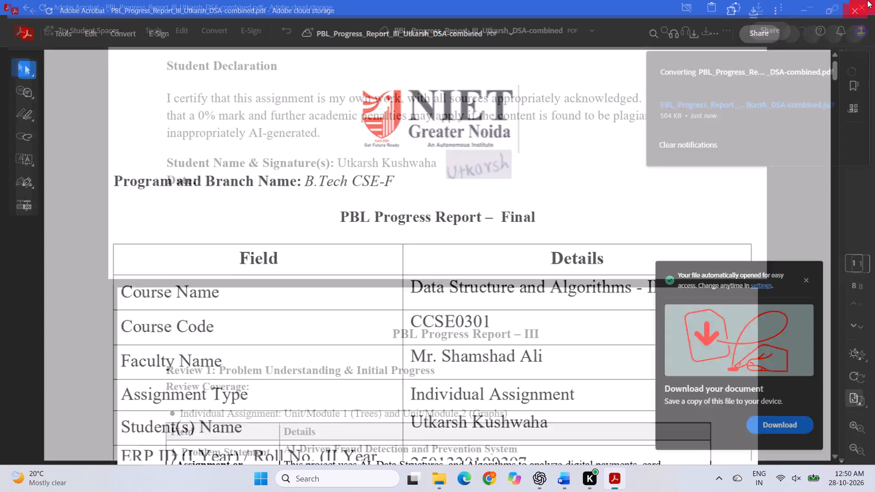
left_click(861, 0)
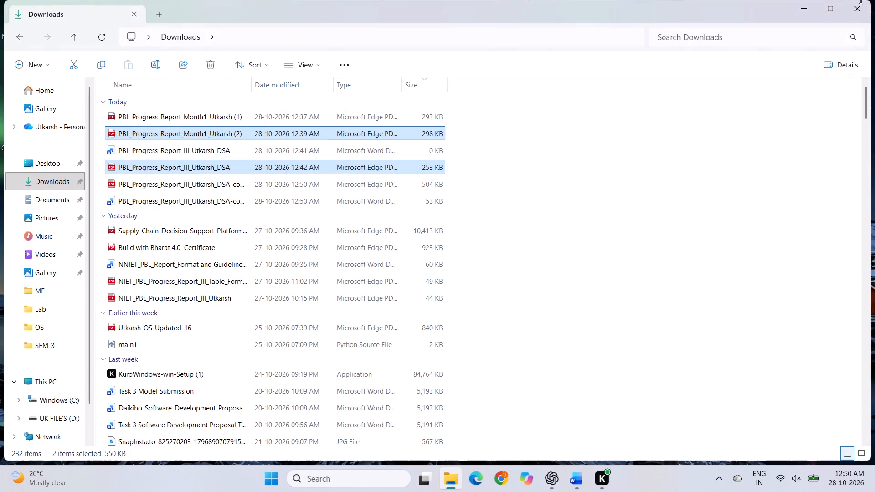
Open the downloaded combined progress report DOCX in Word and enable editing.
left_click(534, 252)
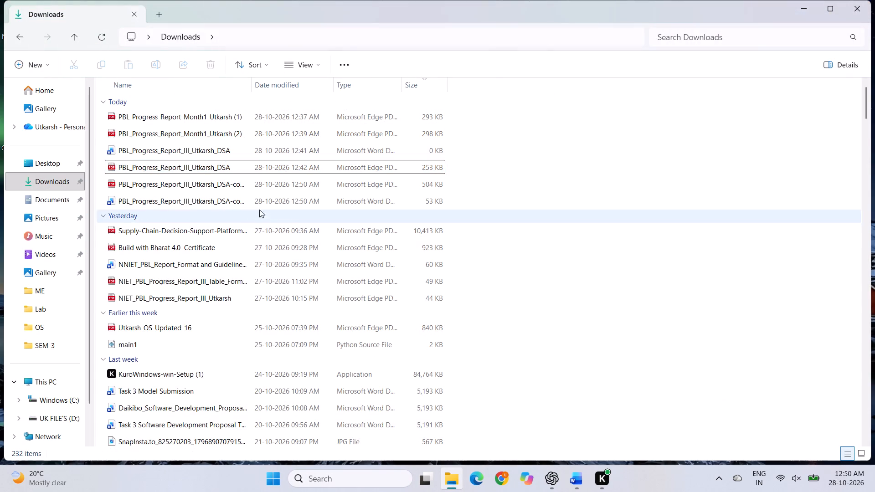
double_click(220, 201)
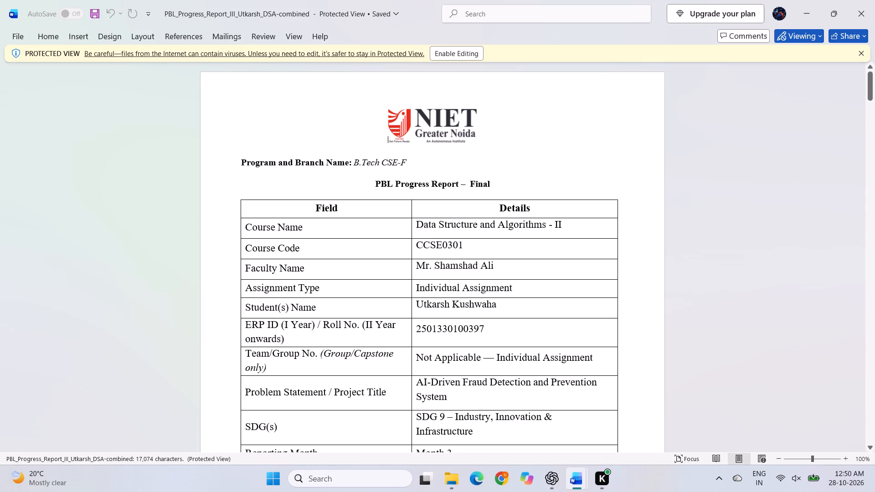
left_click(445, 49)
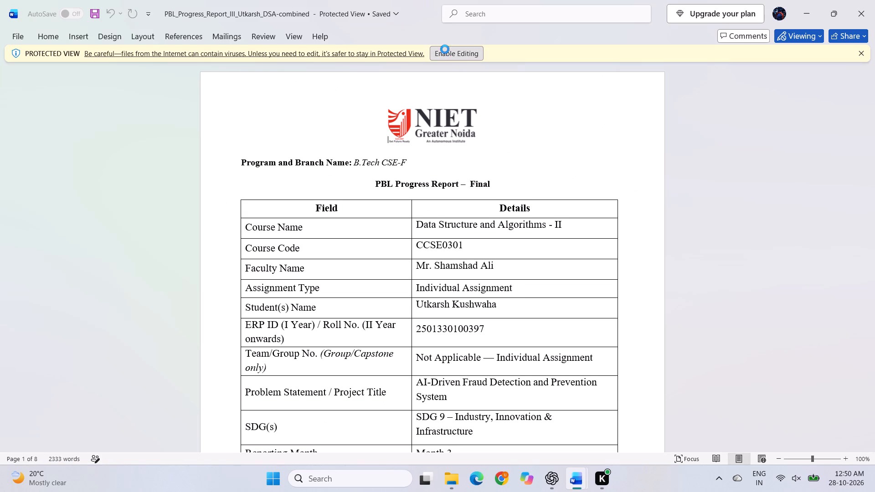
Examine the combined report's cover page, Review 1 section and Review 2 tables down to the Evidence / Supporting Material row.
scroll(368, 212, "down", 5)
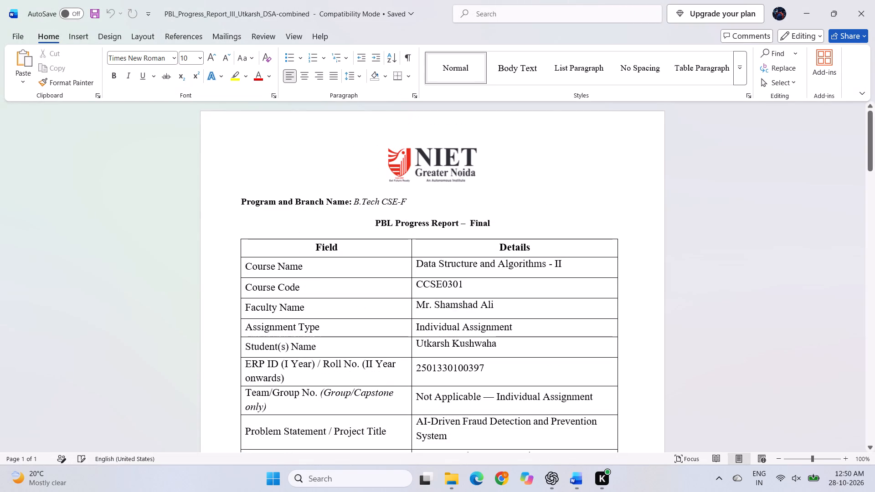
scroll(368, 212, "down", 7)
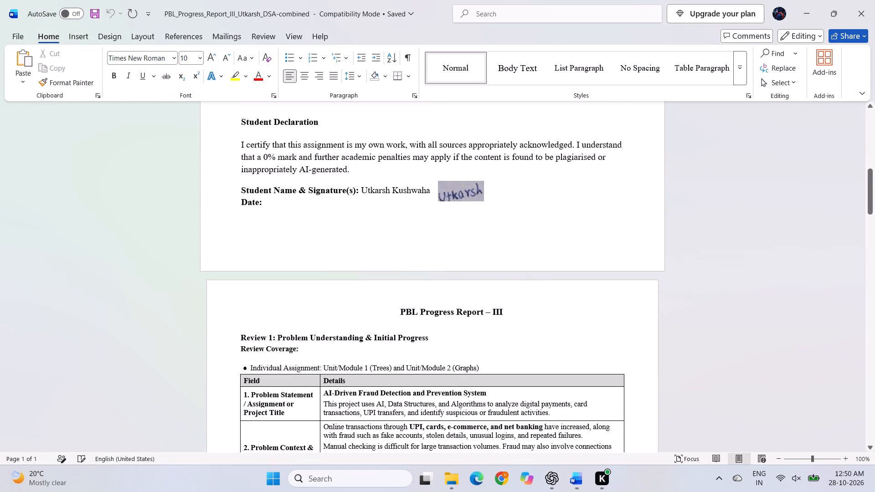
left_click(431, 313)
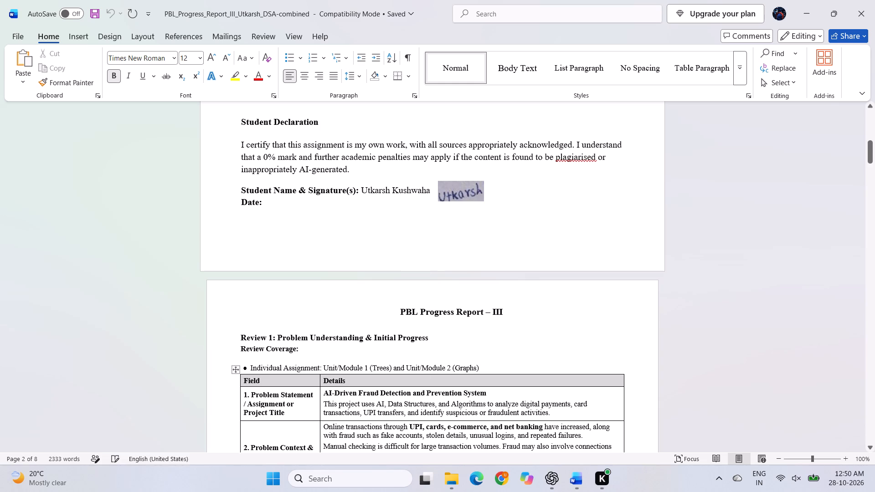
left_click(432, 338)
scroll(432, 338, "down", 3)
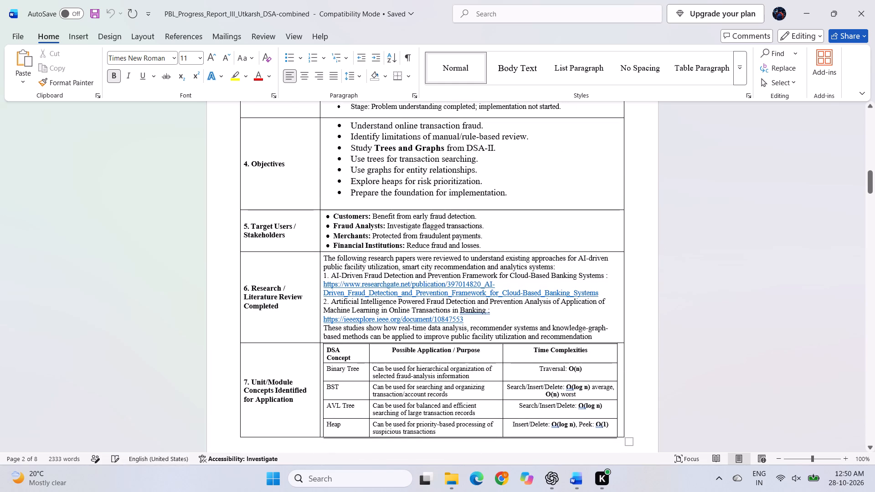
scroll(432, 338, "down", 4)
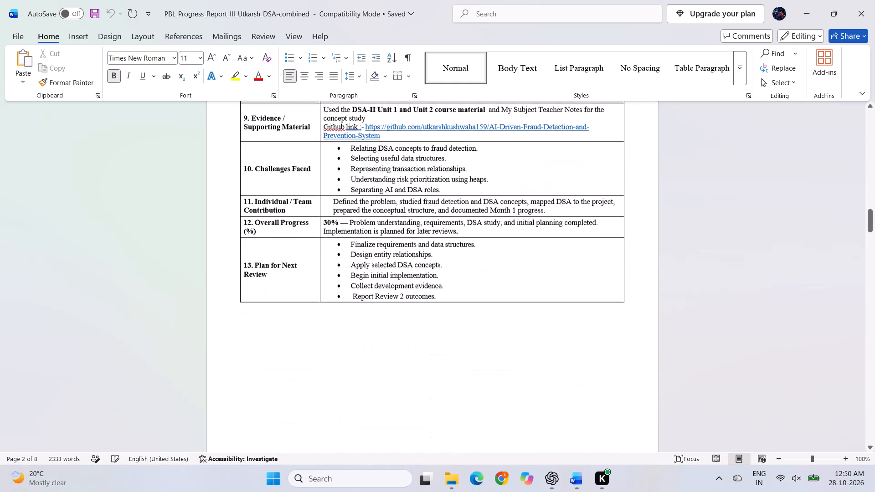
scroll(437, 317, "down", 5)
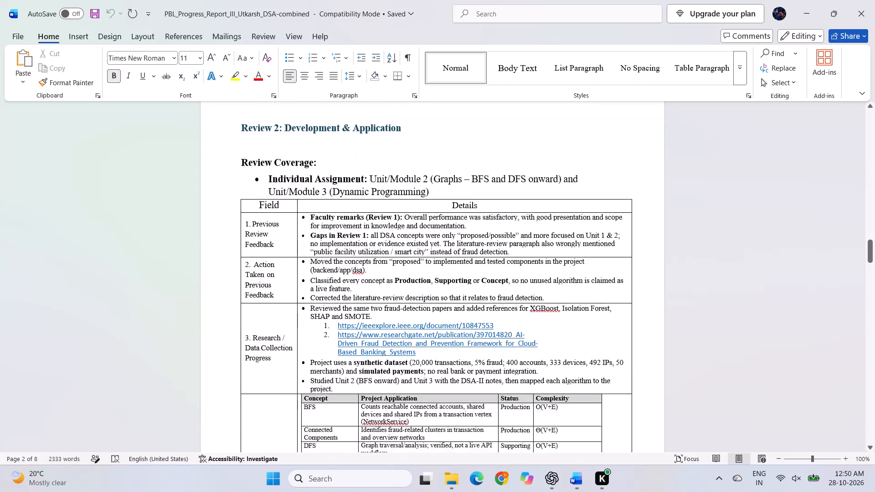
scroll(437, 317, "down", 2)
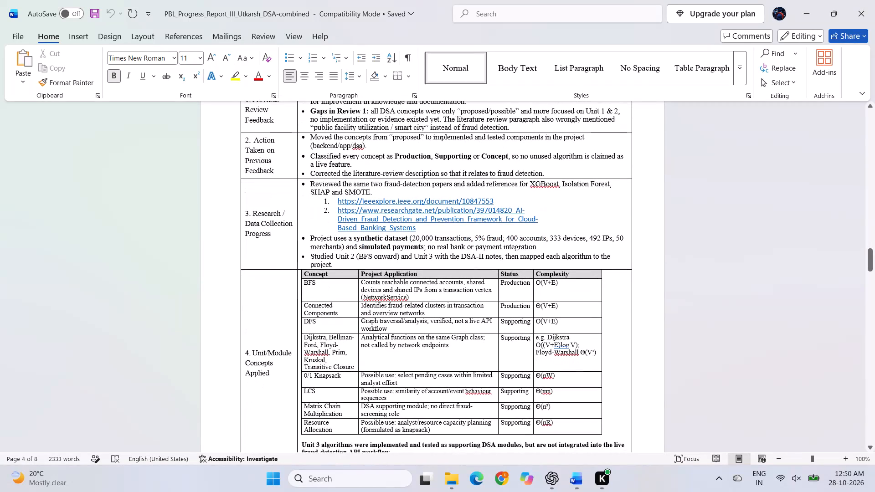
scroll(427, 346, "down", 1)
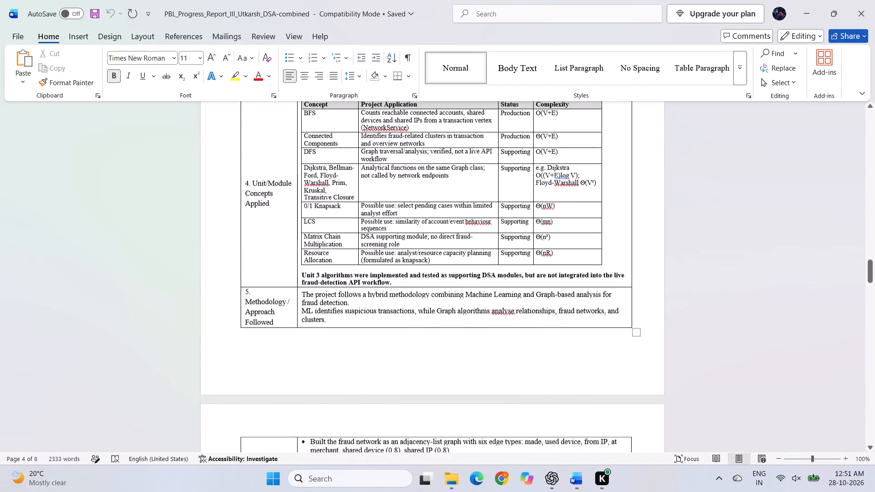
scroll(427, 346, "down", 3)
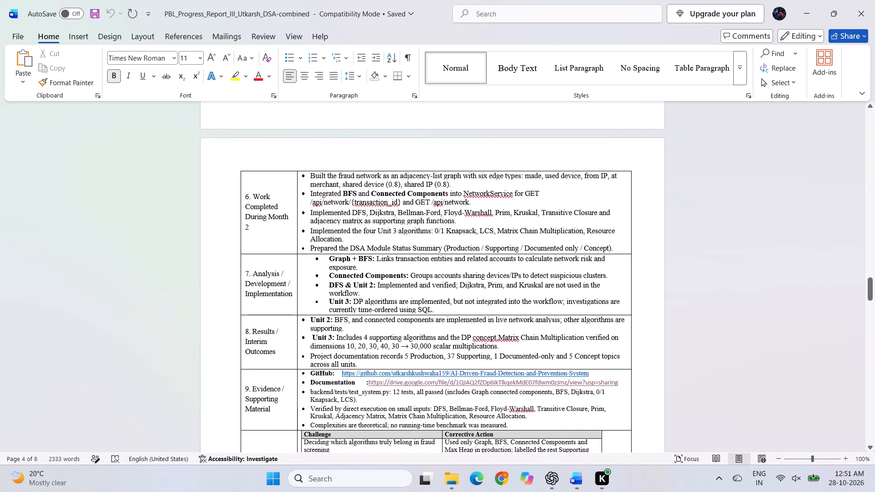
Remove the gap before the colon after Documentation in Review 2's evidence row and insert one space before the Drive link.
left_click(365, 384)
key("BackSpace")
key("BackSpace")
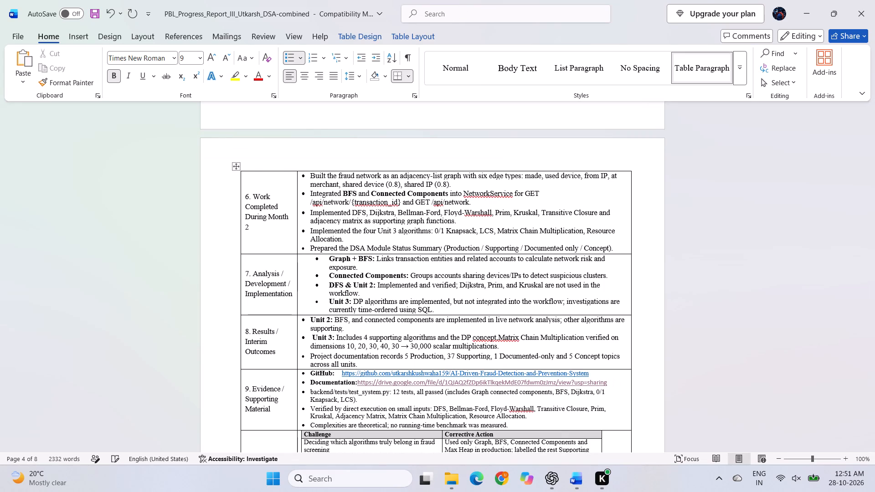
left_click(357, 382)
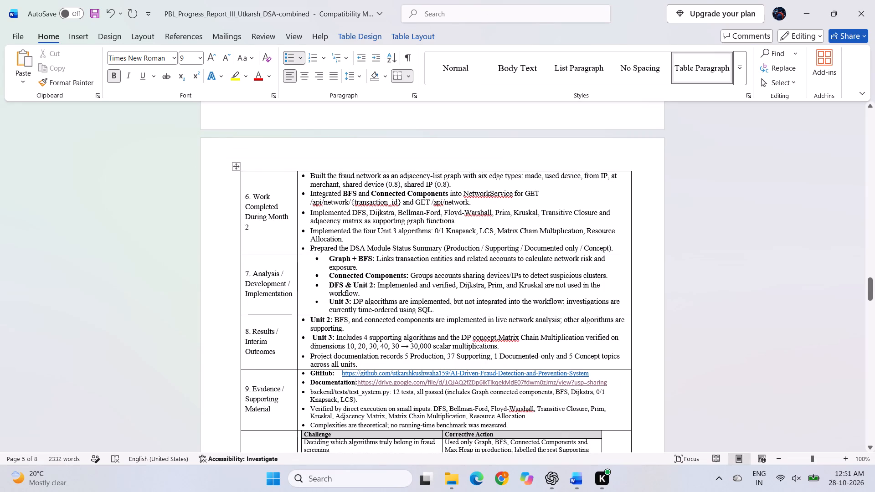
key("Right")
left_click(357, 382)
key("space")
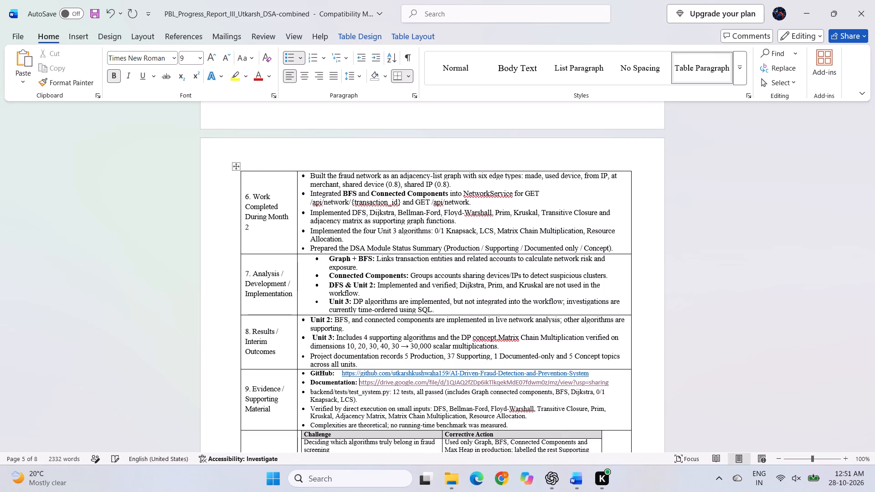
Recolour the Documentation Drive link blue in Review 2's Evidence / Supporting Material row and deselect it.
left_click_drag(607, 383, 602, 384)
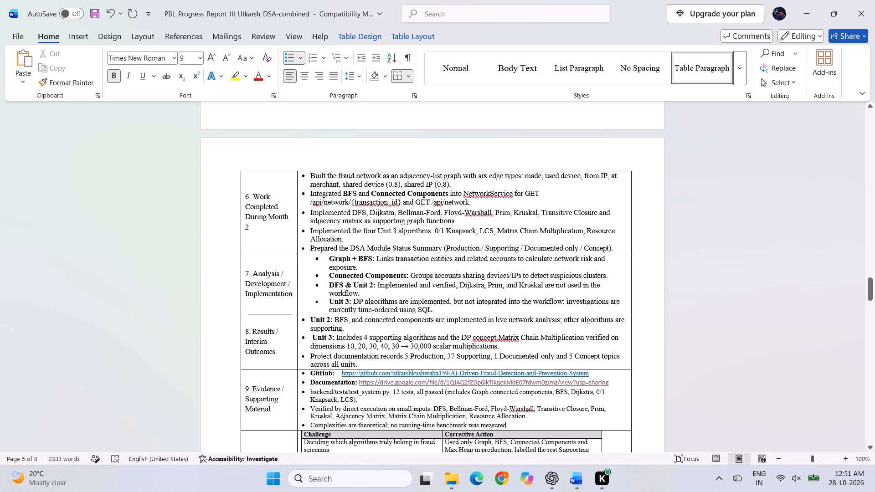
left_click_drag(602, 384, 363, 378)
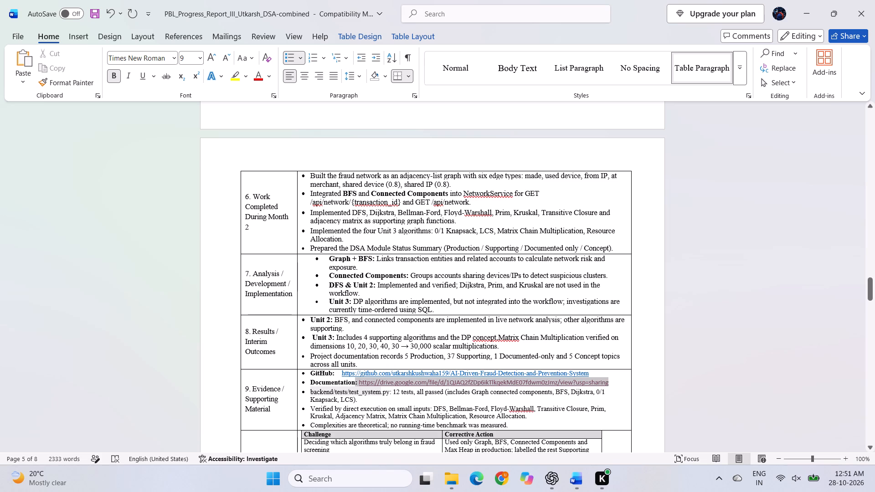
left_click_drag(363, 378, 359, 384)
left_click(359, 384)
left_click_drag(359, 384, 379, 380)
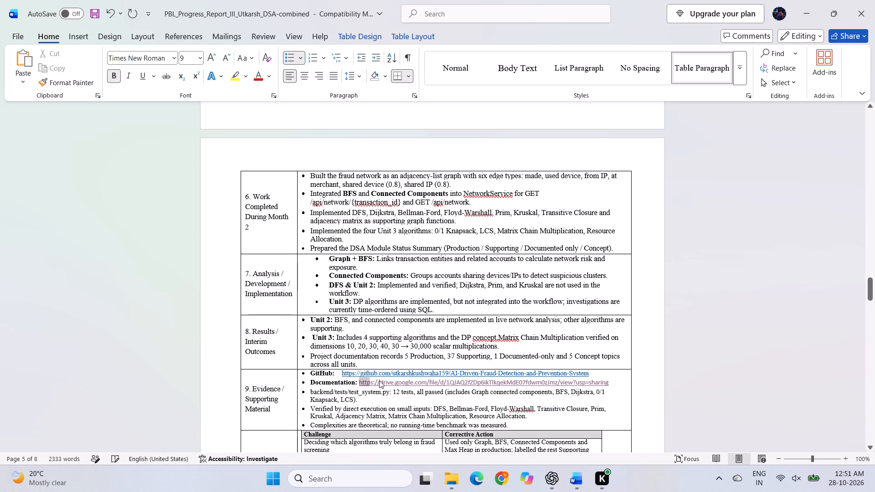
left_click_drag(379, 380, 599, 379)
left_click(599, 379)
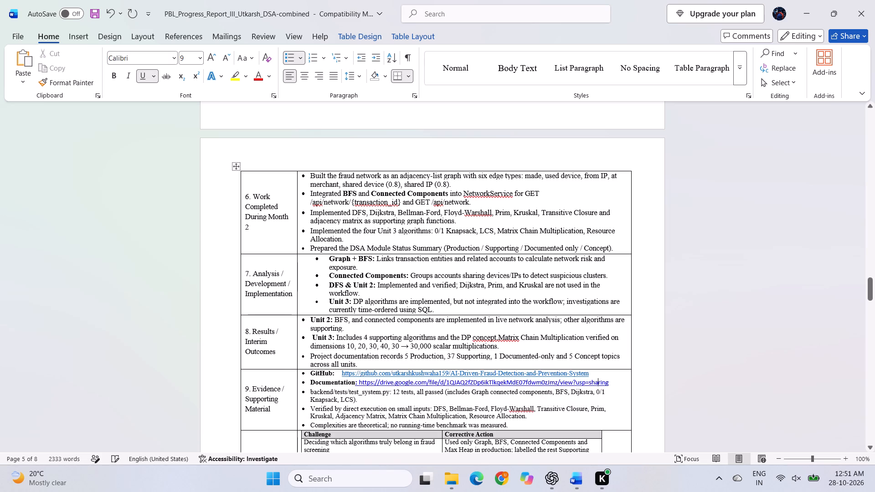
left_click(615, 383)
left_click(606, 416)
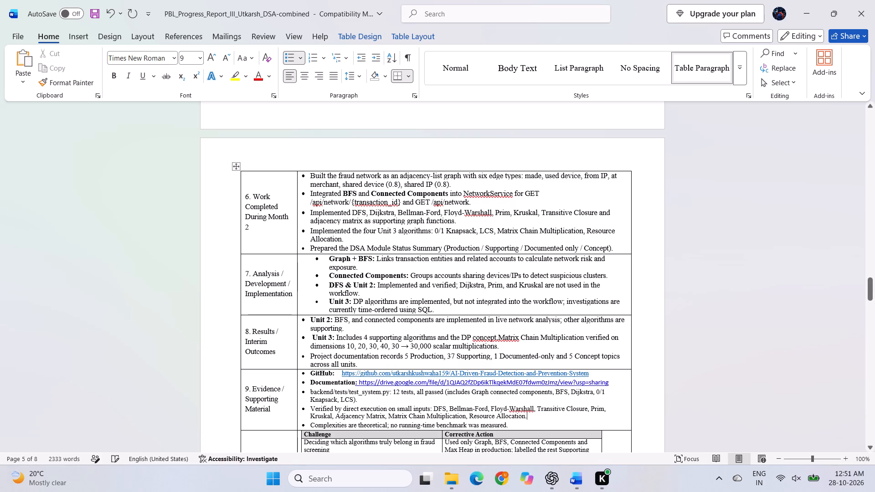
left_click(535, 433)
Examine the rest of the report from the Review 2 challenges table through Review 3 to the references and appendix.
scroll(486, 331, "down", 1)
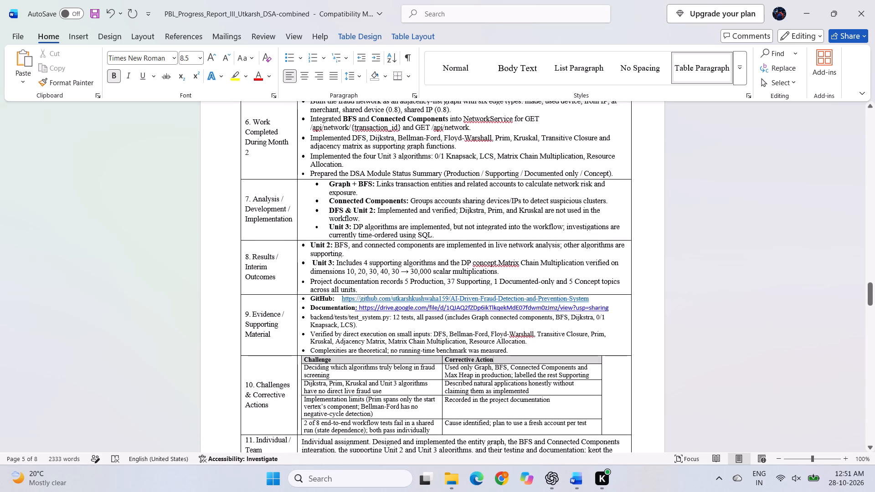
scroll(440, 349, "down", 6)
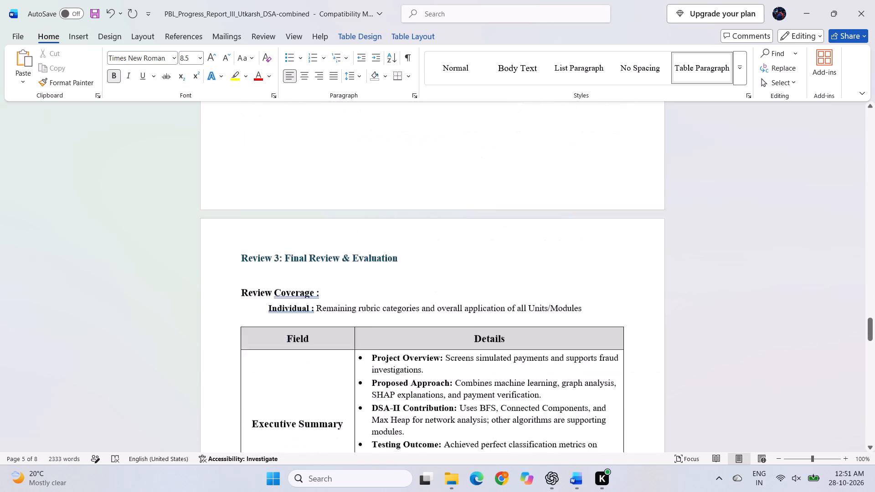
scroll(440, 349, "down", 8)
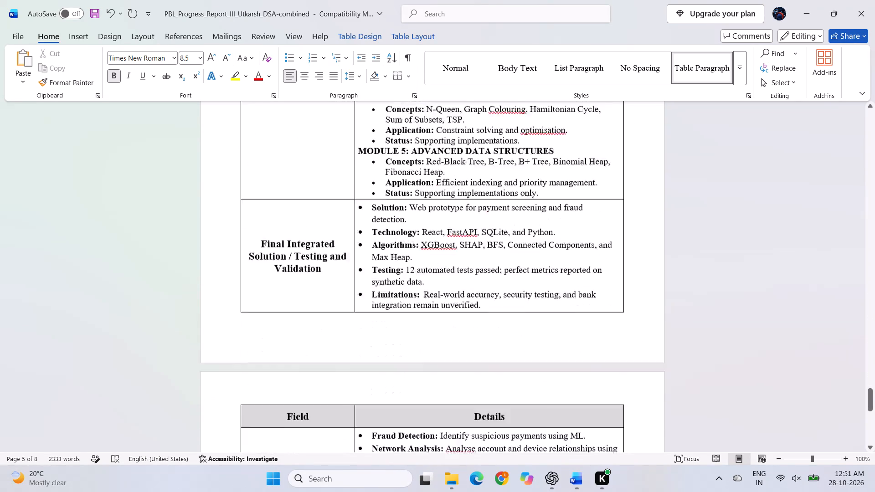
scroll(440, 349, "down", 4)
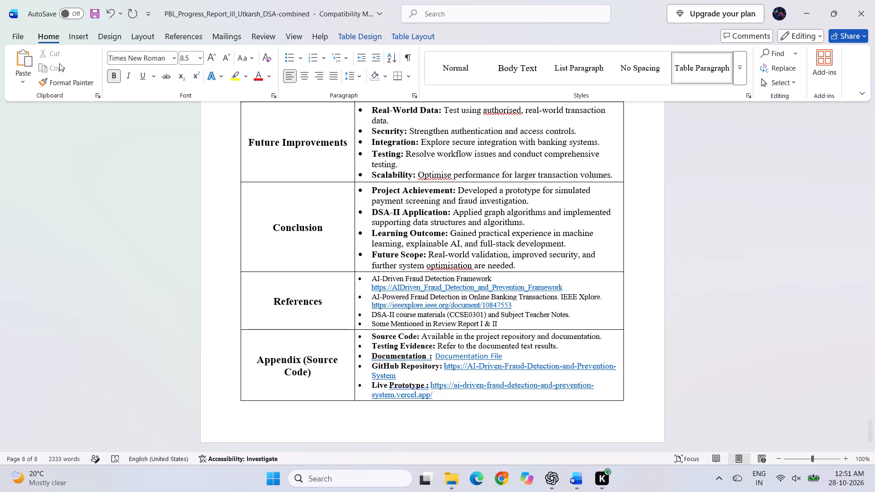
Save the report in Downloads as a Word document named PBL_Progress_final_Report_III_Utkarsh_DSA, accepting the upgrade to the newest file format.
left_click(17, 38)
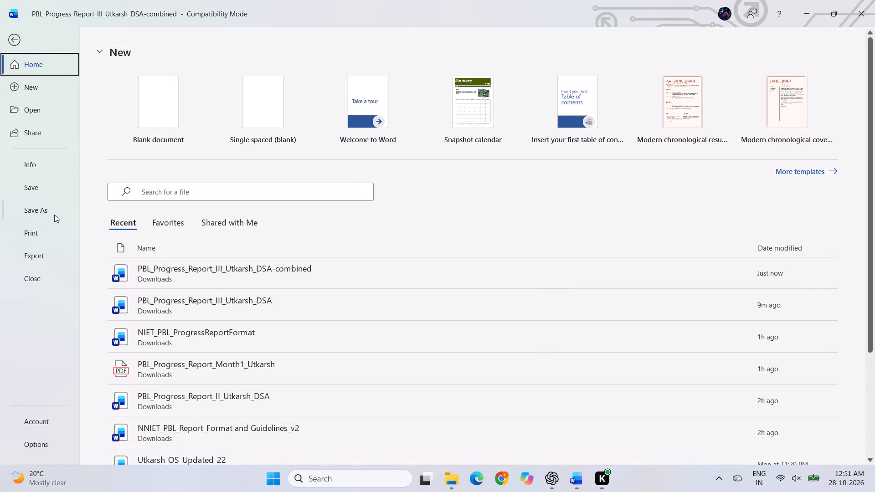
left_click(42, 215)
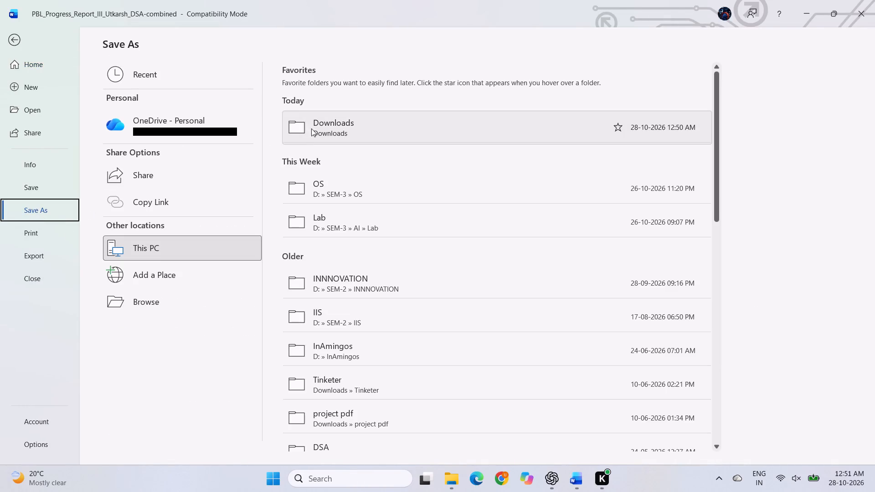
left_click(329, 120)
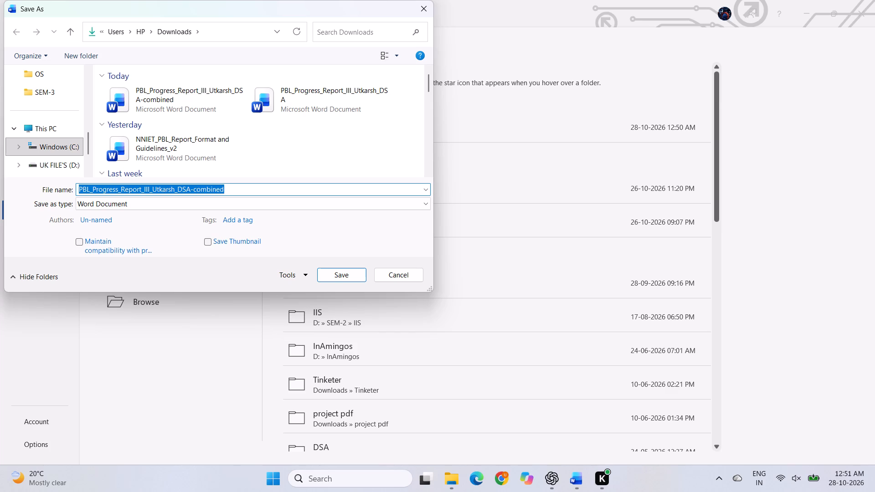
left_click(279, 108)
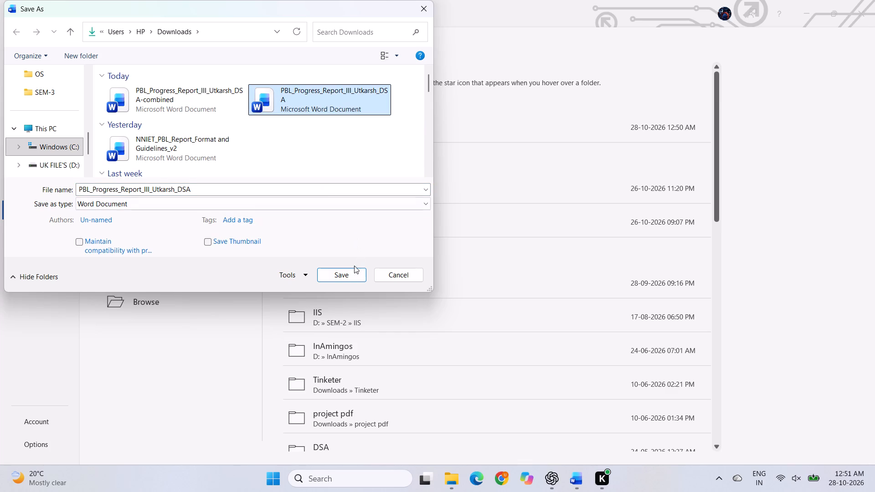
left_click(349, 272)
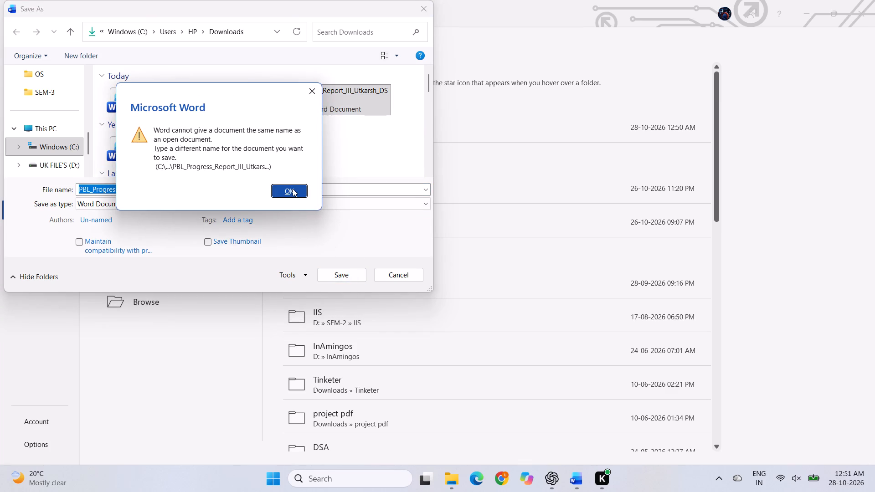
left_click(293, 189)
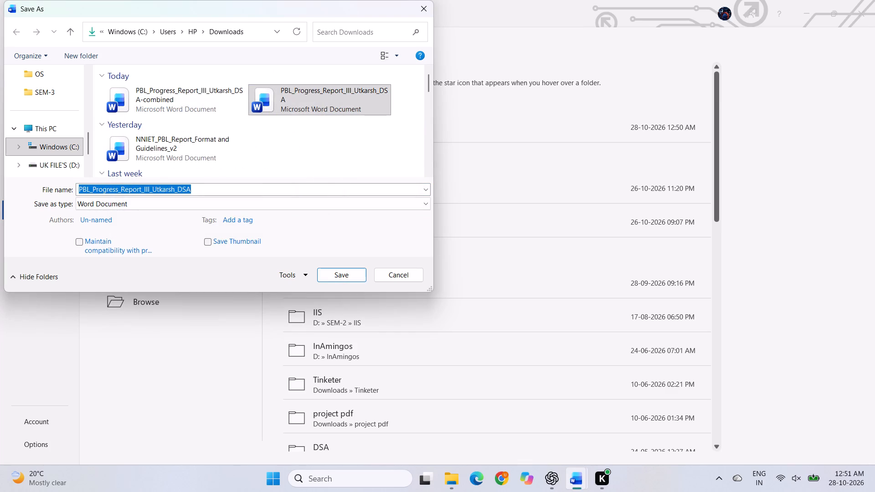
left_click(248, 185)
left_click(212, 190)
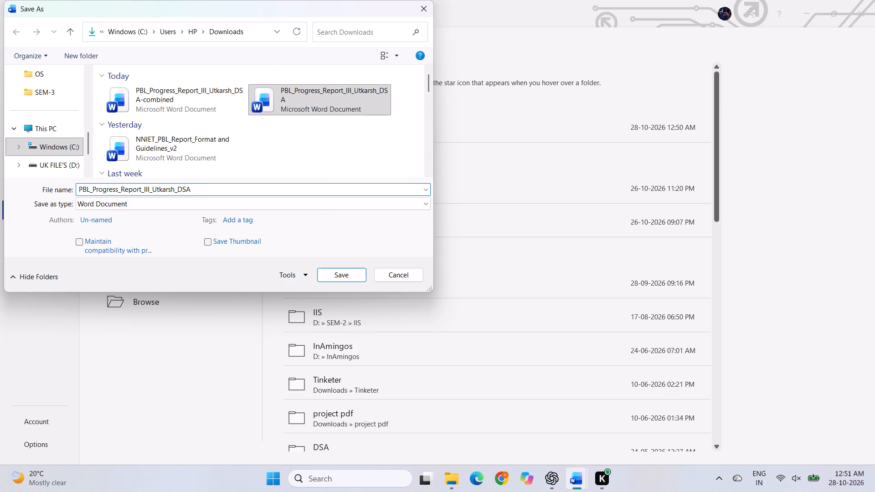
left_click(120, 189)
type("final")
key("shift+underscore")
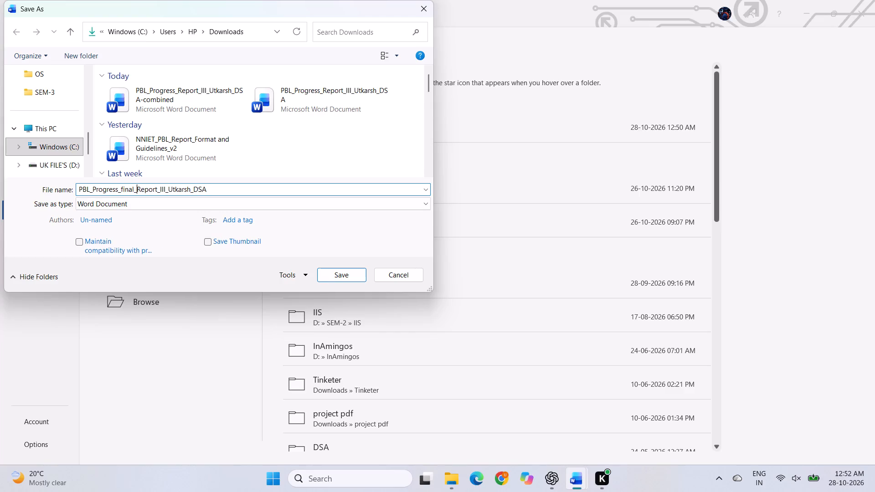
left_click(328, 274)
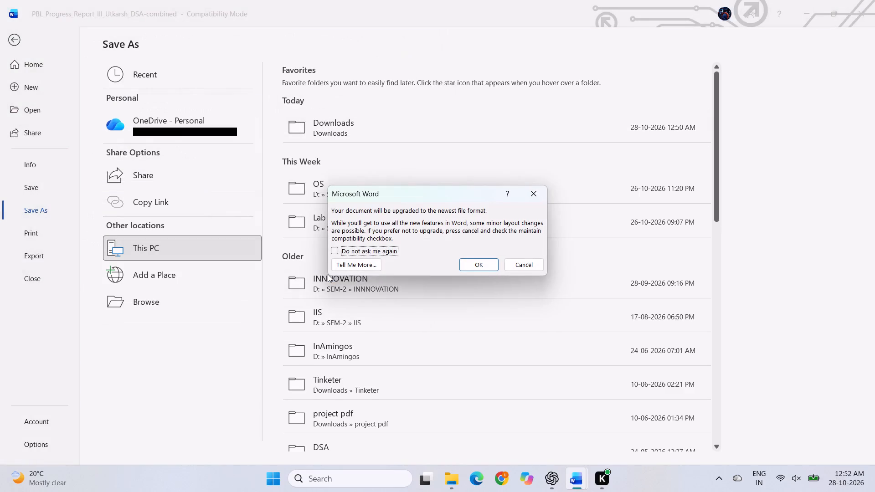
left_click(477, 262)
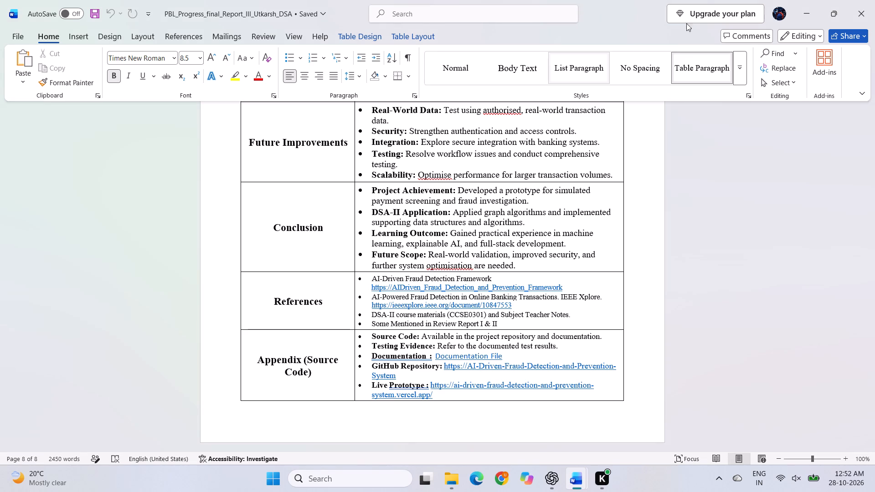
Close the newly saved final report document.
left_click(871, 2)
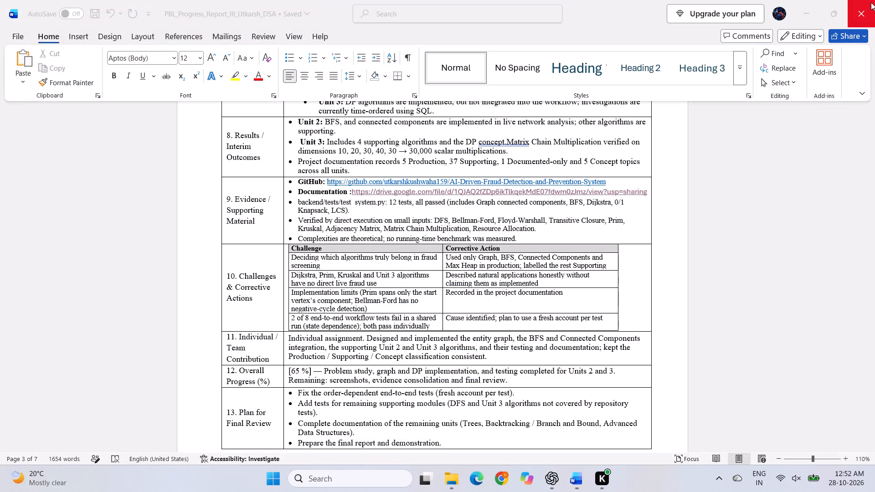
Close the PBL_Progress_Report_III_Utkarsh_DSA Word document.
left_click(871, 2)
Delete the combined Word copy of PBL_Progress_Report_III_Utkarsh_DSA, the one dated 12:50 AM, from Downloads.
left_click(559, 245)
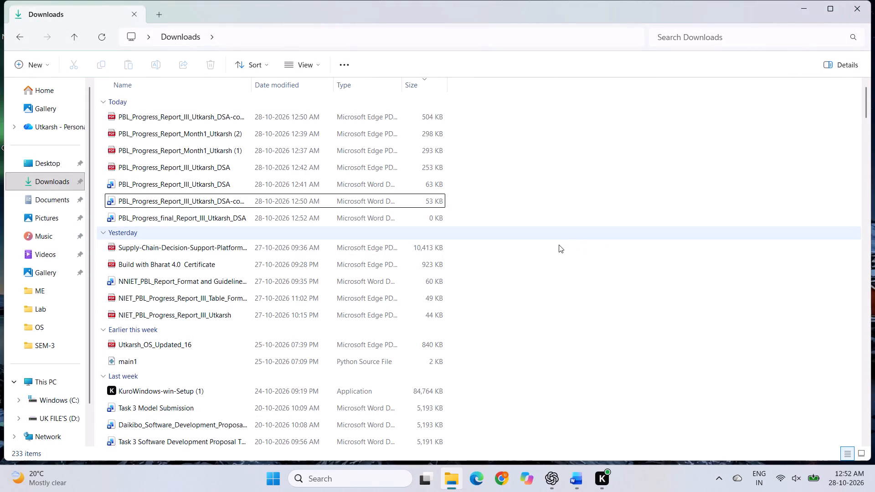
left_click(275, 191)
left_click(268, 203)
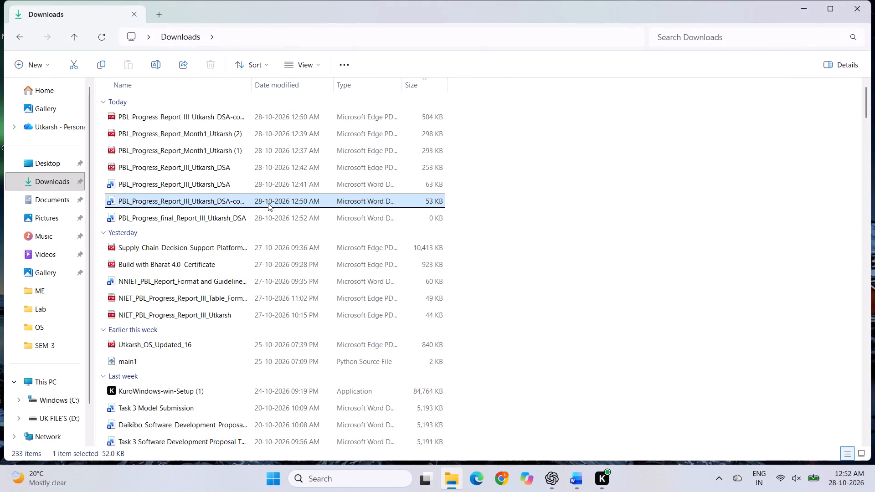
left_click(212, 65)
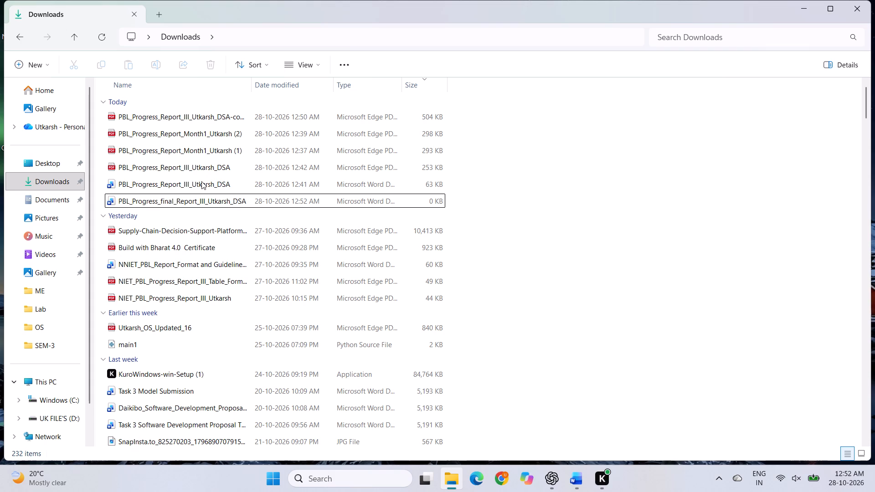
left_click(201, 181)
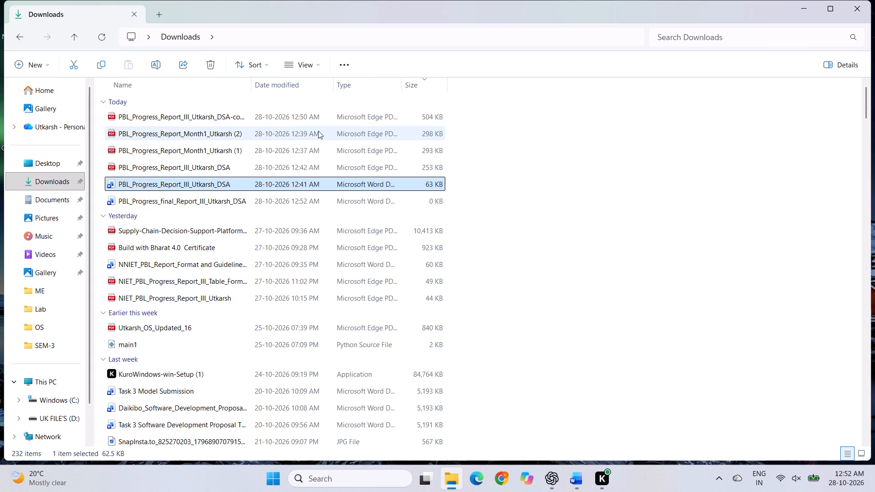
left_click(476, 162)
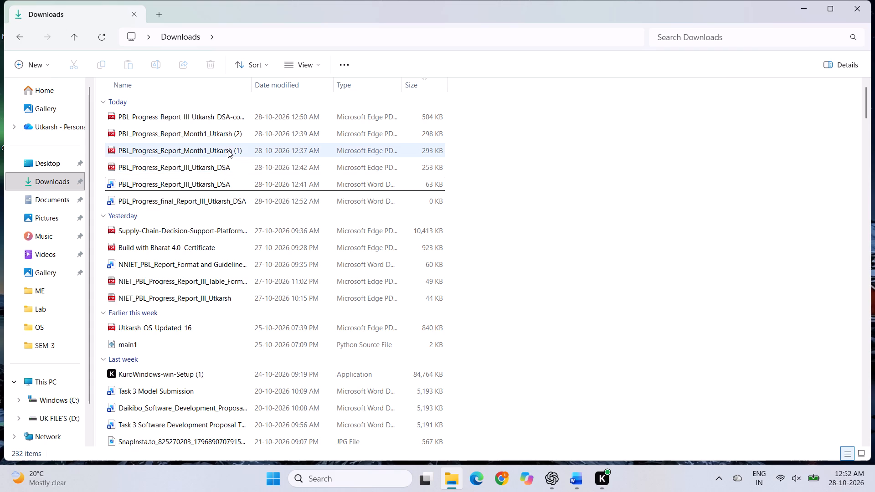
Open PBL_Progress_Report_III_Utkarsh_DSA-combined.pdf from Downloads and examine the cover page, Review 1 and Review 2.
left_click(232, 119)
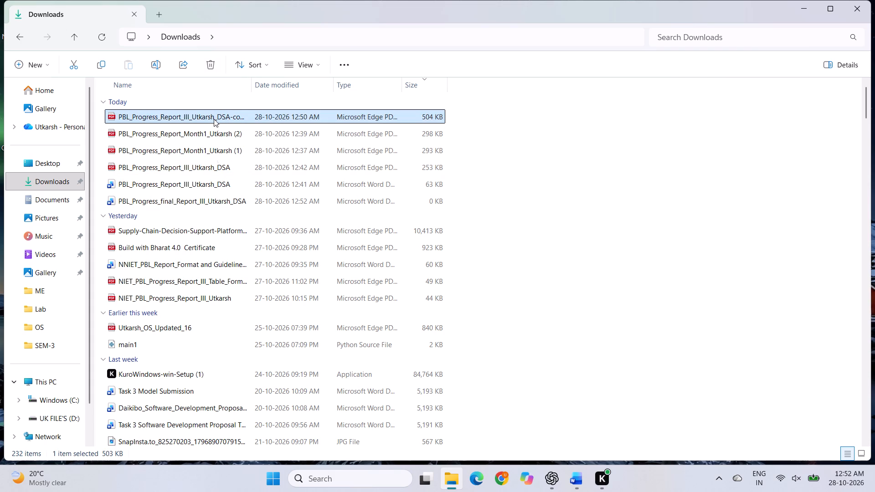
double_click(214, 119)
scroll(399, 236, "down", 2)
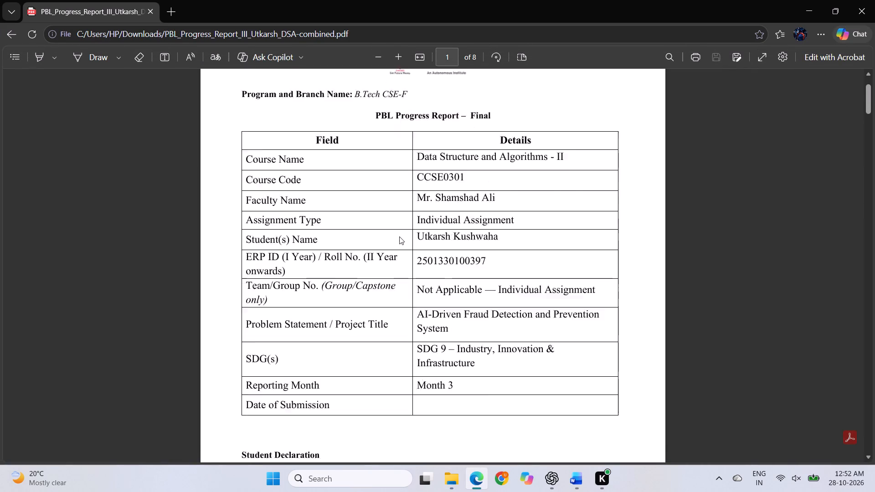
scroll(399, 236, "down", 7)
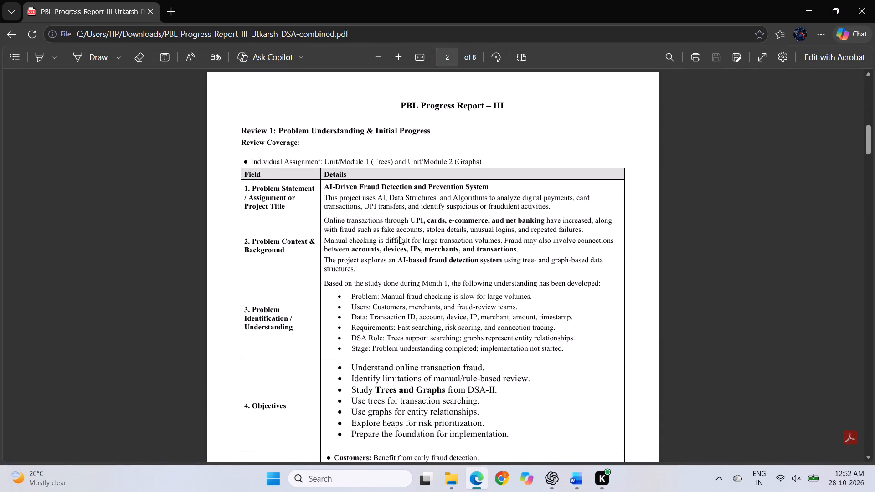
scroll(399, 236, "down", 5)
scroll(399, 236, "up", 2)
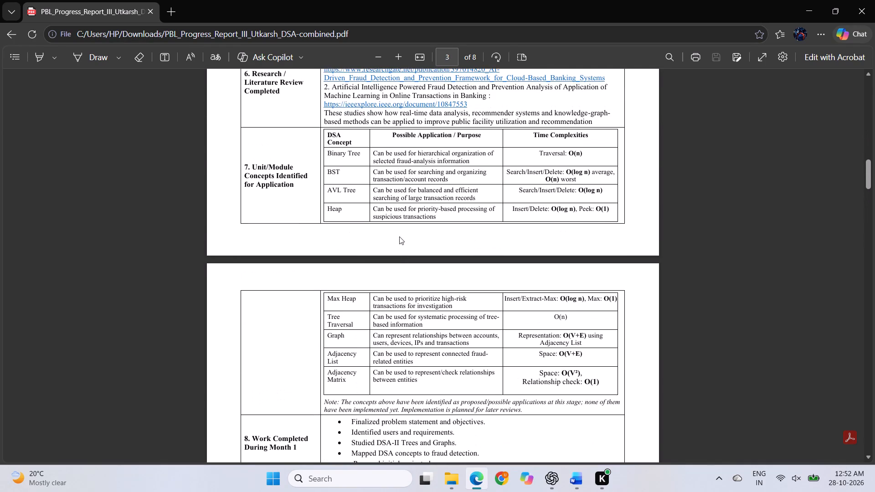
scroll(399, 236, "up", 2)
scroll(399, 236, "down", 5)
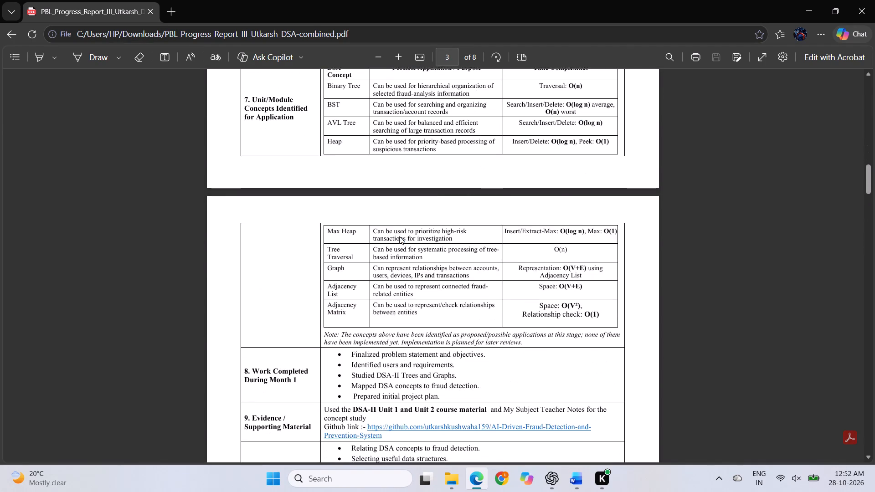
scroll(399, 236, "down", 9)
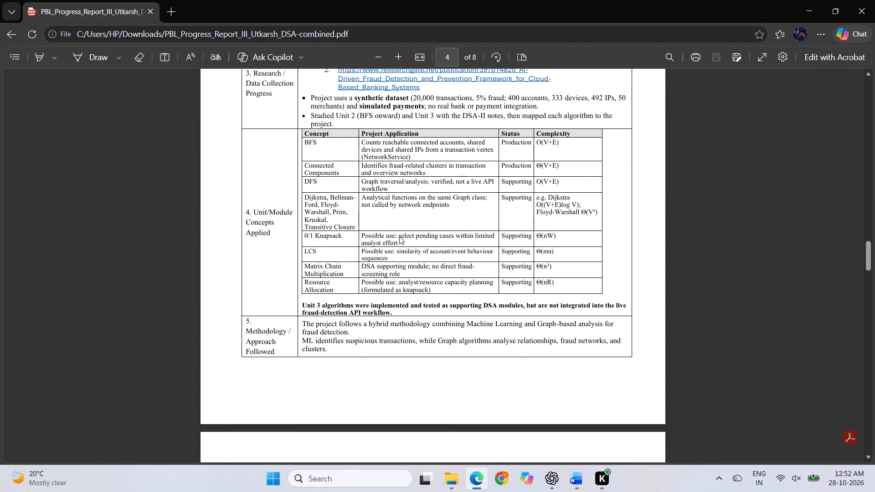
scroll(399, 236, "down", 5)
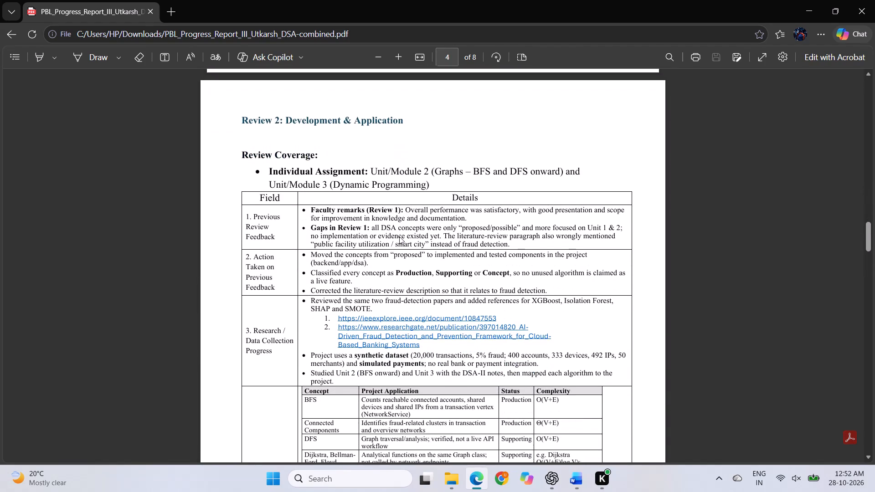
scroll(399, 236, "down", 5)
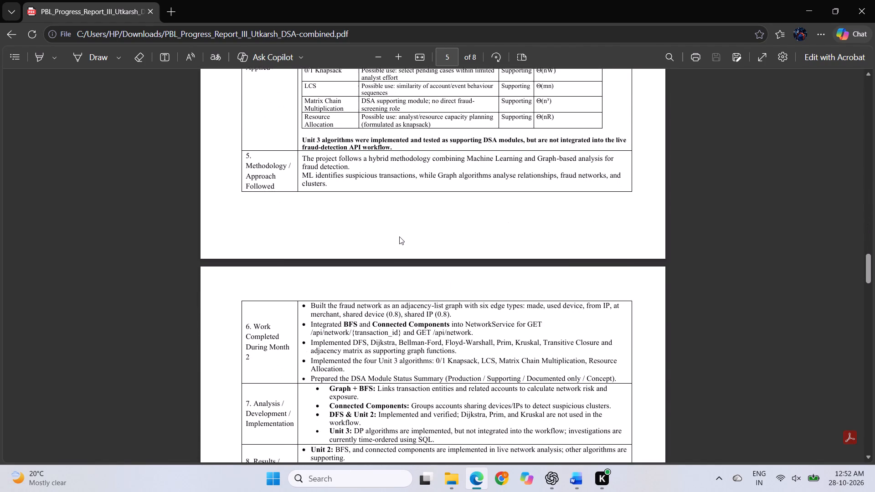
scroll(399, 236, "down", 4)
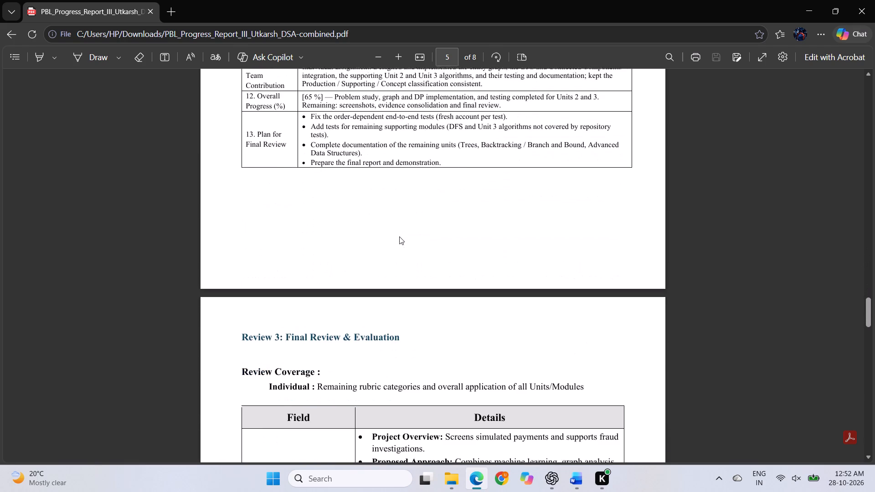
Recheck the links in Review 2's Evidence / Supporting Material row, and examine Review 3 through the references and appendix.
scroll(399, 236, "down", 4)
scroll(397, 264, "up", 6)
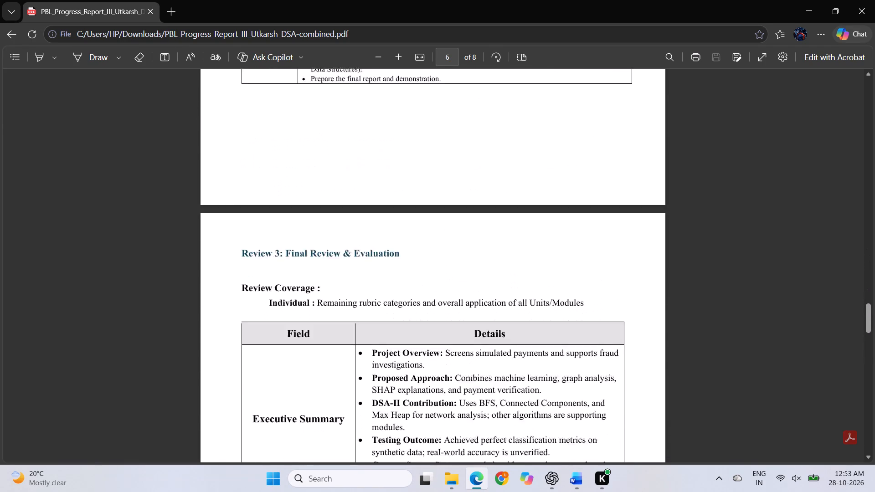
scroll(403, 280, "up", 1)
scroll(397, 113, "up", 2)
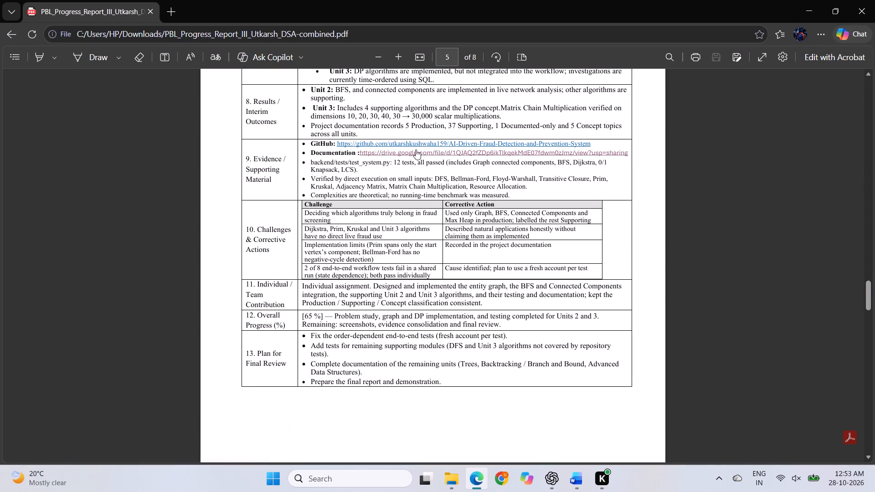
scroll(420, 141, "down", 7)
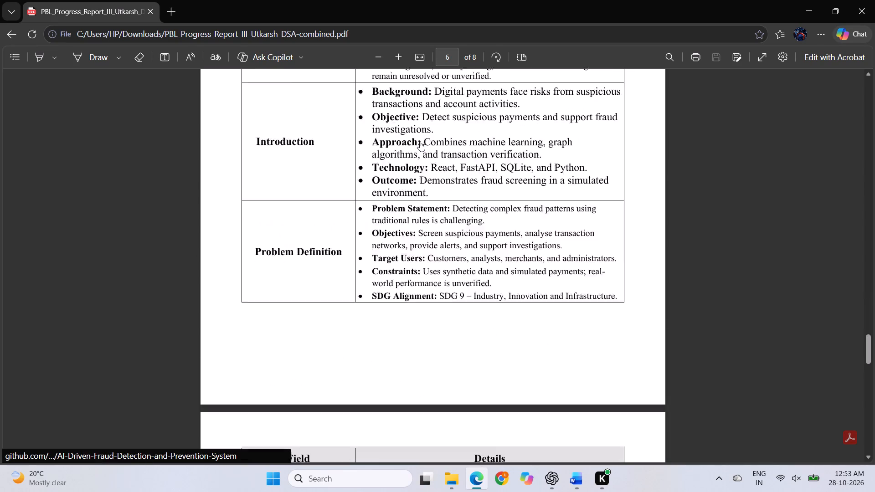
scroll(420, 141, "down", 5)
scroll(432, 265, "down", 3)
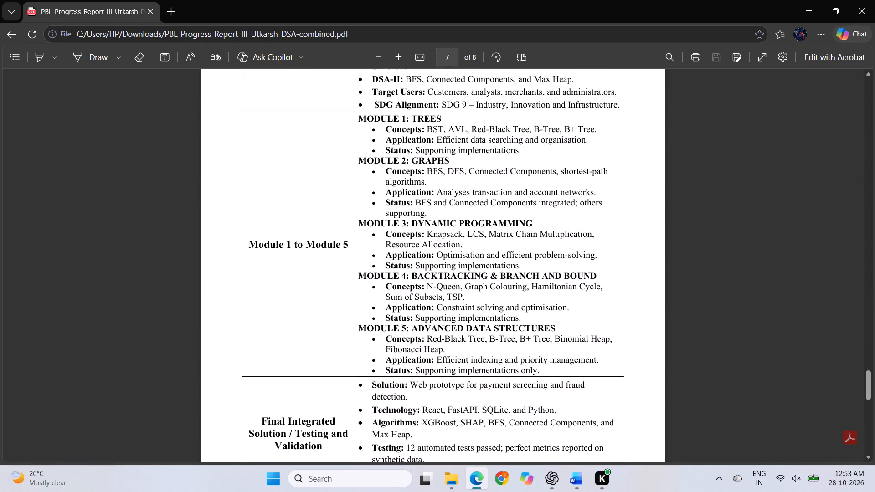
scroll(432, 265, "down", 8)
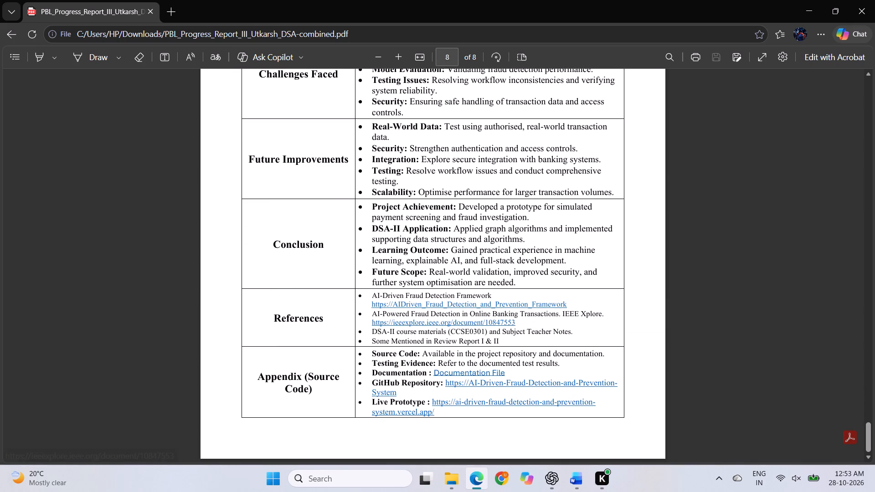
scroll(460, 363, "down", 1)
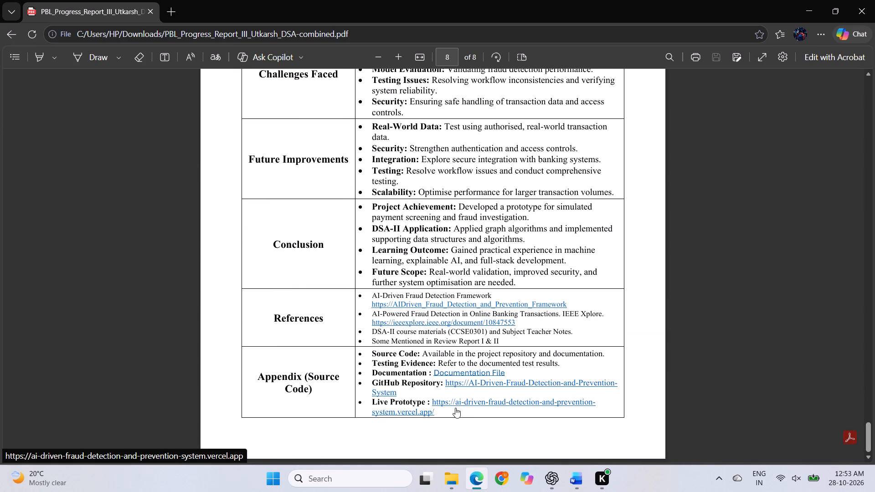
Review the combined PDF again from the cover page through the Review 1 and 2 tables to the appendix, and close it.
scroll(412, 328, "up", 13)
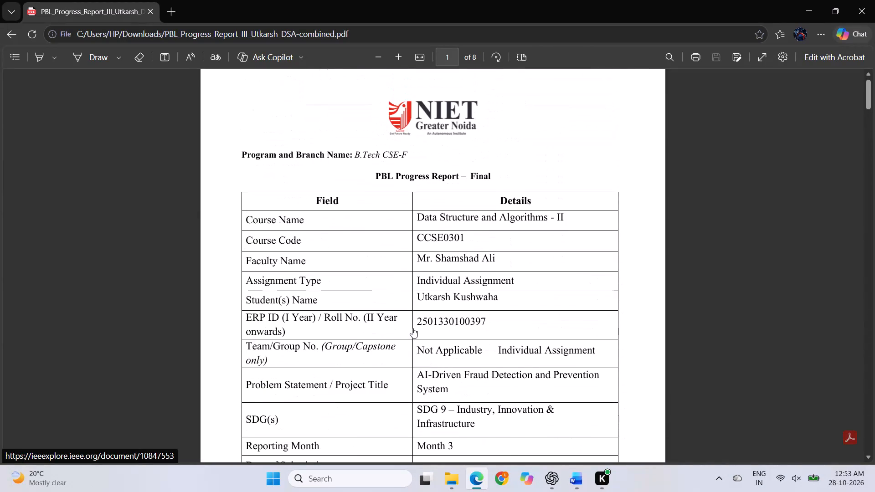
scroll(412, 328, "down", 5)
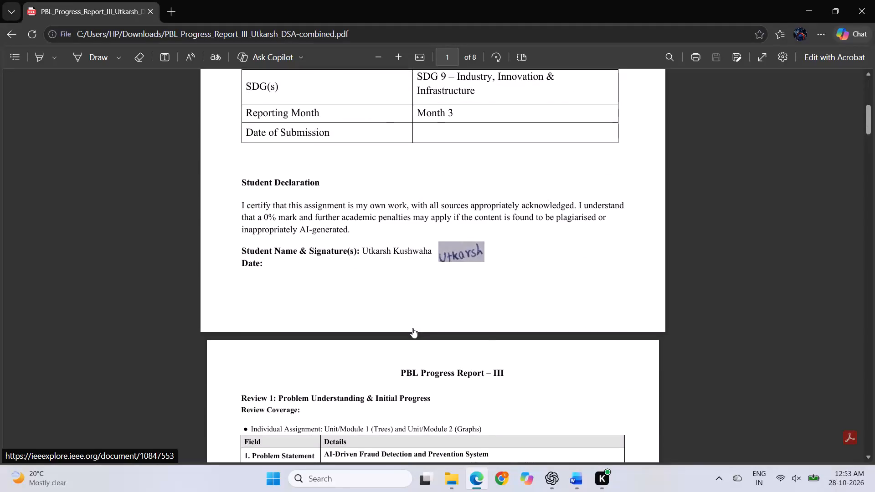
scroll(412, 328, "down", 3)
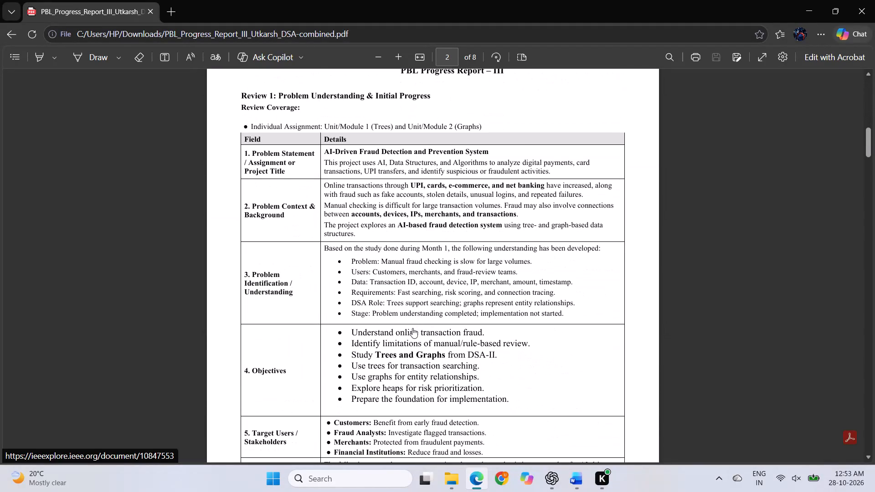
scroll(412, 328, "down", 5)
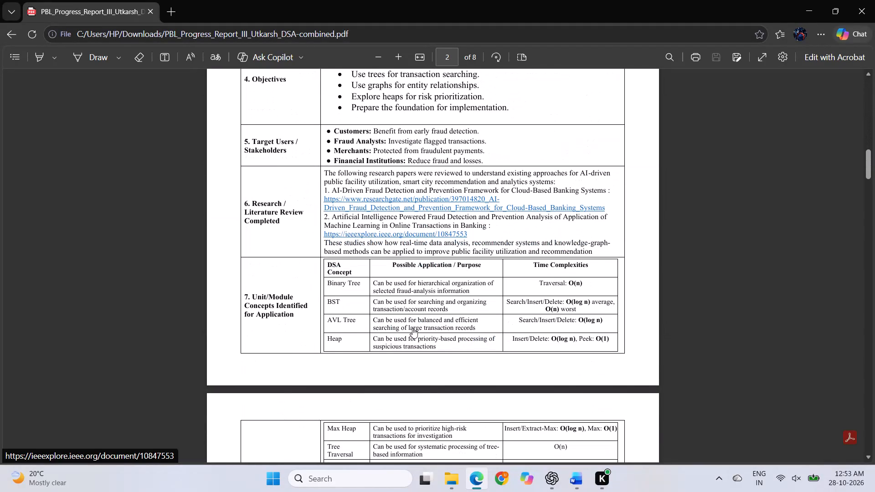
scroll(412, 328, "down", 2)
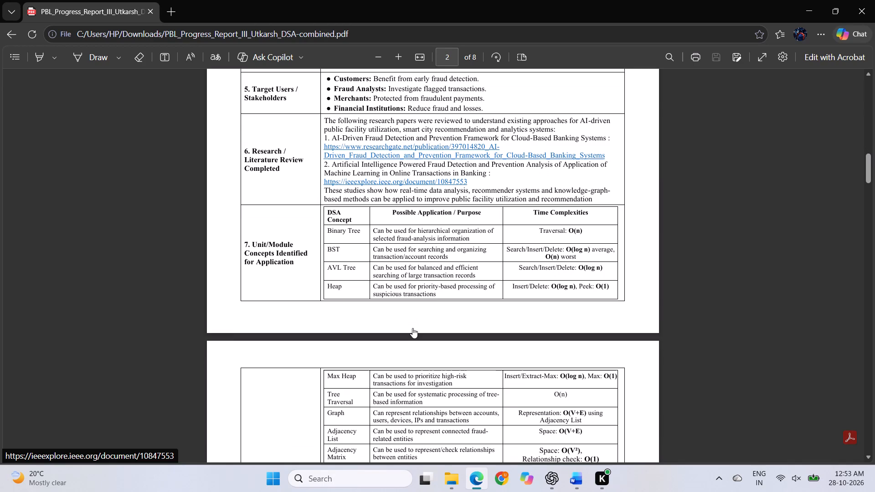
scroll(412, 328, "down", 2)
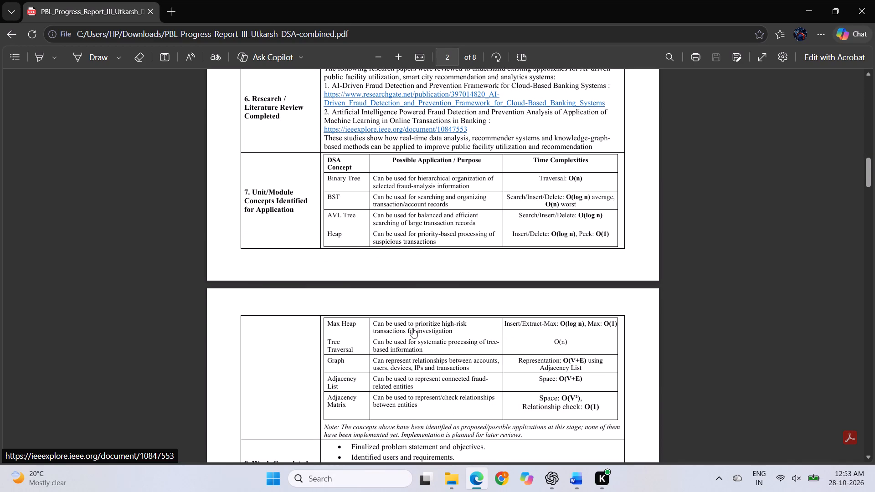
scroll(412, 328, "down", 2)
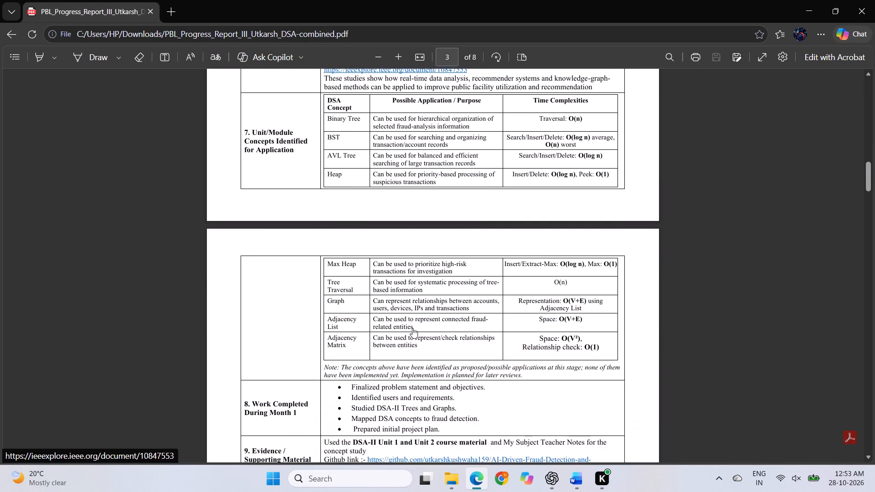
scroll(412, 328, "down", 1)
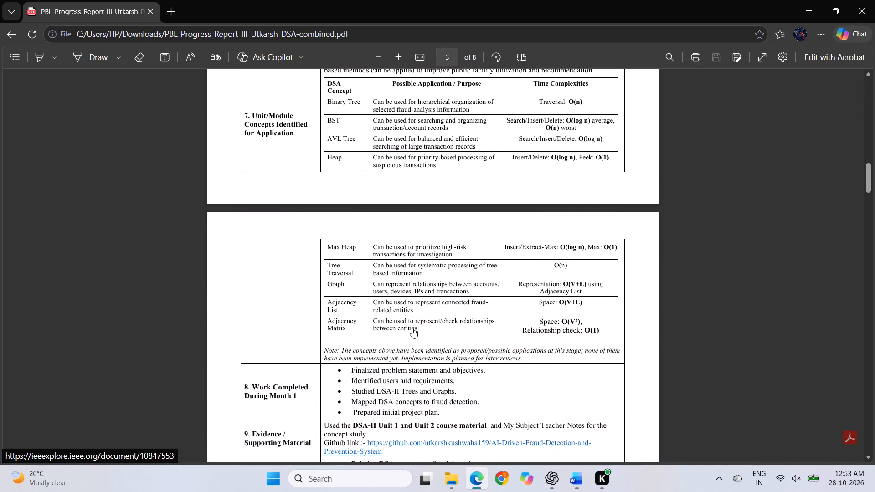
scroll(412, 328, "down", 2)
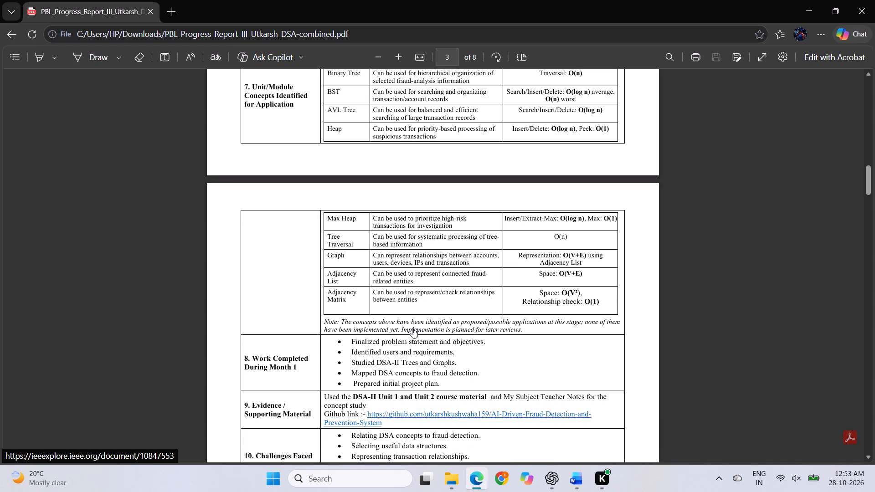
scroll(412, 328, "down", 11)
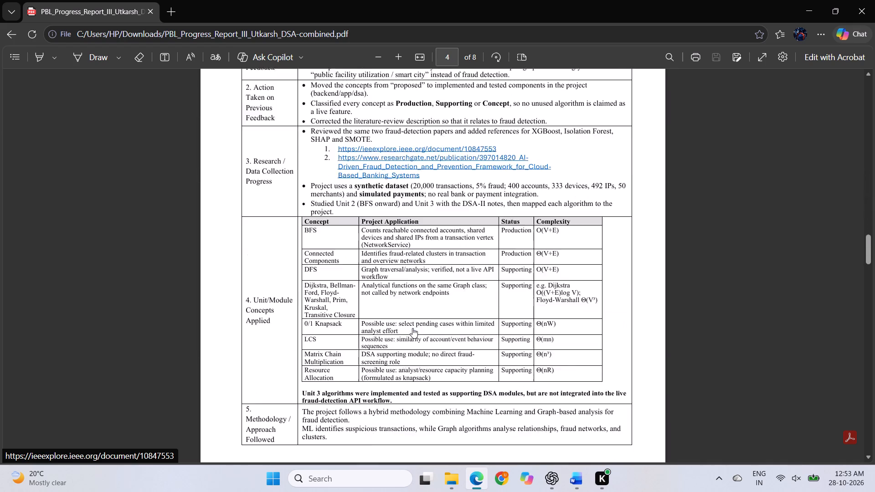
scroll(412, 328, "up", 6)
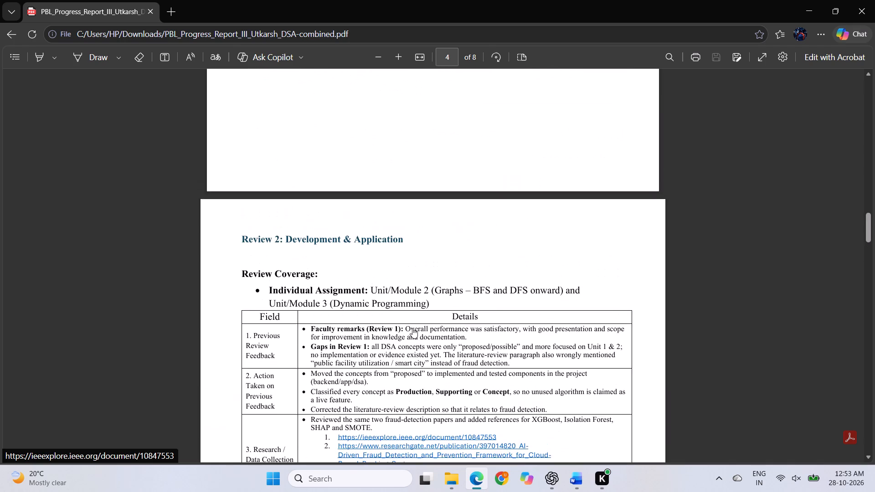
scroll(412, 328, "down", 18)
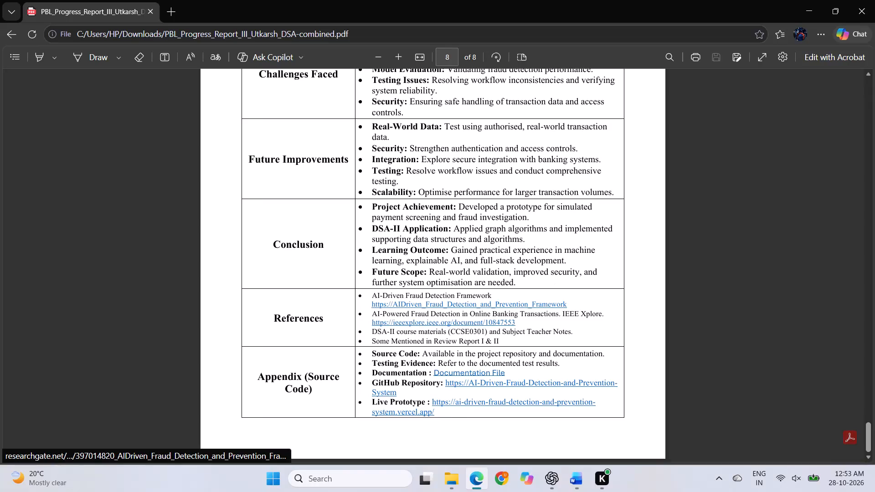
left_click(860, 3)
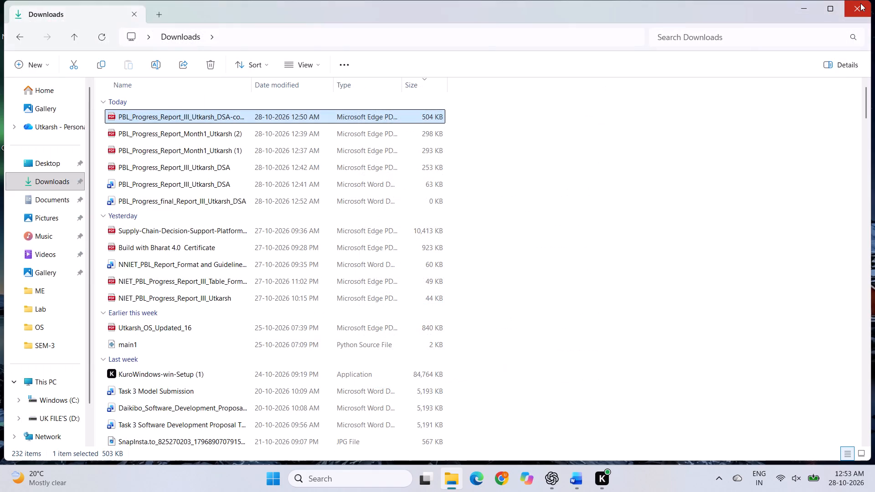